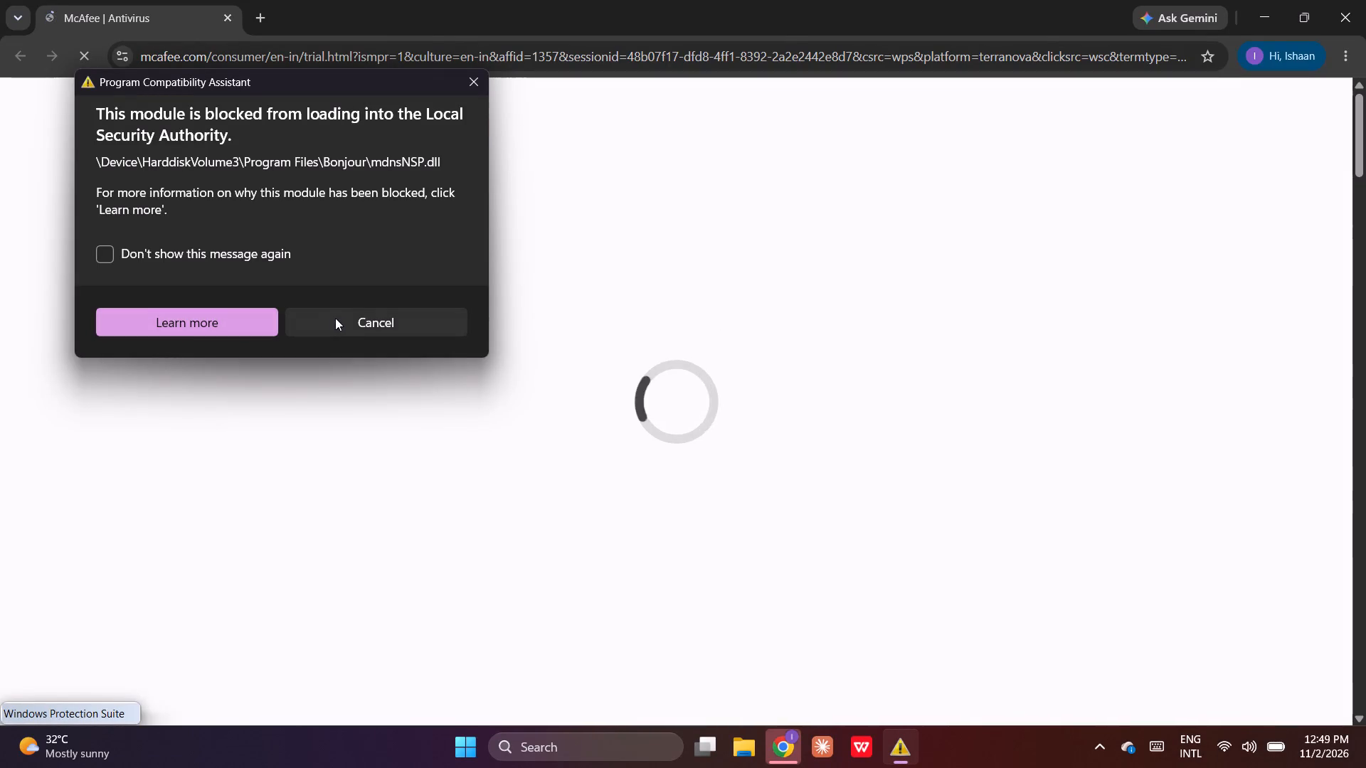
Dismiss the Program Compatibility Assistant notice and close the browser window showing the McAfee renewal page.
left_click(352, 320)
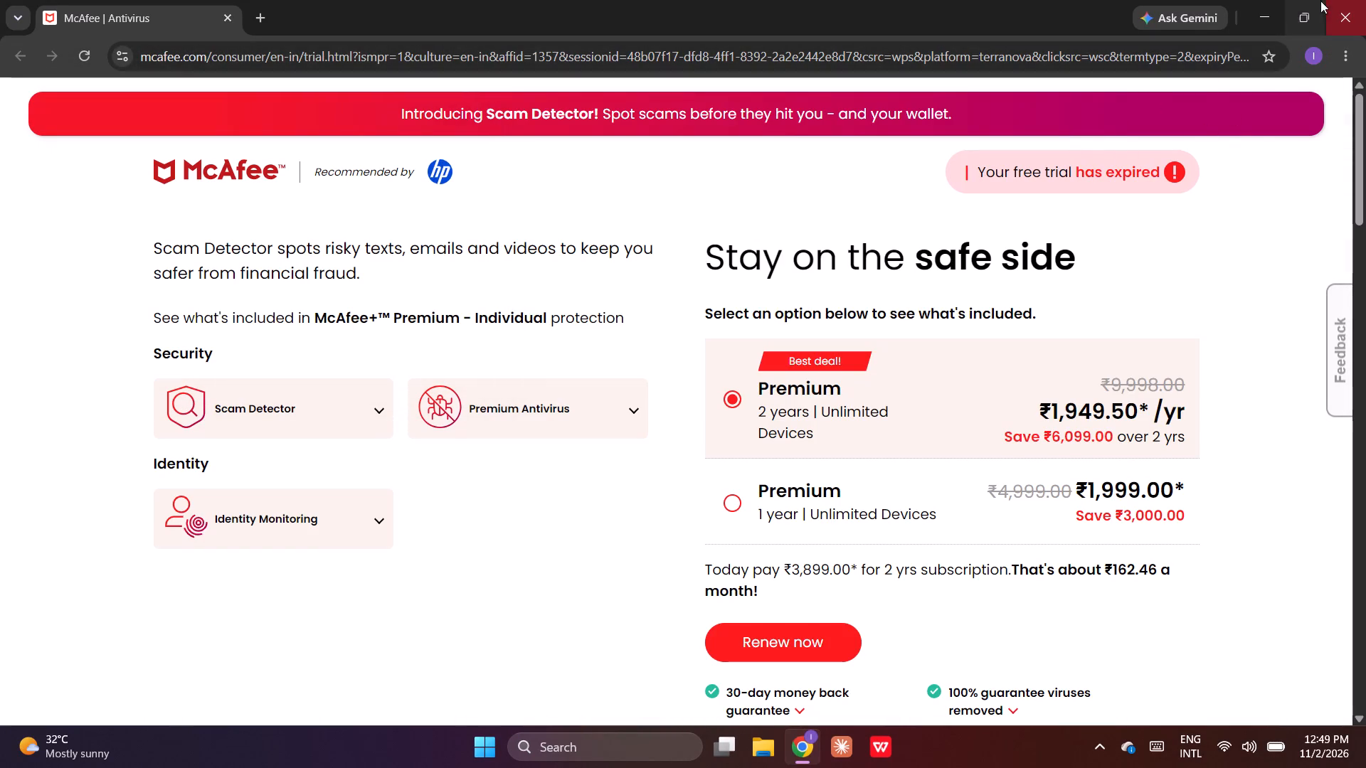
left_click(1352, 16)
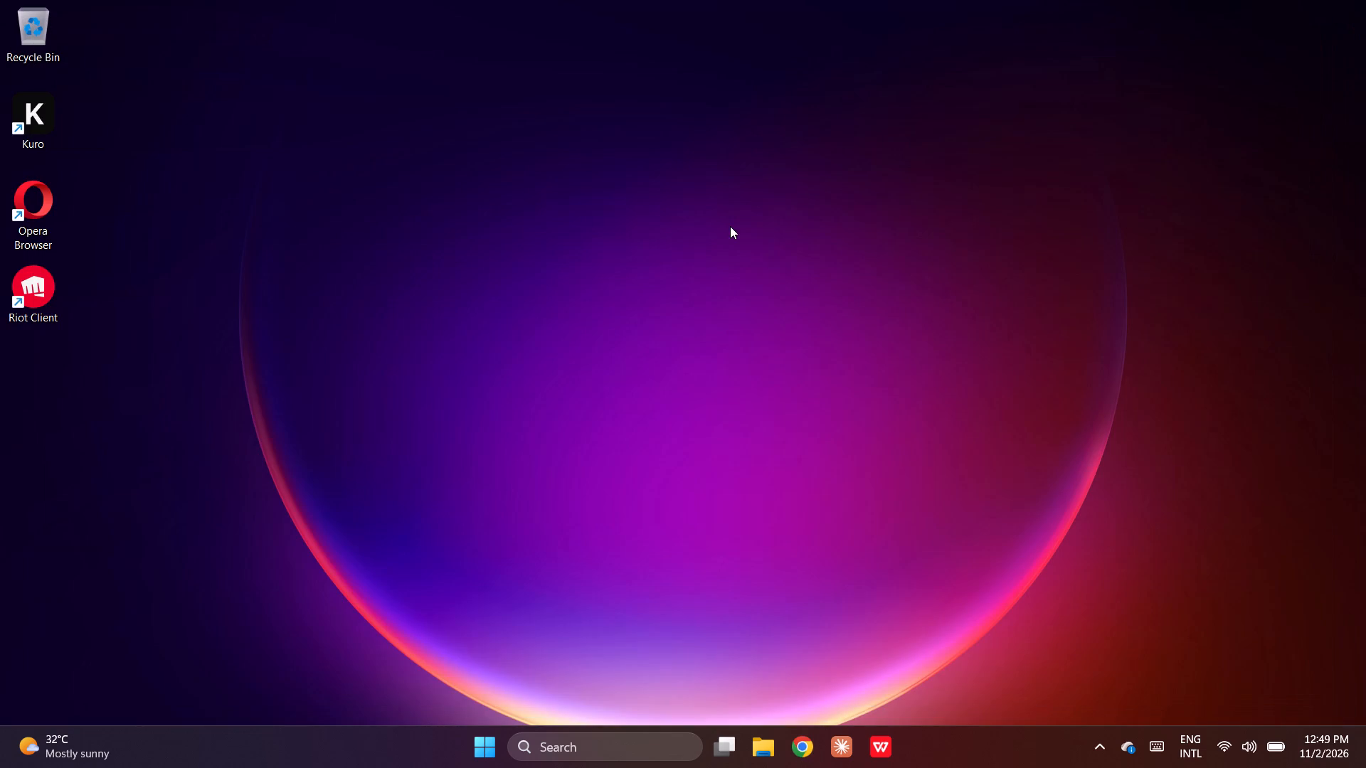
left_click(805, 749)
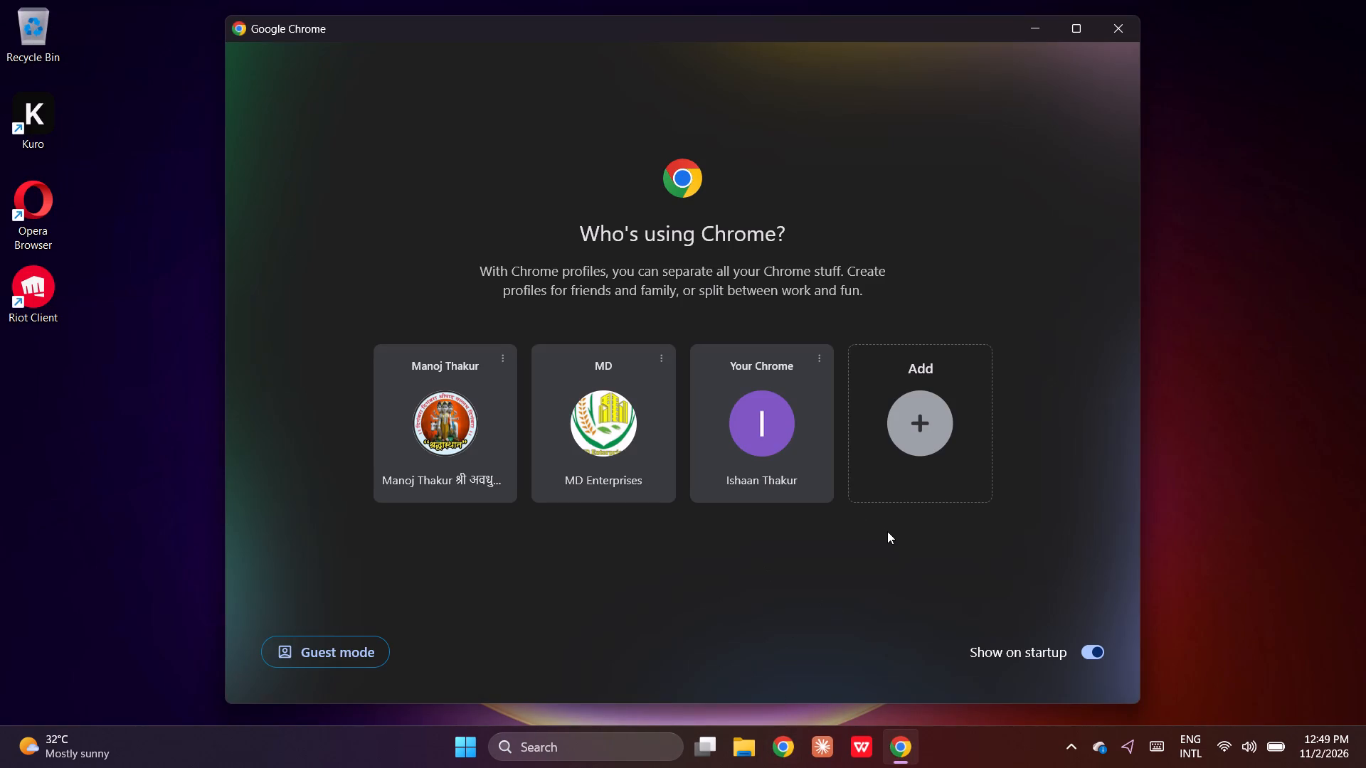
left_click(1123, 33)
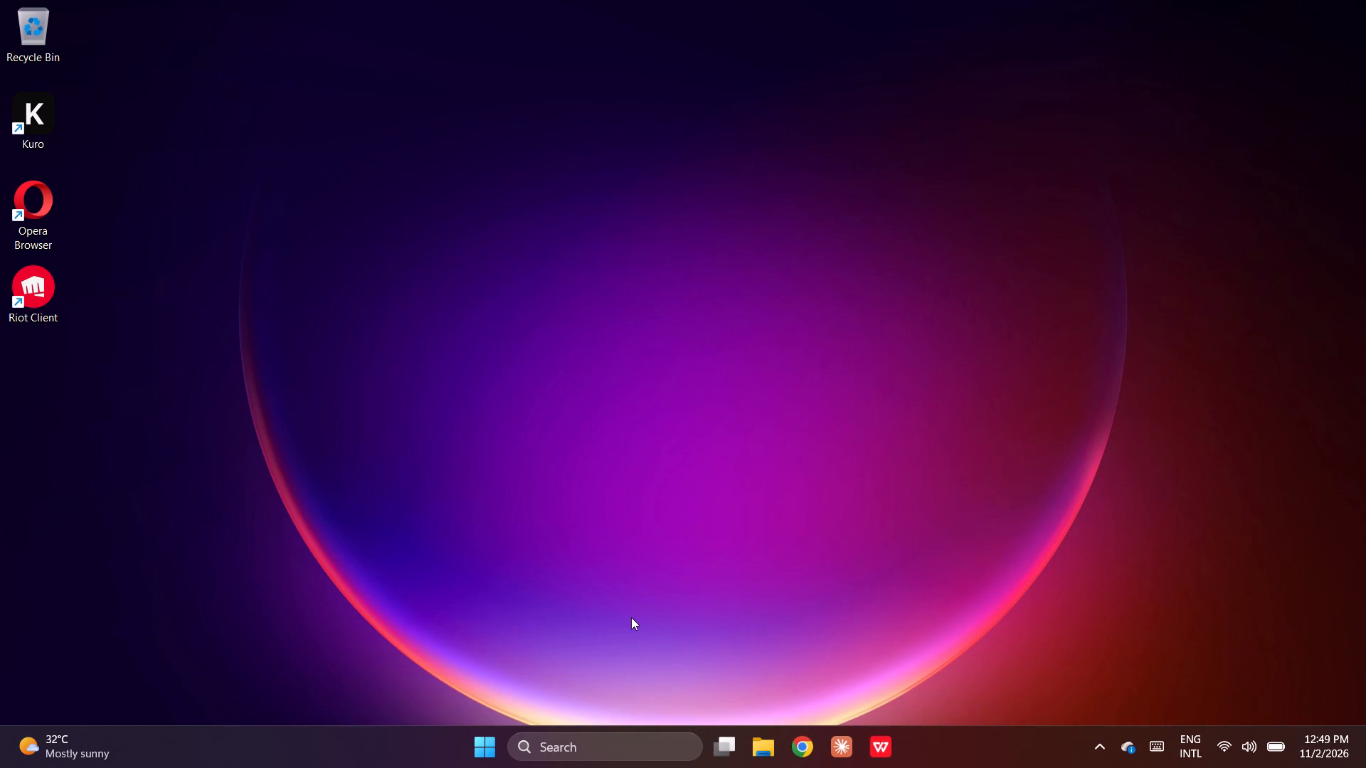
Open the recent workbook Matro Candidate Final List 28.10.2026 from File Explorer.
left_click(763, 736)
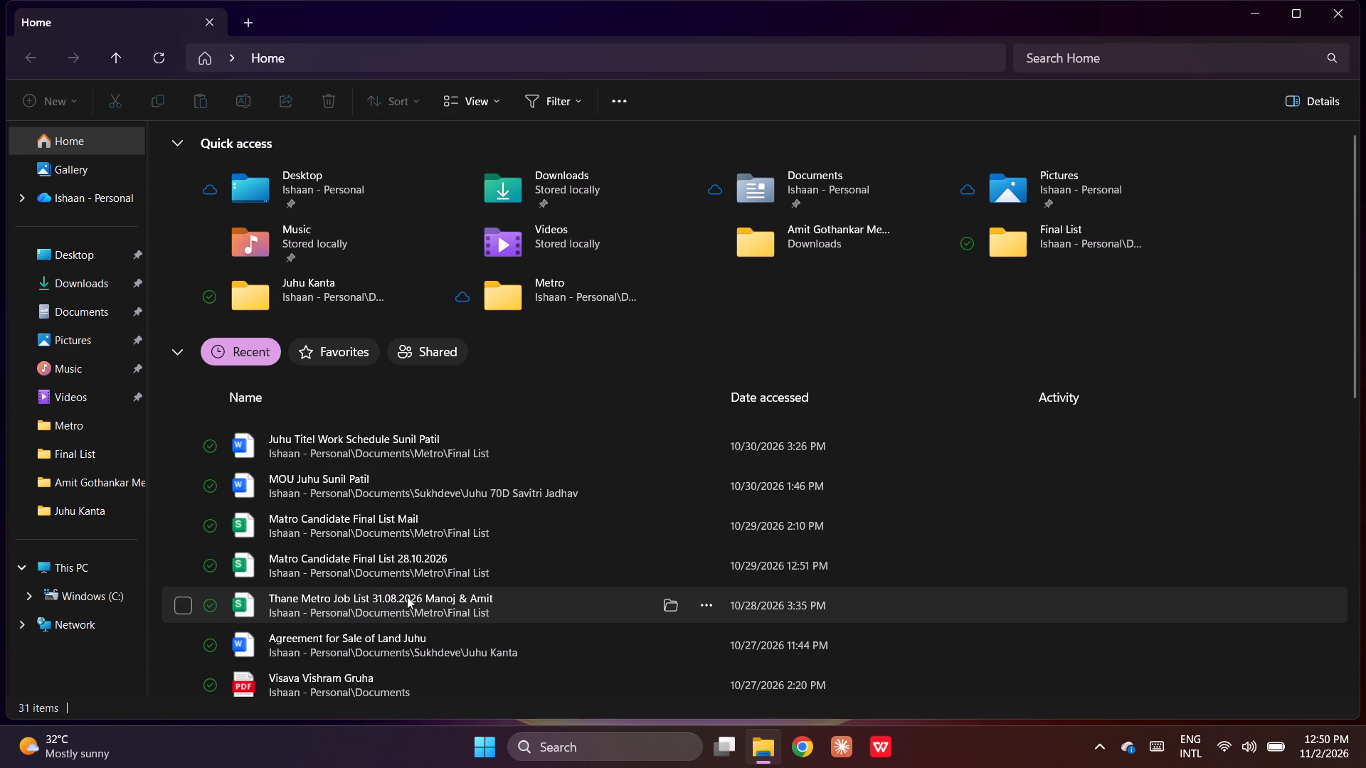
double_click(374, 565)
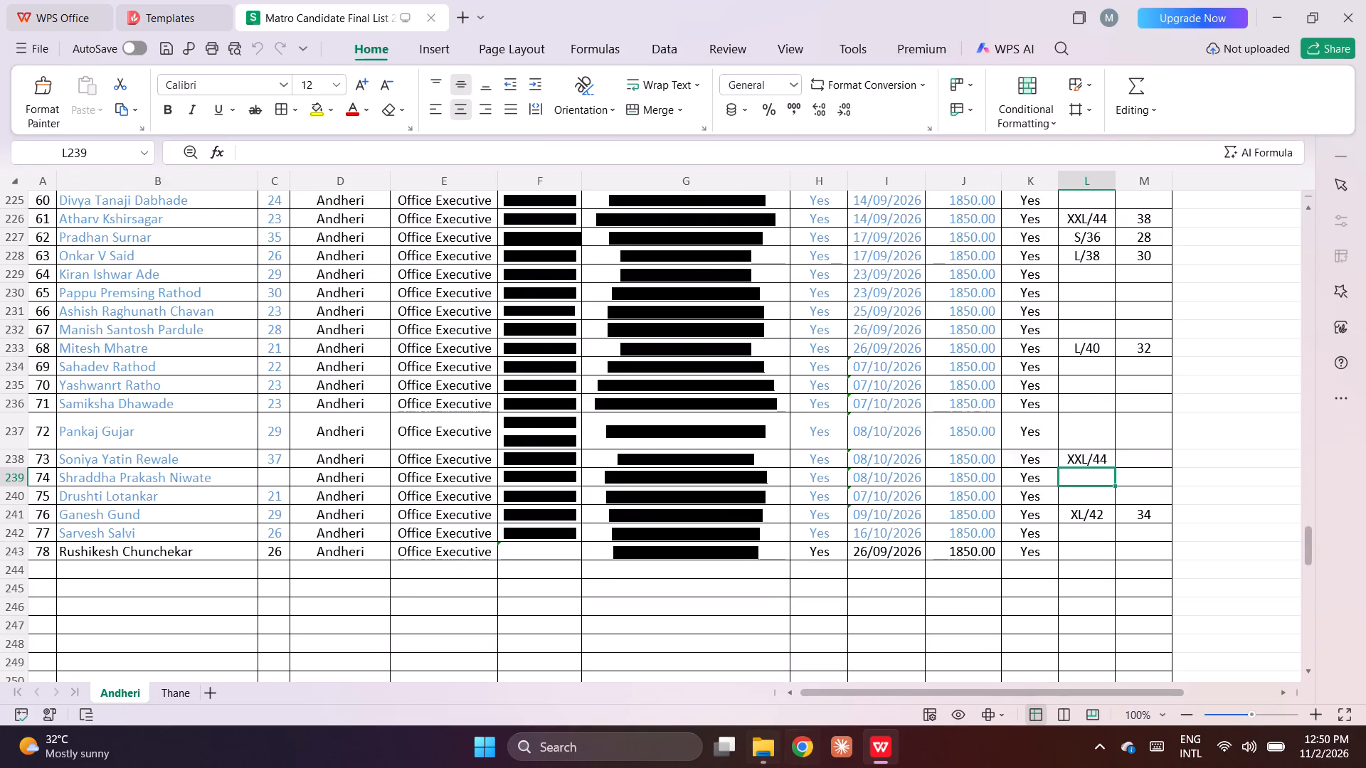
Search the Thane sheet for "mali", going through the matches to find the candidate's row, and close the search.
left_click(175, 701)
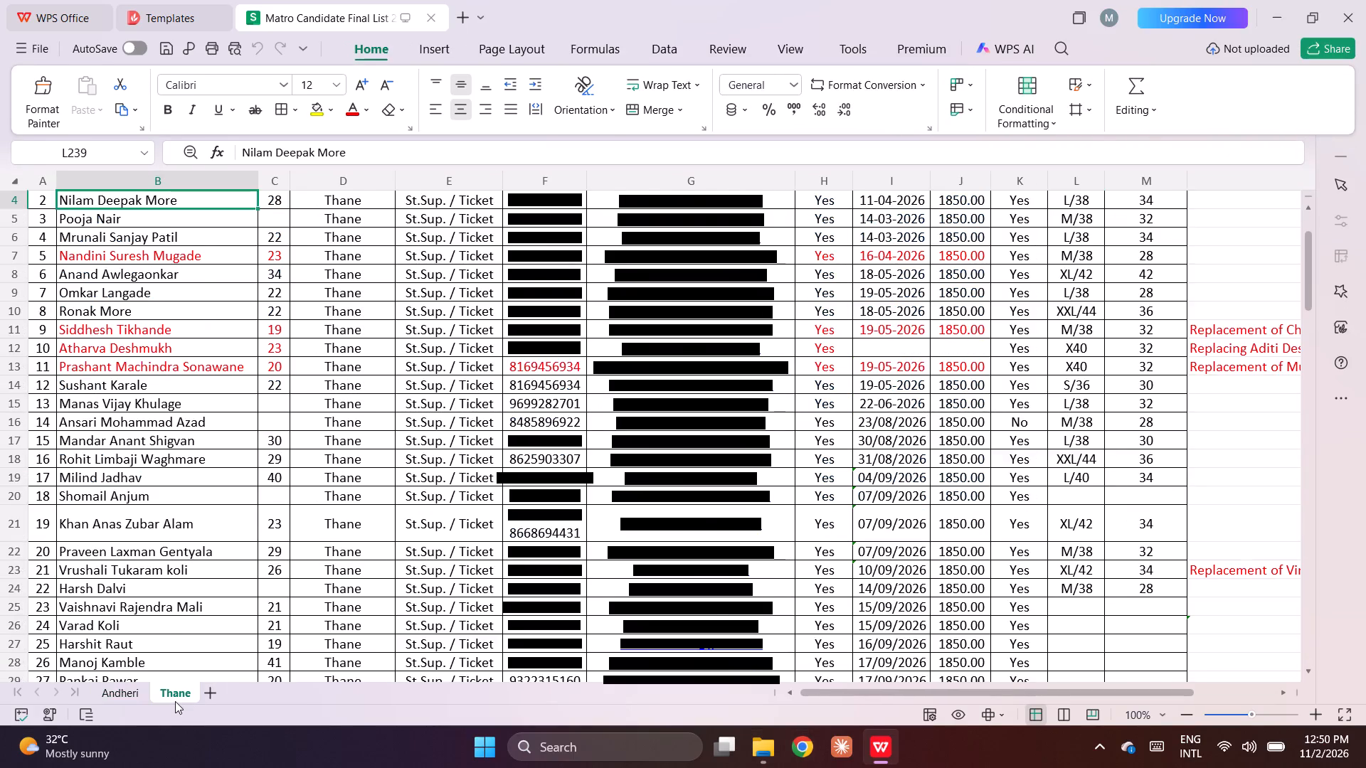
key("ctrl+f")
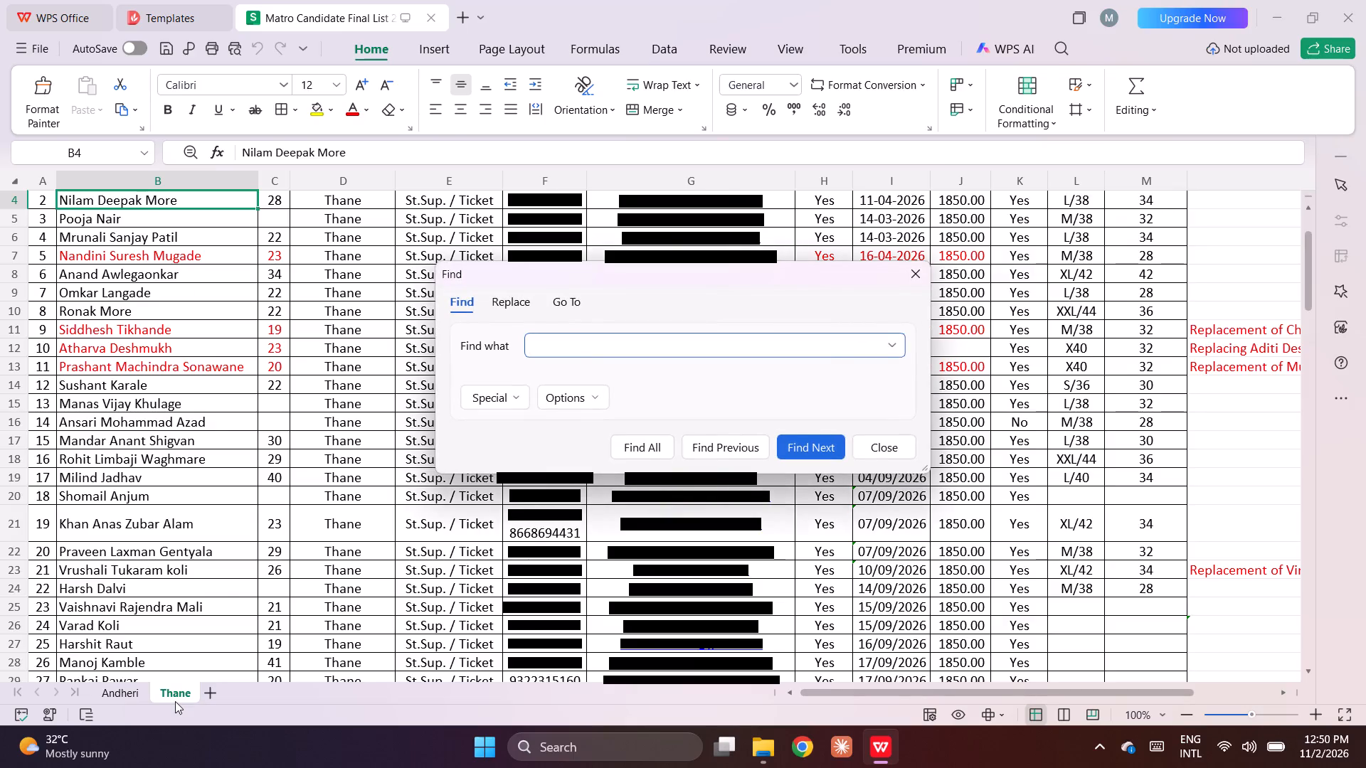
type("mali")
key("Return")
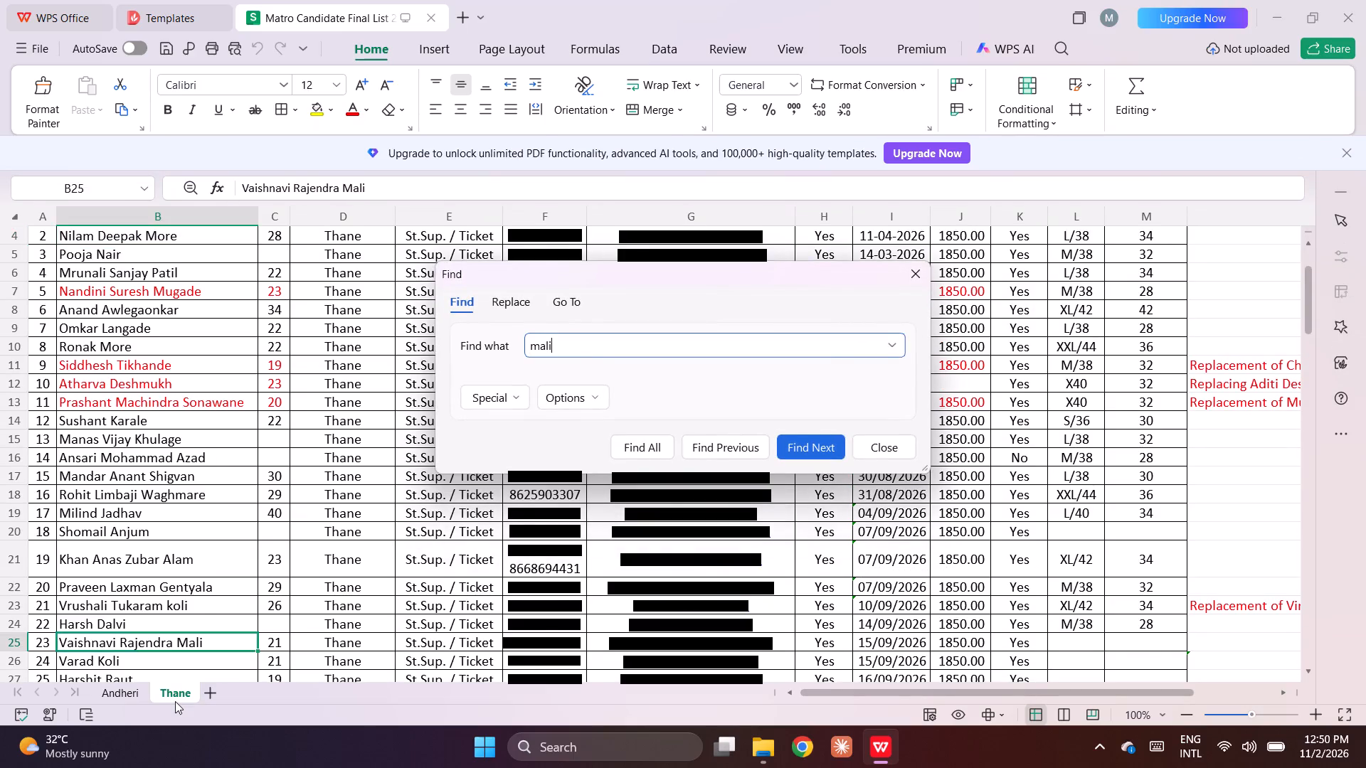
key("Return")
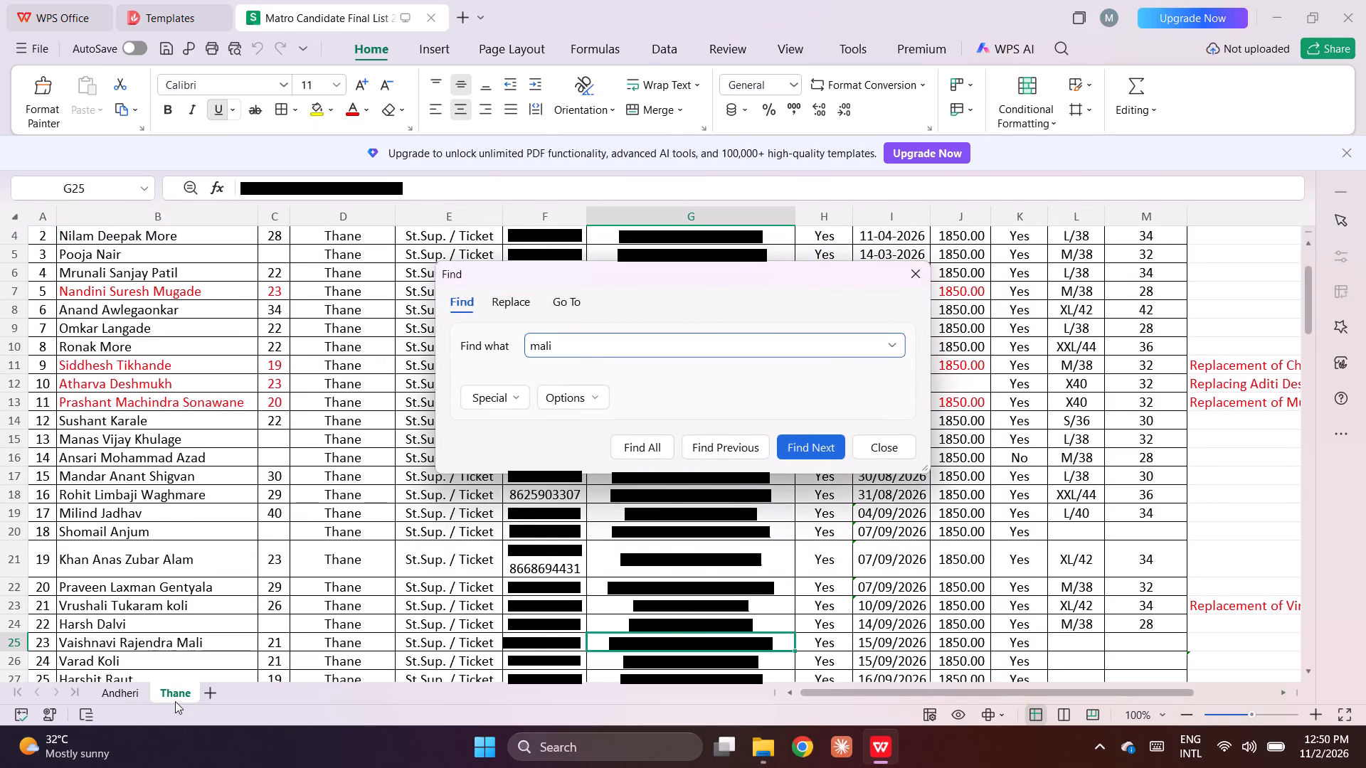
key("Return")
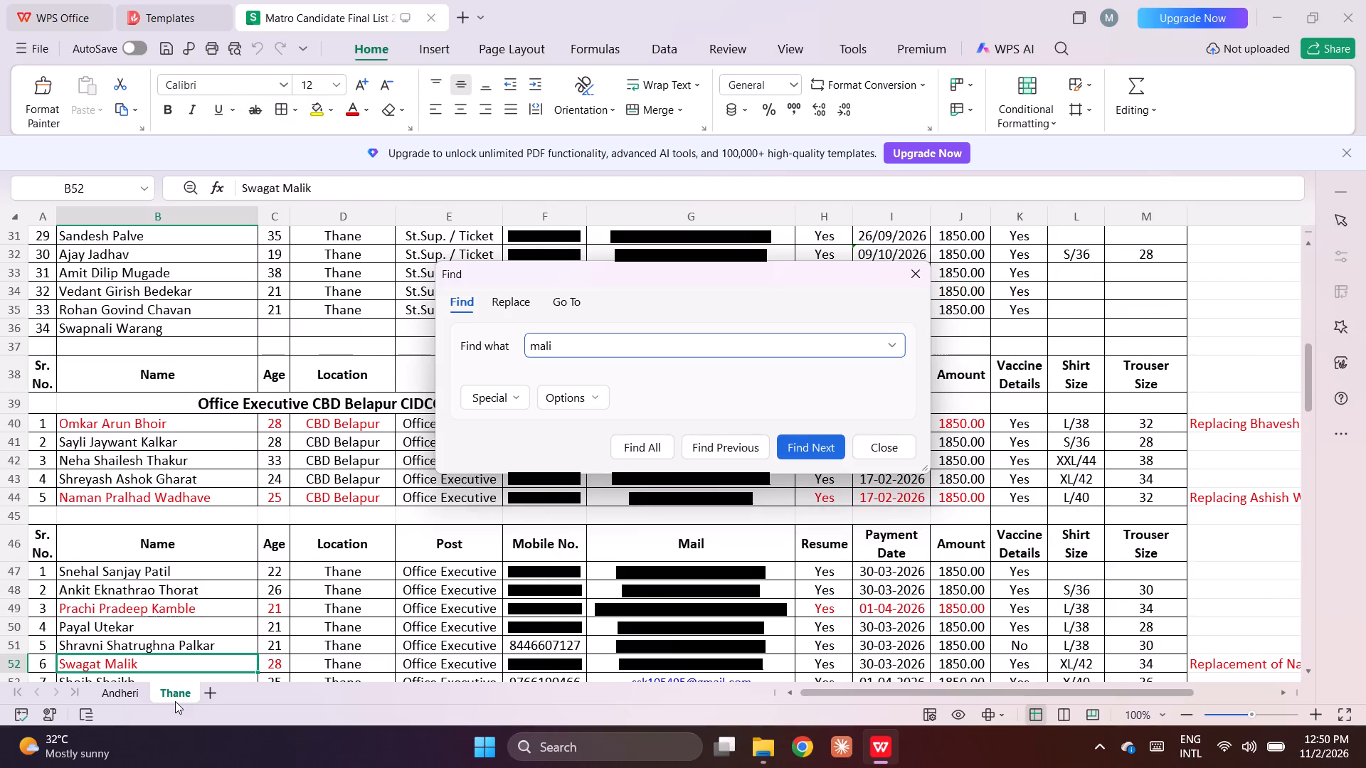
key("Return")
key("Return")
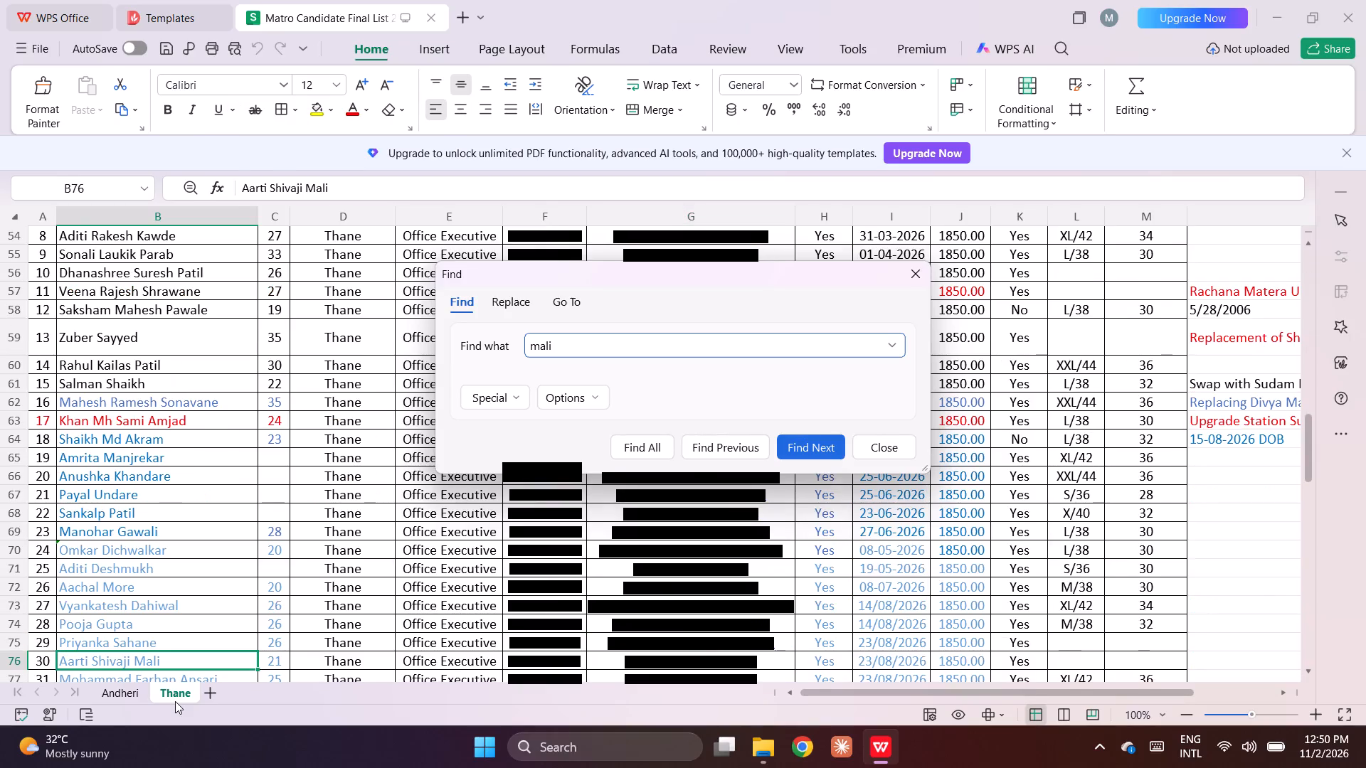
key("Return")
key("Return")
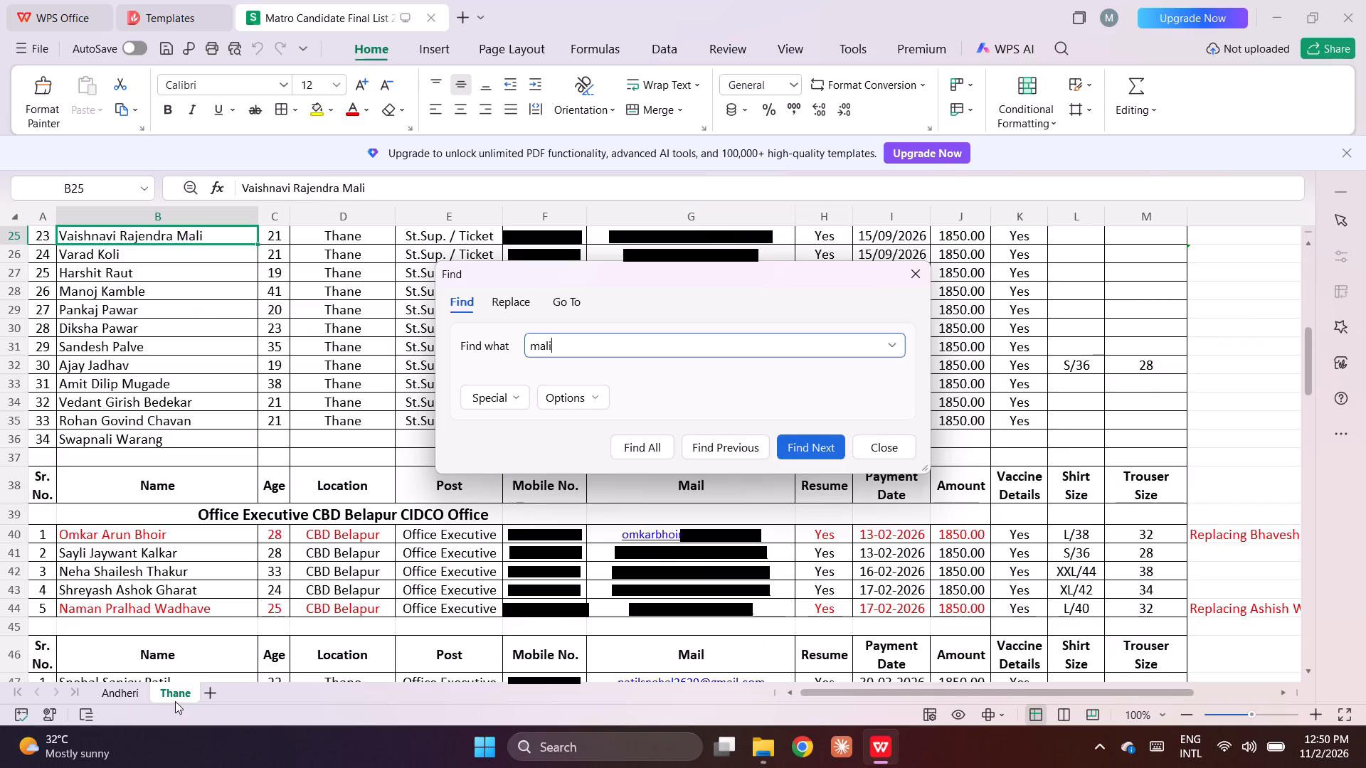
key("Escape")
Look through the names in the Aqualine station supervisor and ticket counter list on the Thane sheet.
key("Up")
key("Up")
key("Up")
key("Up")
key("Up")
key("Up")
key("Up")
key("Up")
key("Up")
key("Up")
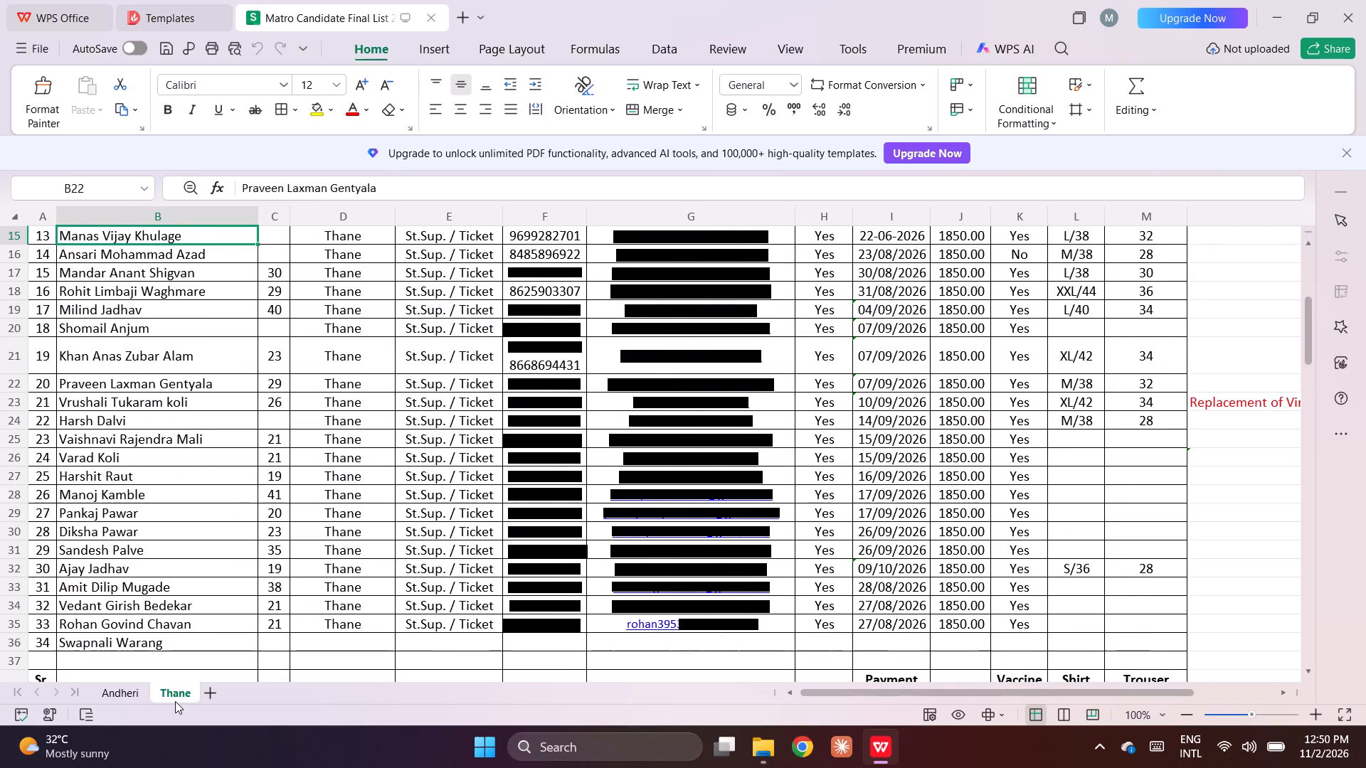
key("Up")
key("Up")
key("Up")
key("Up")
key("Up")
key("Up")
key("Up")
key("Up")
key("Up")
key("Up")
key("Up")
key("Up")
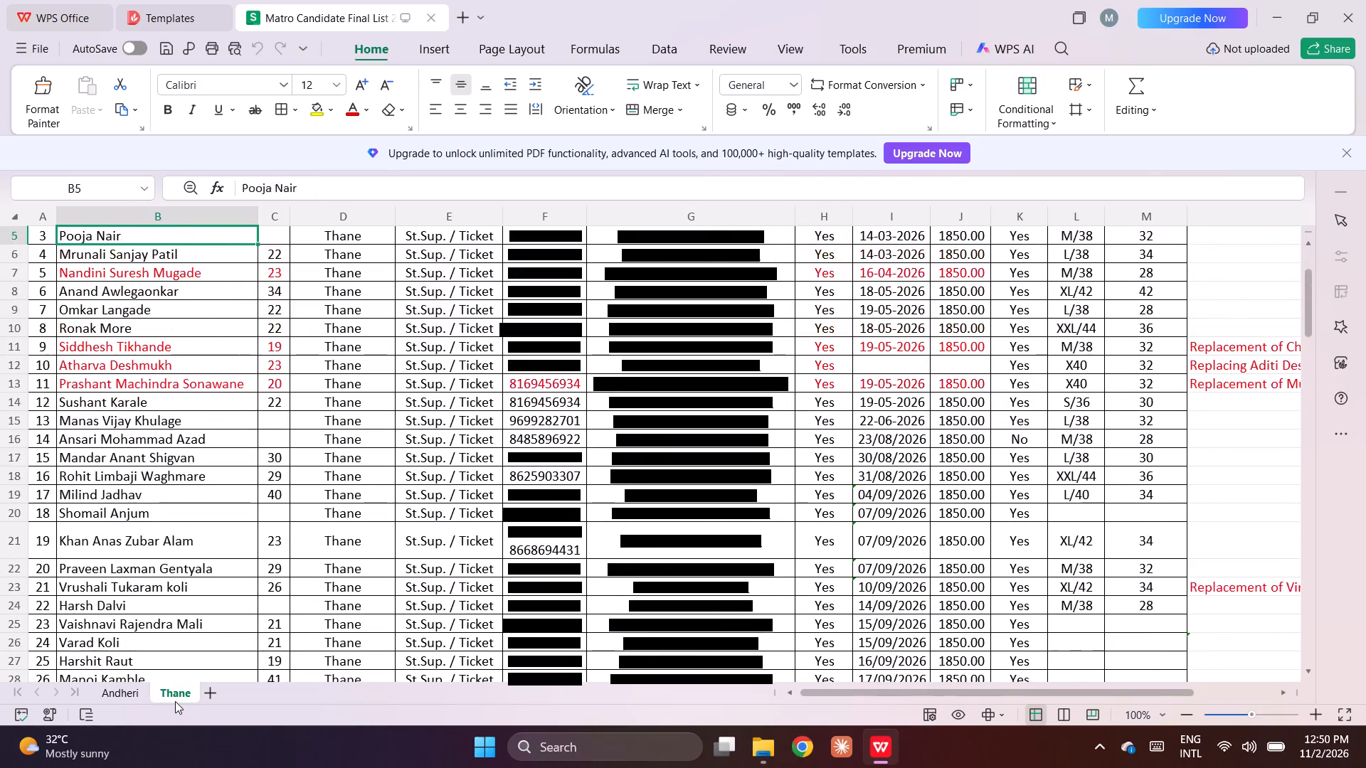
key("Up")
key("Up")
key("Up")
key("Down")
key("Down")
key("Down")
key("Down")
key("Down")
key("Down")
key("Down")
key("Down")
key("Down")
key("Down")
key("Down")
key("Down")
key("Down")
key("Down")
key("Down")
key("Down")
key("Down")
key("Down")
key("Down")
key("Down")
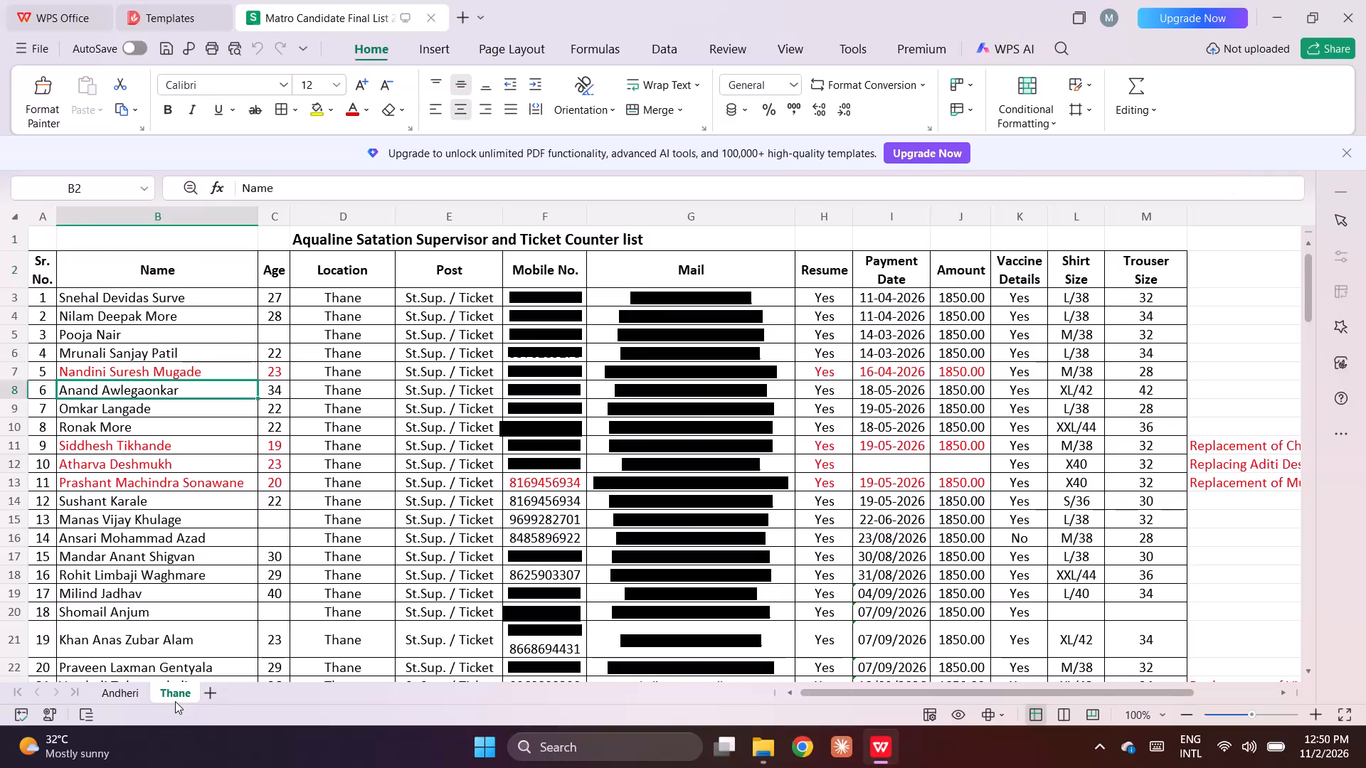
key("Up")
key("Up")
key("Up")
key("Up")
key("Up")
key("Up")
key("Up")
key("Up")
key("Up")
key("Up")
key("Up")
key("Up")
key("Up")
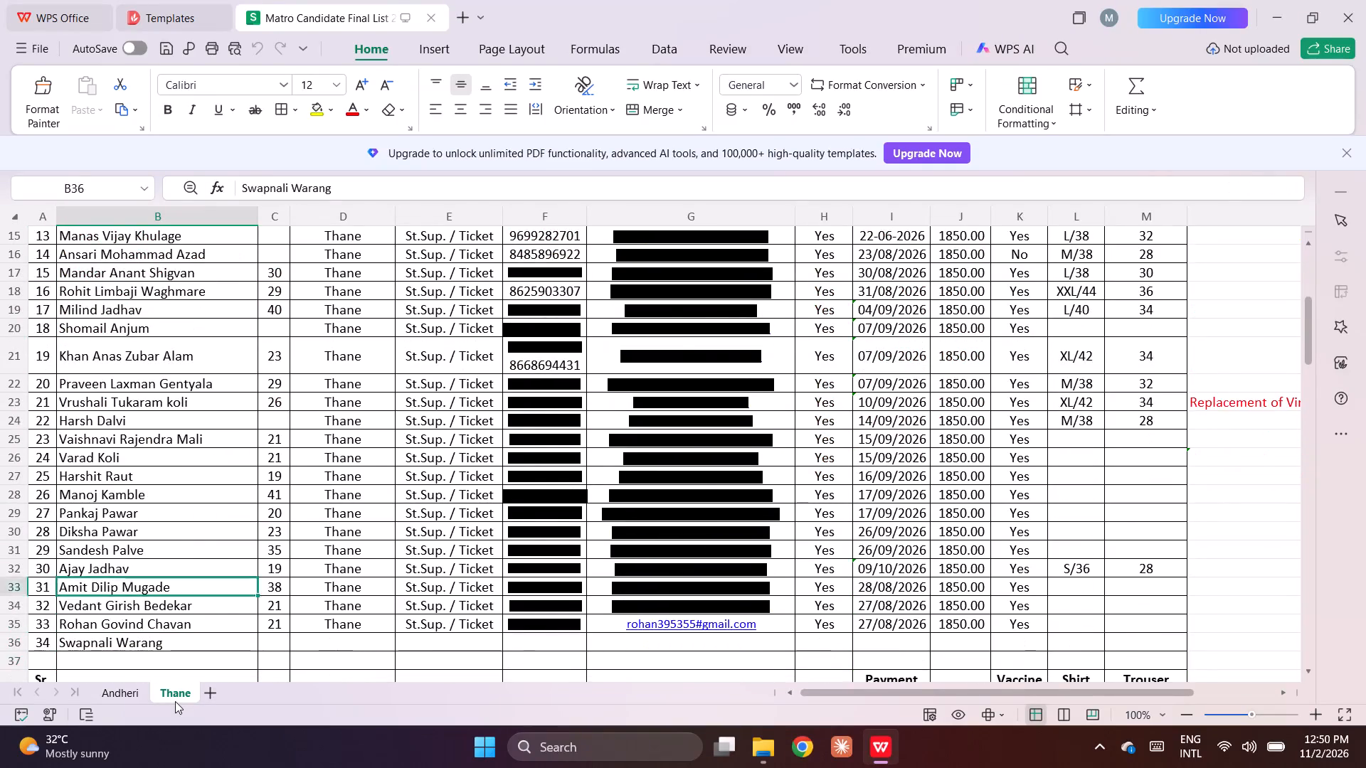
Examine the row 25 candidate's record from serial number to trouser size, finishing on the shirt size cell.
key("Down")
key("Right")
key("Right")
key("Right")
key("Right")
key("Right")
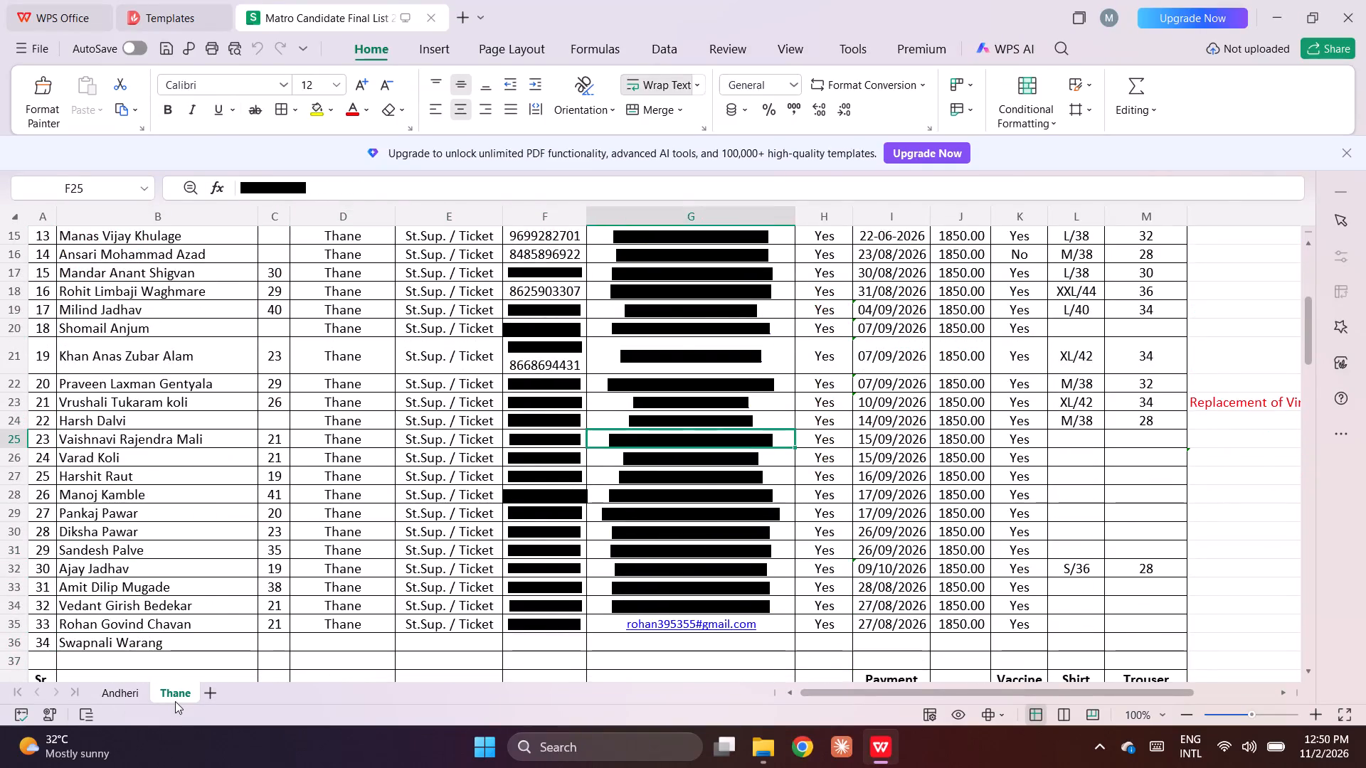
key("Right")
key("Right")
key("Right")
key("Left")
key("Left")
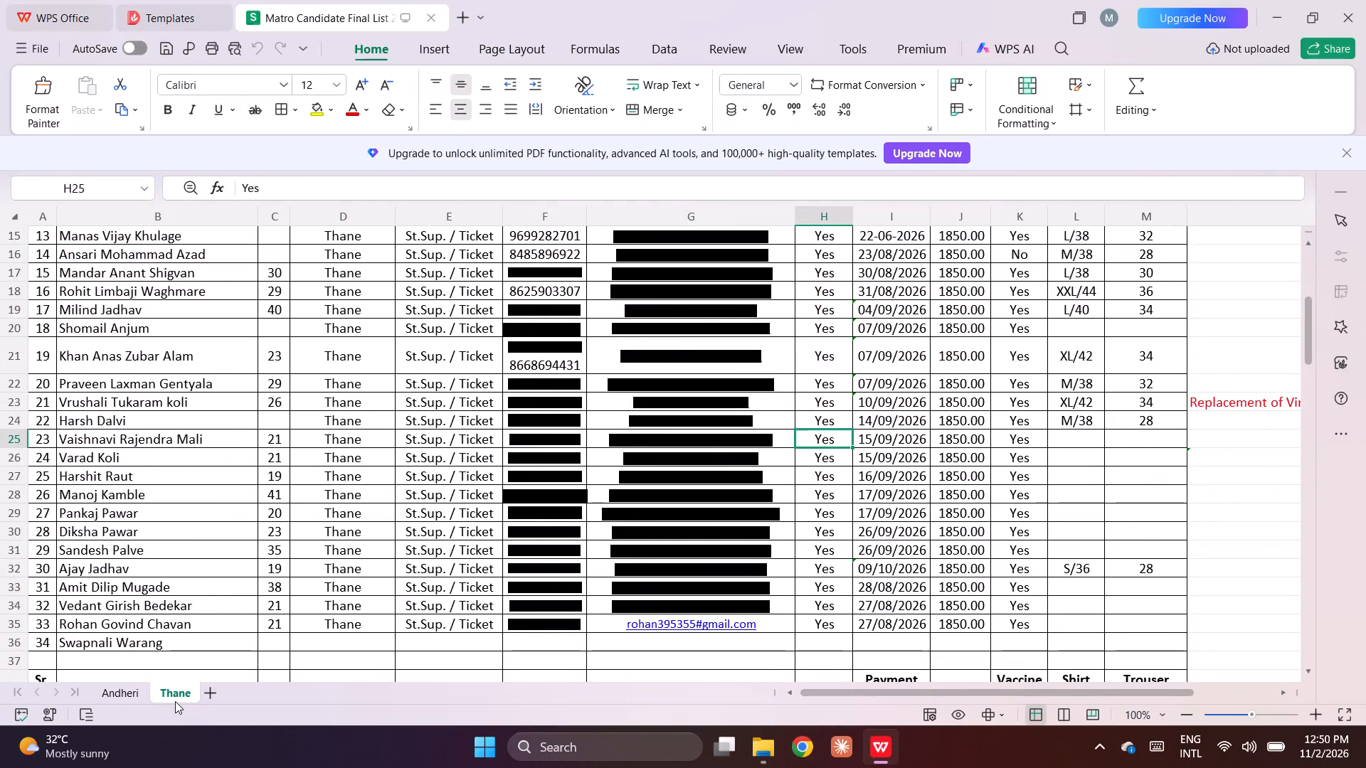
key("Right")
key("Right")
key("Right")
key("Right")
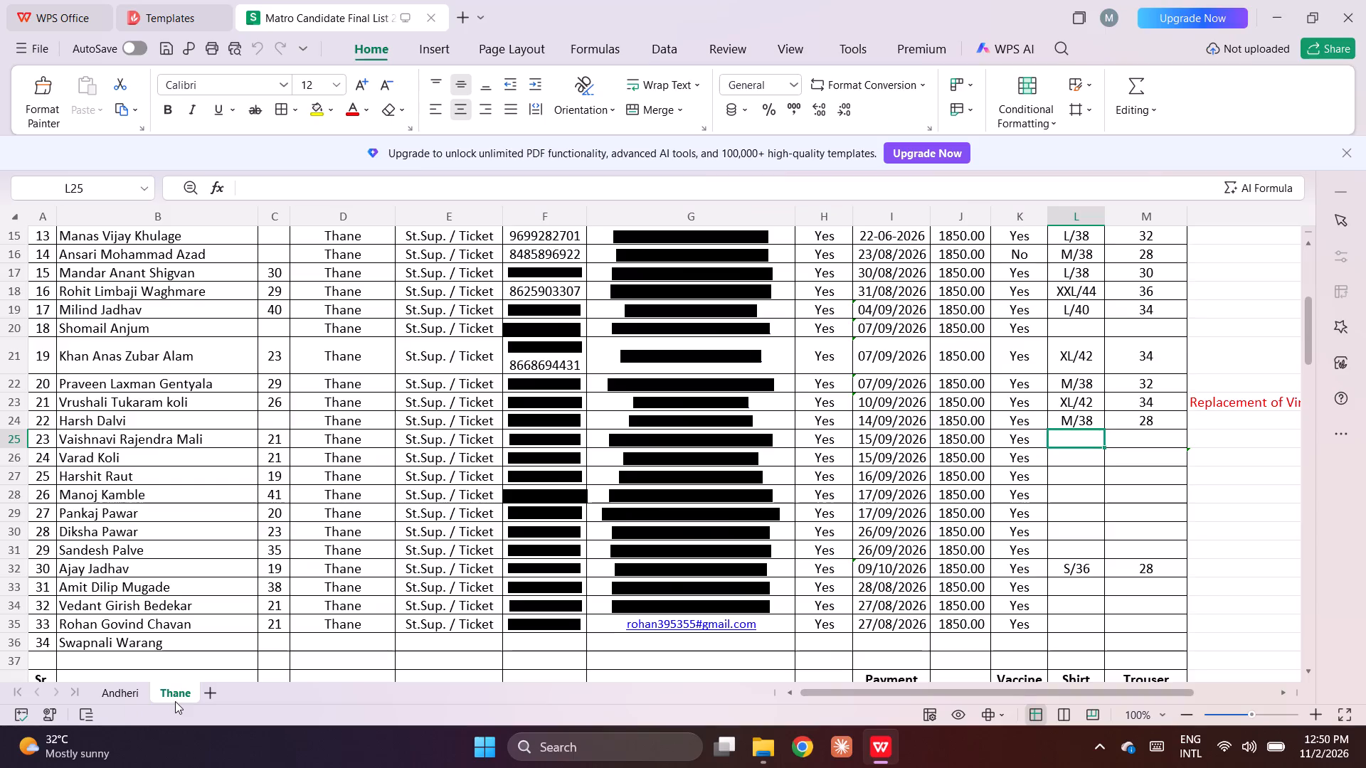
key("Right")
key("Left")
key("Left")
key("Left")
key("Left")
key("Left")
key("Left")
key("Left")
key("Left")
key("Left")
key("Left")
key("Left")
key("Left")
key("Left")
key("Left")
key("Left")
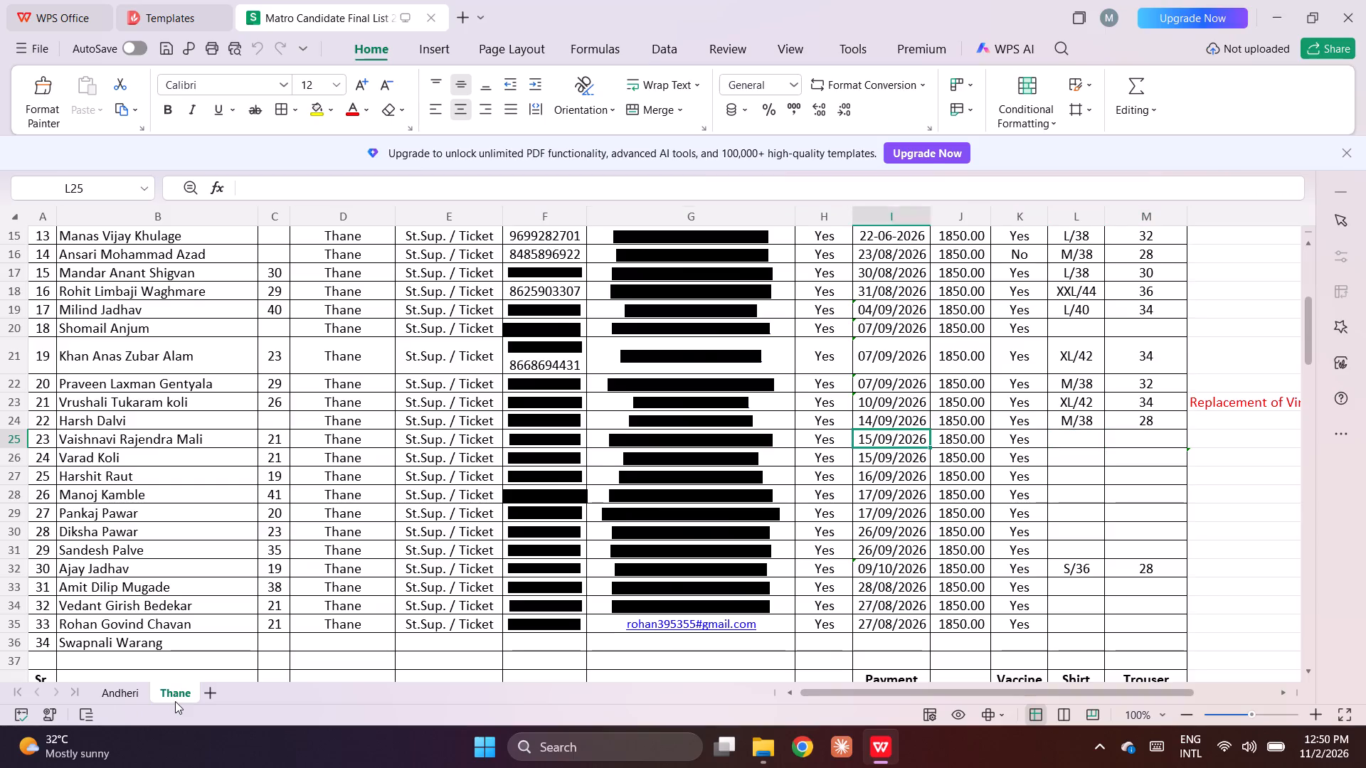
key("Right")
key("Right")
key("Right")
key("Right")
key("Right")
key("Right")
key("Right")
key("Right")
key("Right")
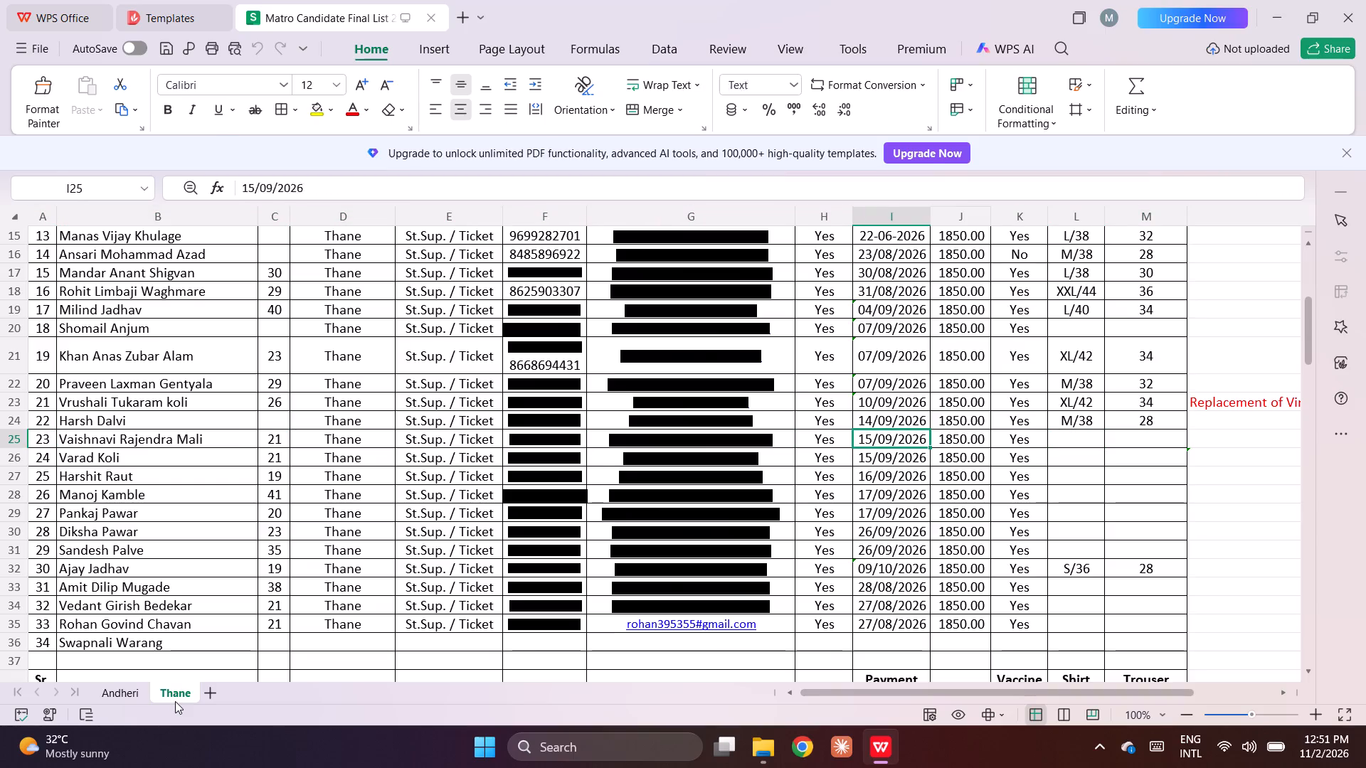
key("Right")
key("Right")
key("Right")
key("Left")
key("Left")
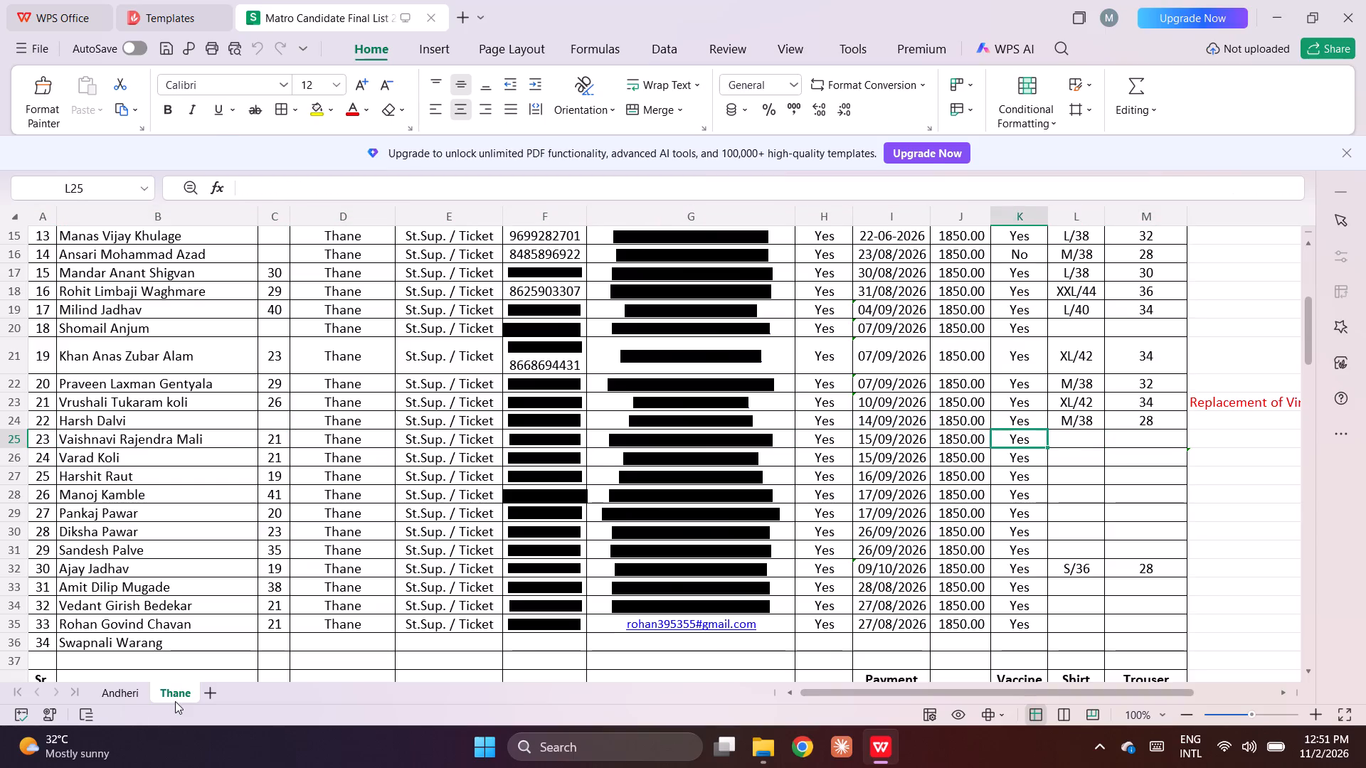
key("Left")
key("Left")
key("Left")
key("Left")
key("Left")
key("Left")
key("Left")
key("Left")
key("Left")
key("Left")
key("Left")
key("Left")
key("Left")
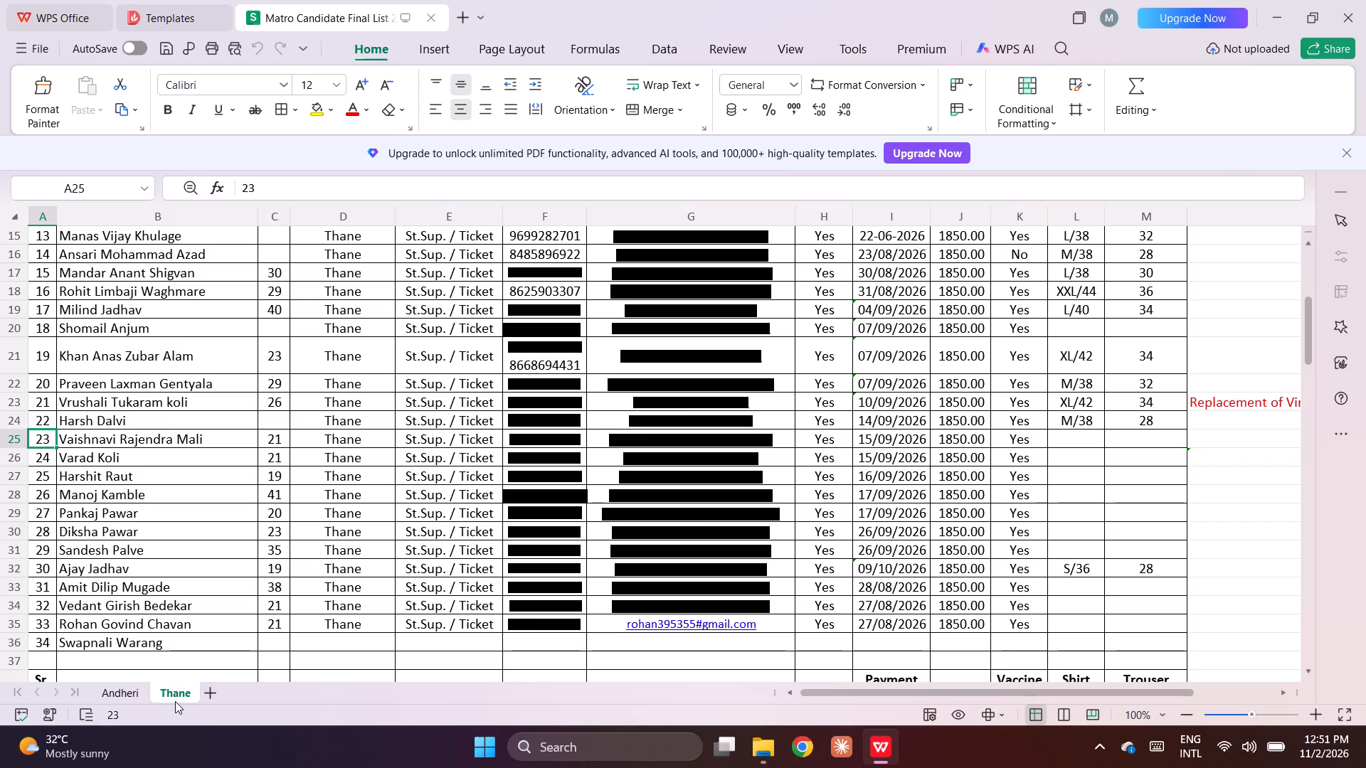
key("Right")
key("Right")
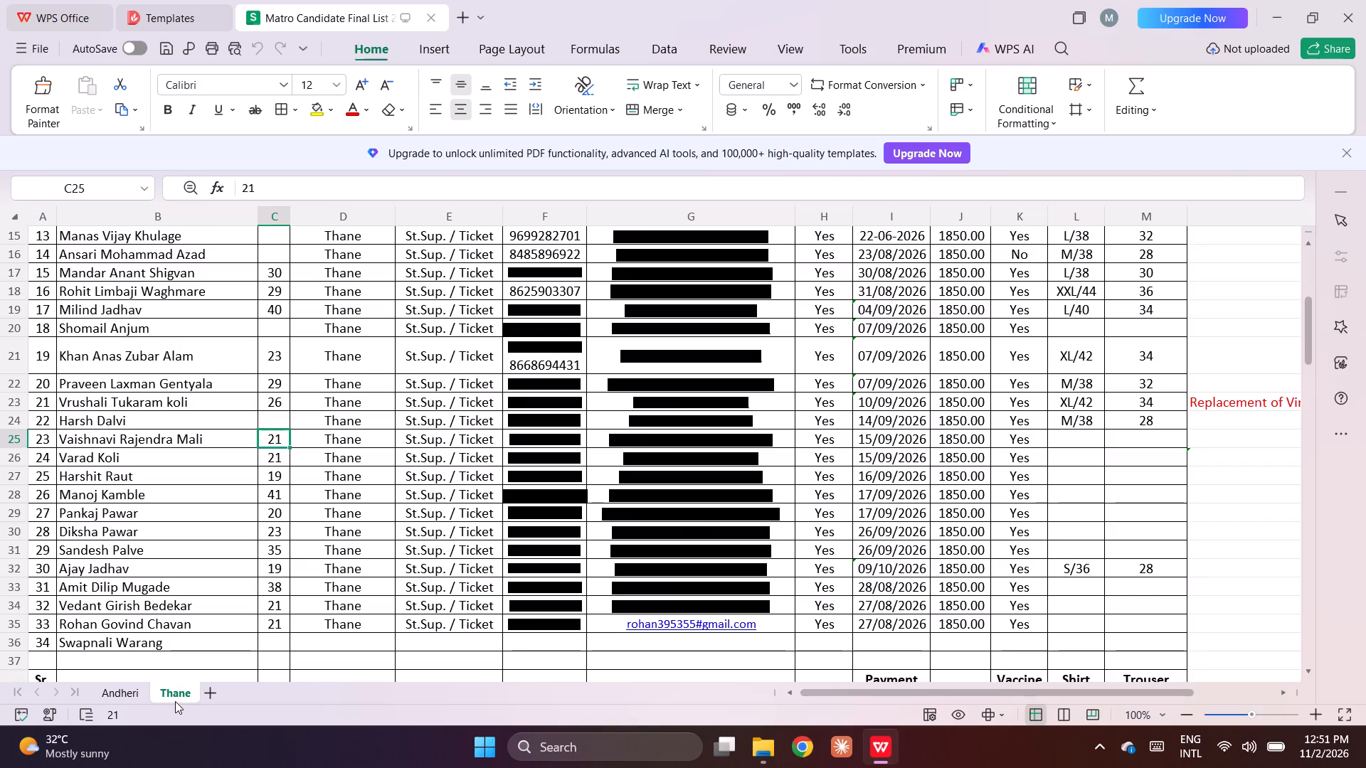
key("Right")
key("Right")
key("Right")
key("Right")
key("Right")
key("Right")
key("Right")
key("Right")
key("Right")
key("Right")
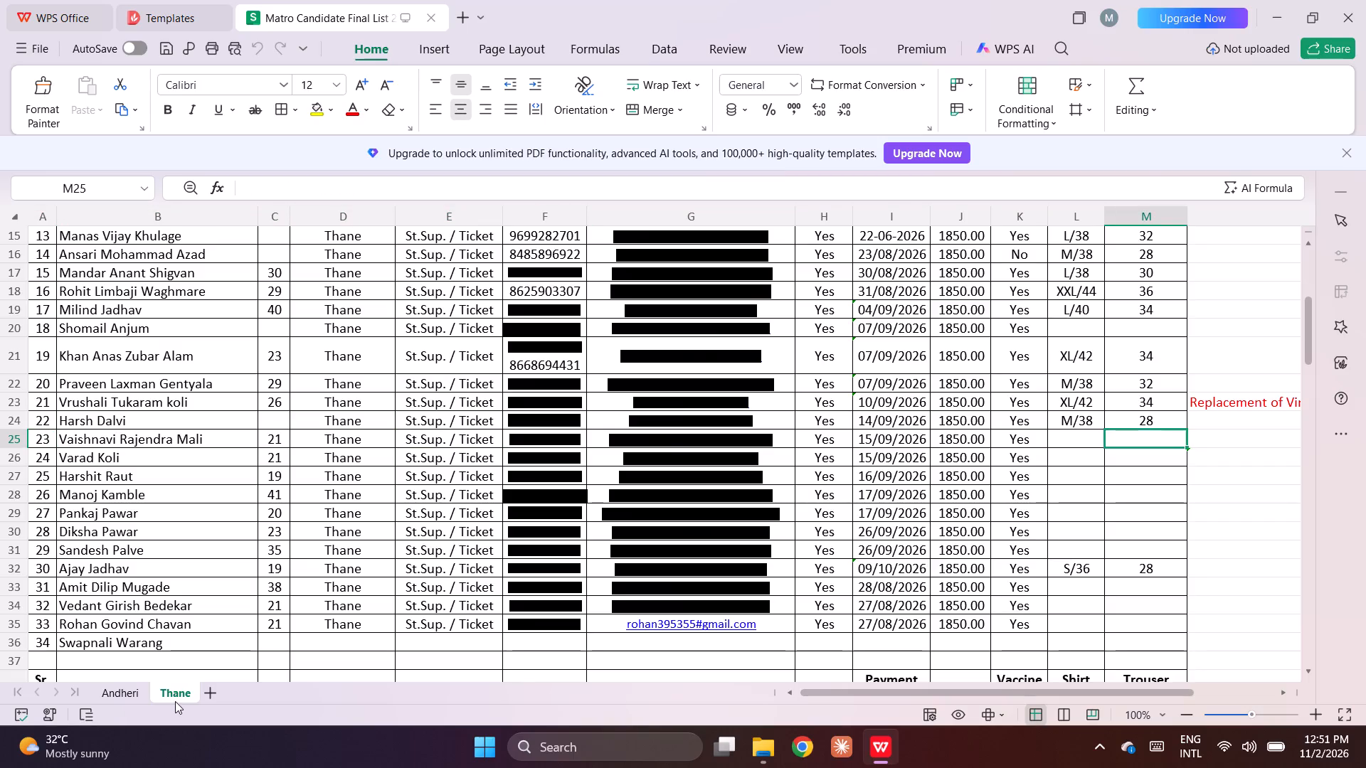
key("Left")
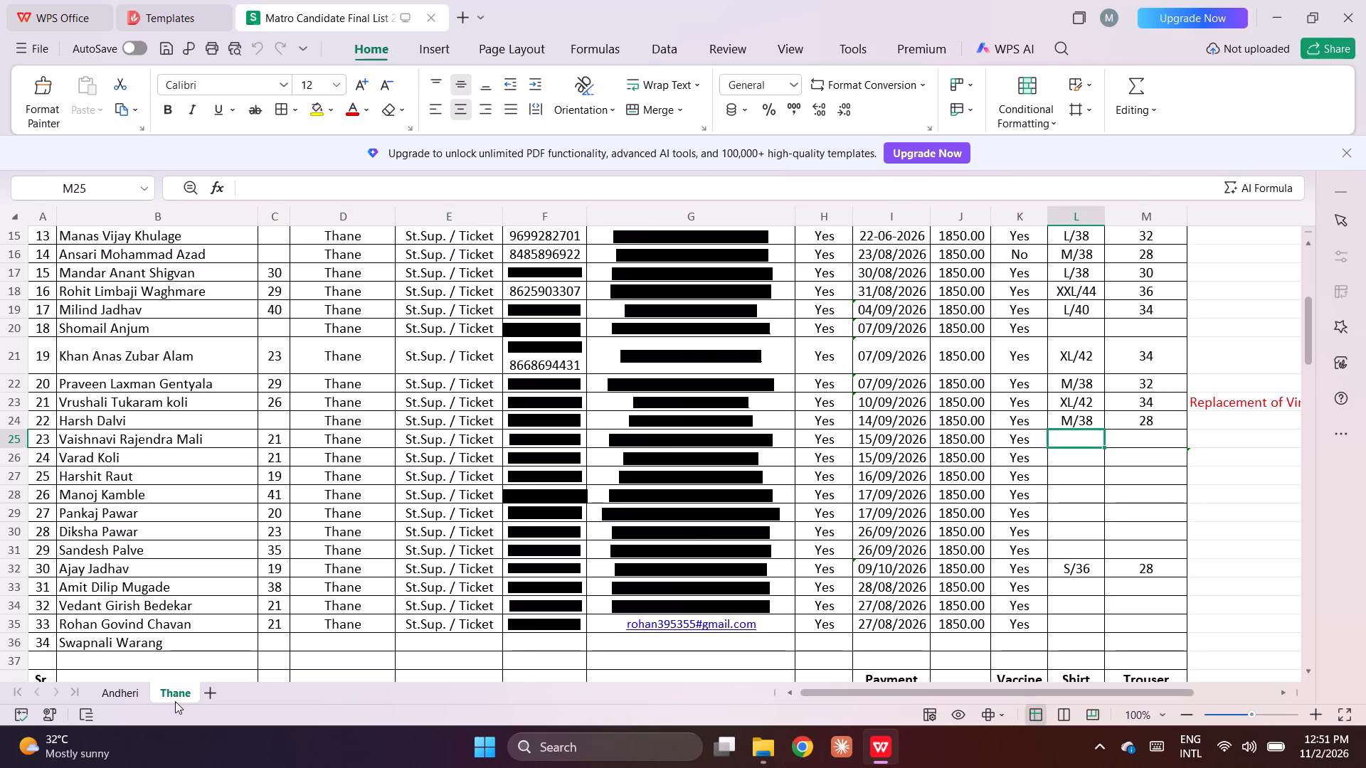
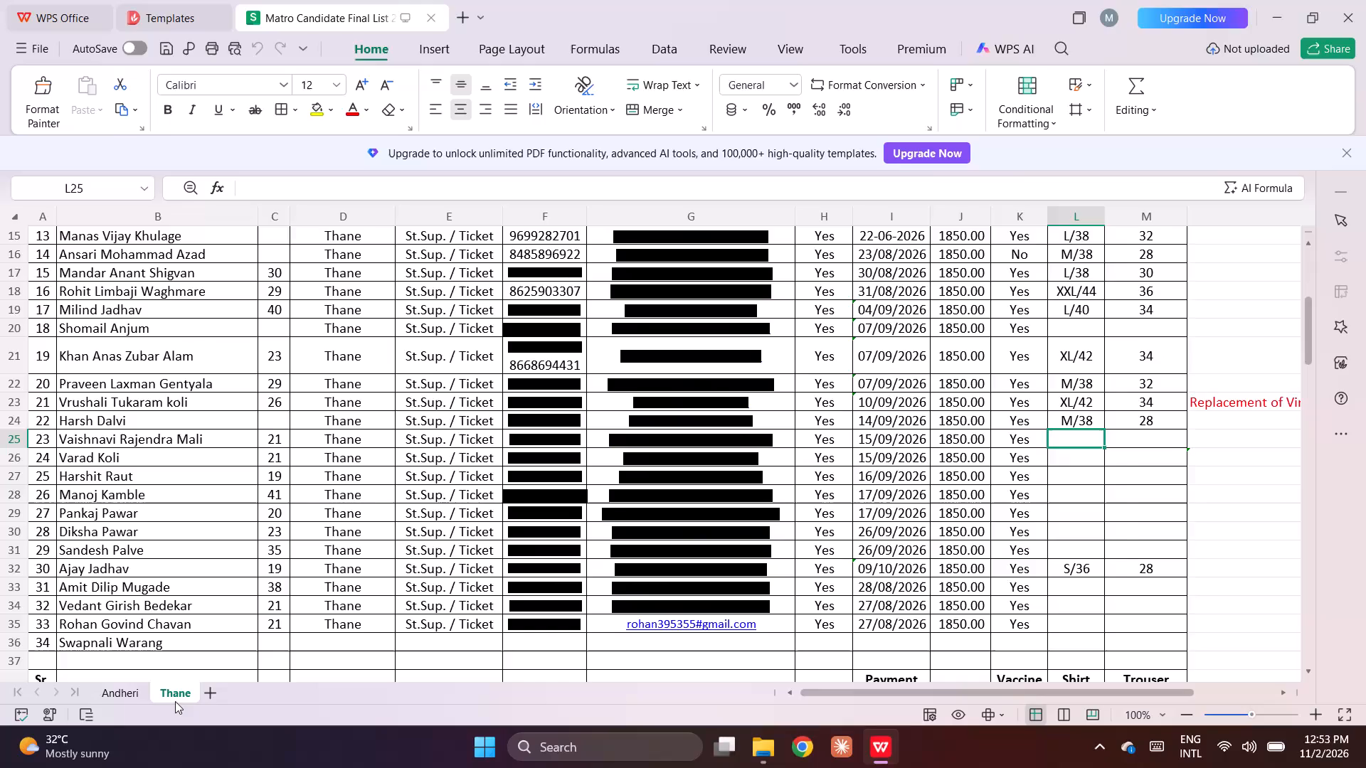
Fill in the row 25 candidate's uniform sizes on the Thane sheet: shirt XL/42 and trouser 34.
key("shift+x")
key("Down")
key("Down")
key("Down")
key("Down")
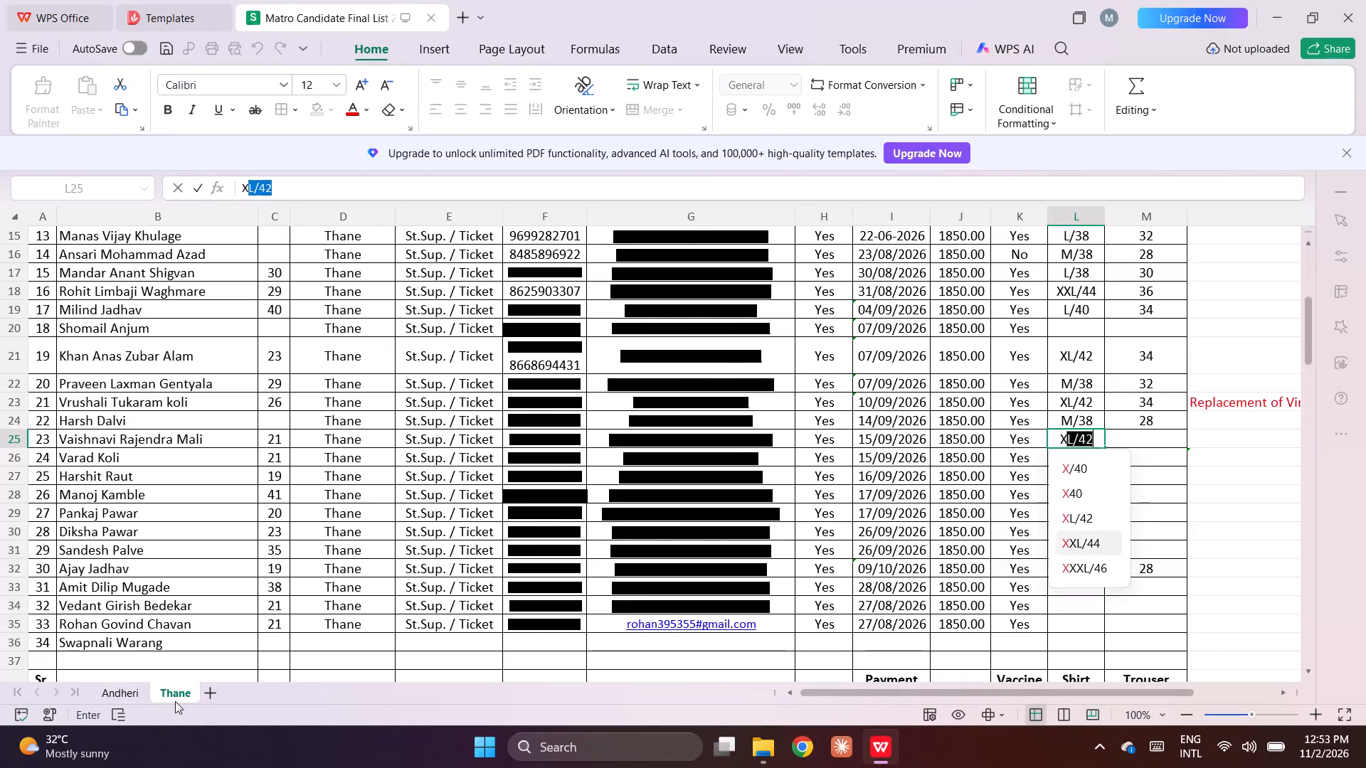
key("Up")
key("Right")
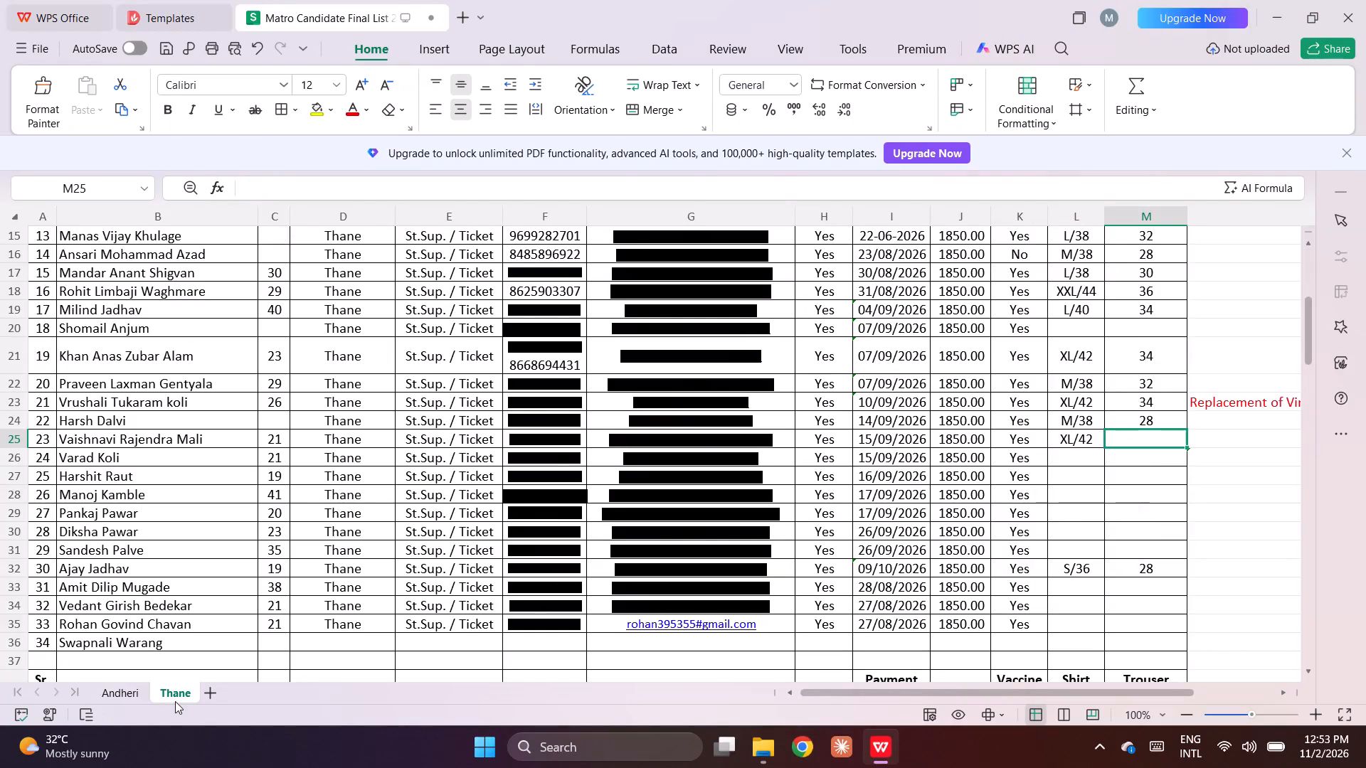
type("34")
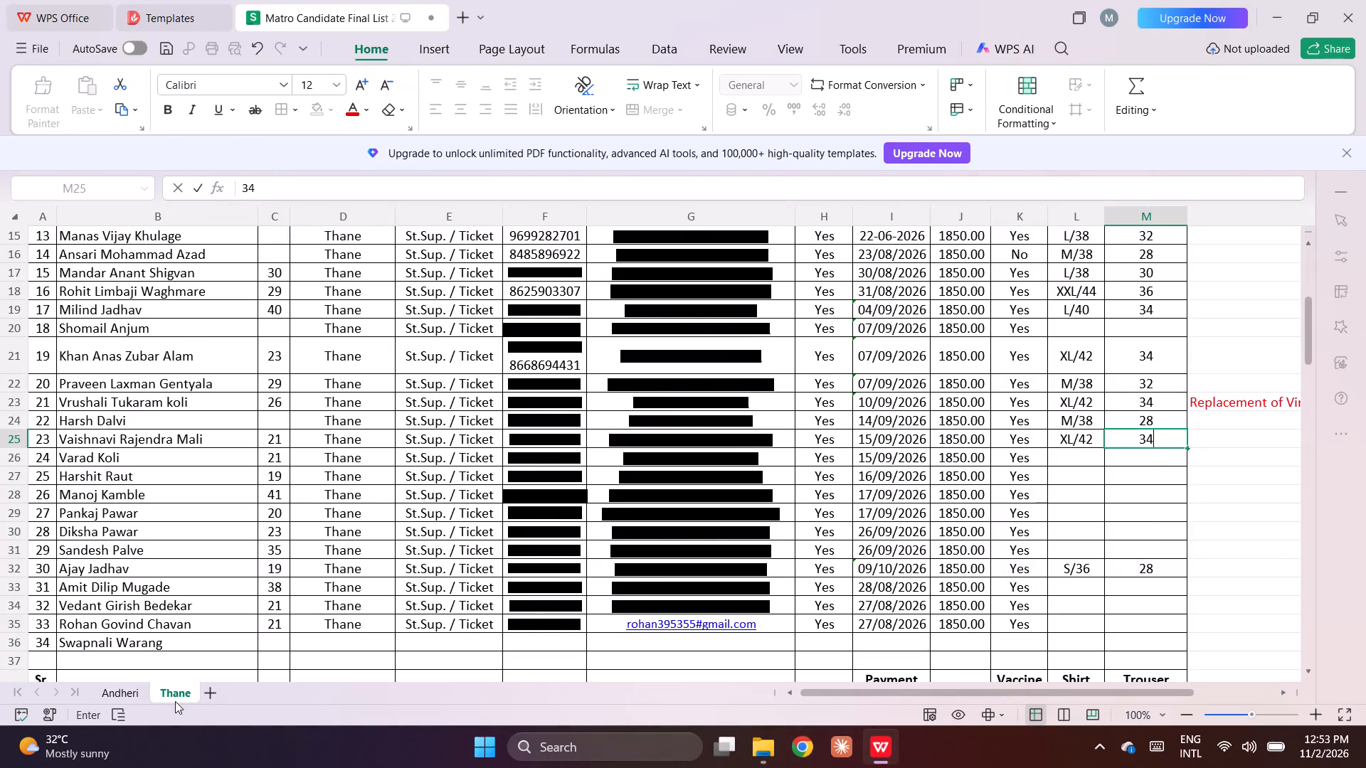
key("Return")
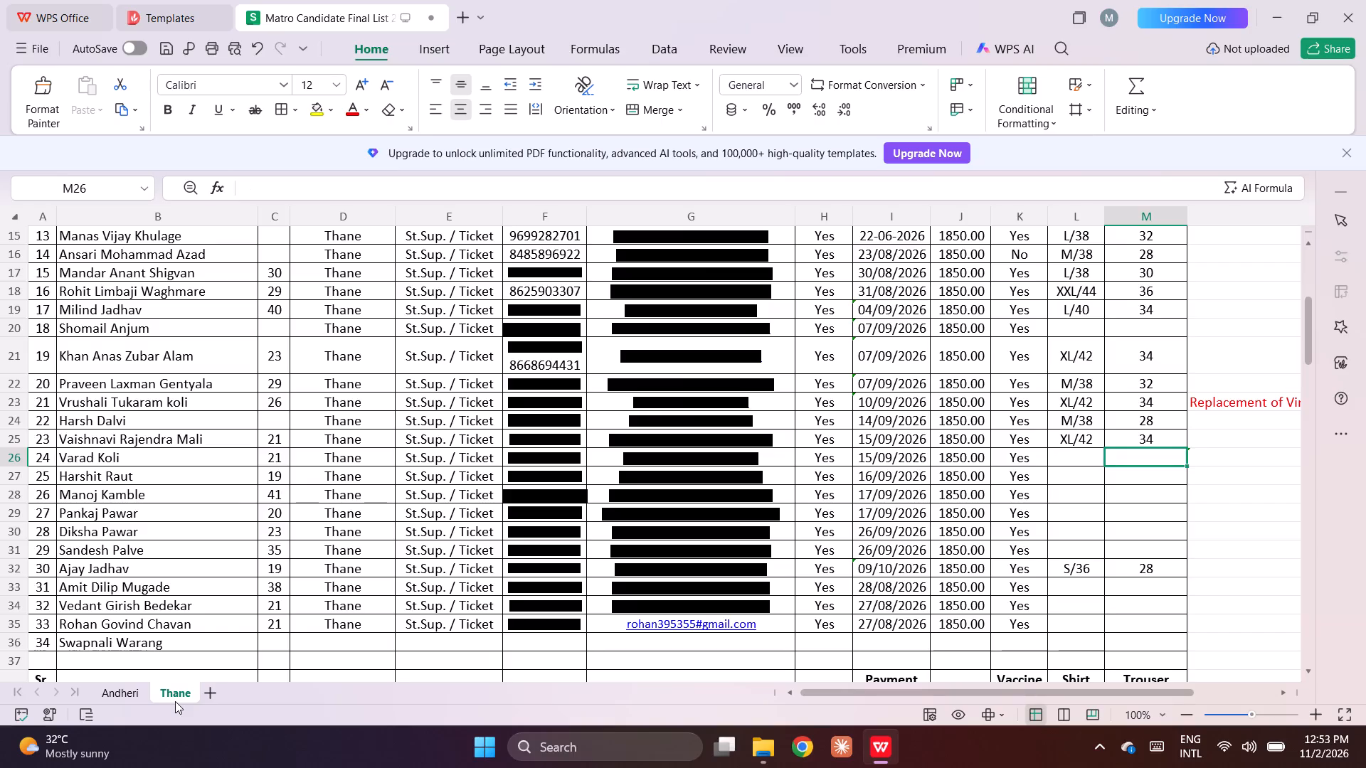
Save the workbook and dismiss the offer to store it in WPS Cloud.
key("ctrl+s")
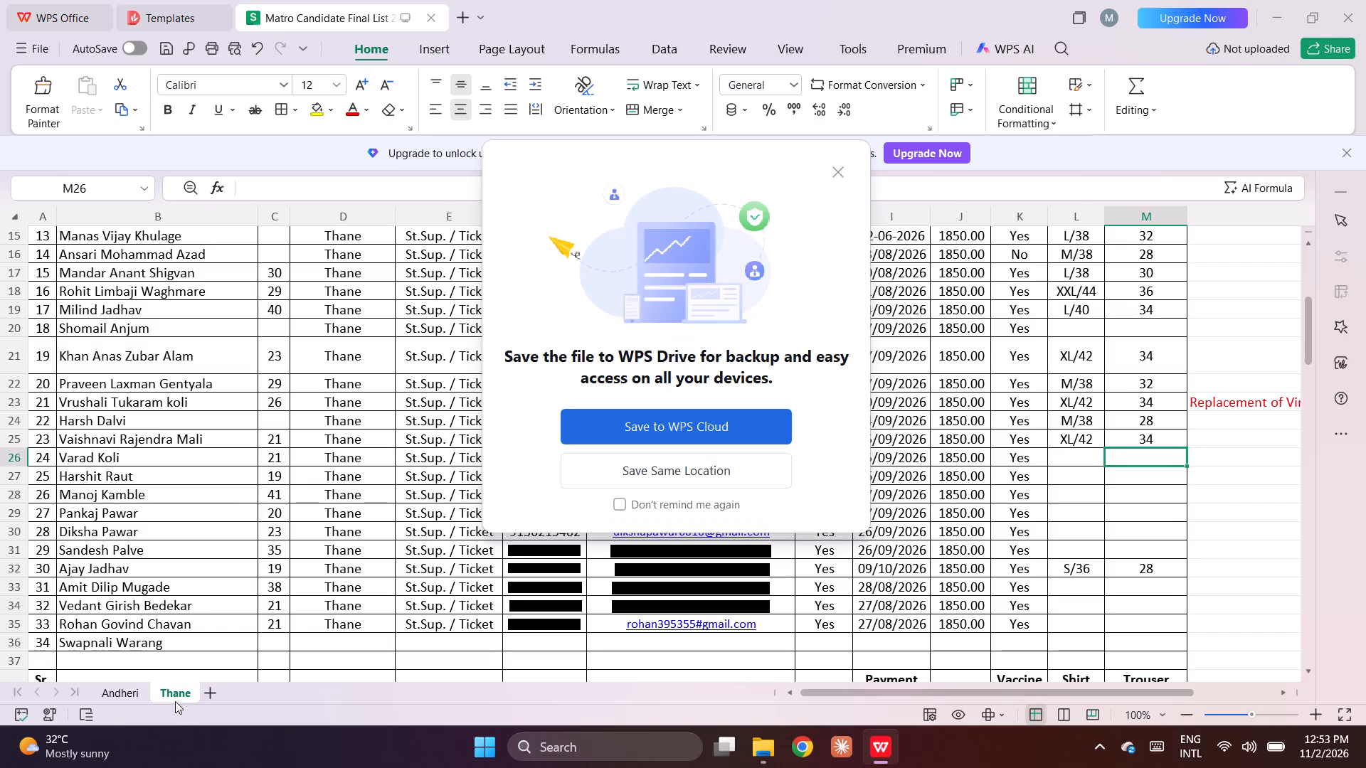
key("Escape")
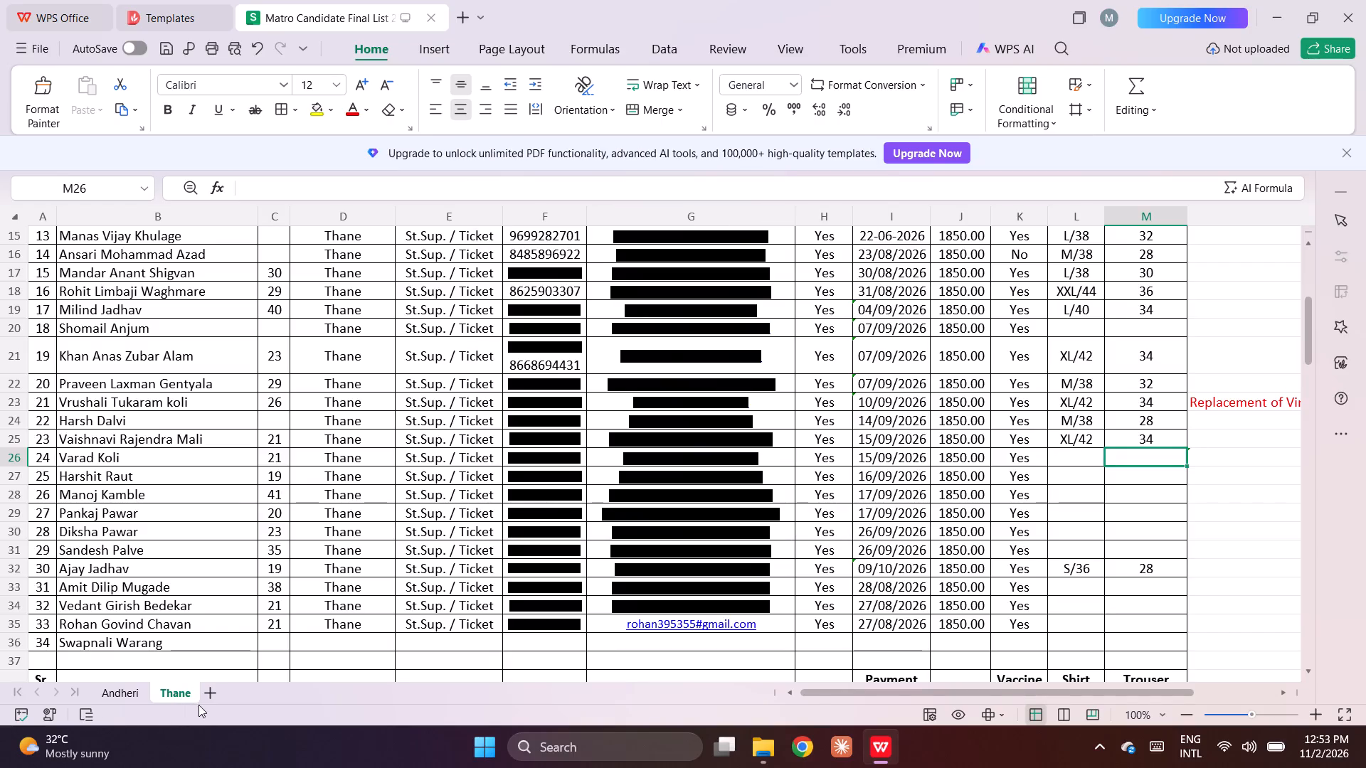
Add a new sheet after Thane and rename it "Summery".
left_click(216, 697)
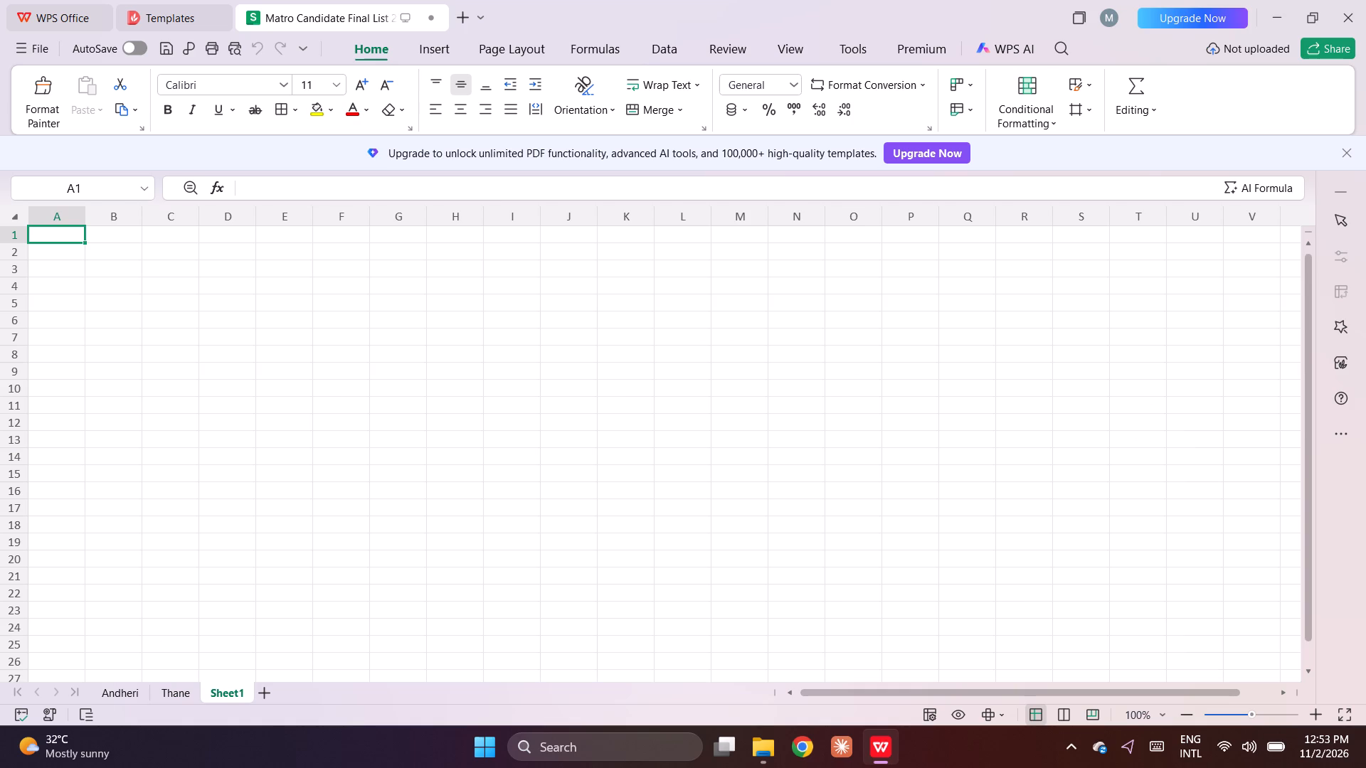
left_click(228, 697)
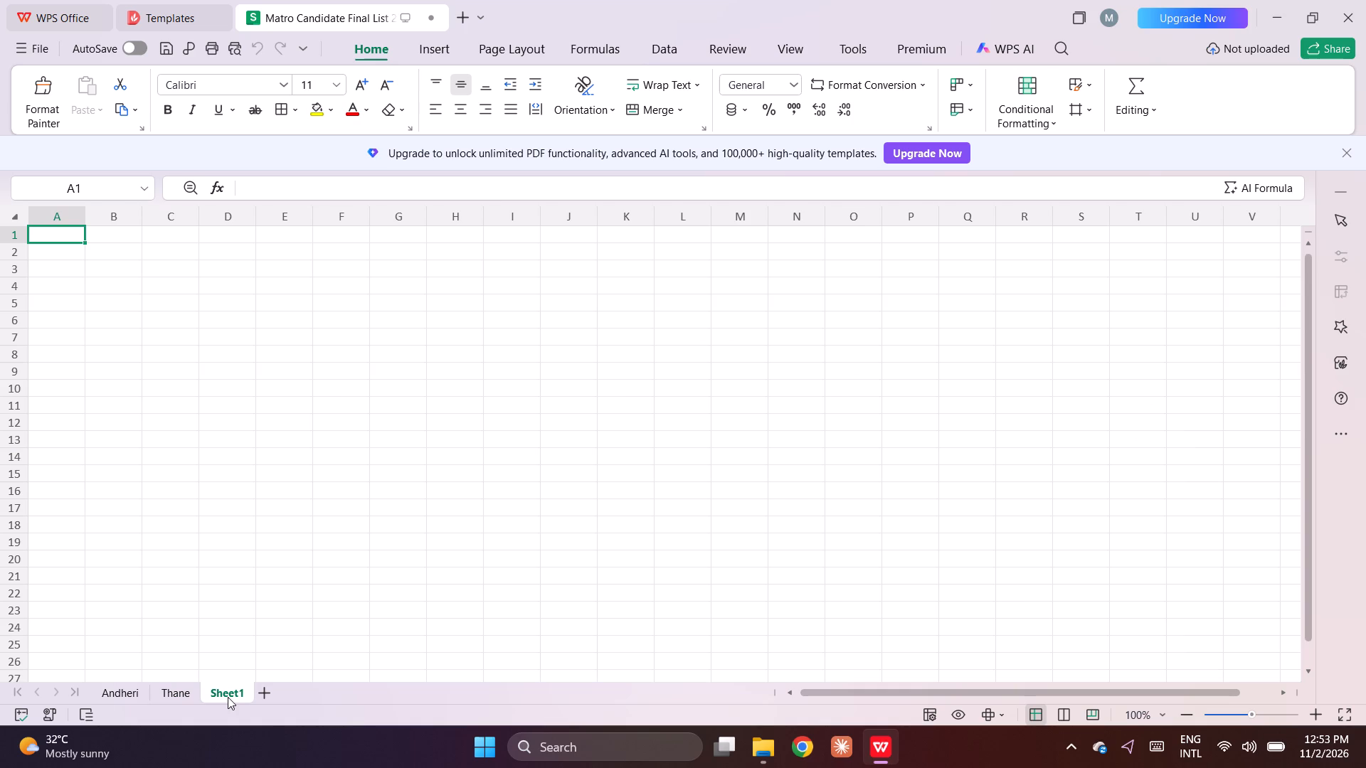
right_click(228, 697)
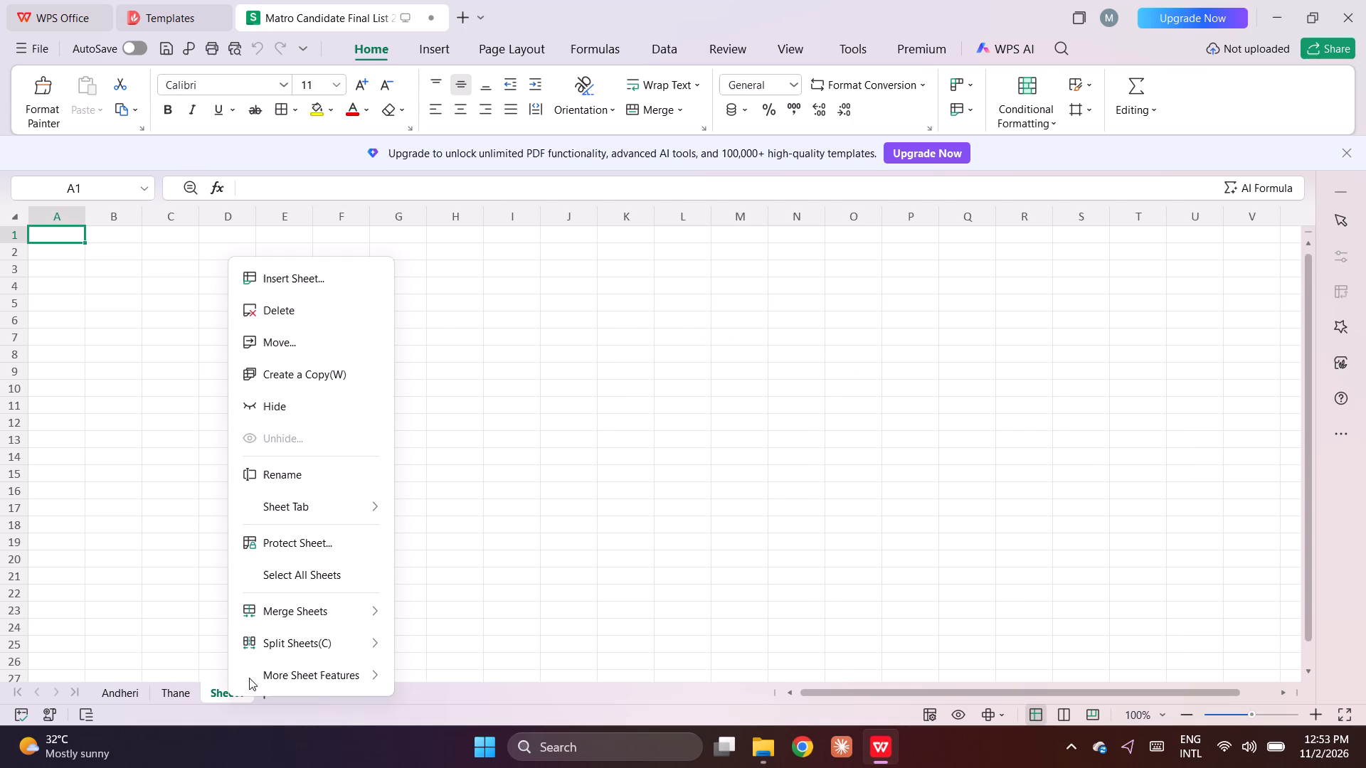
left_click(336, 477)
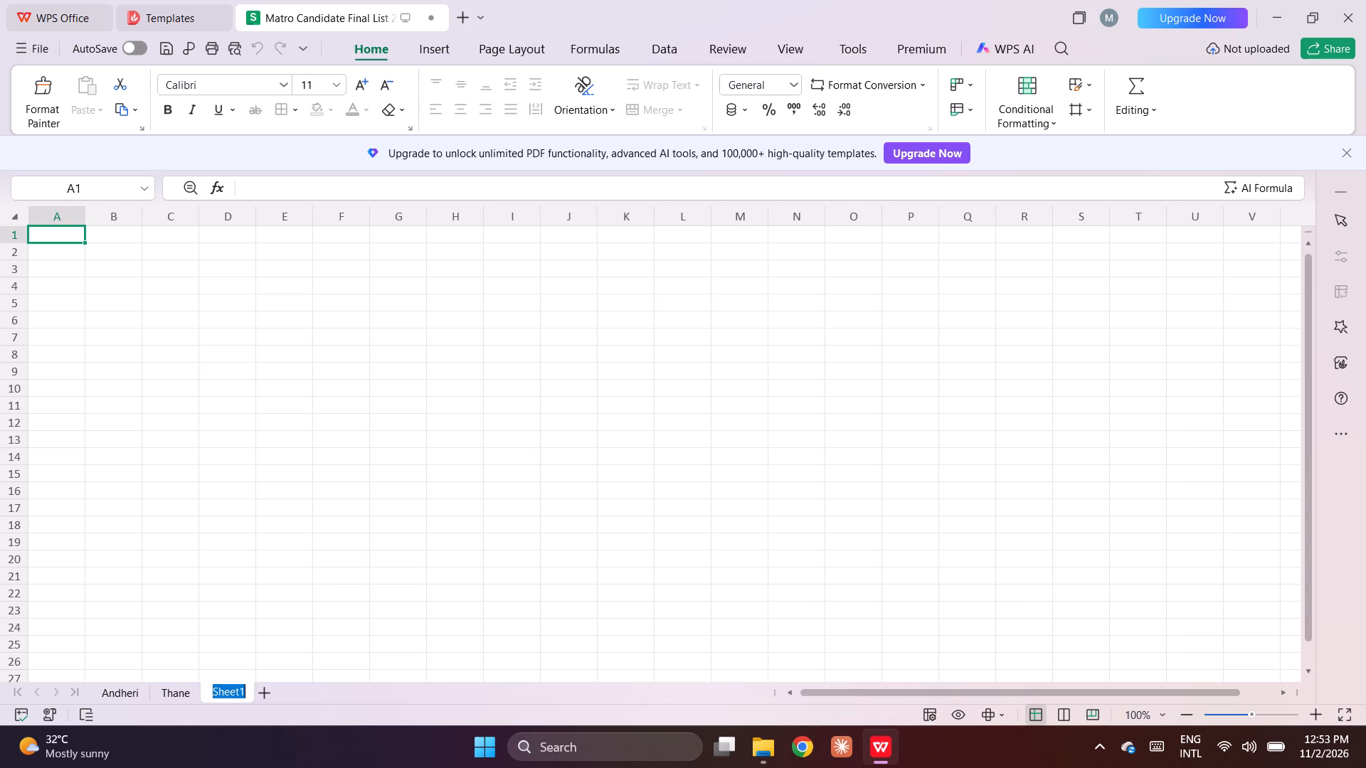
key("shift+s")
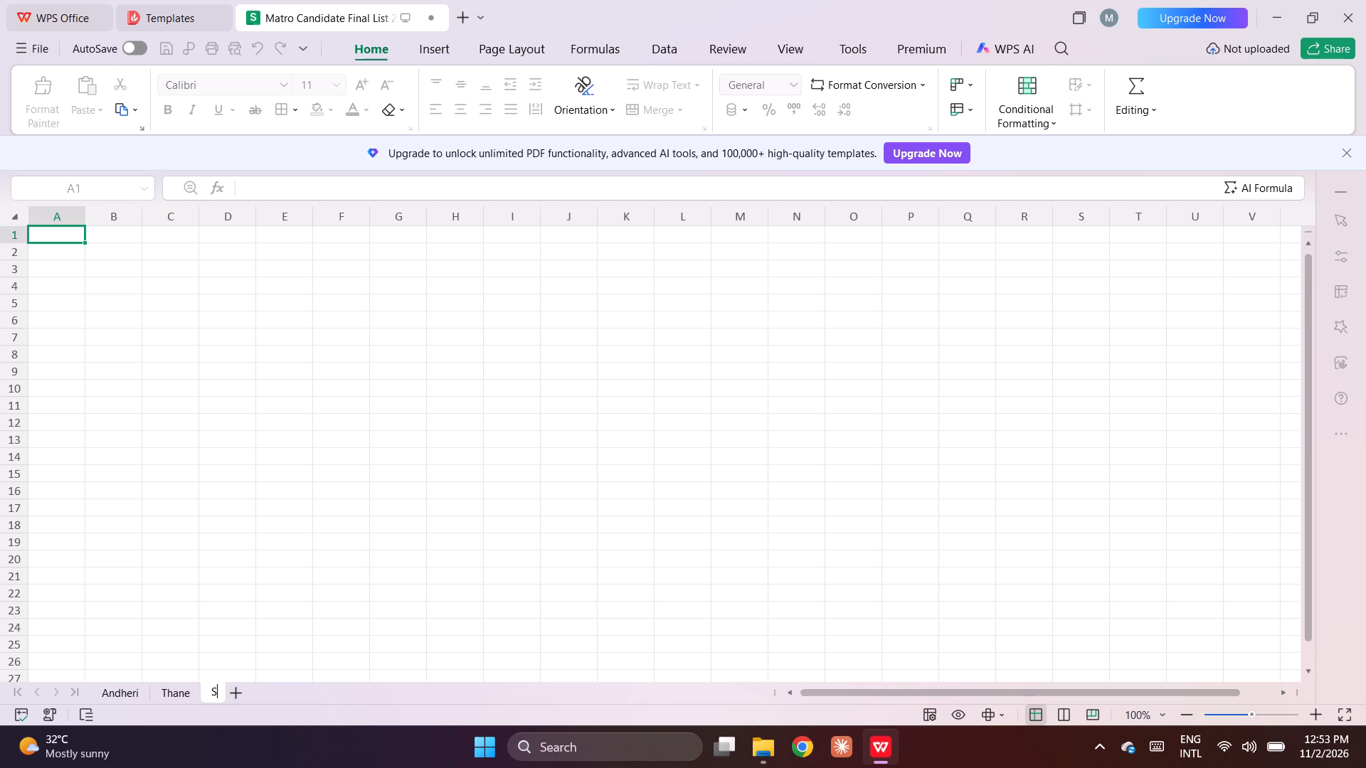
key("u")
type("mm")
type("ery")
key("Return")
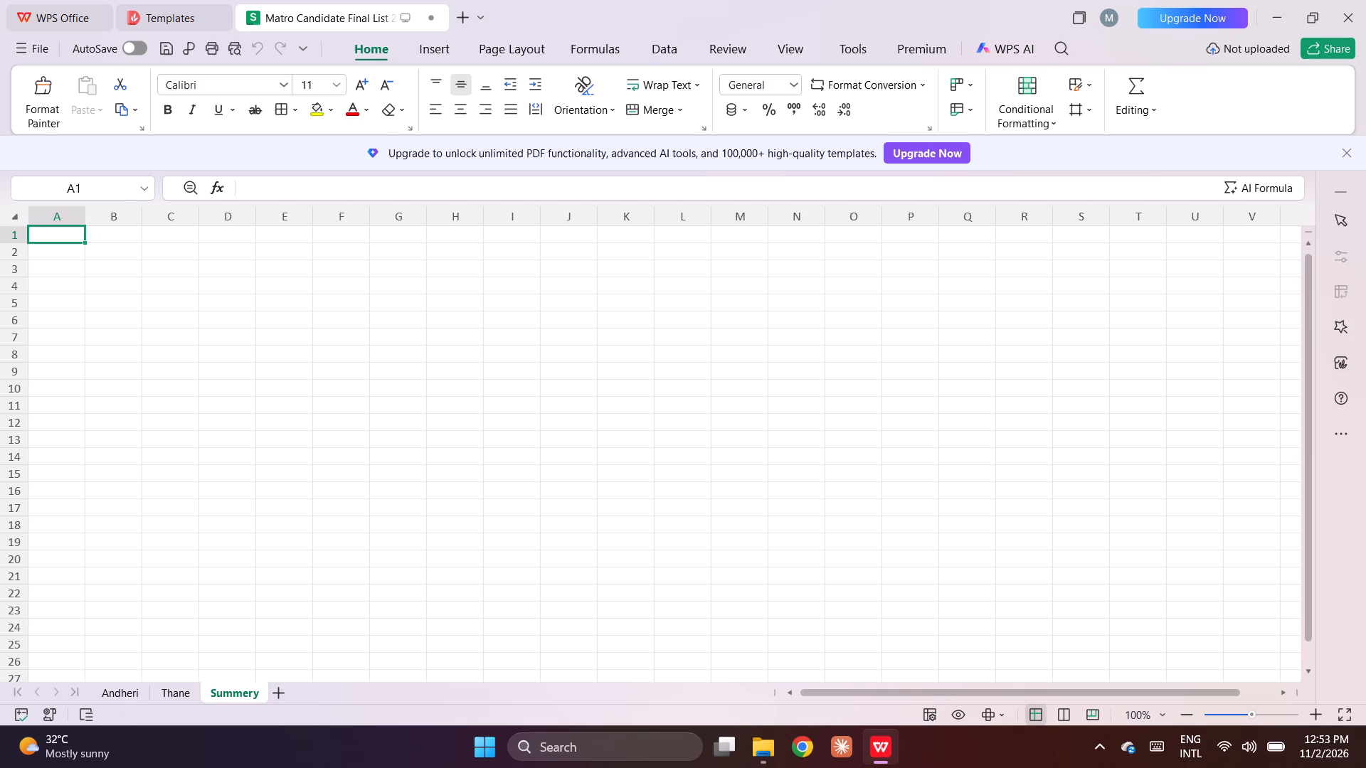
Enter the role label "Station Supervisor/Ticket" in cell A2 of the Summery sheet.
key("Left")
key("Left")
key("Left")
key("Down")
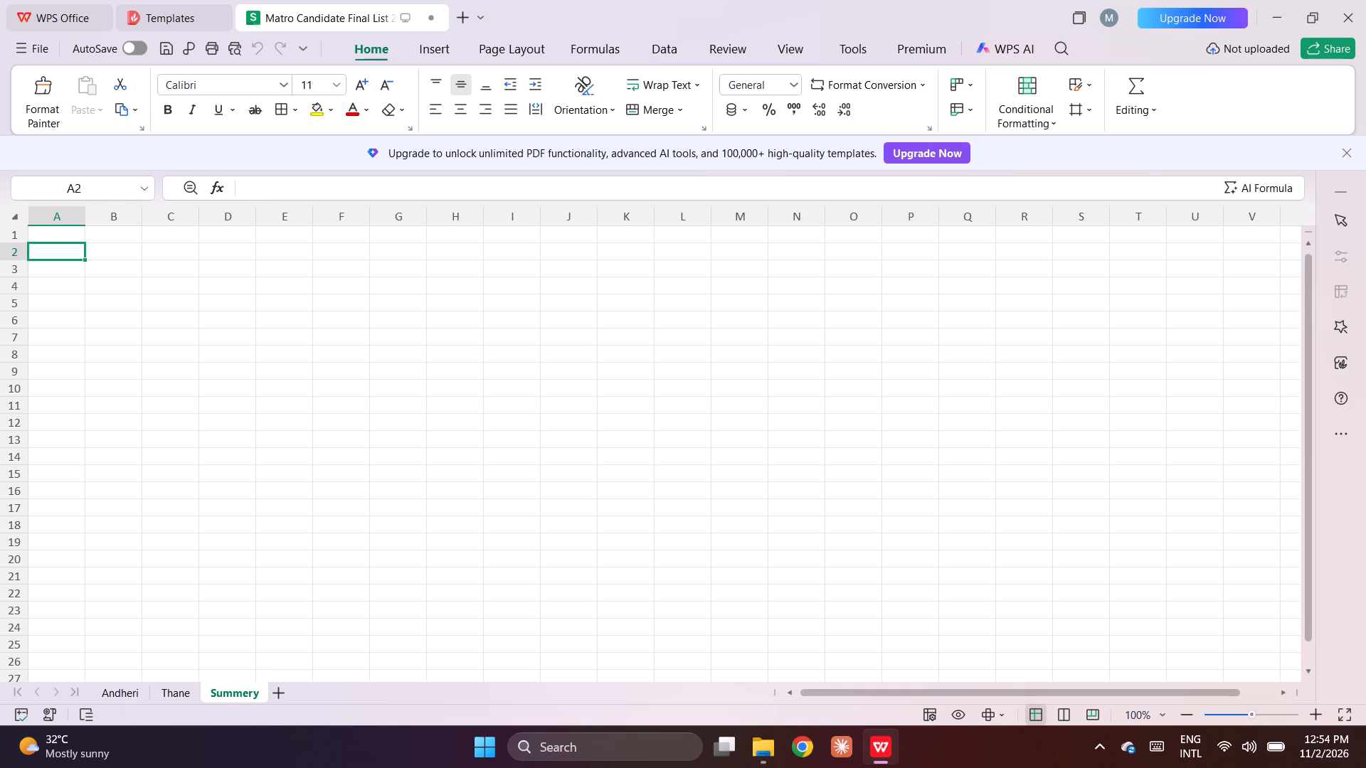
key("Up")
key("Down")
type("Sta")
type("tion")
key("space")
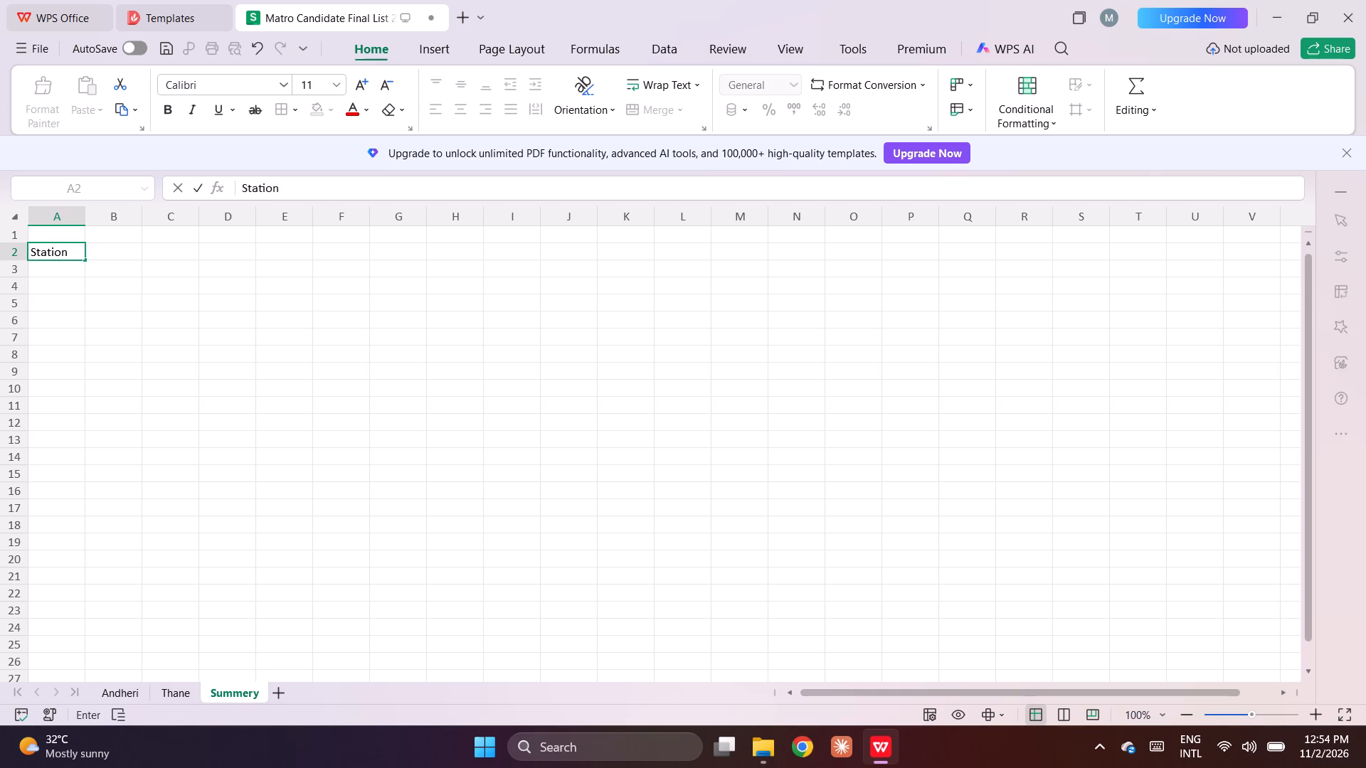
type("Supervisor")
key("slash")
type("Tiv")
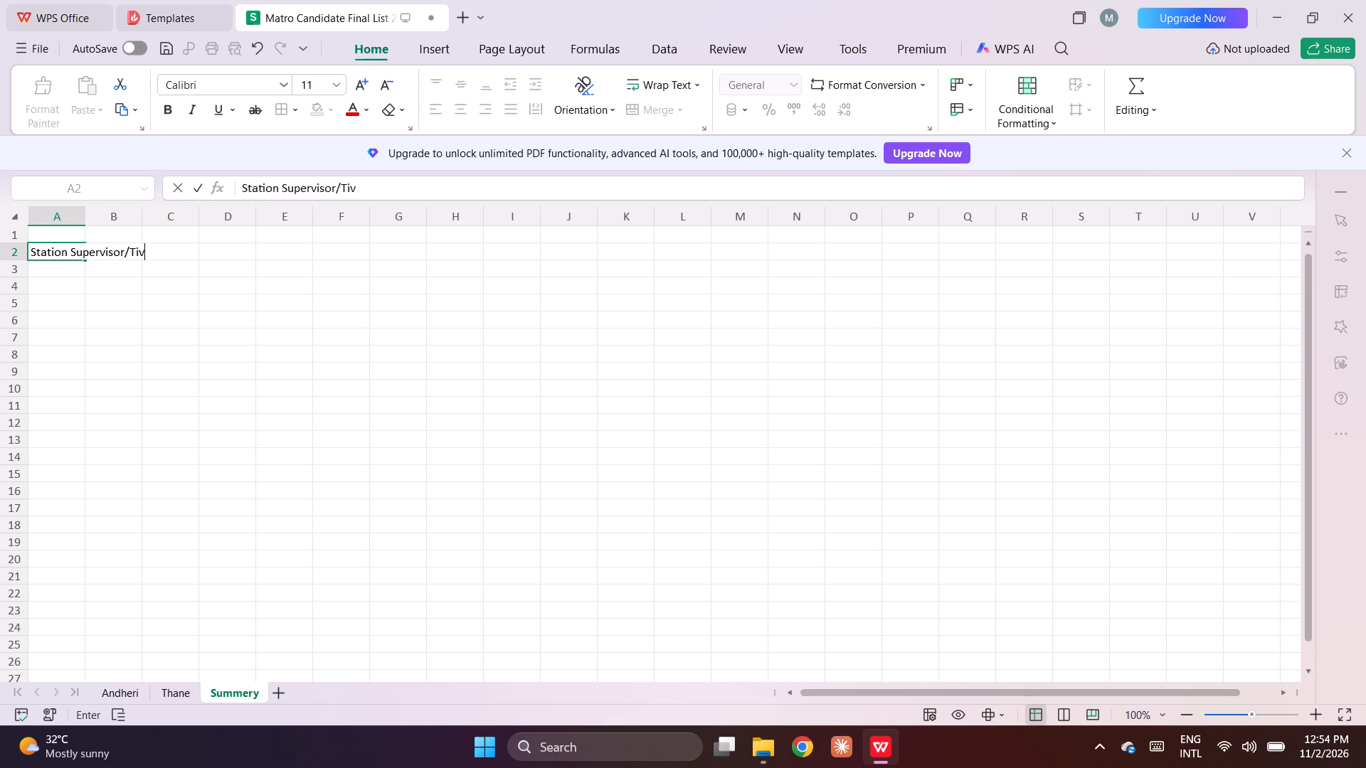
key("BackSpace")
type("cket")
key("Return")
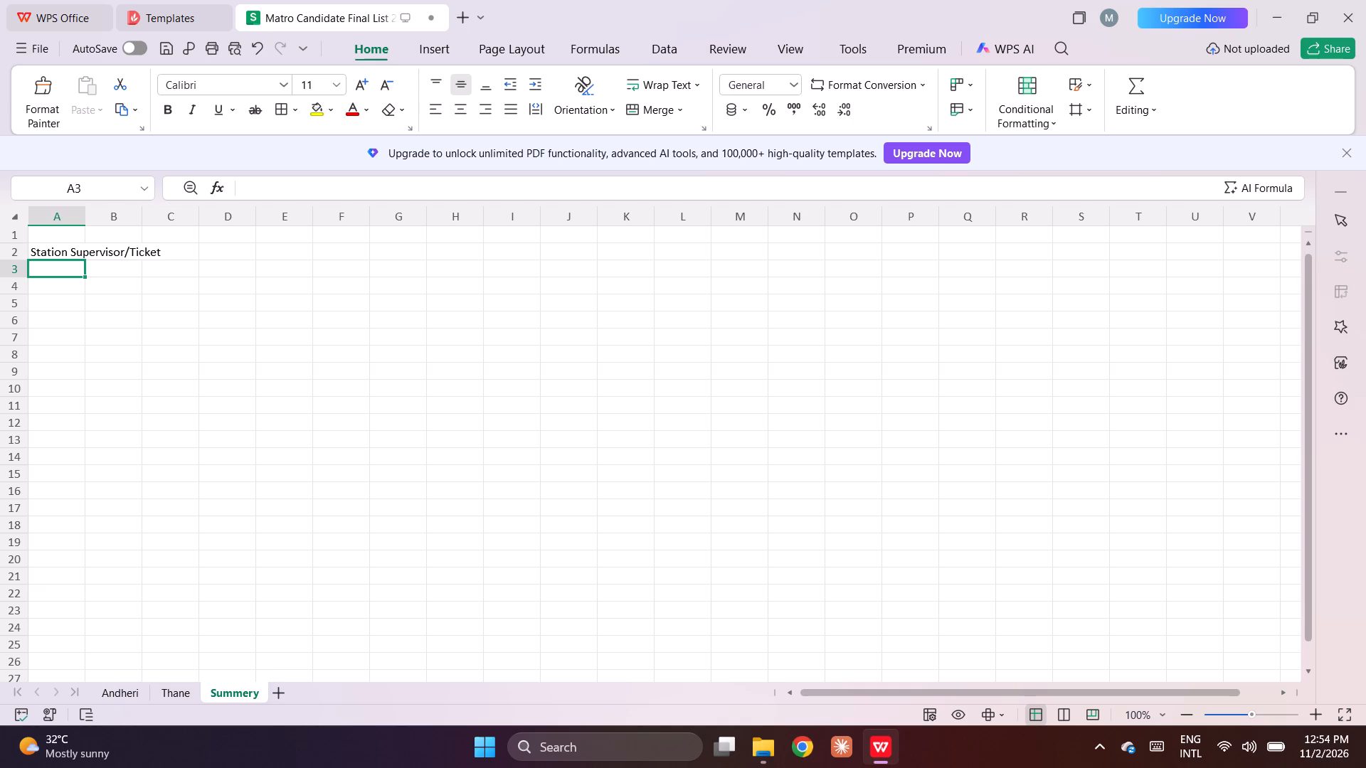
Enter "Back Office" in cell A3 and fit column A's width to its longest label.
type("Ba")
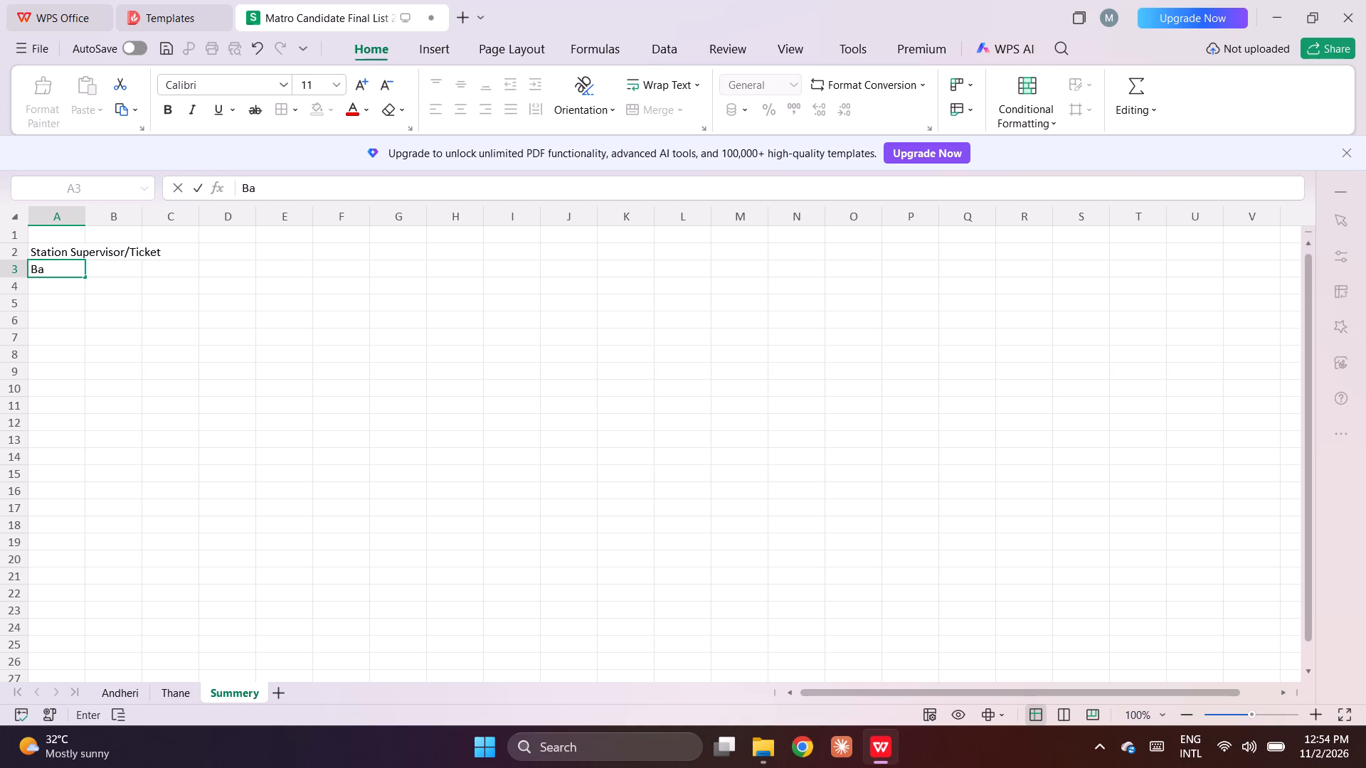
type("ck")
key("space")
type("Office")
key("Return")
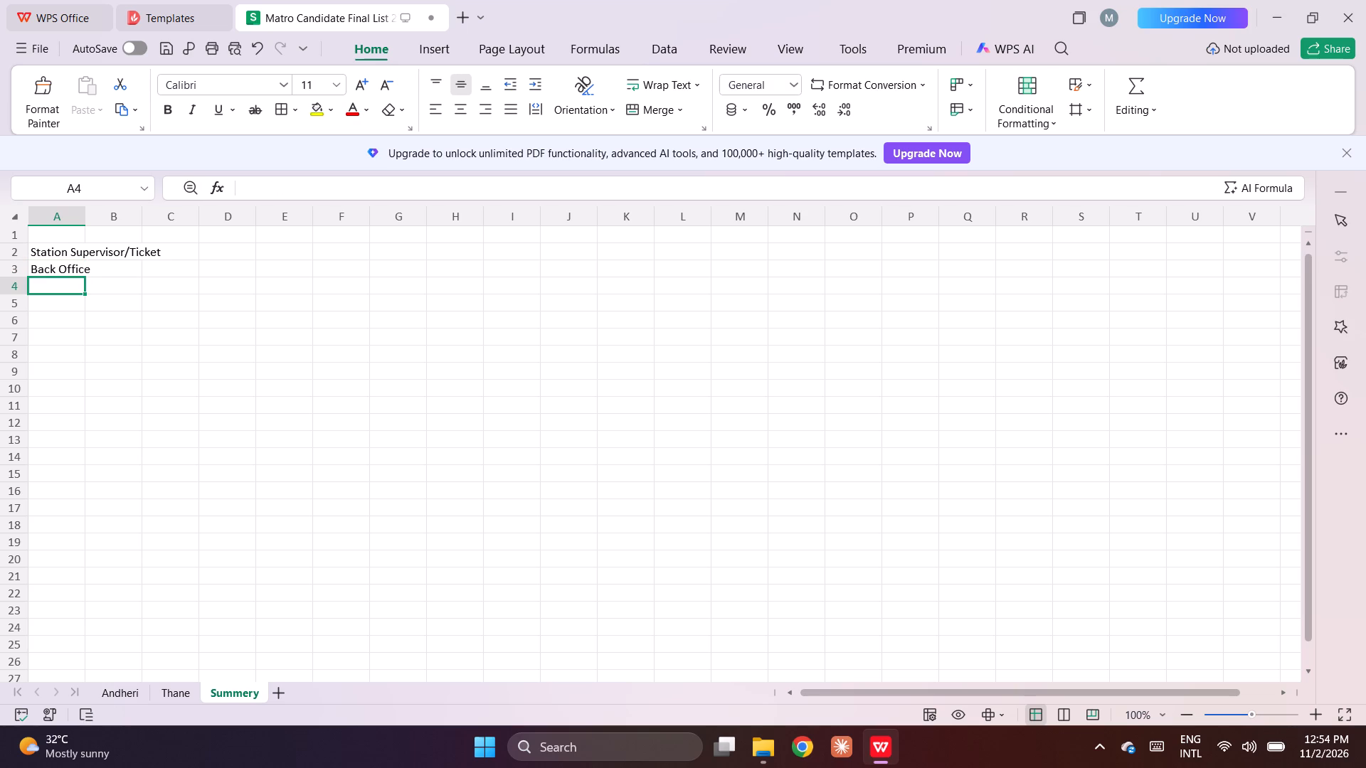
double_click(85, 218)
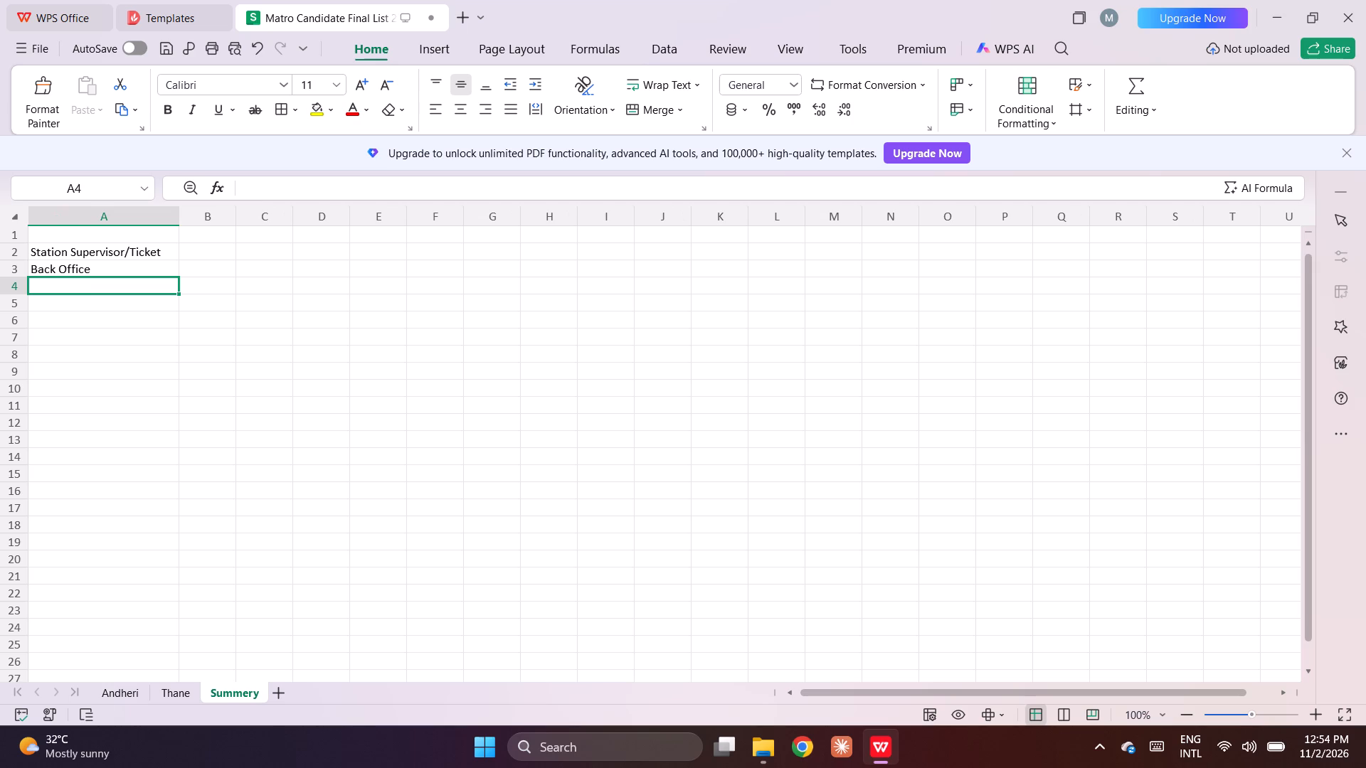
Enter the role label "Security Supervisor" in cell A4 of the Summery sheet.
key("Left")
key("Right")
key("Left")
key("shift+s")
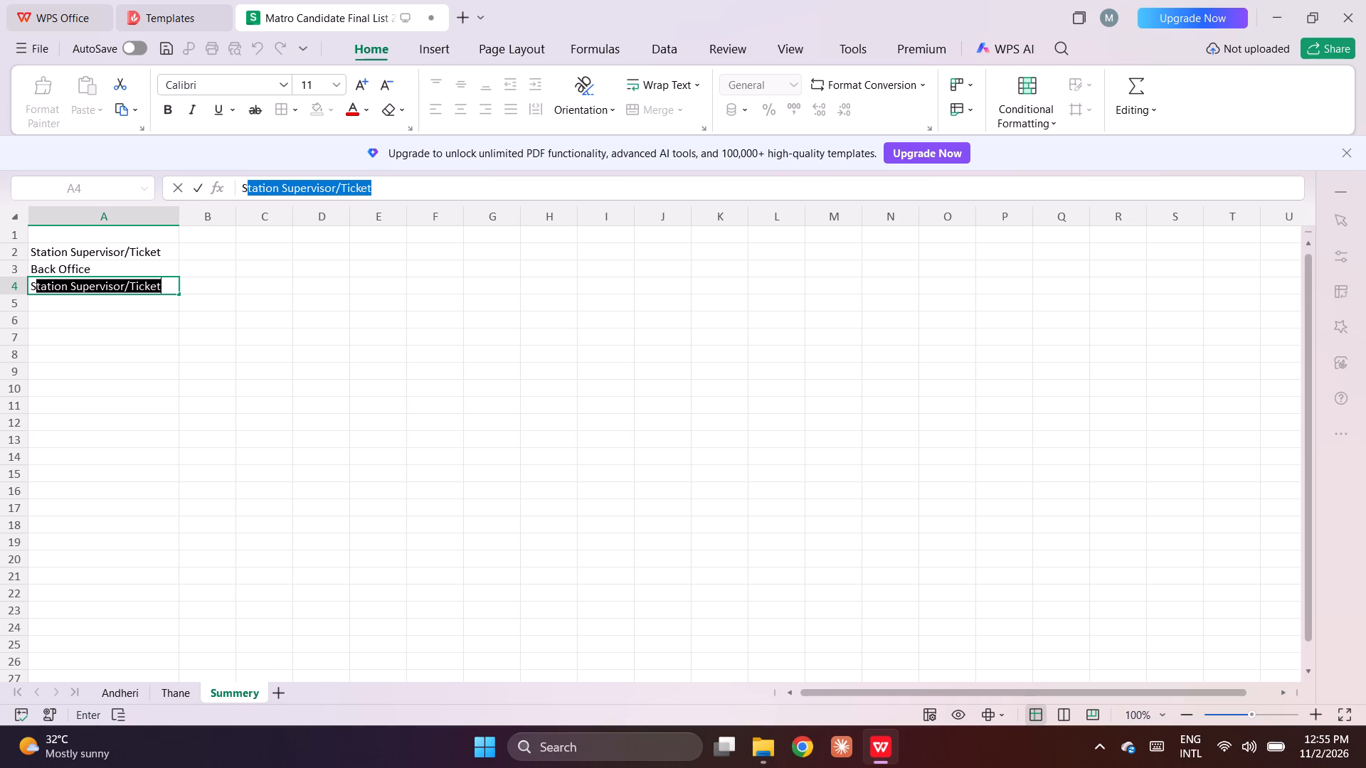
key("e")
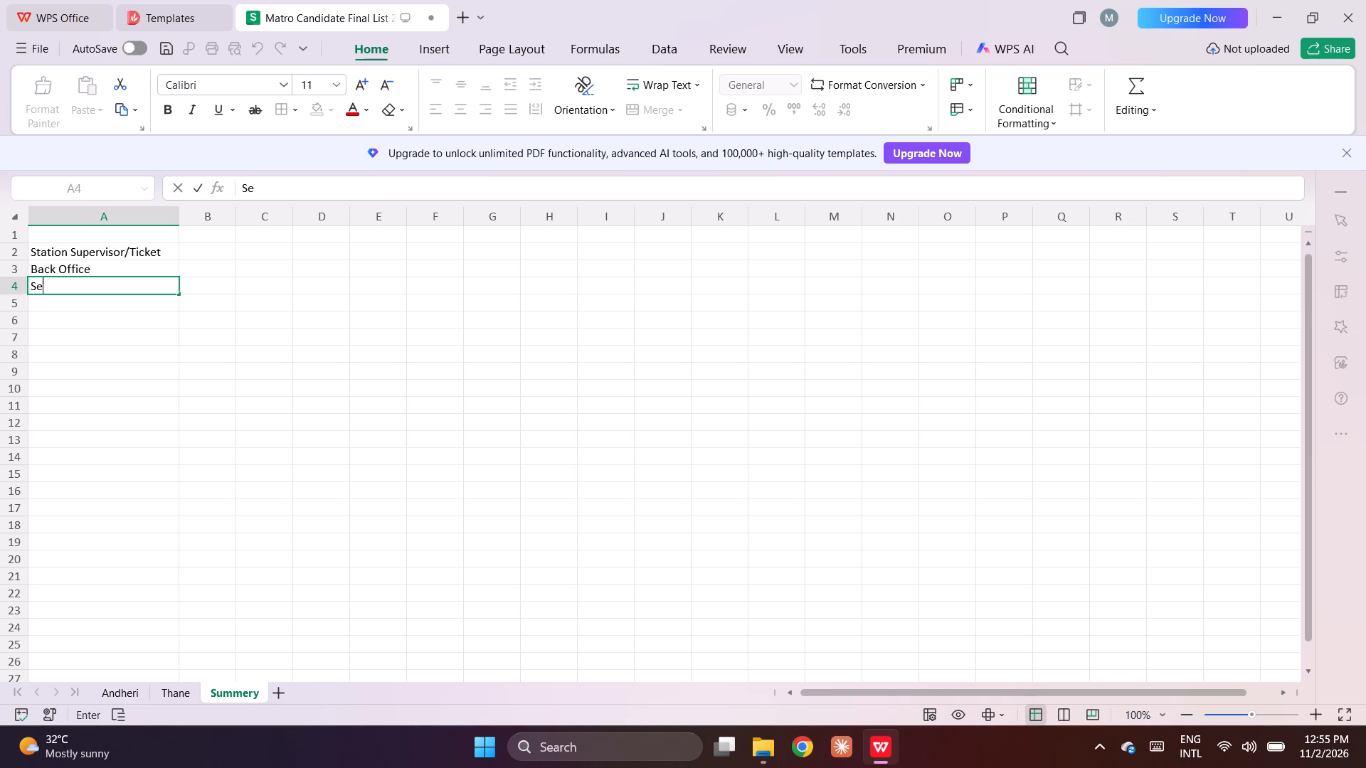
type("curity")
key("space")
type("Su")
type("pervi")
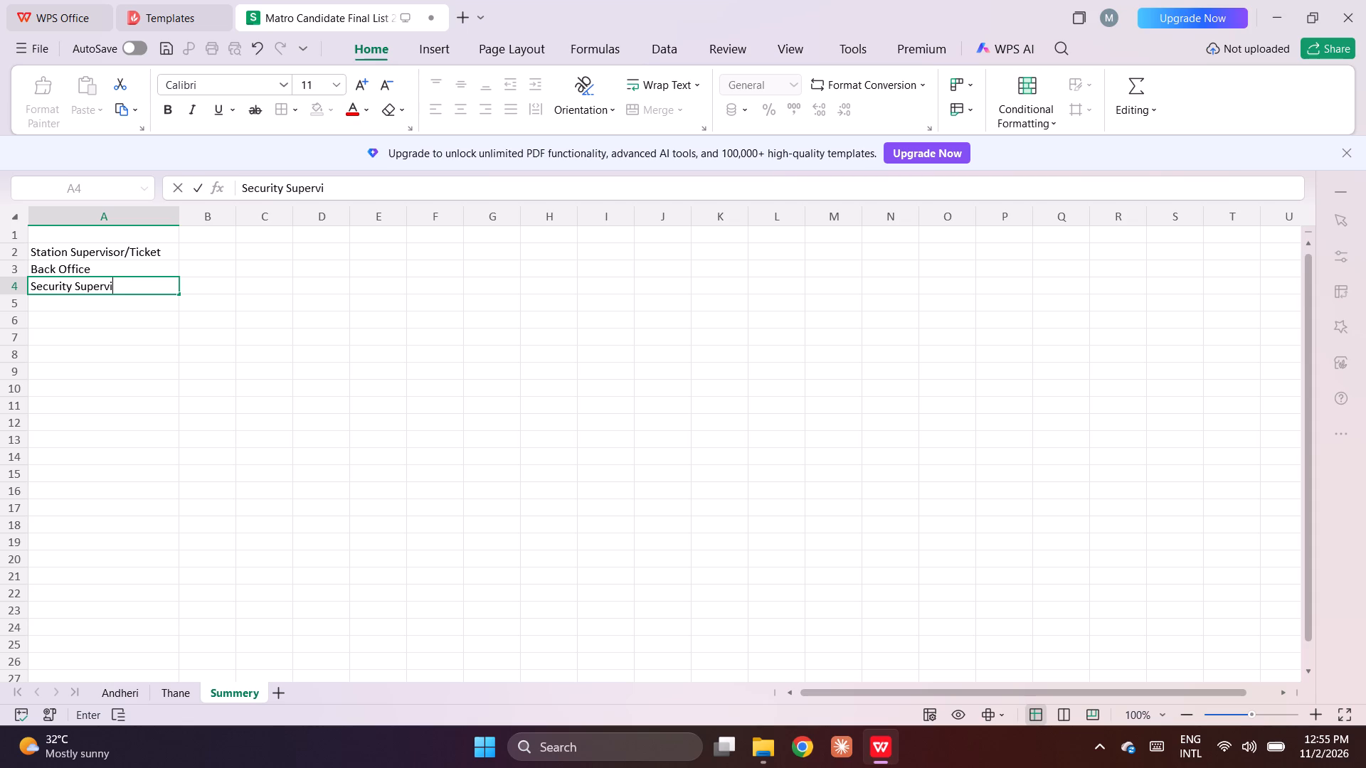
type("sor")
key("Return")
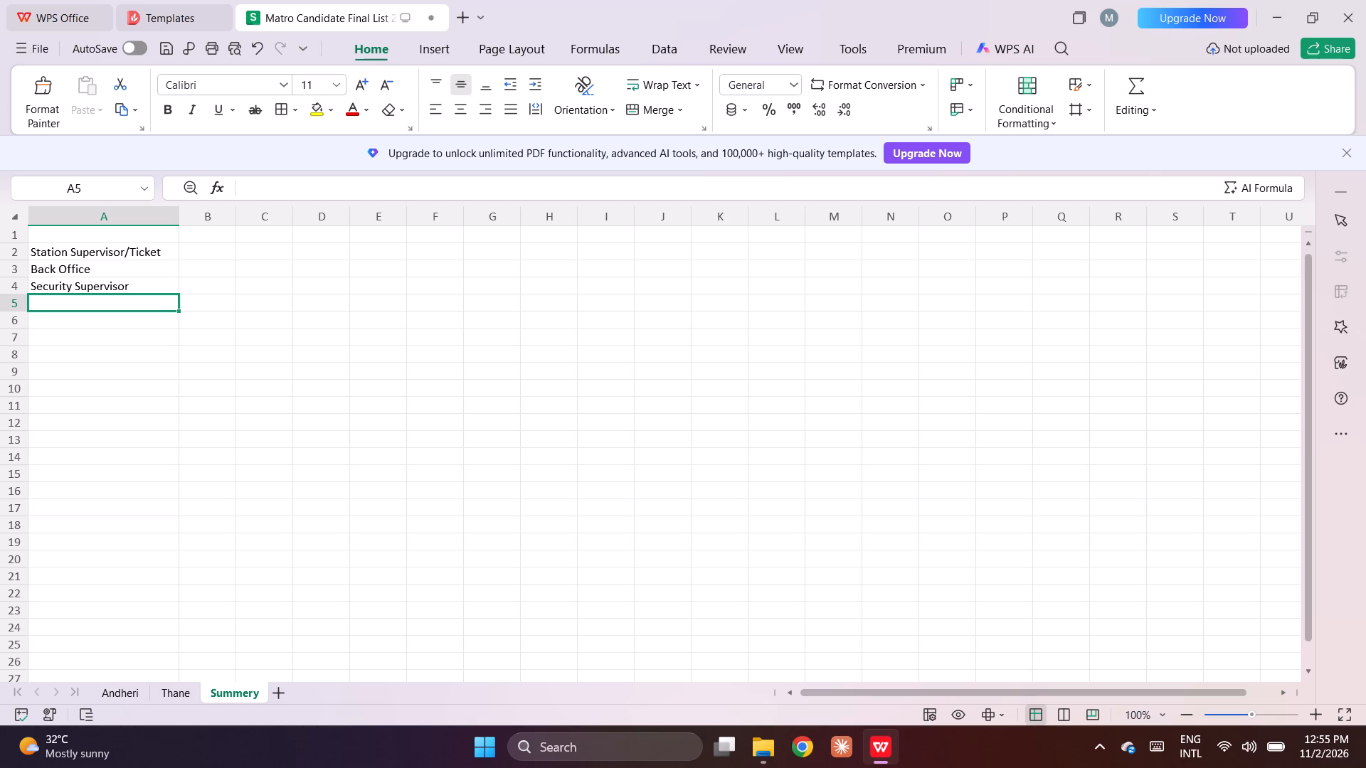
Enter the role label "Office Assistant" in cell A5 of the Summery sheet.
key("shift+o")
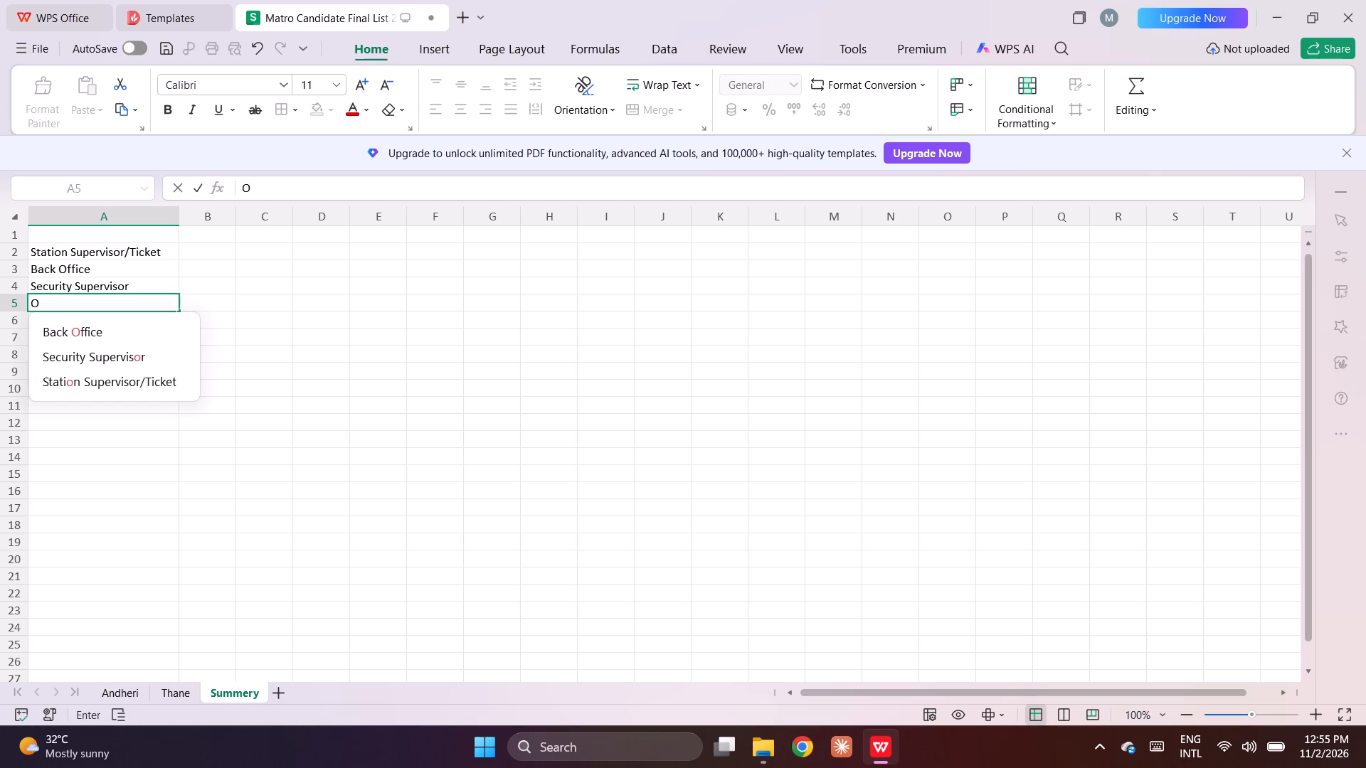
type("ffo")
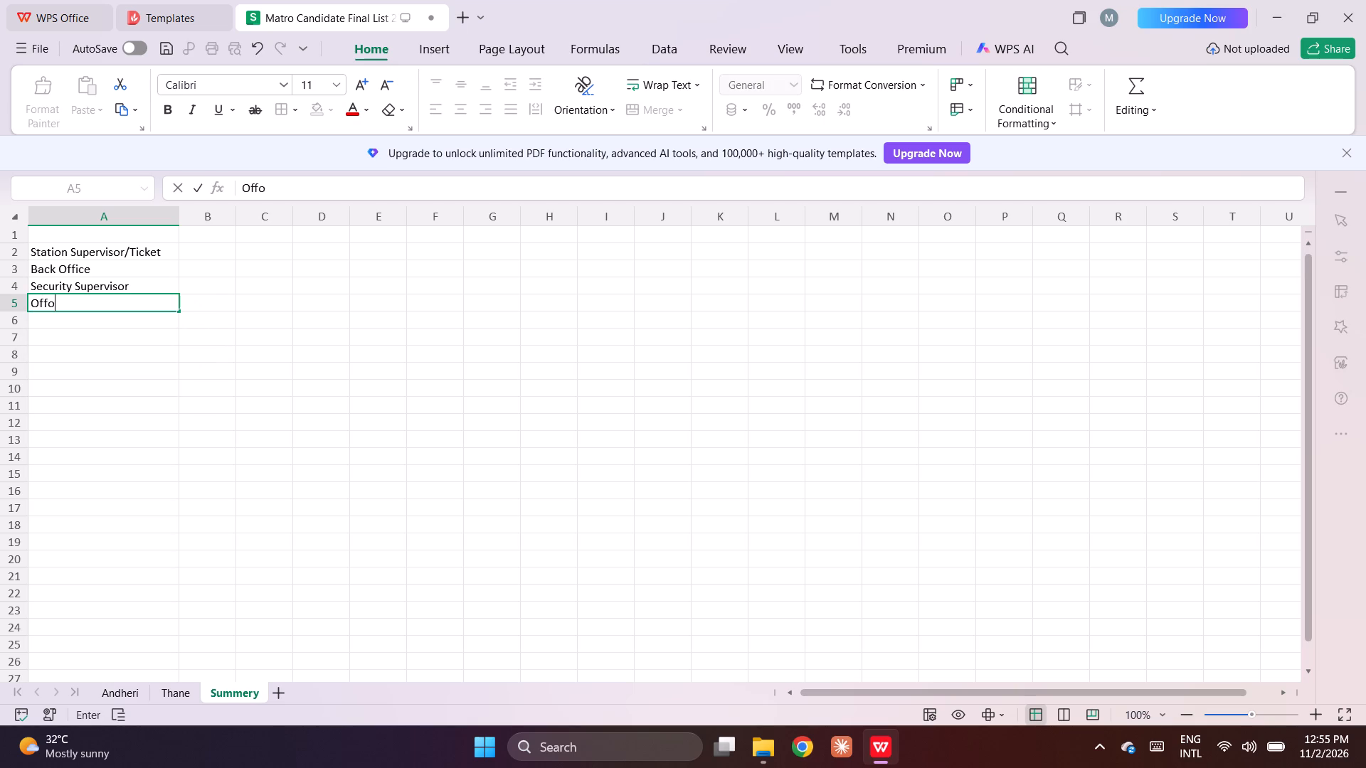
key("BackSpace")
type("icr")
key("BackSpace")
key("e")
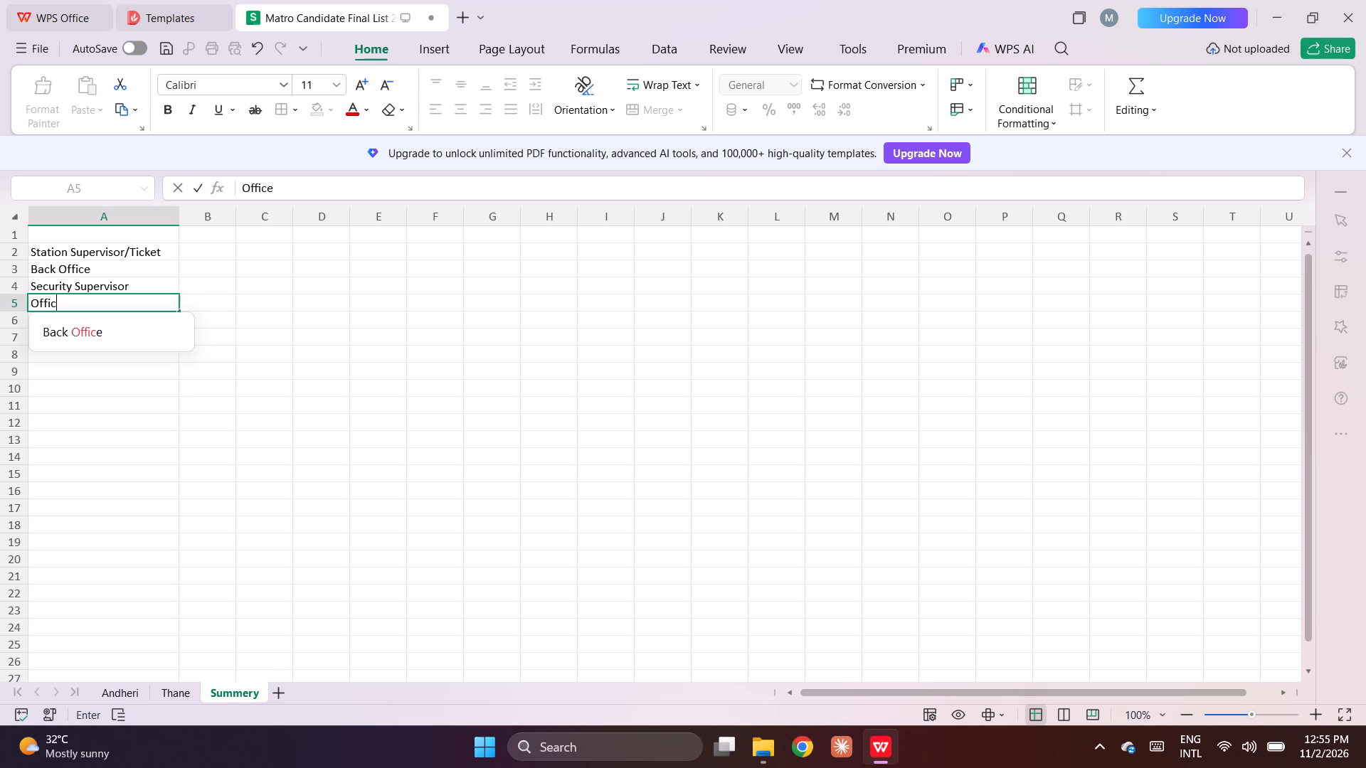
key("space")
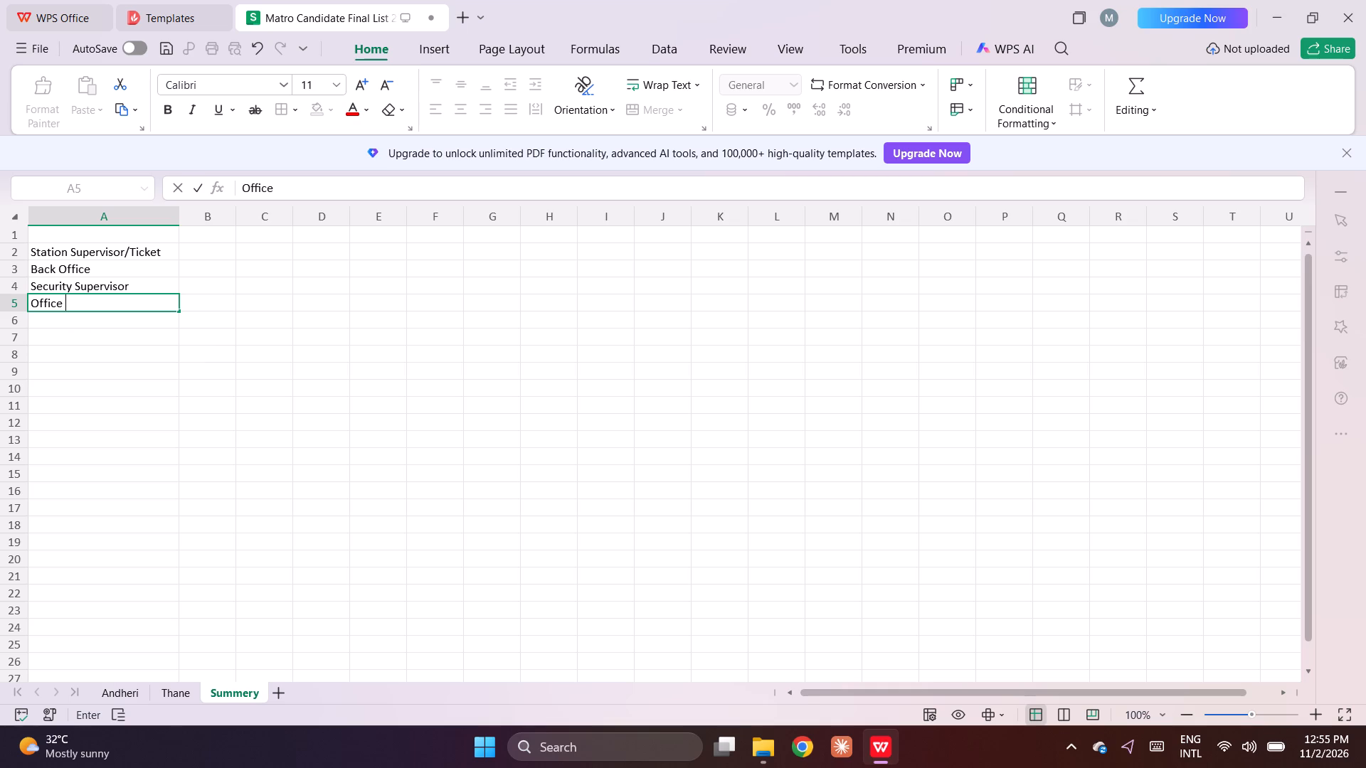
type("Assistanr")
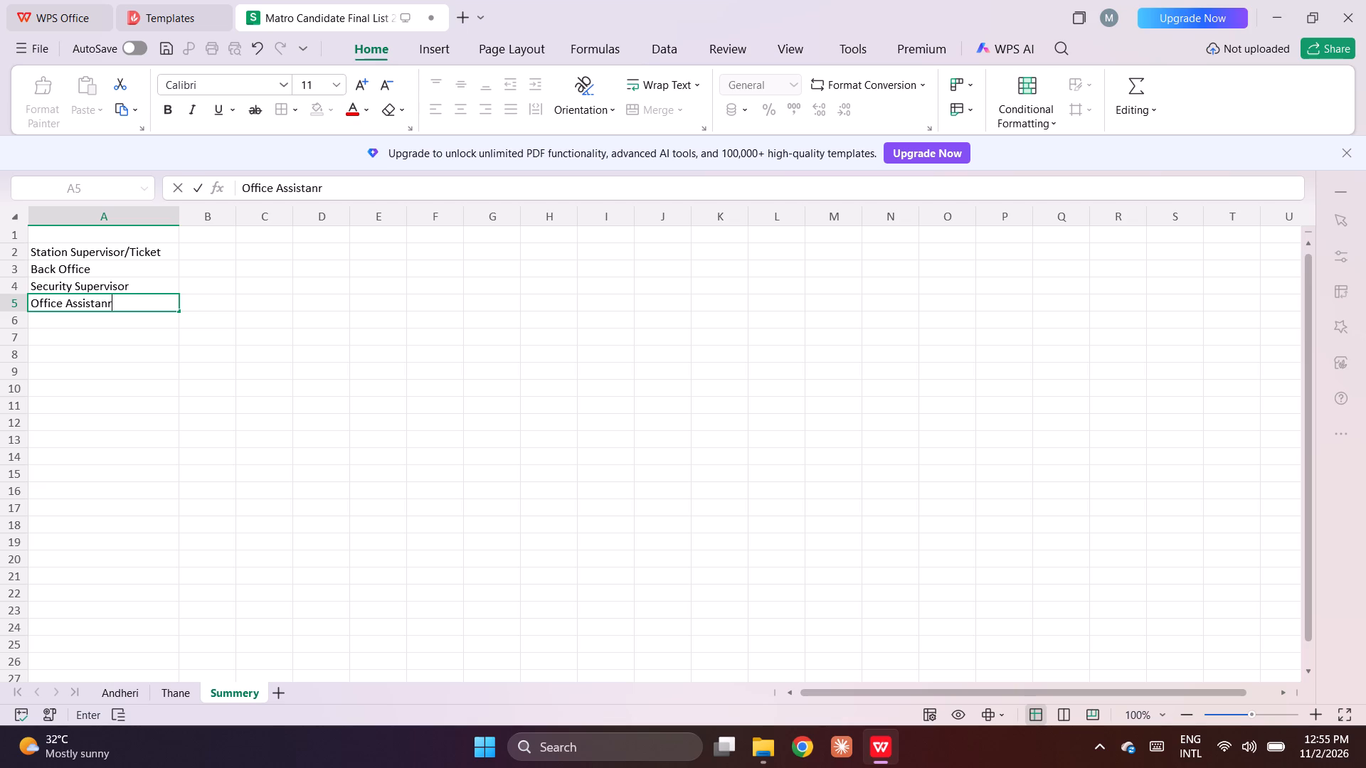
key("BackSpace")
key("t")
key("Return")
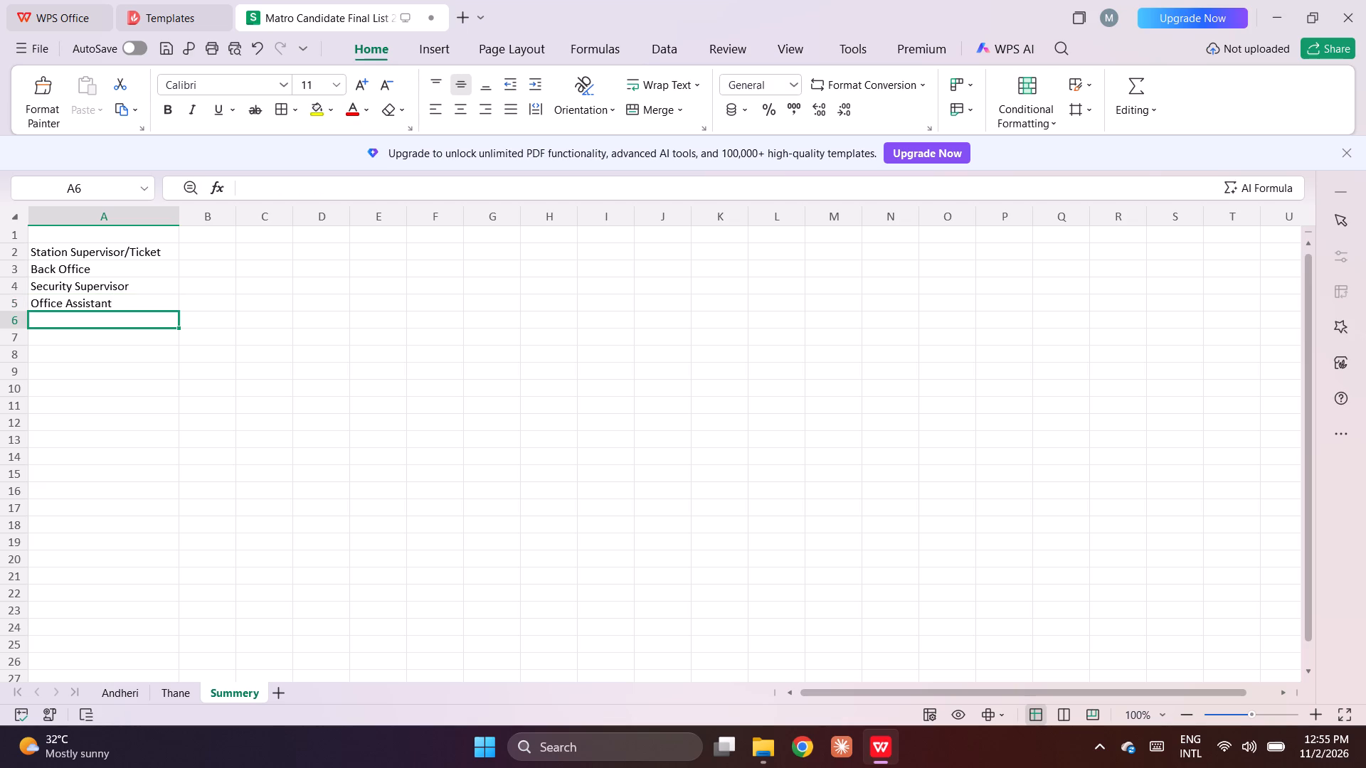
Enter the role label "Office Executive" in cell A6 of the Summery sheet.
type("Office")
key("space")
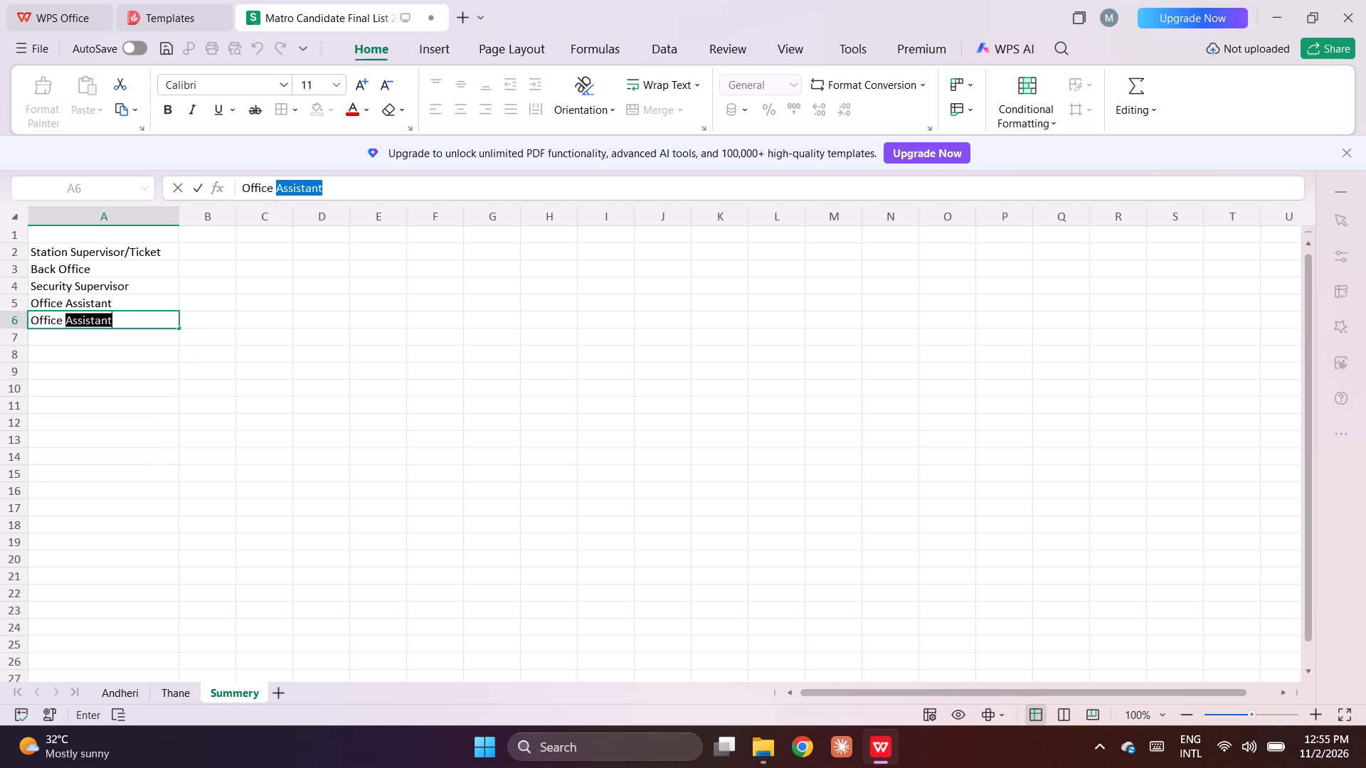
type("Exw")
key("BackSpace")
key("e")
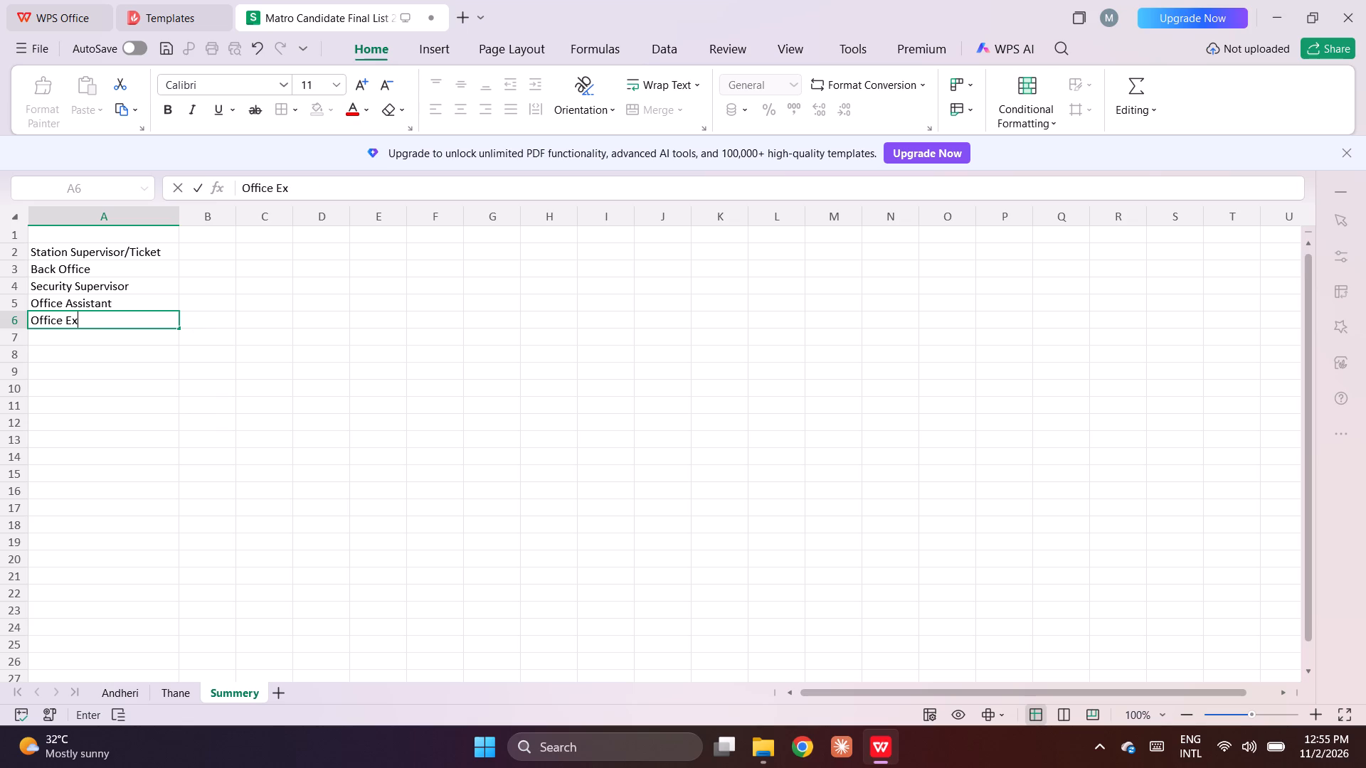
type("cu")
type("tive")
key("Return")
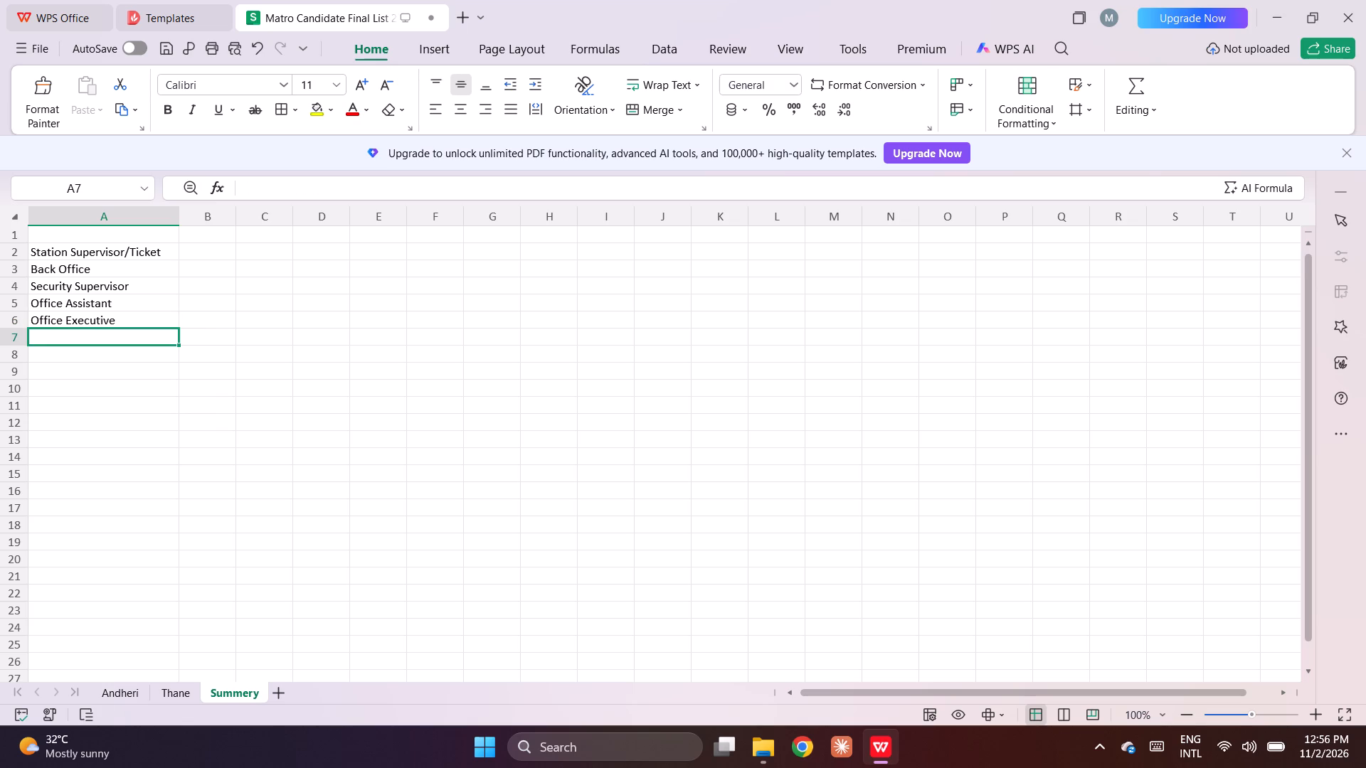
Enter the role label "Sr. Executive" in cell A7 of the Summery sheet.
type("Sr")
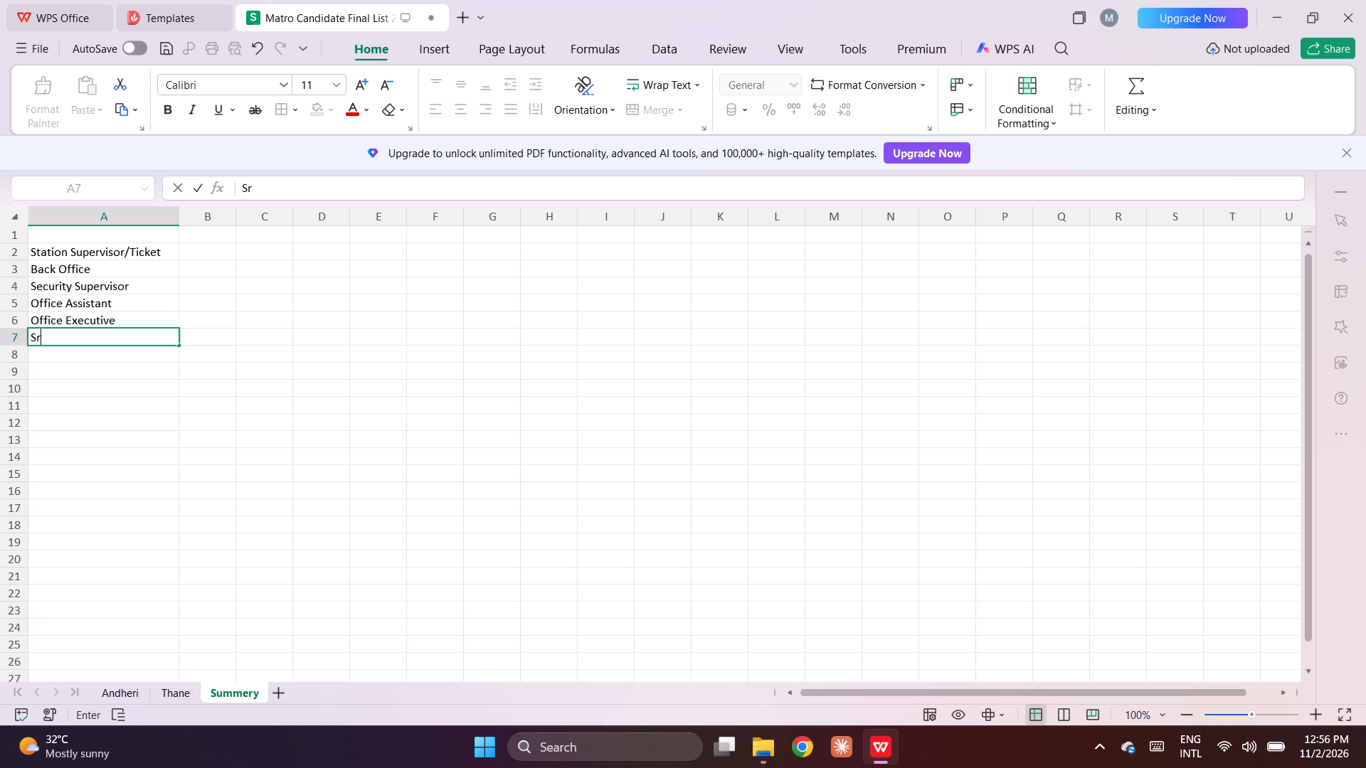
type(".")
key("space")
type("Ex")
key("e")
type("cu")
type("tive")
key("Return")
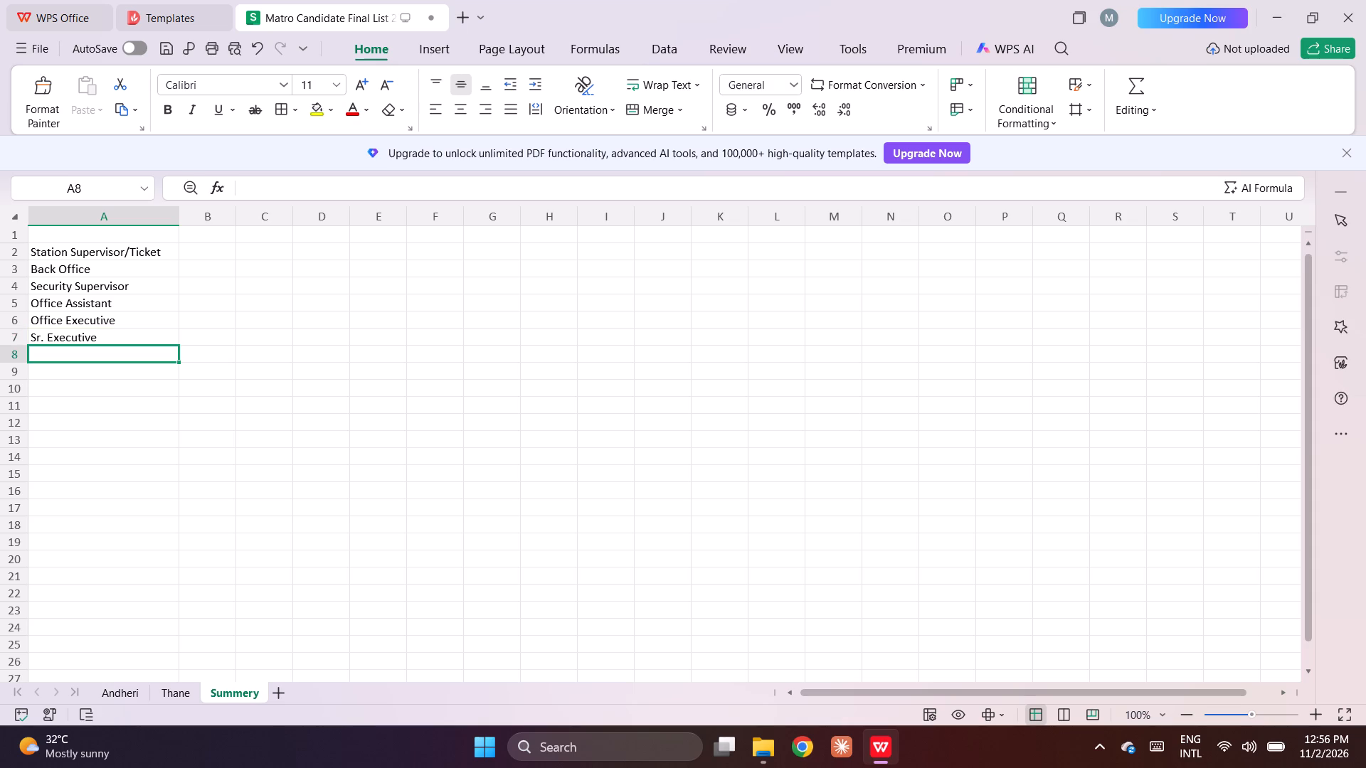
Enter the role label "Motorman" in cell A8 of the Summery sheet.
type("Mo")
type("torman")
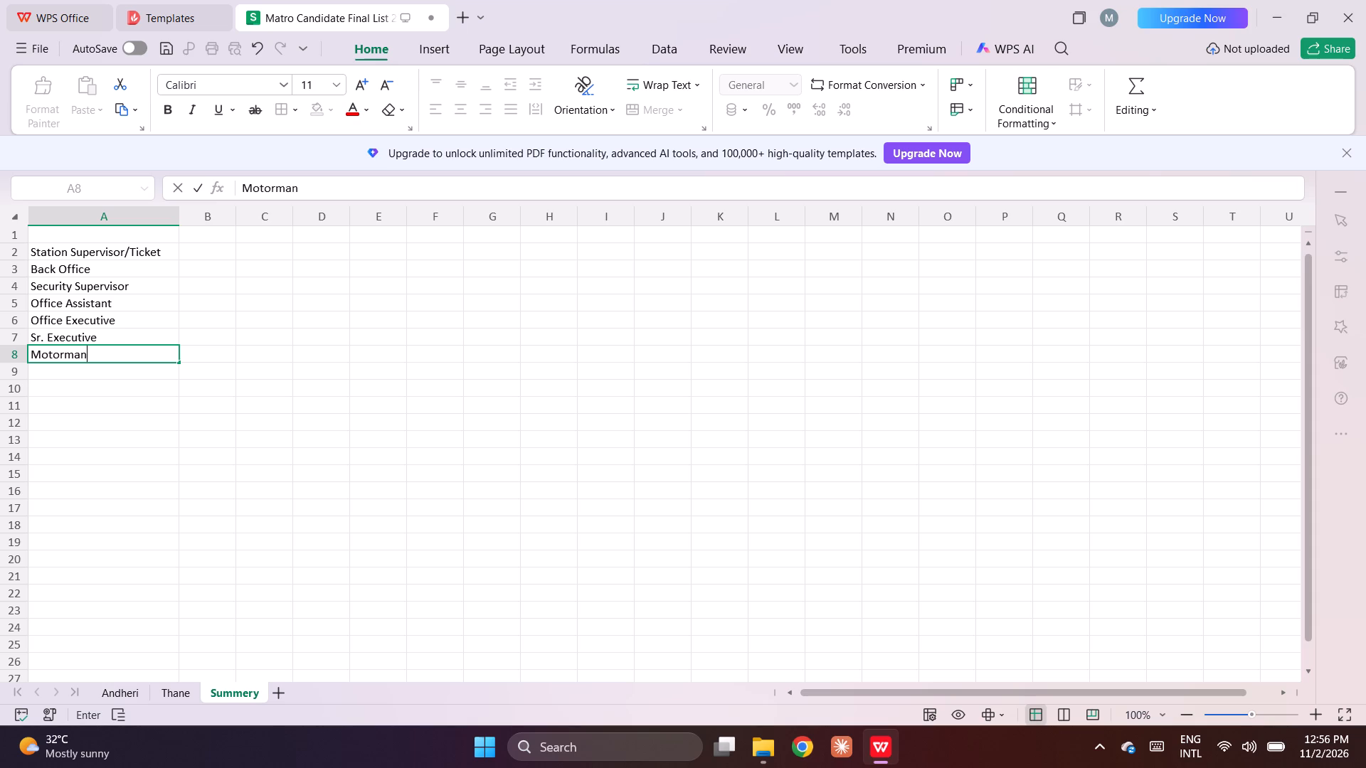
key("Return")
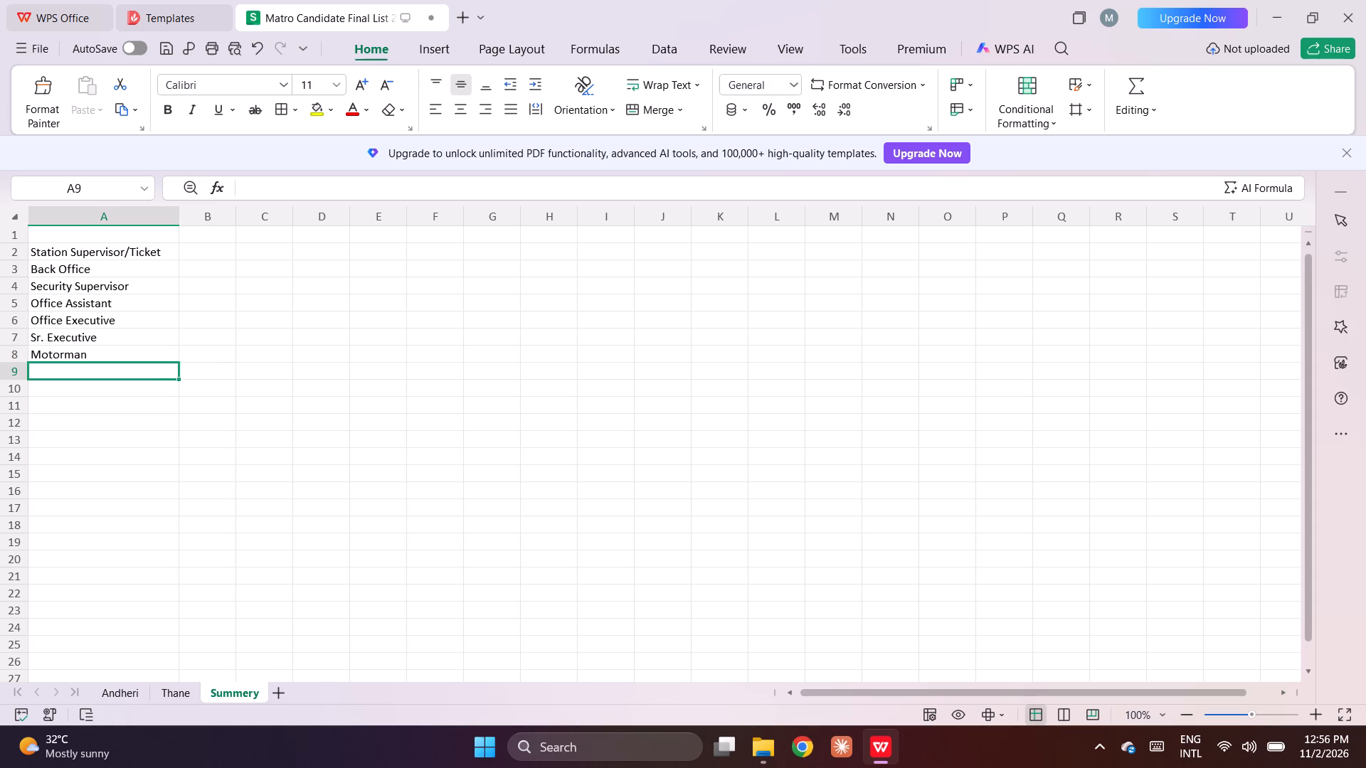
Set the font size of the range A2:D20, covering the role list and blank cells around it, to 14.
key("Up")
key("Up")
key("Up")
key("Up")
key("Up")
key("Up")
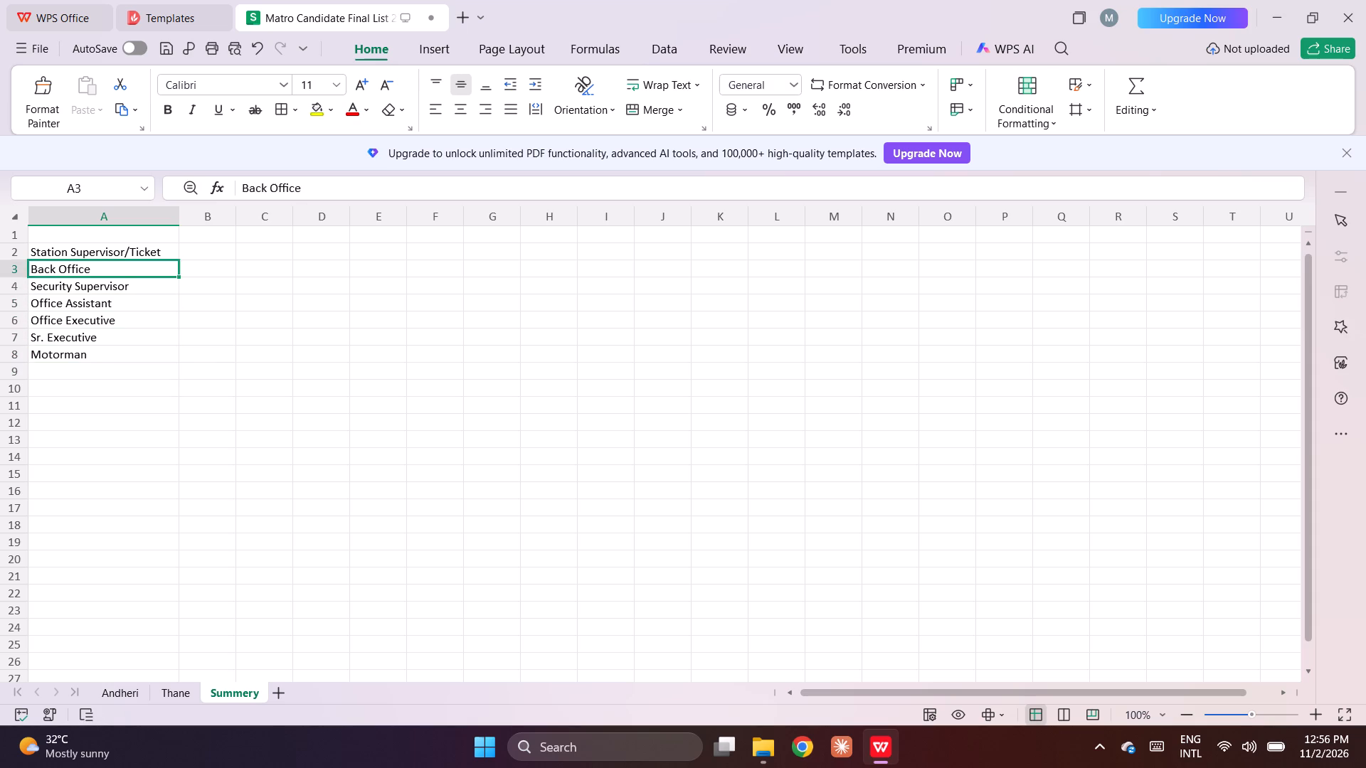
key("Up")
key("shift+Down")
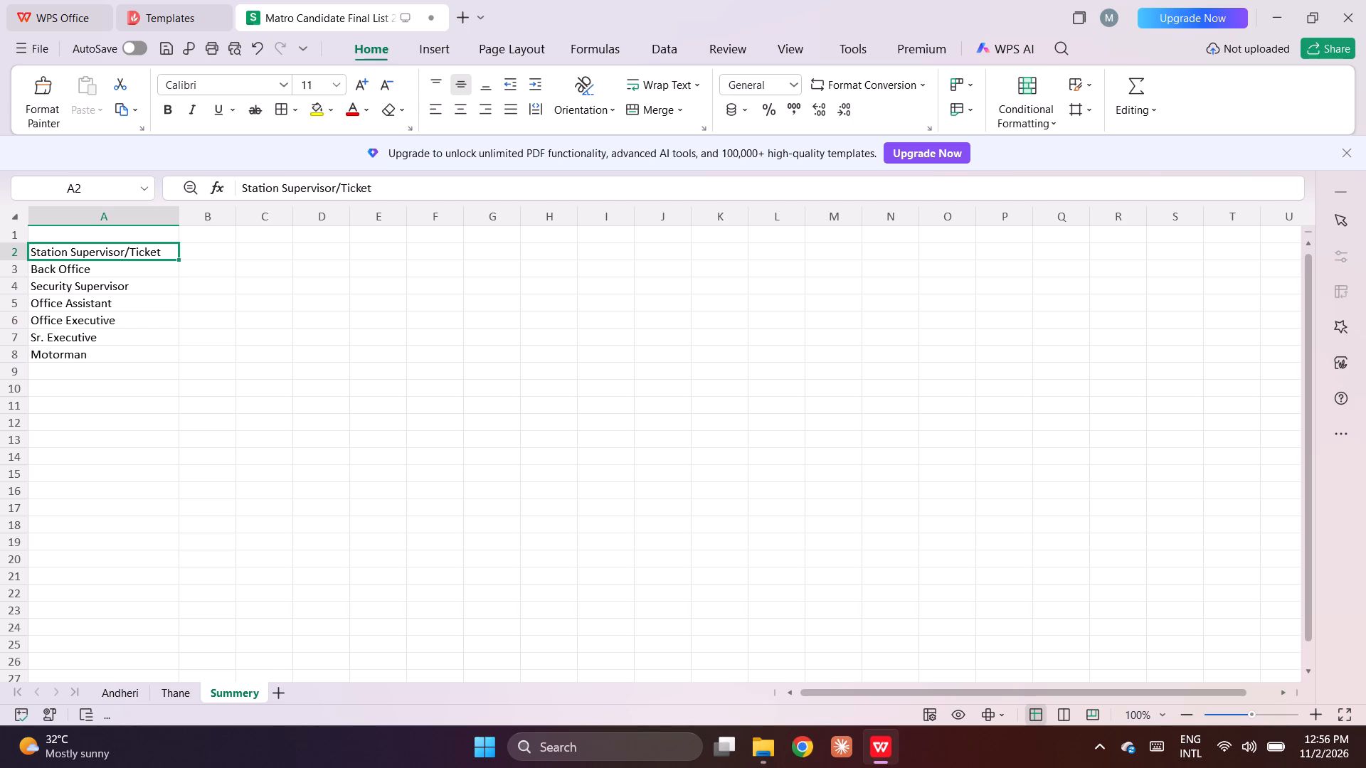
key("shift+Right")
key("shift+Right")
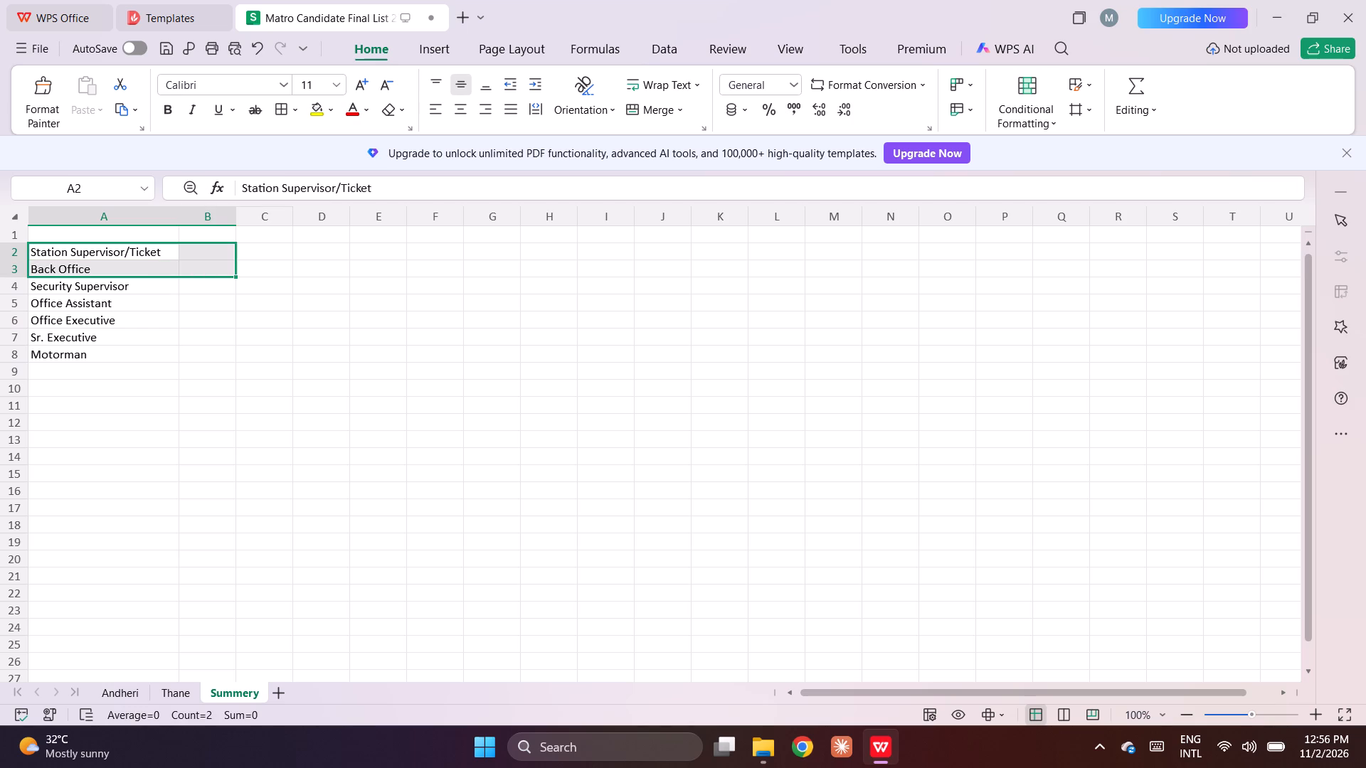
key("shift+Right")
key("shift+Left")
key("shift+Down")
key("shift+Down")
key("shift+Down")
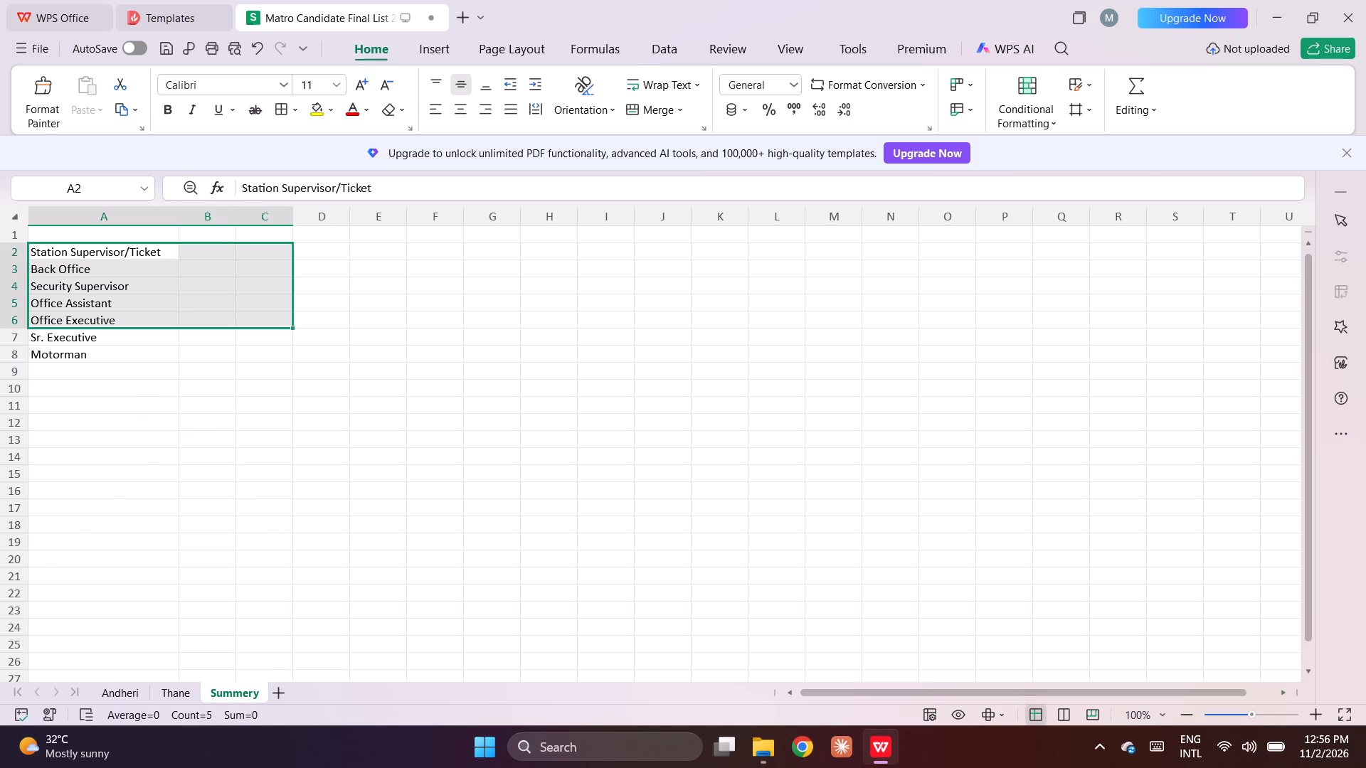
key("shift+Down")
key("shift+Down")
key("shift+Down")
key("shift+Down")
key("shift+Down")
key("shift+Down")
key("shift+Down")
key("shift+Down")
key("shift+Down")
key("shift+Down")
key("shift+Down")
key("shift+Down")
key("shift+Down")
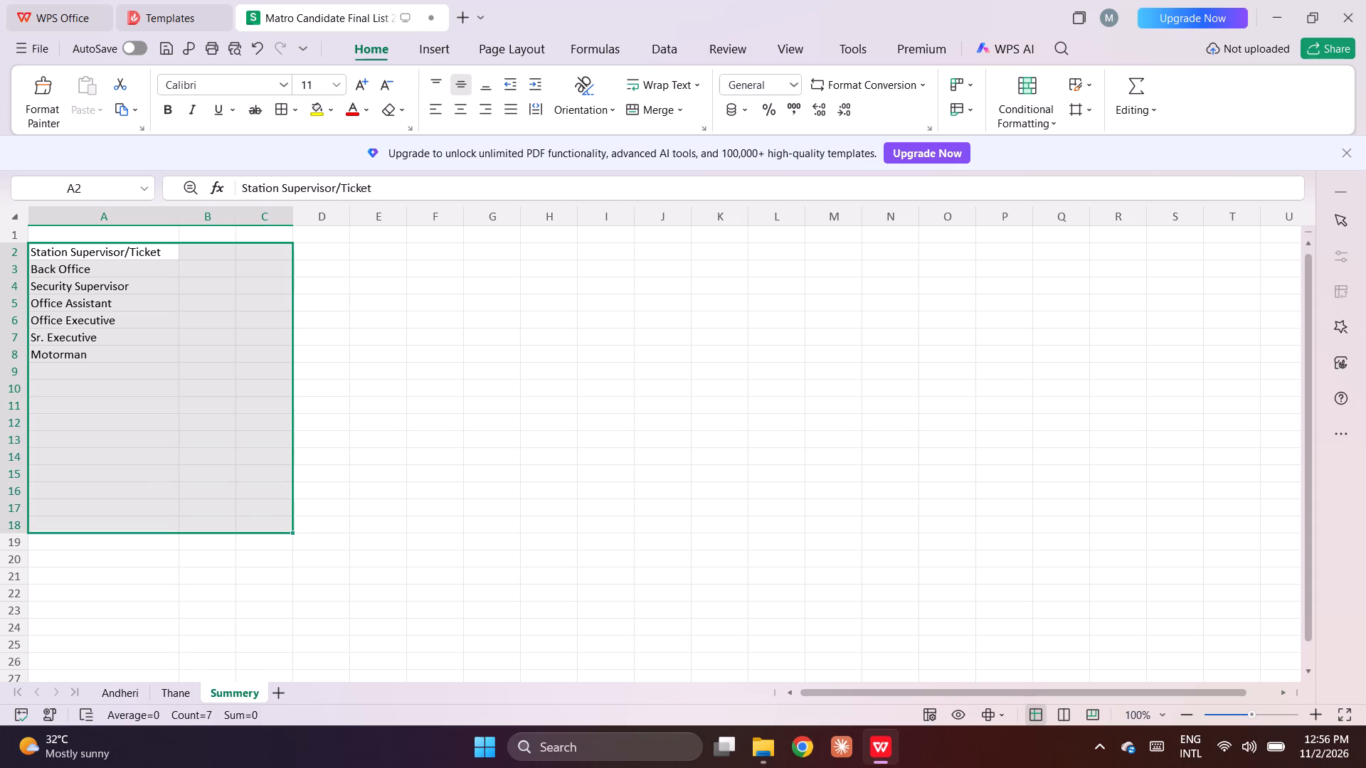
key("shift+Down")
key("shift+Right")
key("shift+Left")
key("shift+Right")
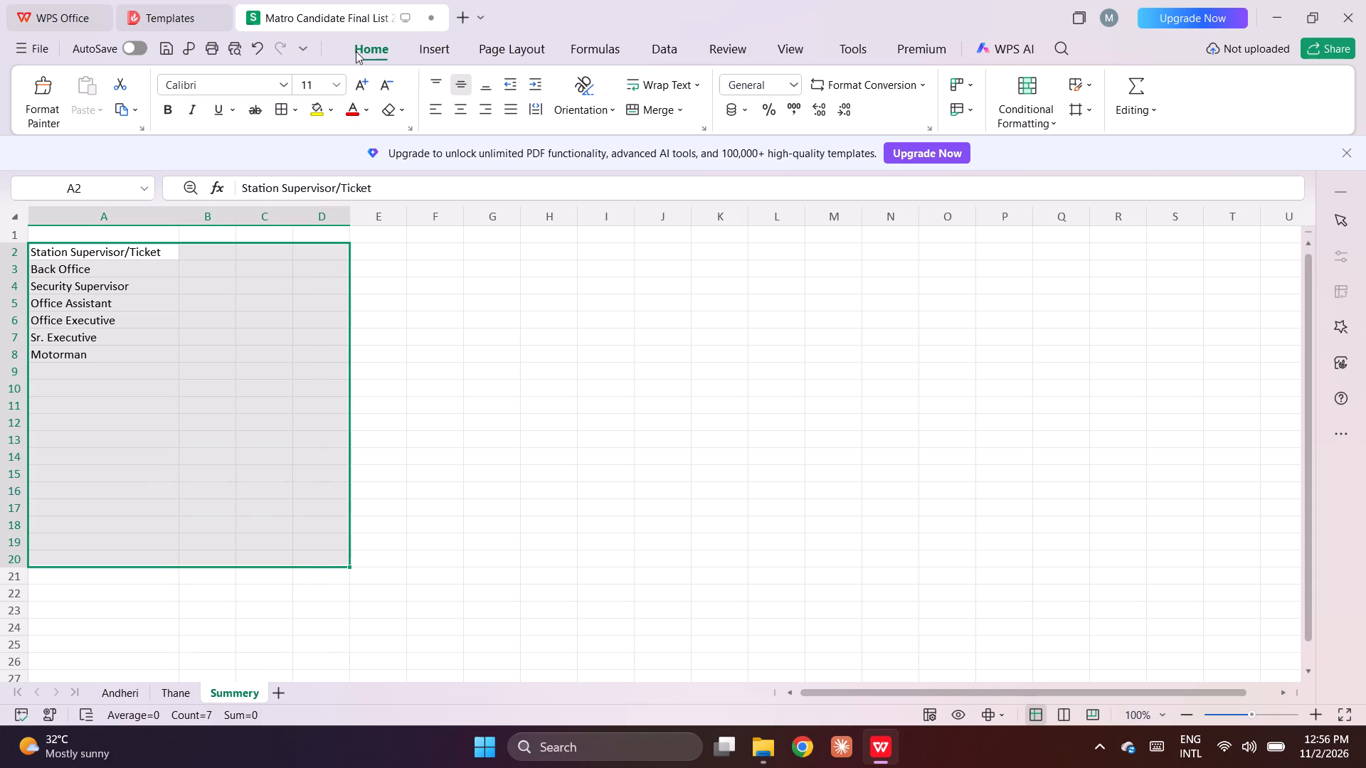
left_click(335, 84)
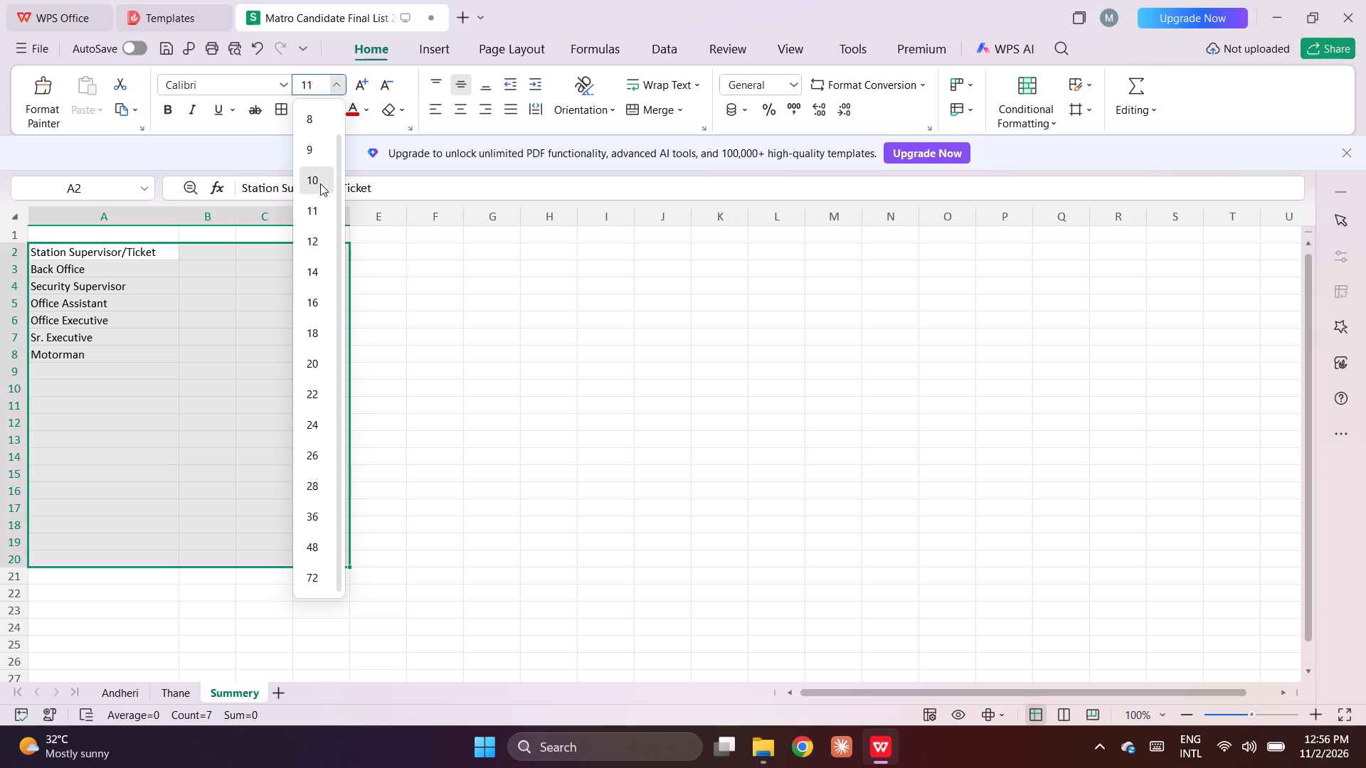
left_click(318, 282)
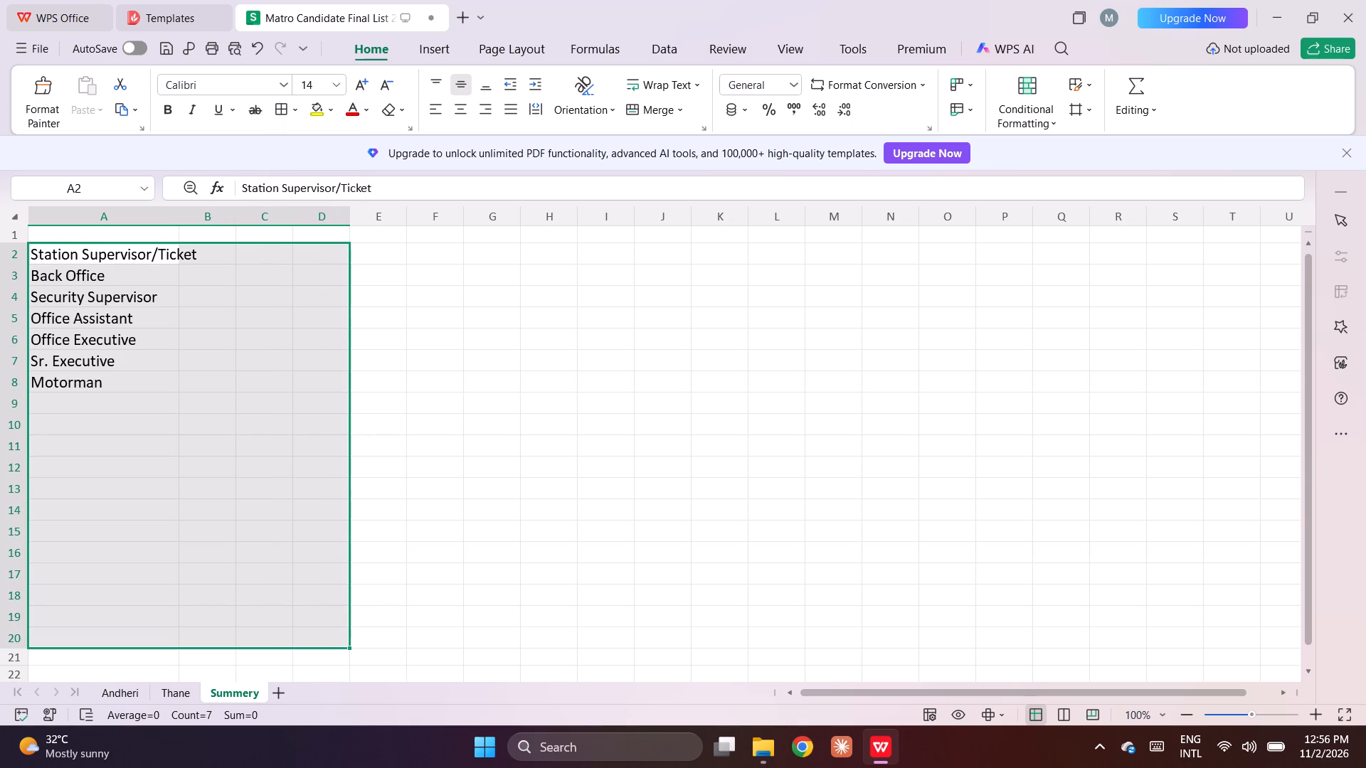
Fit column A's width to the enlarged role labels on the Summery sheet.
double_click(176, 221)
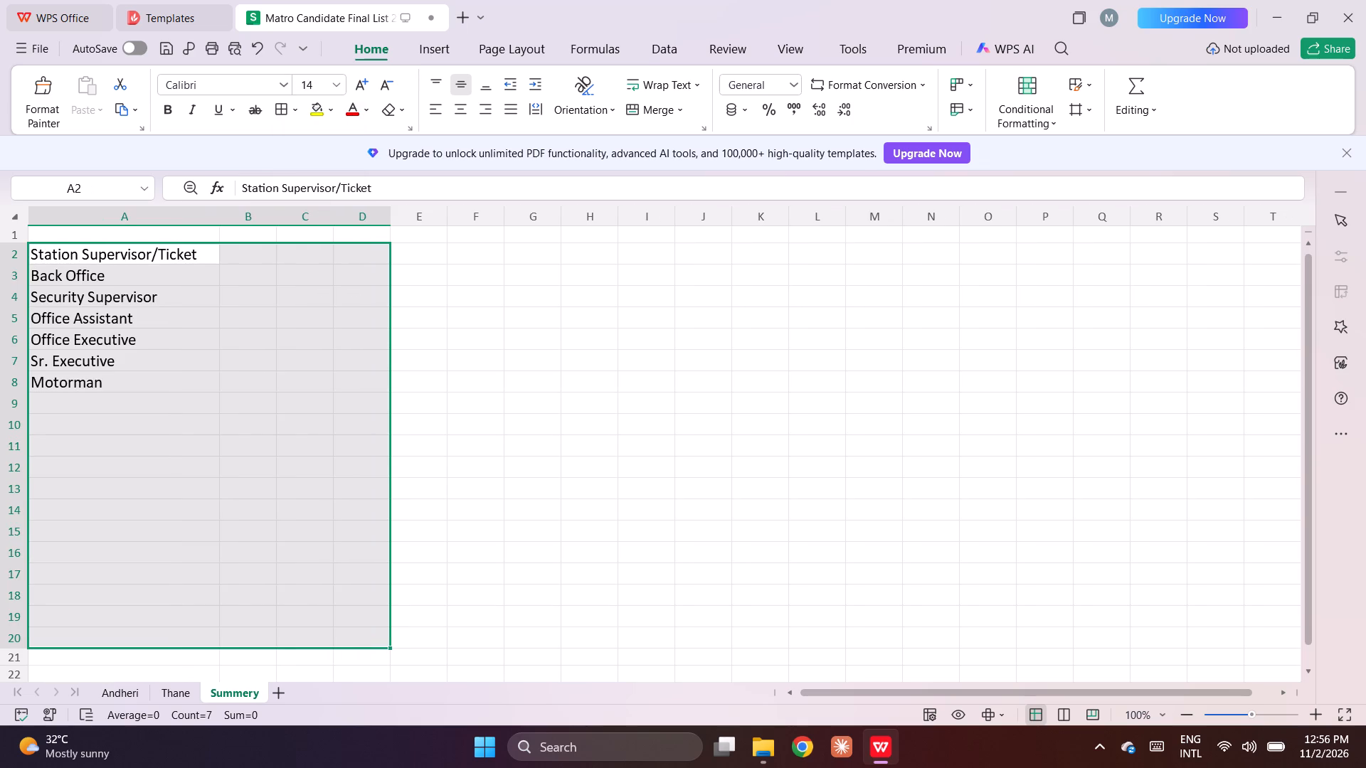
double_click(275, 222)
Enter the column header "Post" in cell A1 above the role list.
key("Left")
key("Left")
key("Up")
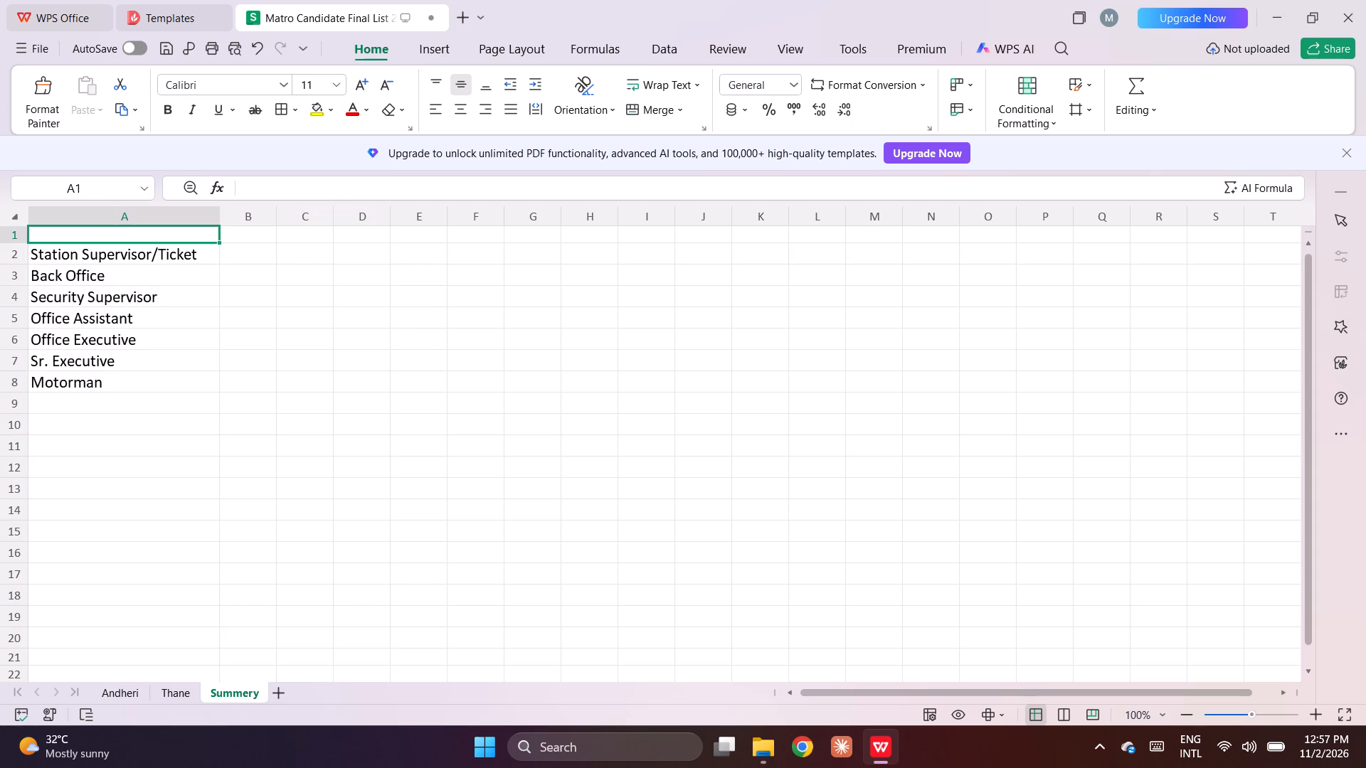
key("shift+p")
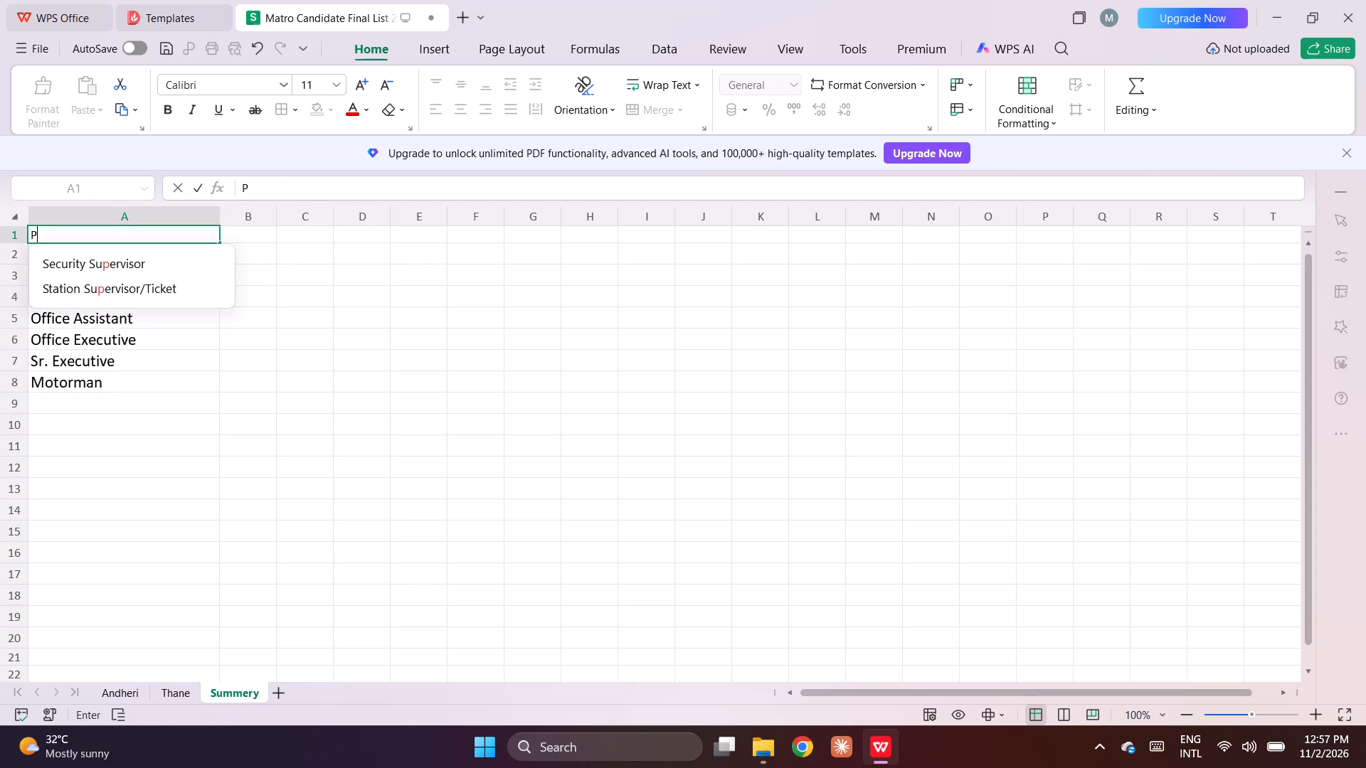
key("o")
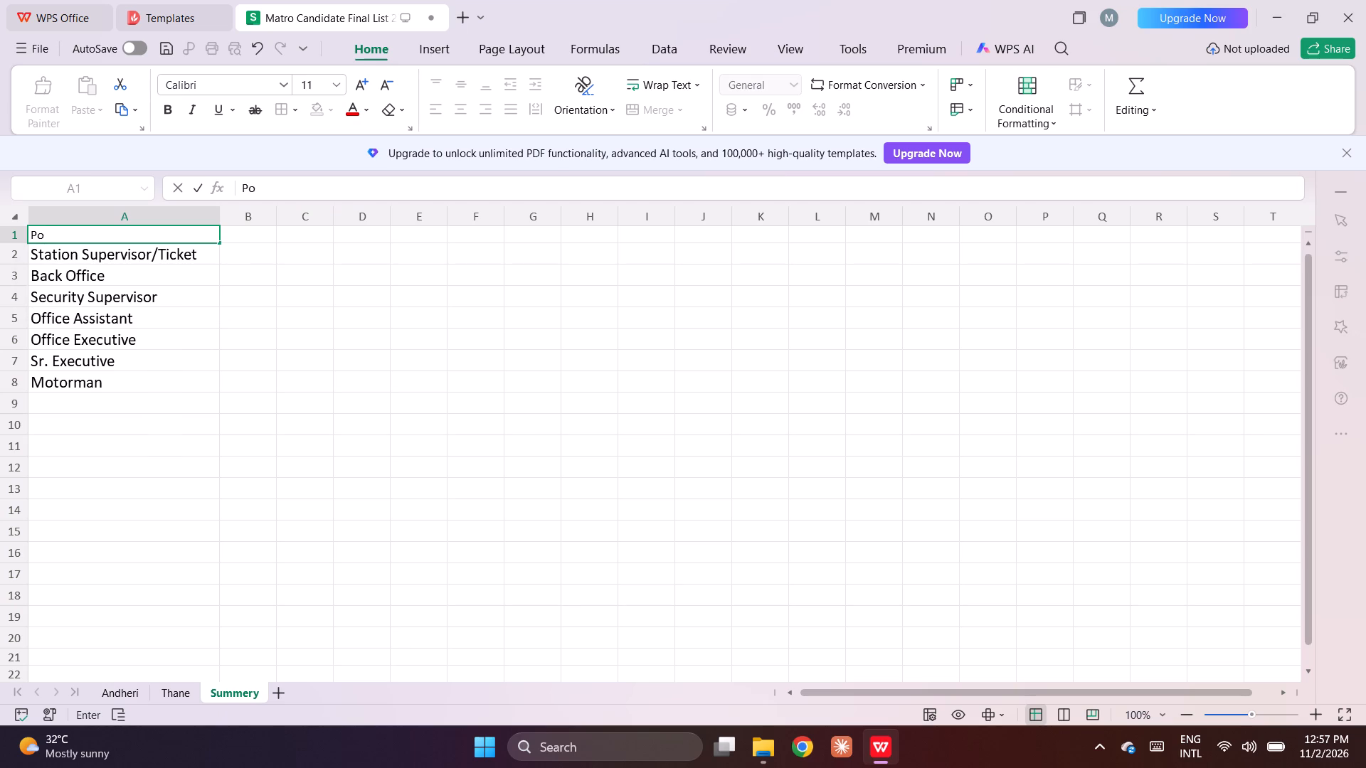
type("st")
key("space")
key("Return")
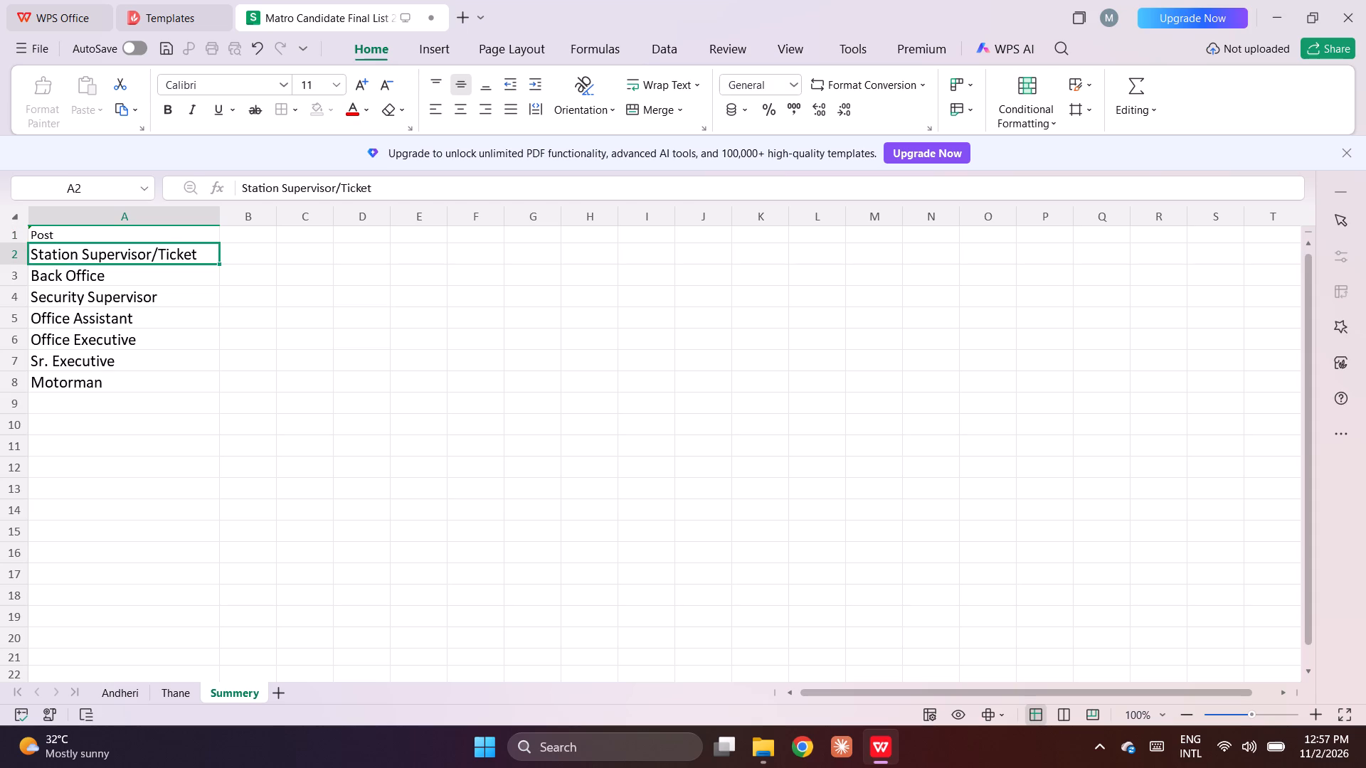
Format the "Post" header in cell A1 as bold with font size 14.
key("Up")
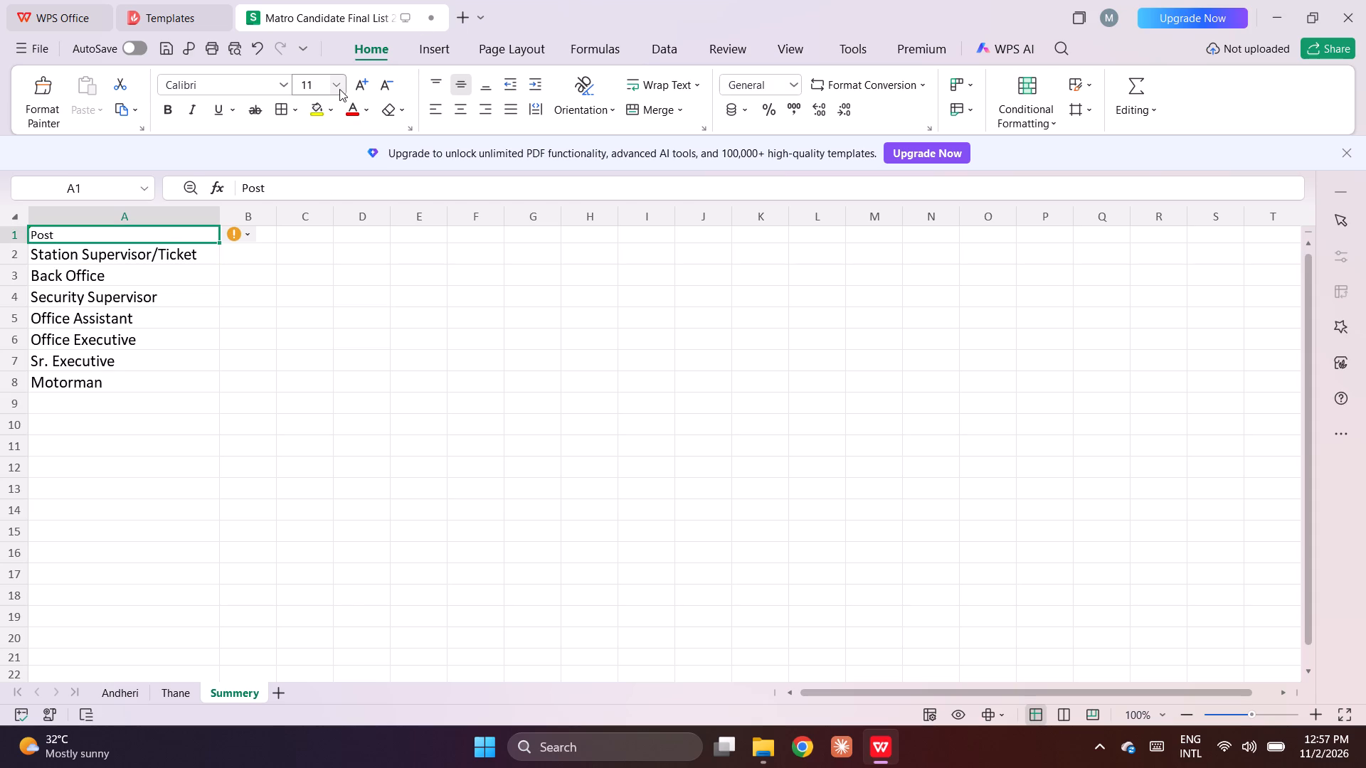
left_click(340, 89)
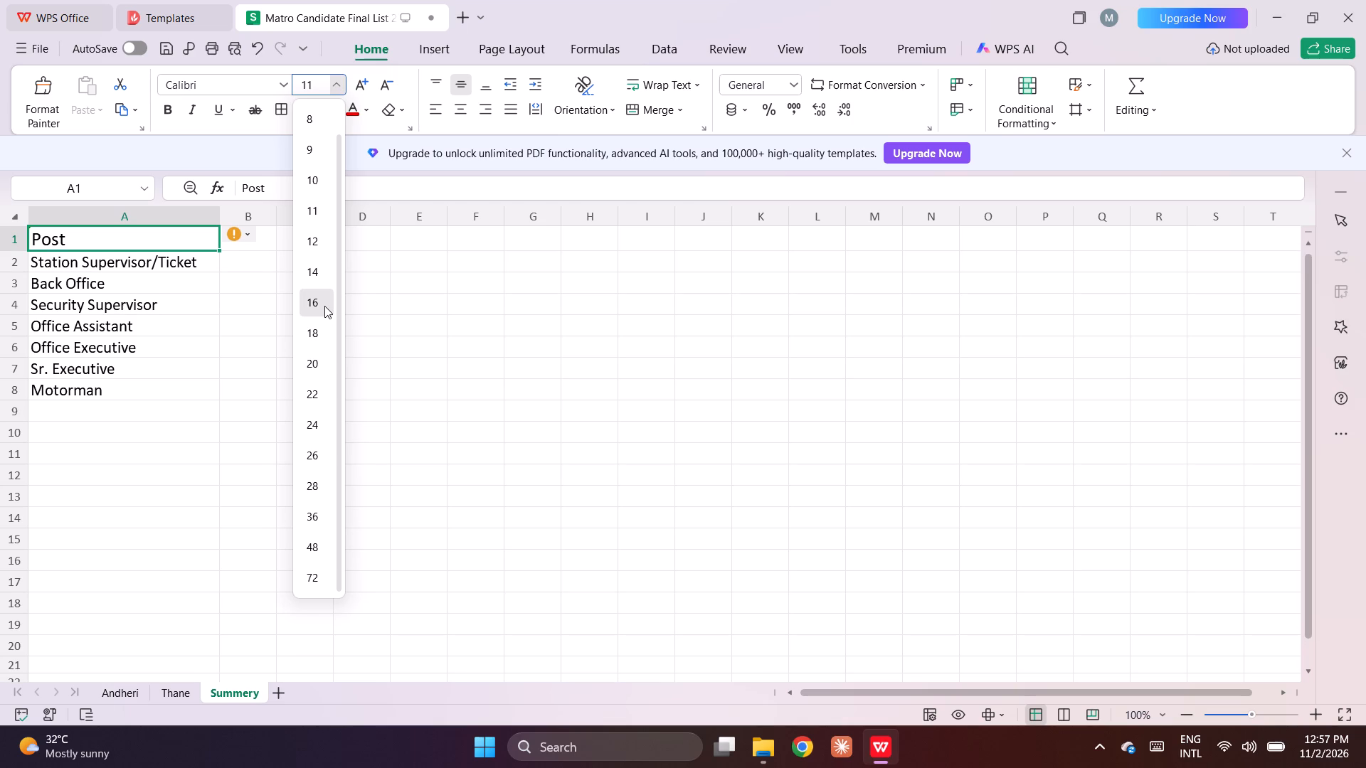
left_click(321, 277)
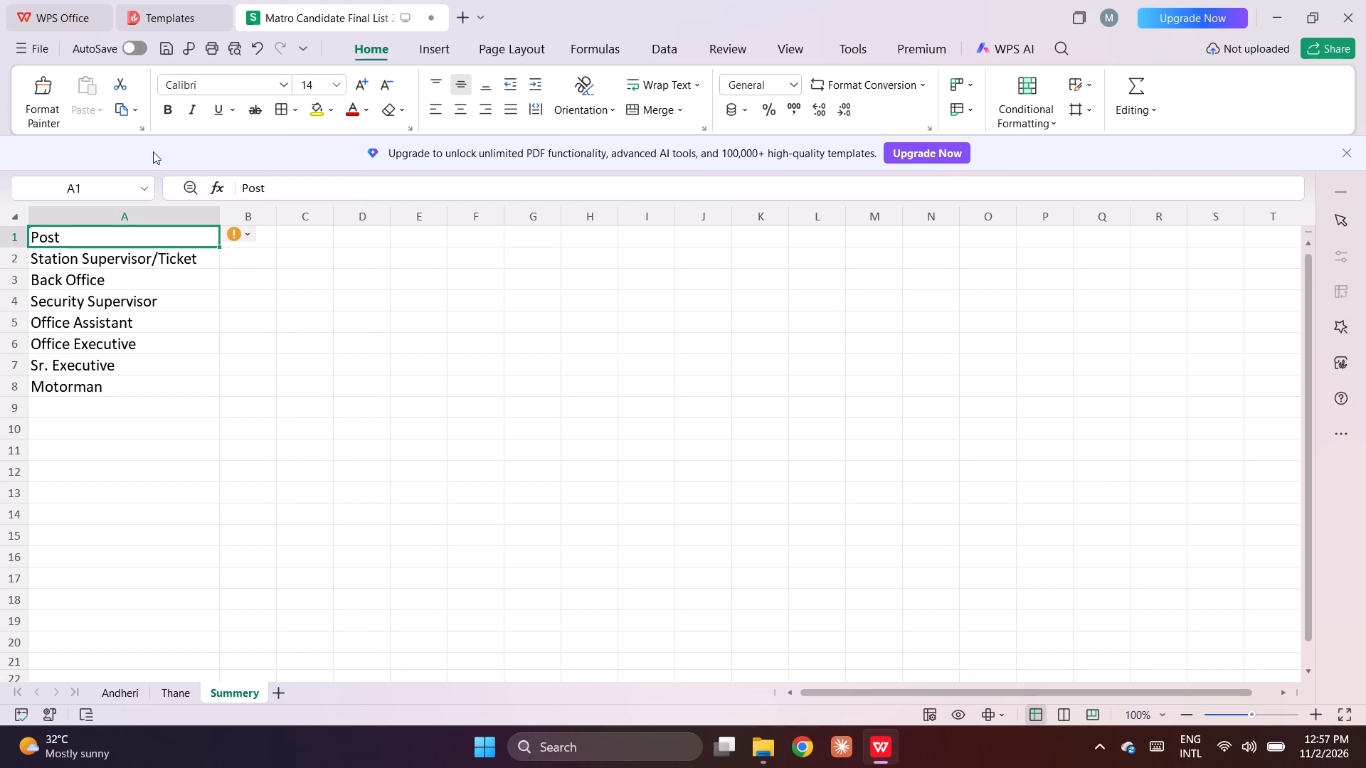
left_click(176, 112)
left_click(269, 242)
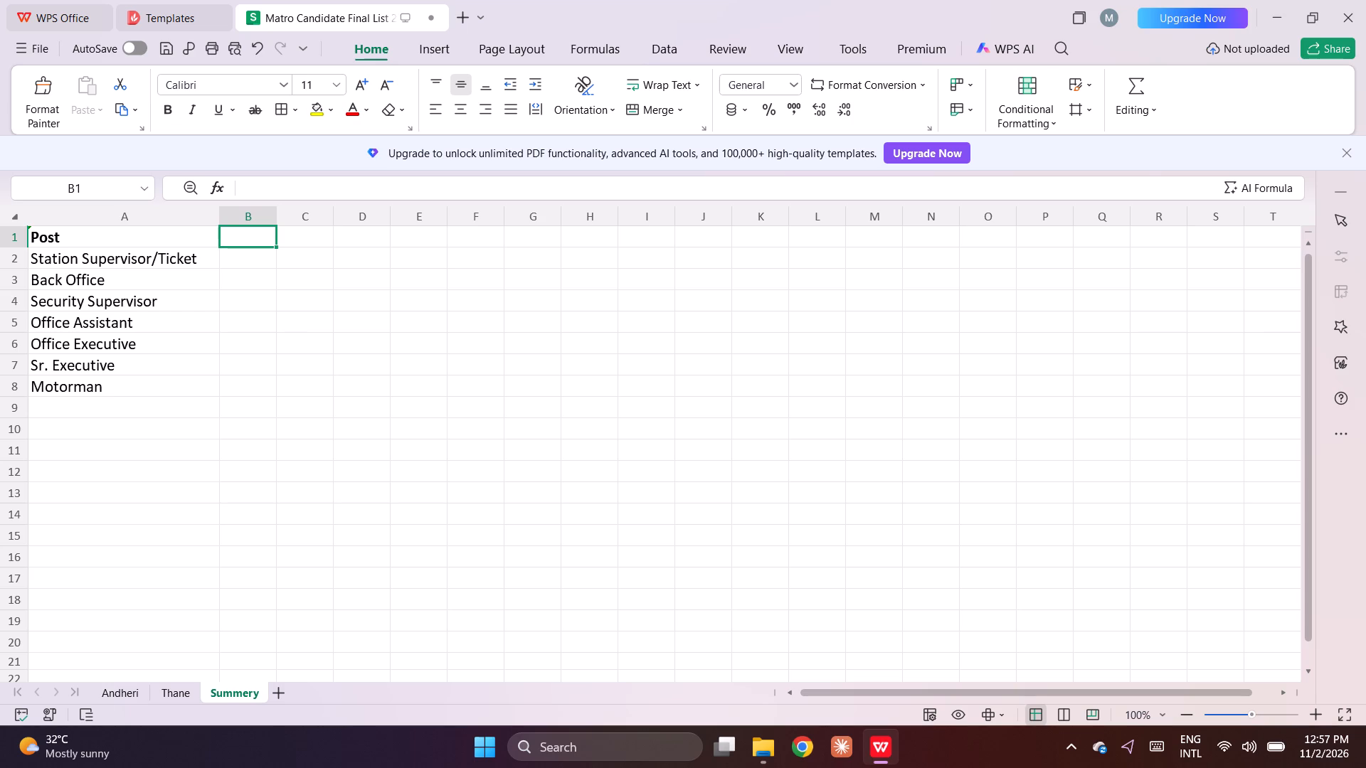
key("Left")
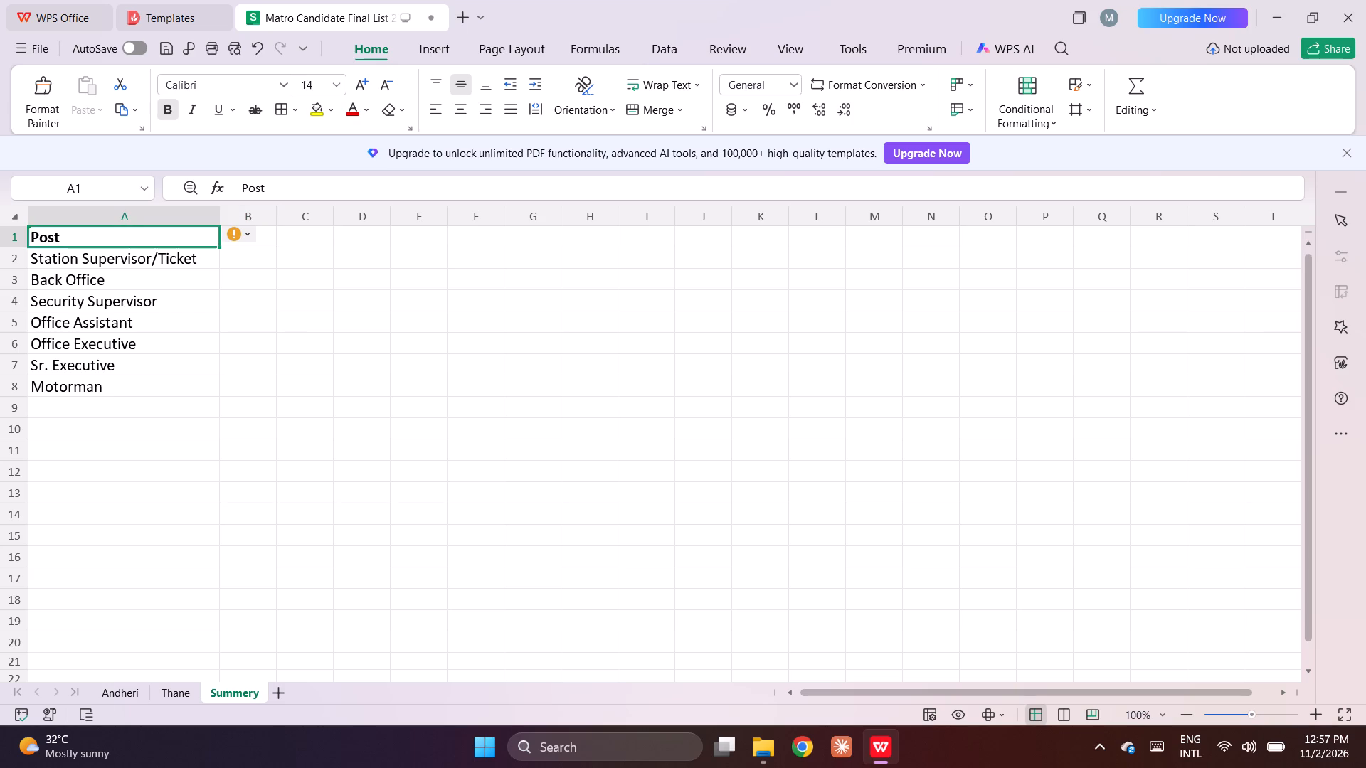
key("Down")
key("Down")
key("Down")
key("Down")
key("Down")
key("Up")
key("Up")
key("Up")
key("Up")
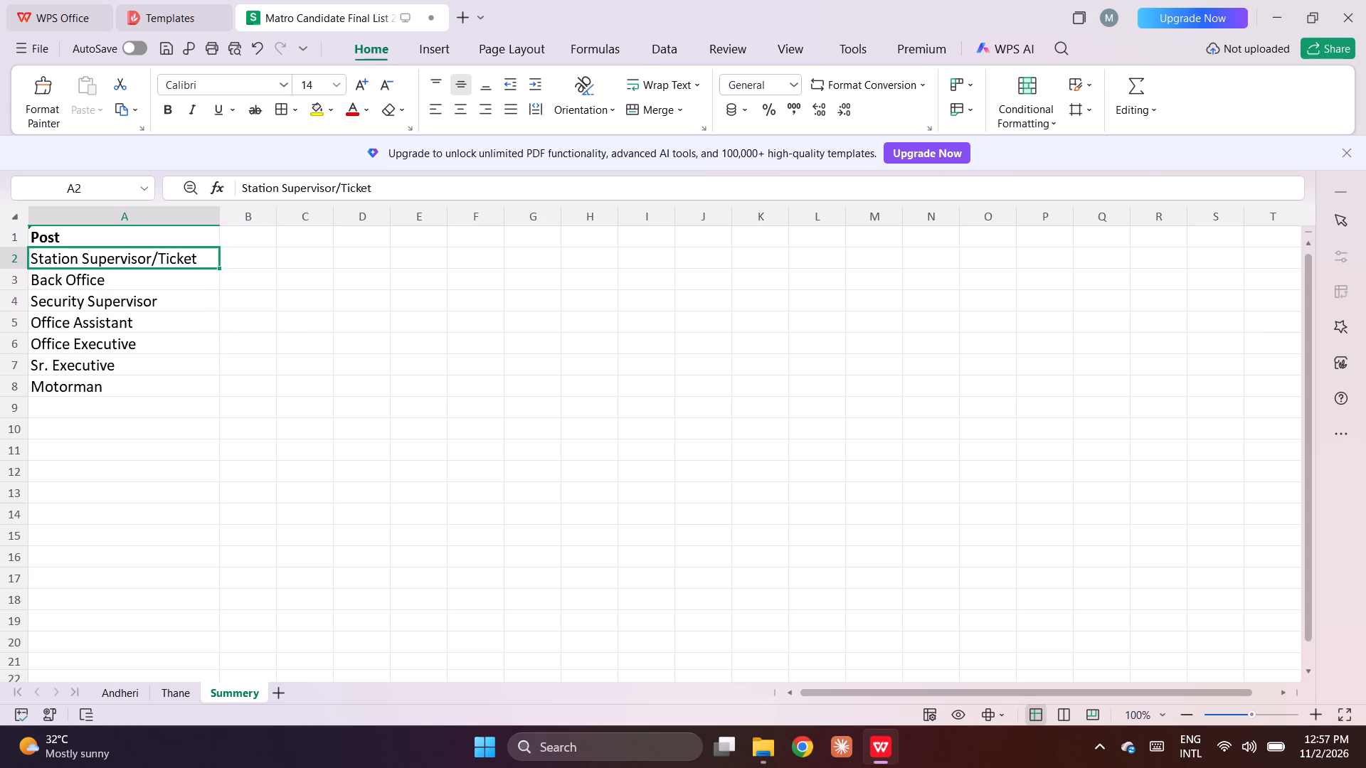
Enter the column header "Location" in cell B1 of the Summery sheet.
key("Right")
key("Up")
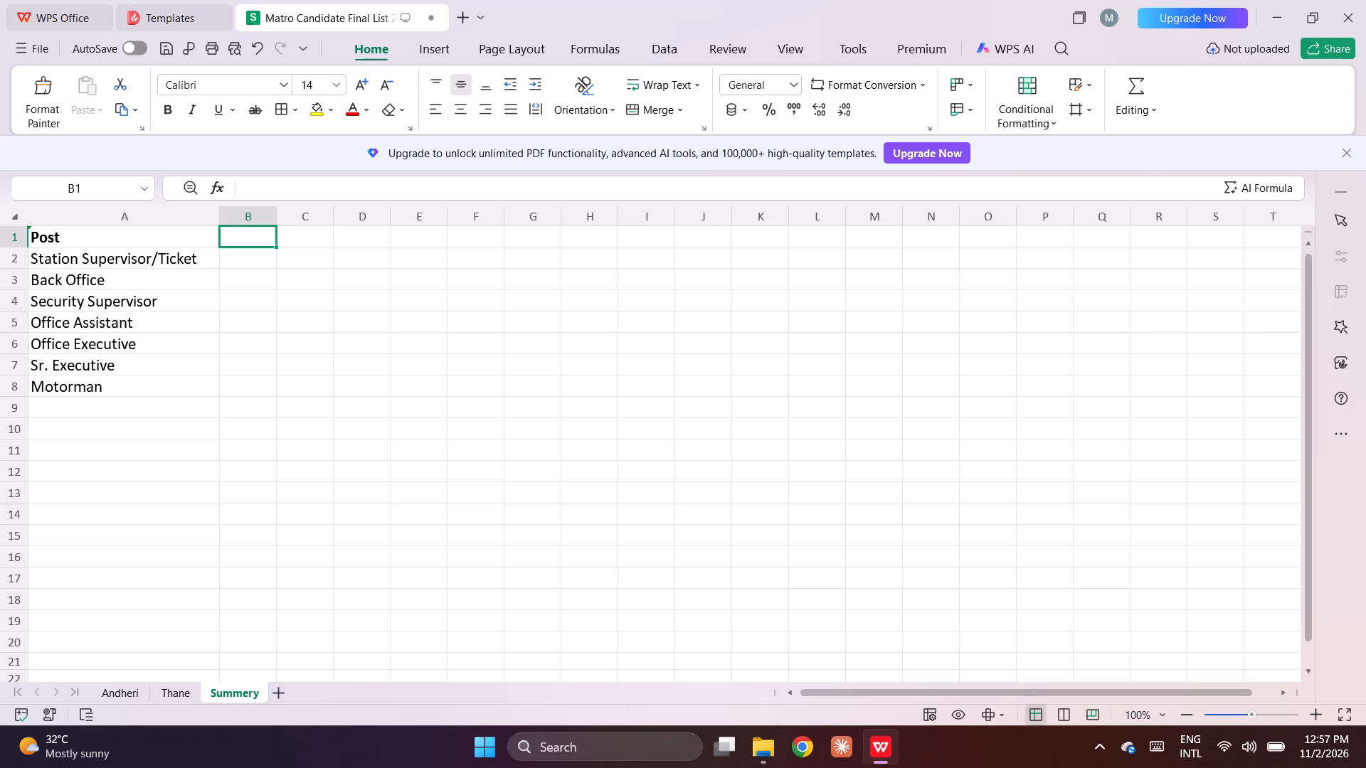
type("Lo")
type("cation")
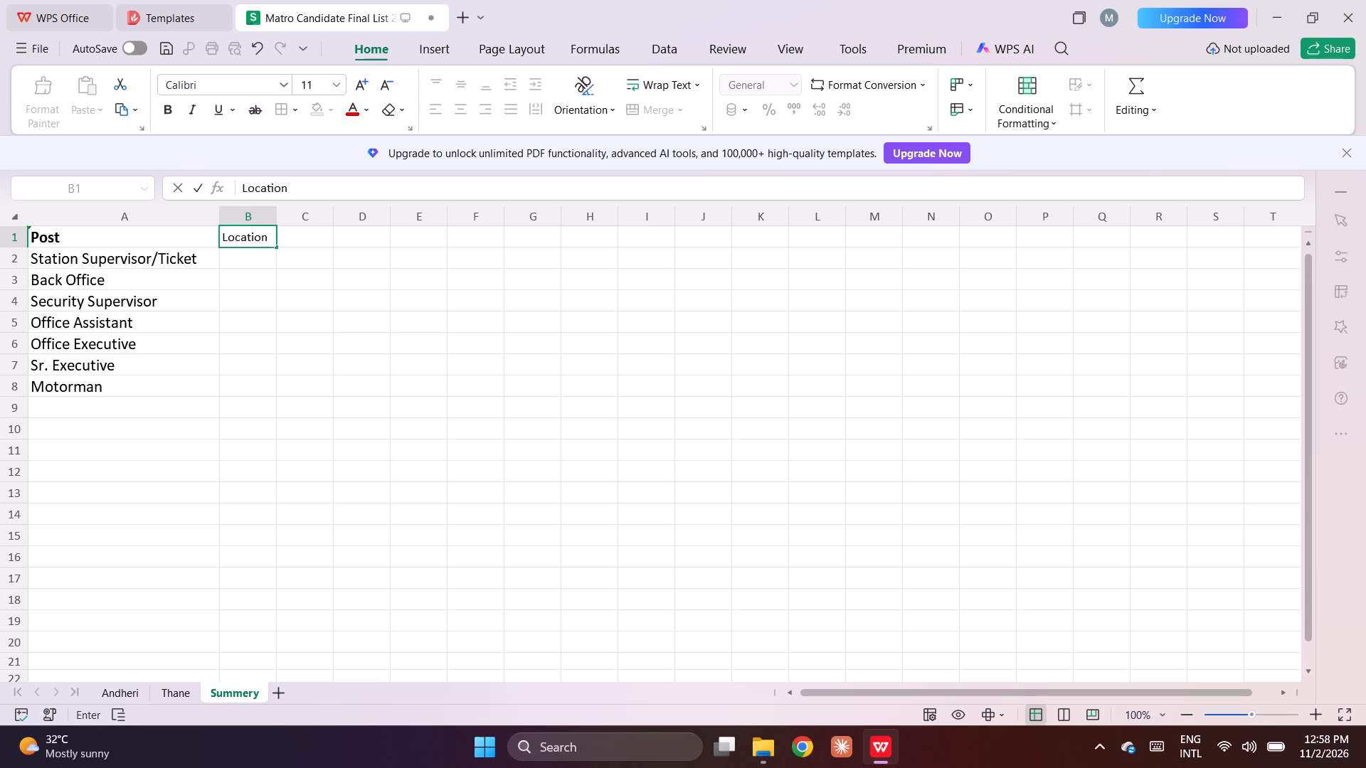
key("Return")
Make the "Location" header in B1 bold at font size 14 and fit column B's width to it.
key("Up")
key("Right")
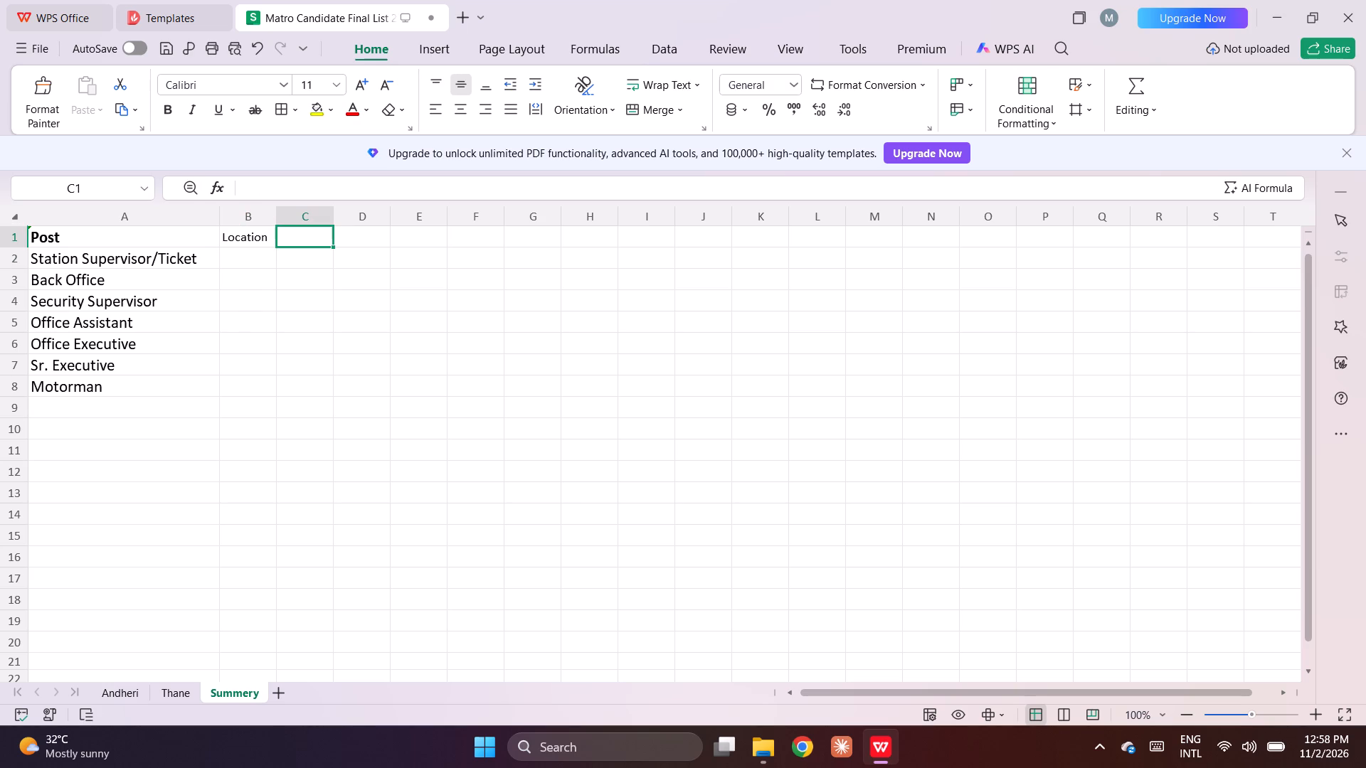
key("Left")
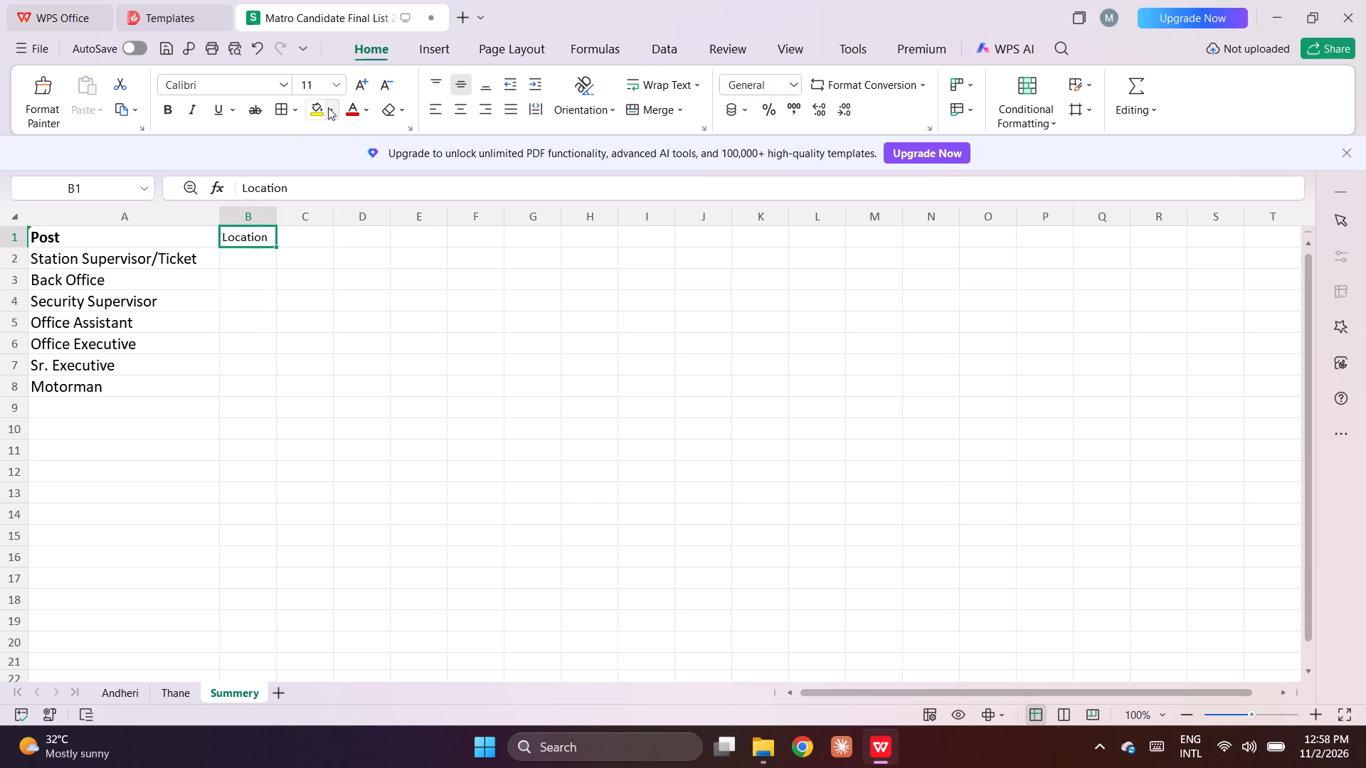
left_click(339, 81)
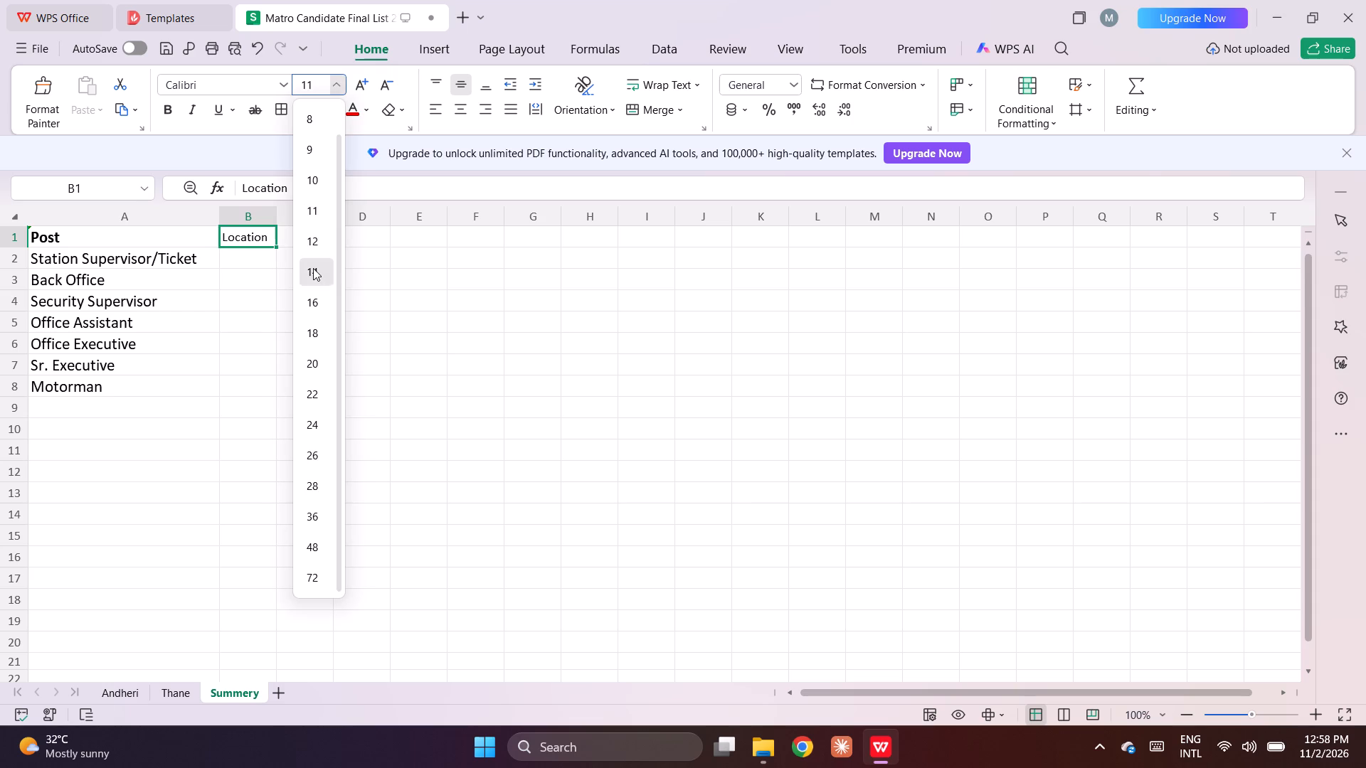
left_click(313, 268)
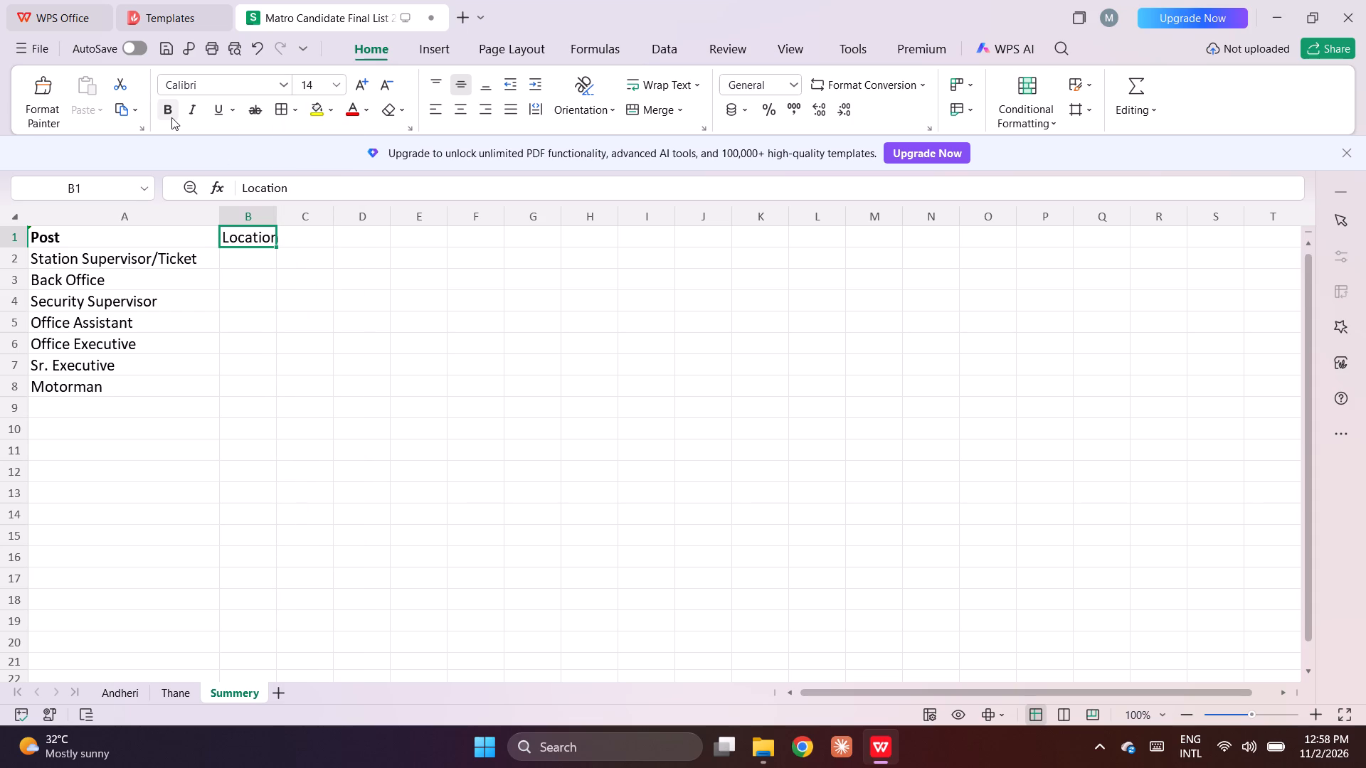
left_click(171, 117)
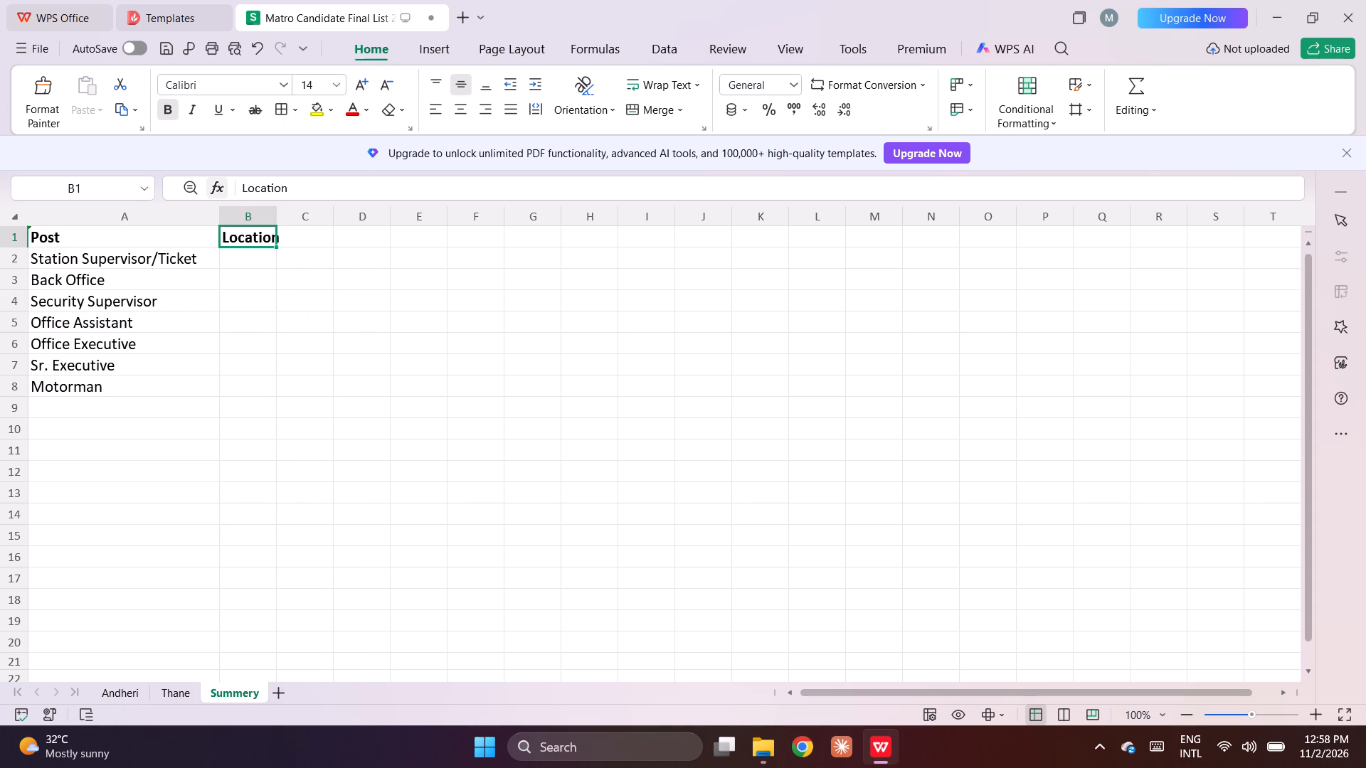
double_click(275, 214)
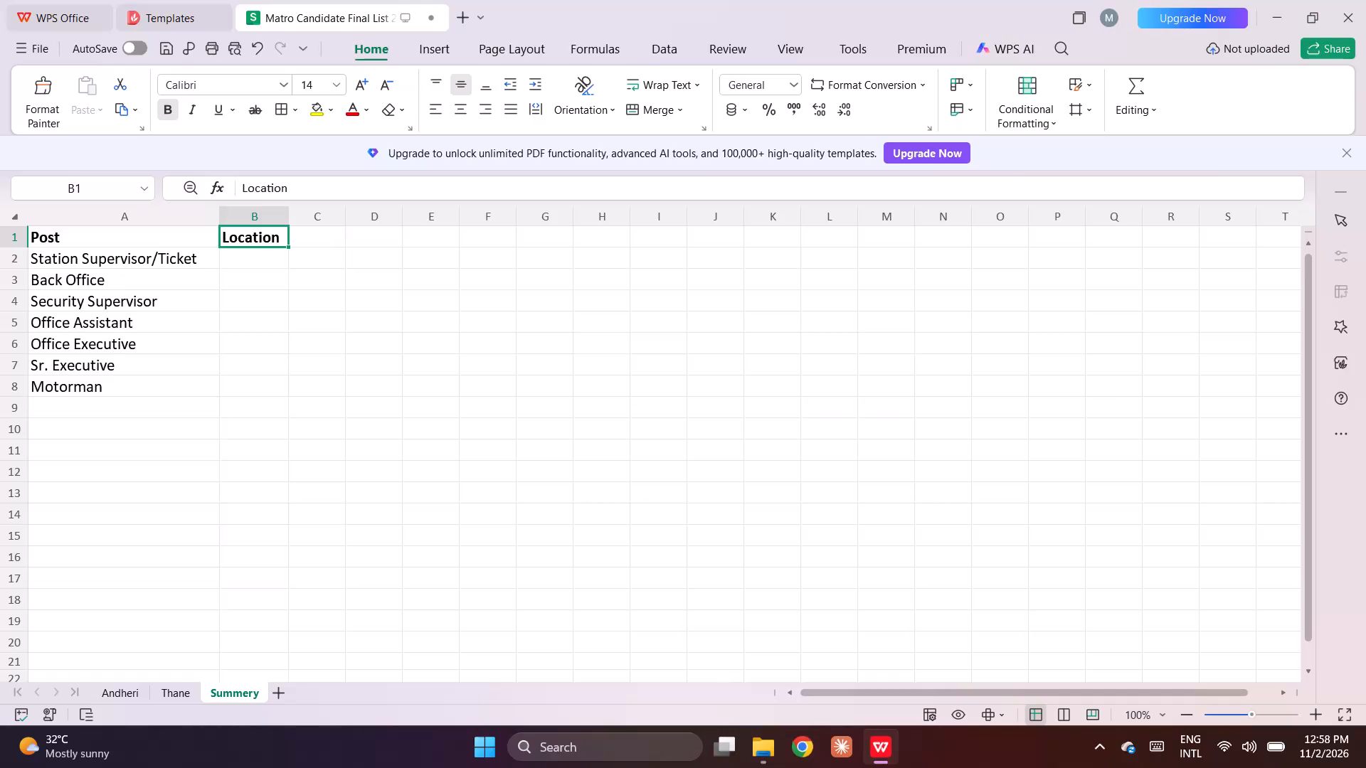
Fill cell C1 with the header and formatting of cell B1, and fit column C's width to it.
left_click(333, 240)
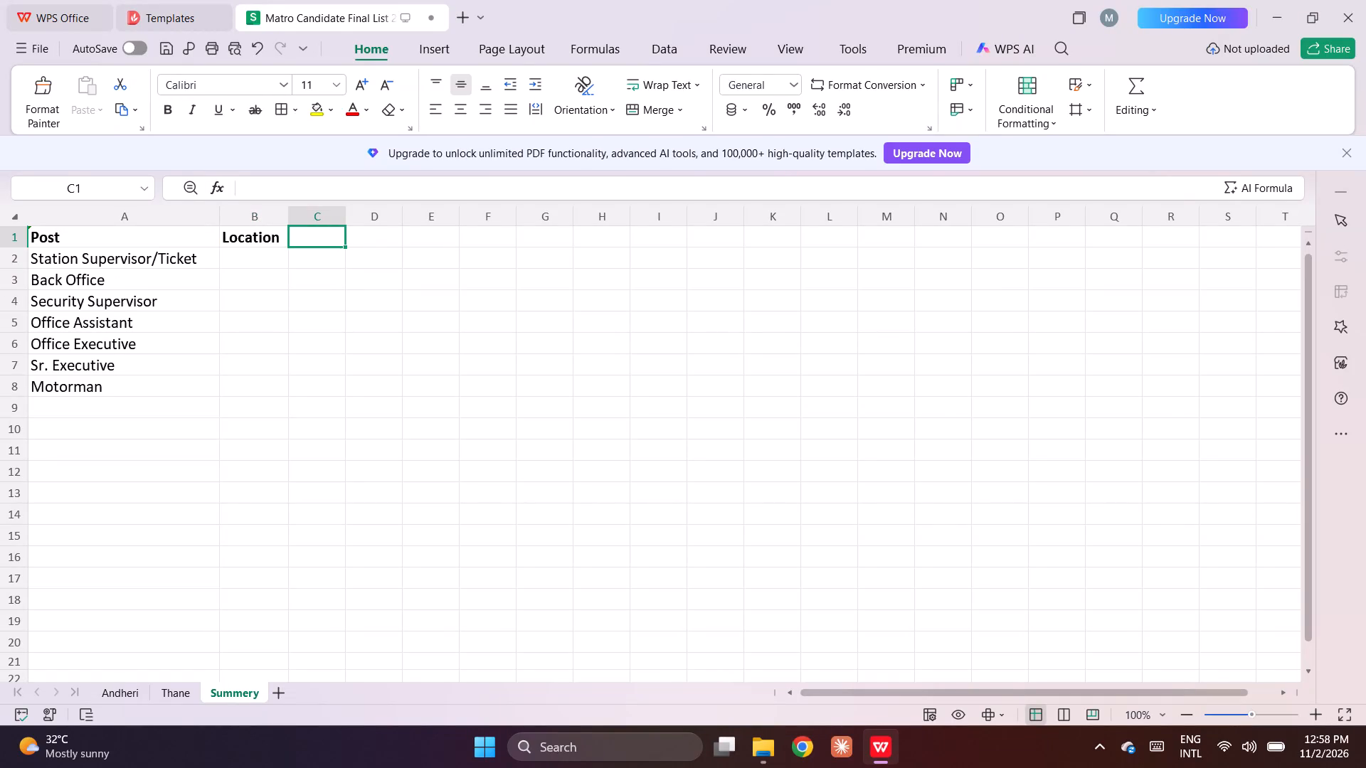
key("r")
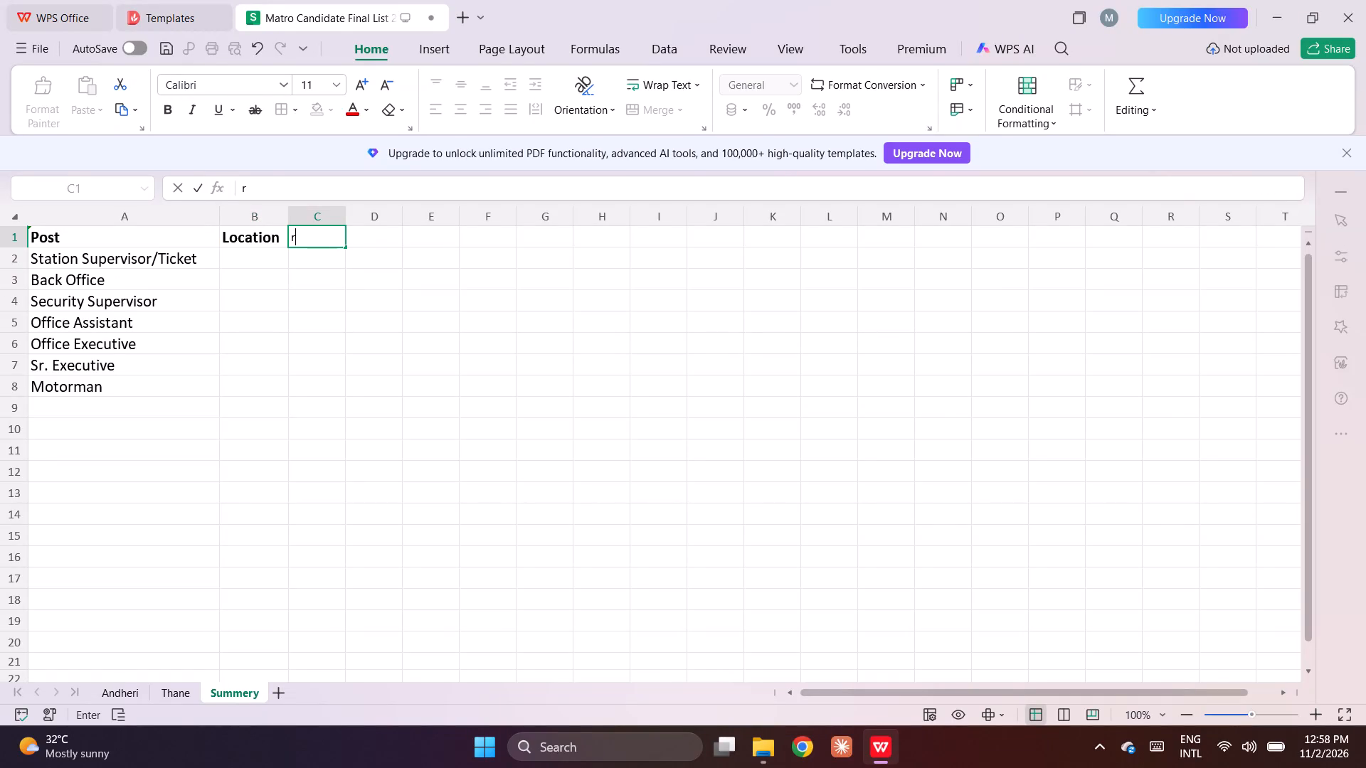
key("BackSpace")
key("Return")
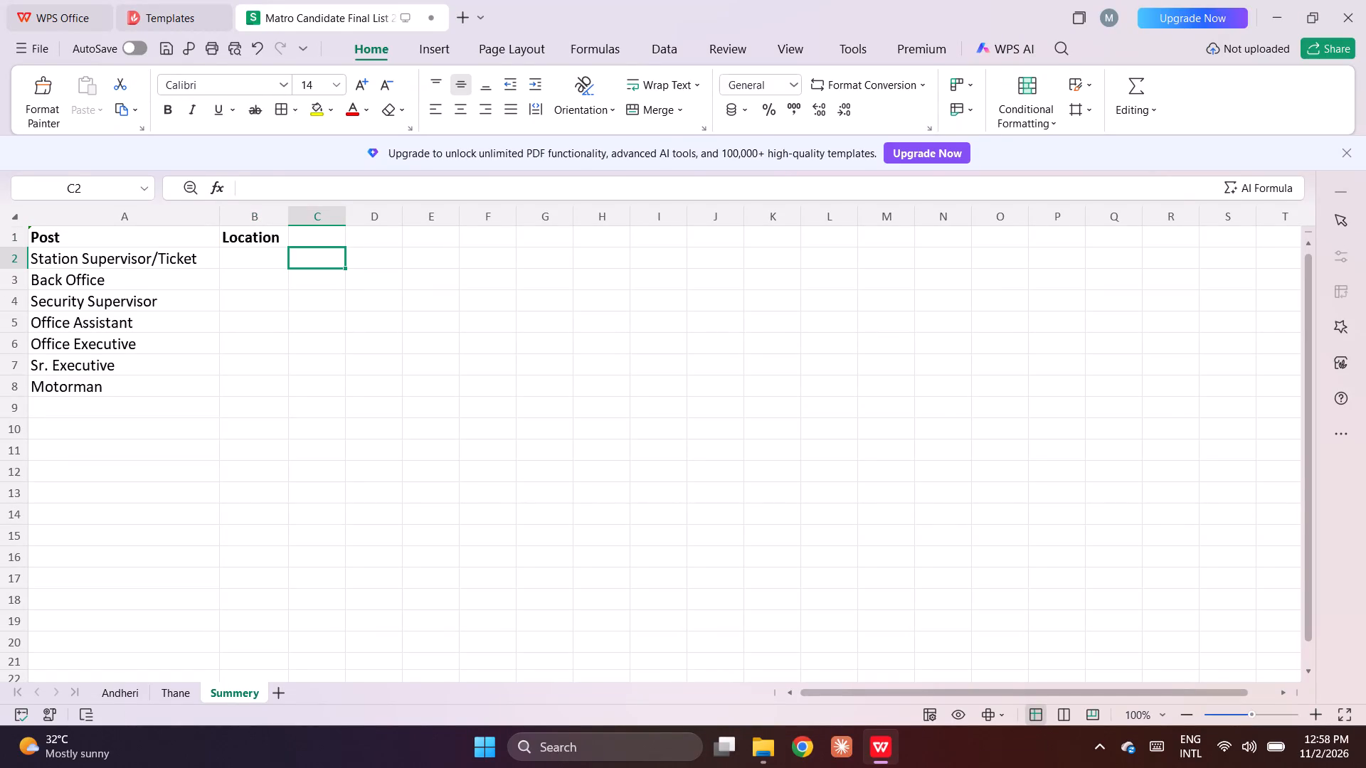
key("Up")
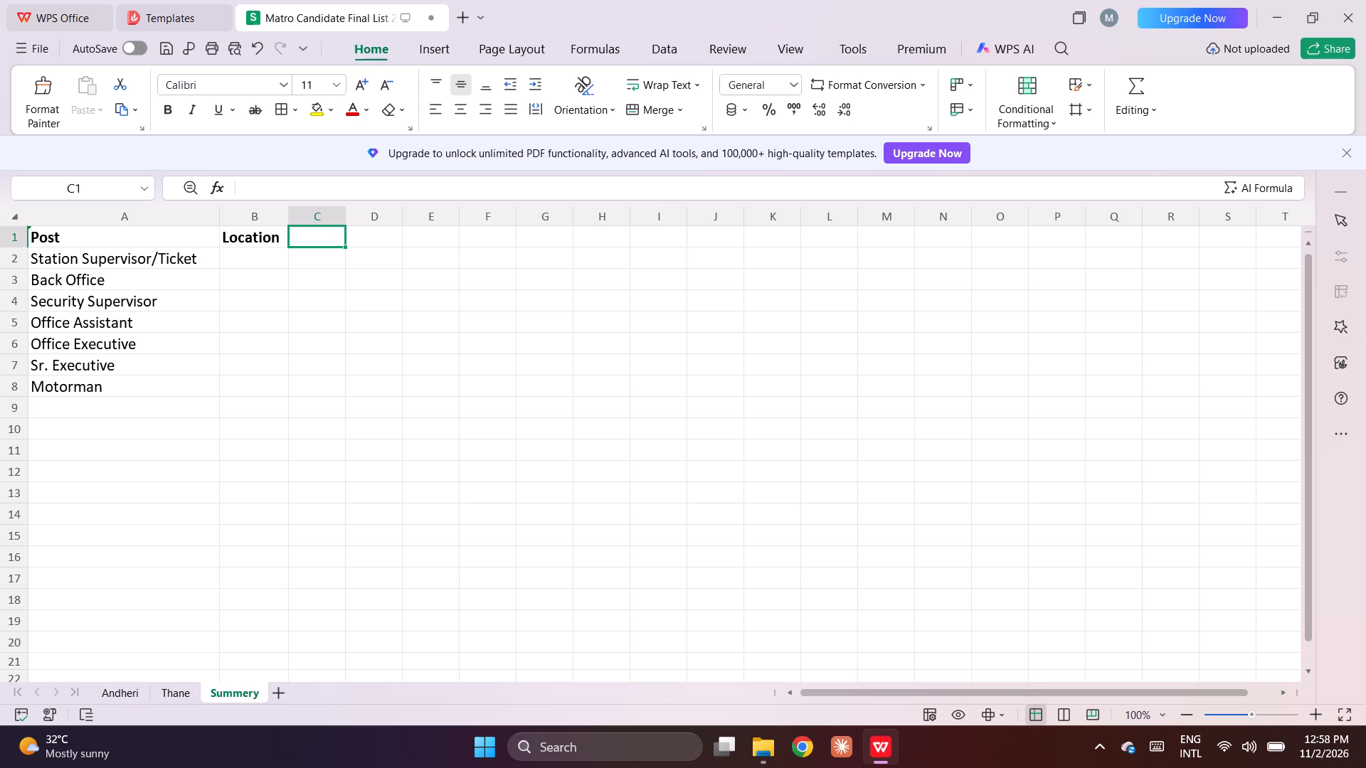
key("ctrl+r")
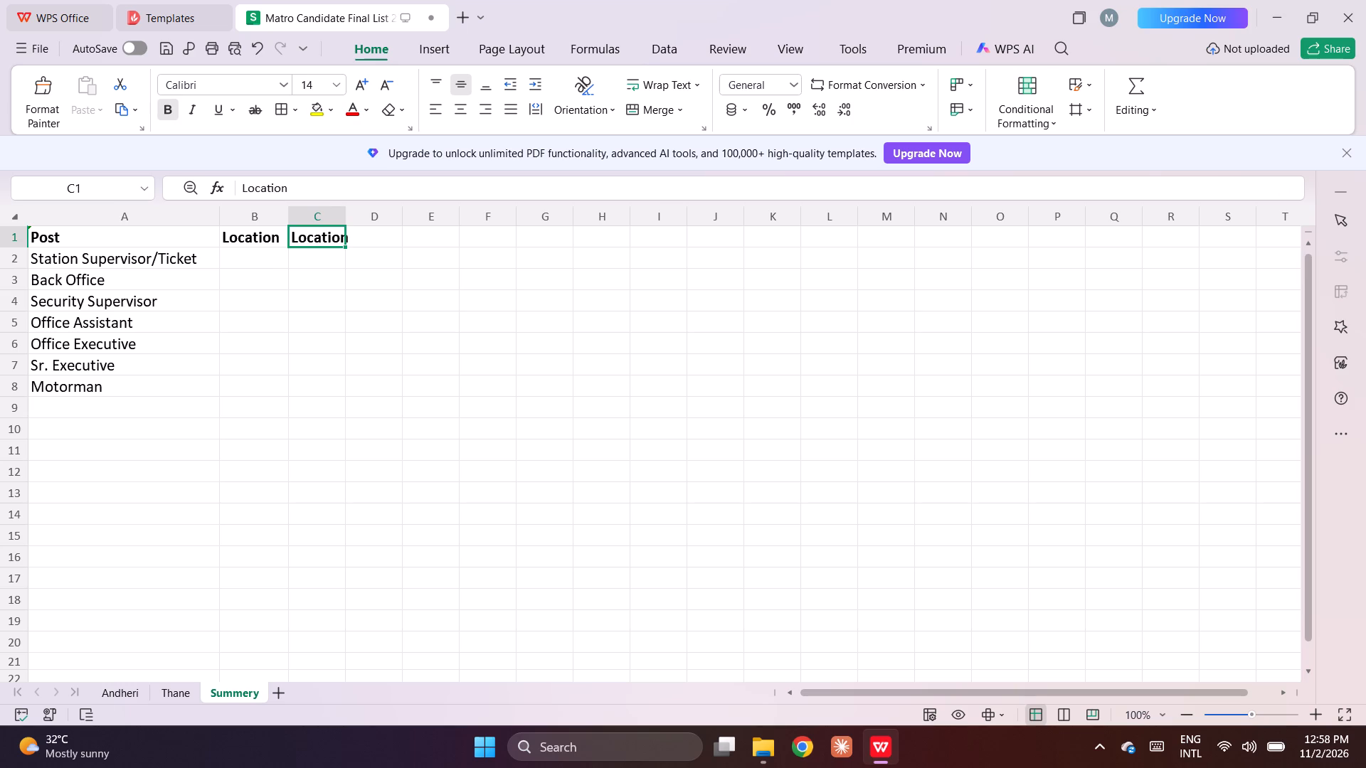
key("Right")
key("Left")
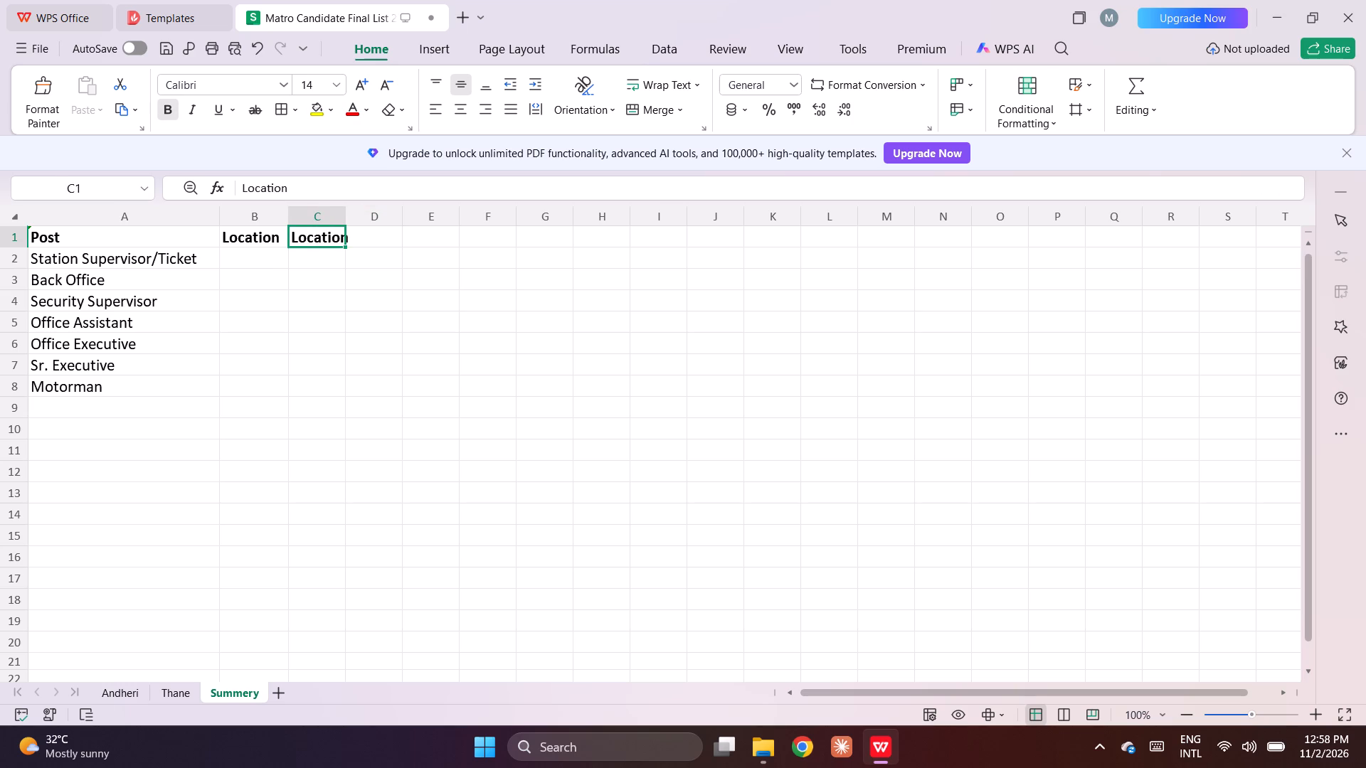
double_click(346, 216)
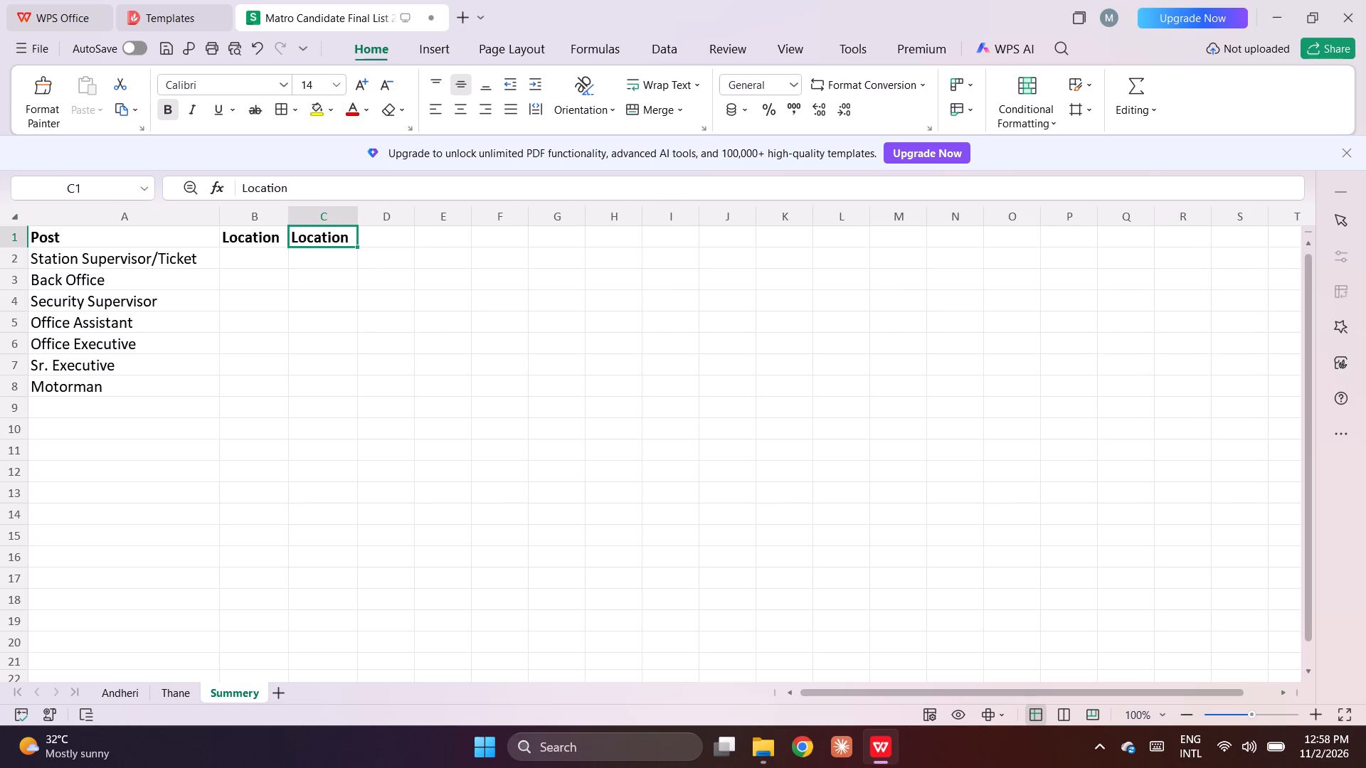
Replace the text in cell C1 with the column header "No.of Candidate".
left_click(332, 235)
type("No")
key("period")
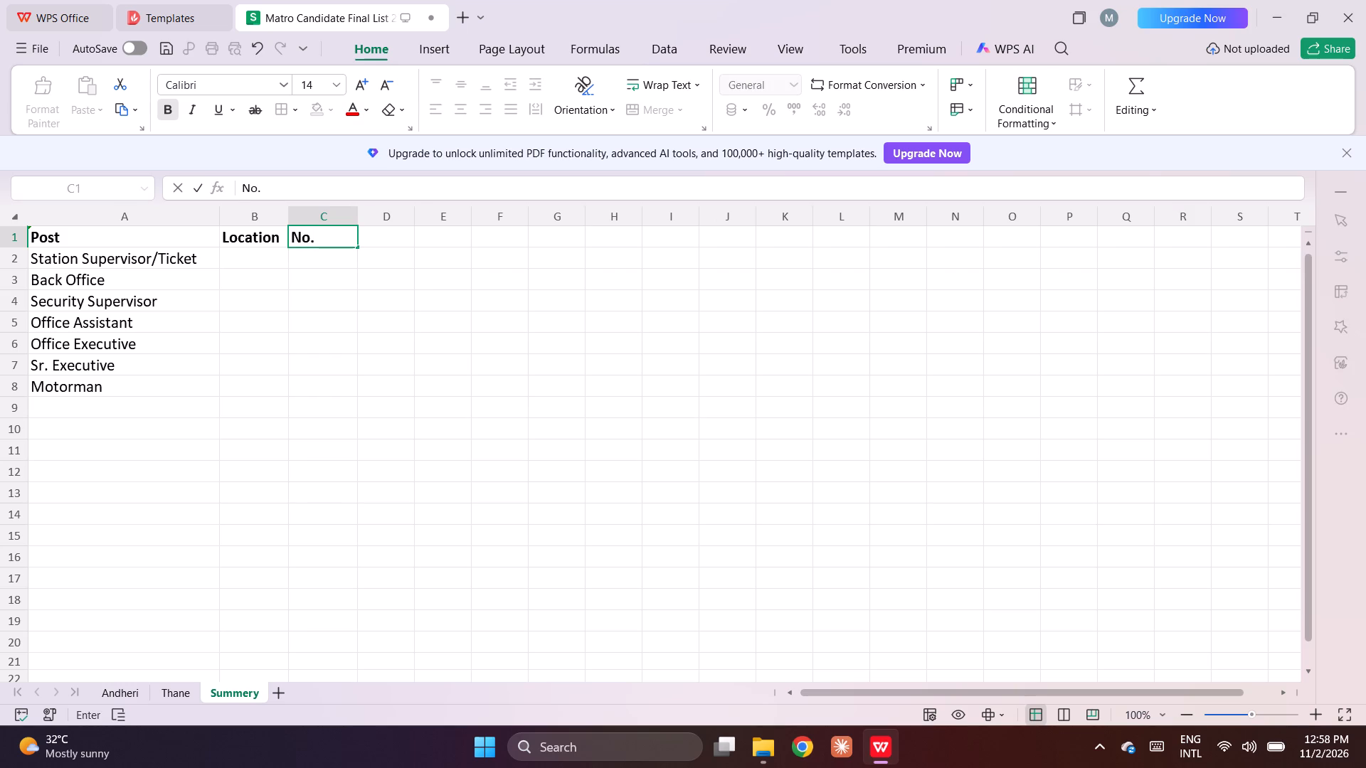
type("of")
key("space")
type("Candit")
key("e")
key("BackSpace")
key("BackSpace")
type("date")
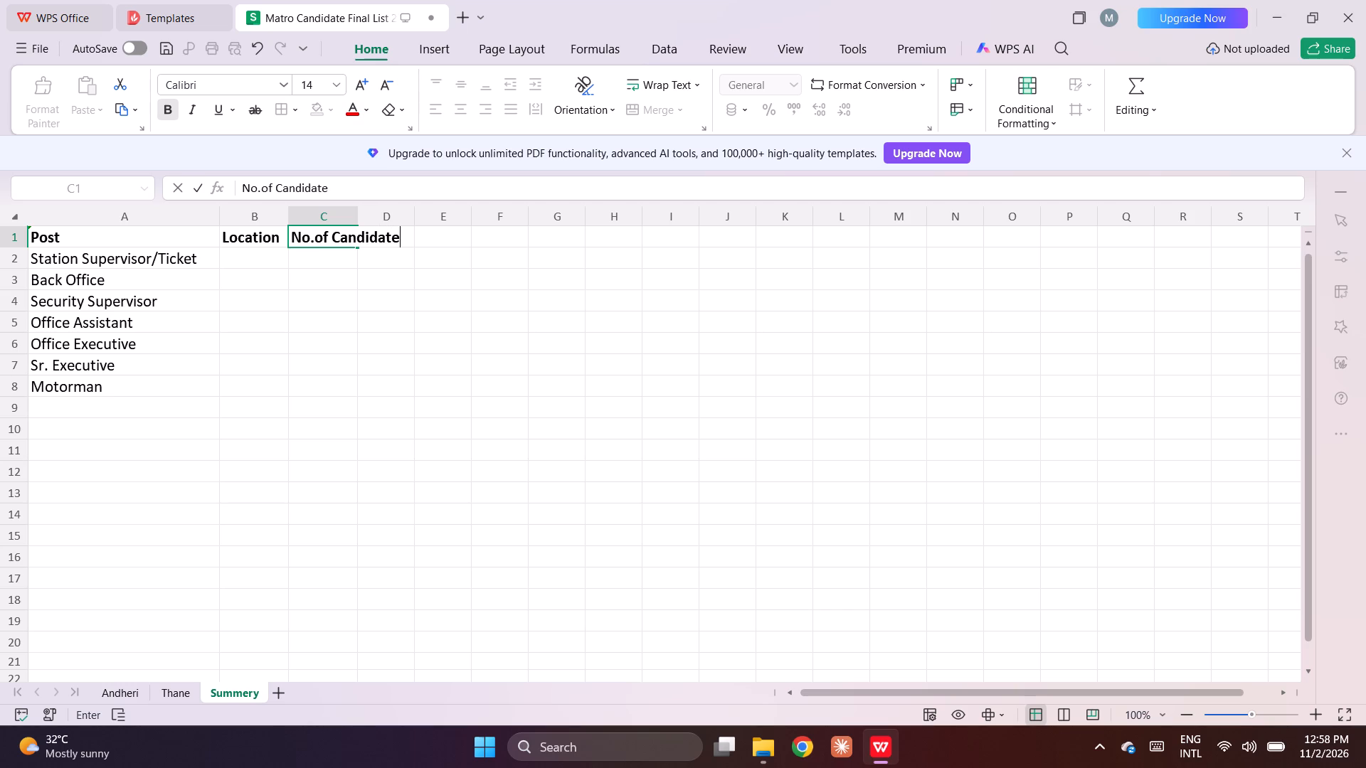
key("Return")
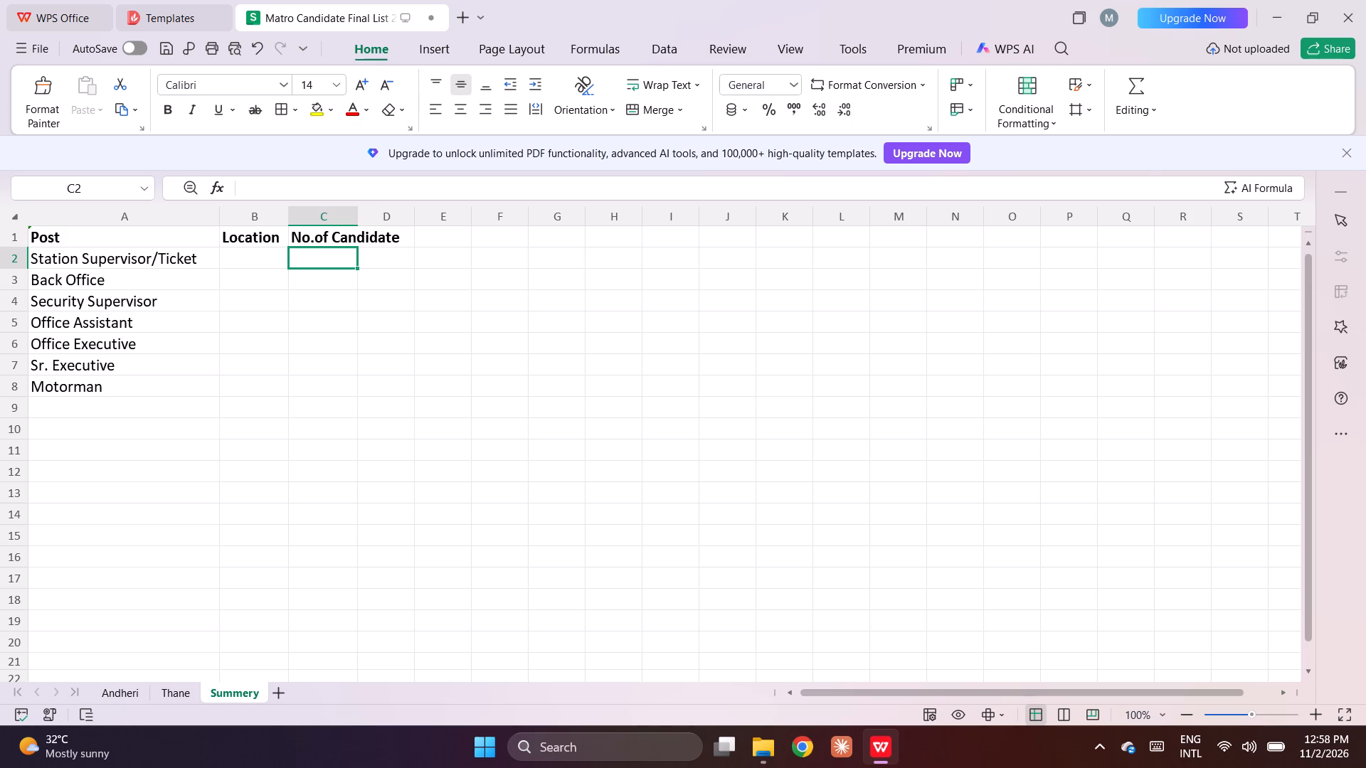
Fit the widths of columns C and B to their header text.
double_click(359, 213)
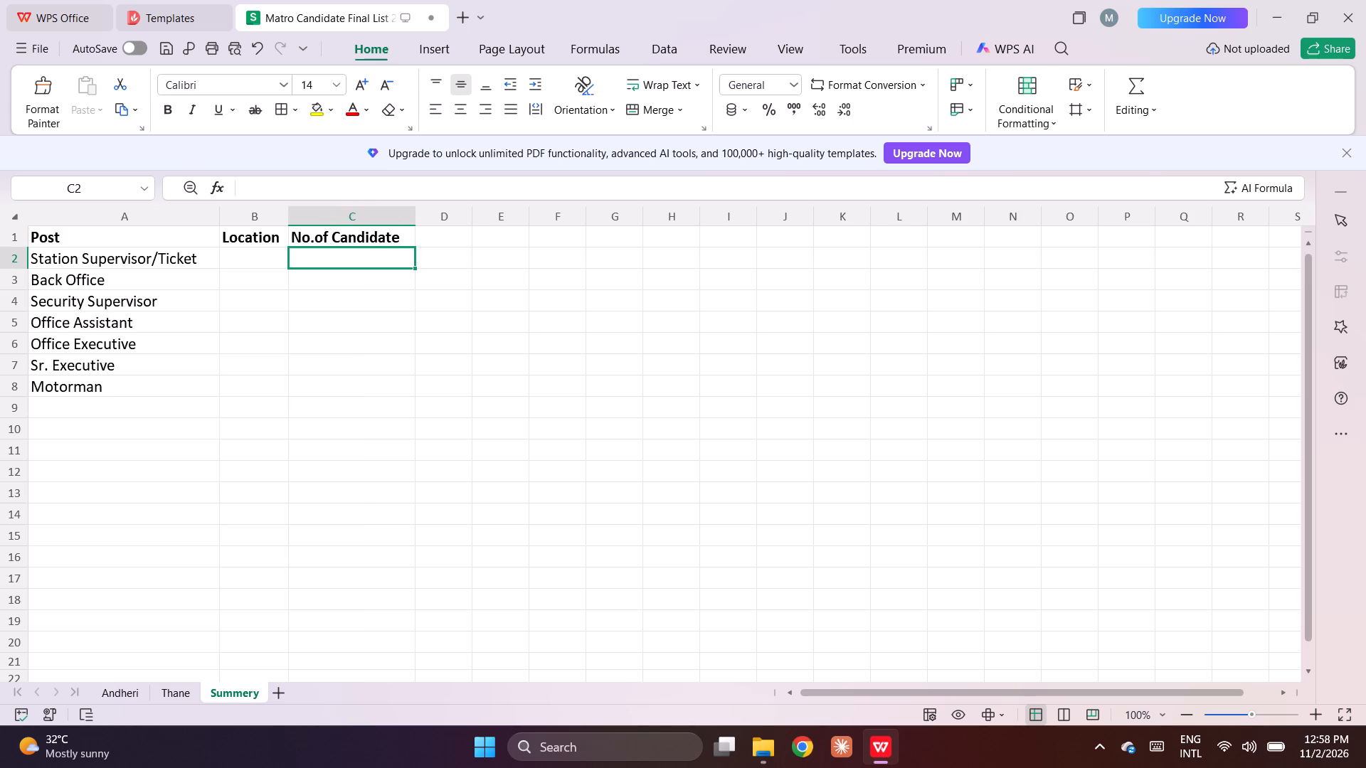
double_click(292, 219)
Duplicate the seven post names from A2:A8 directly below the list, into A9:A15.
left_click(240, 262)
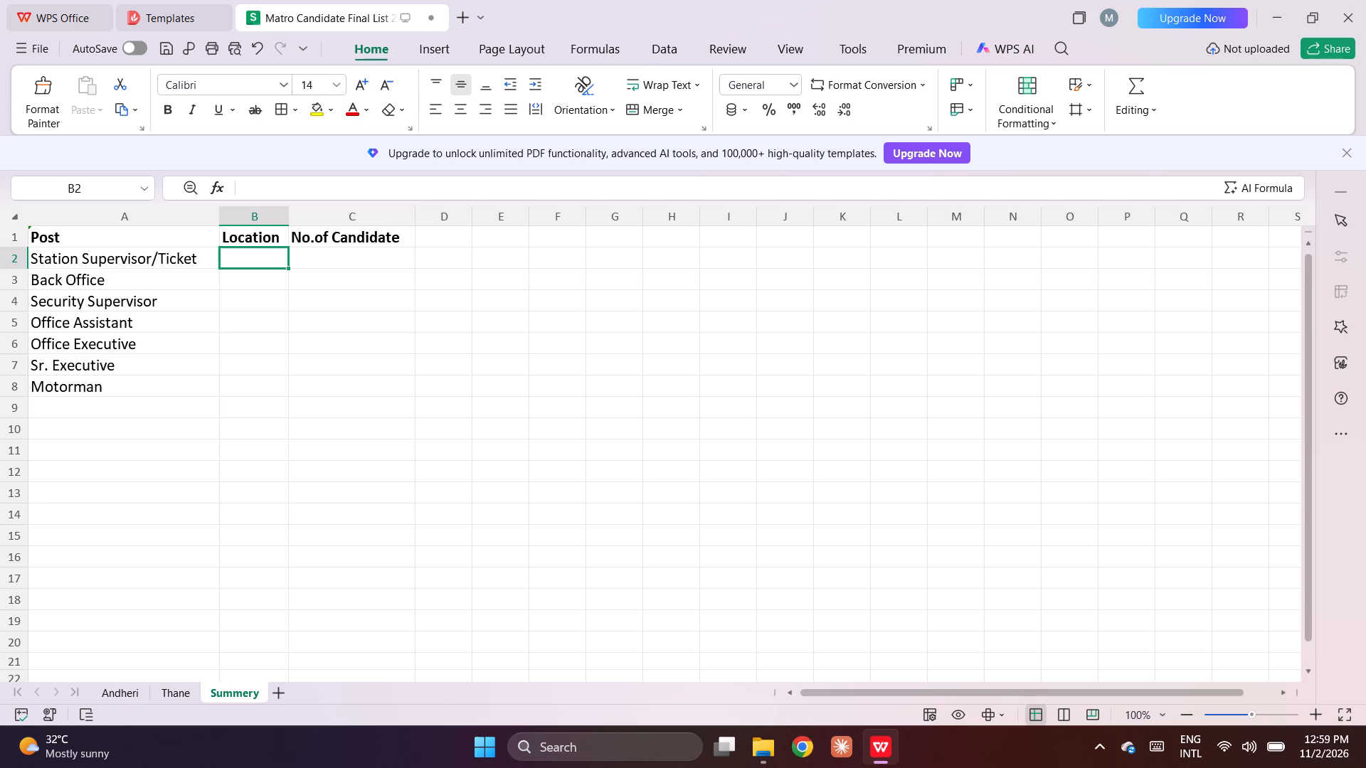
key("Left")
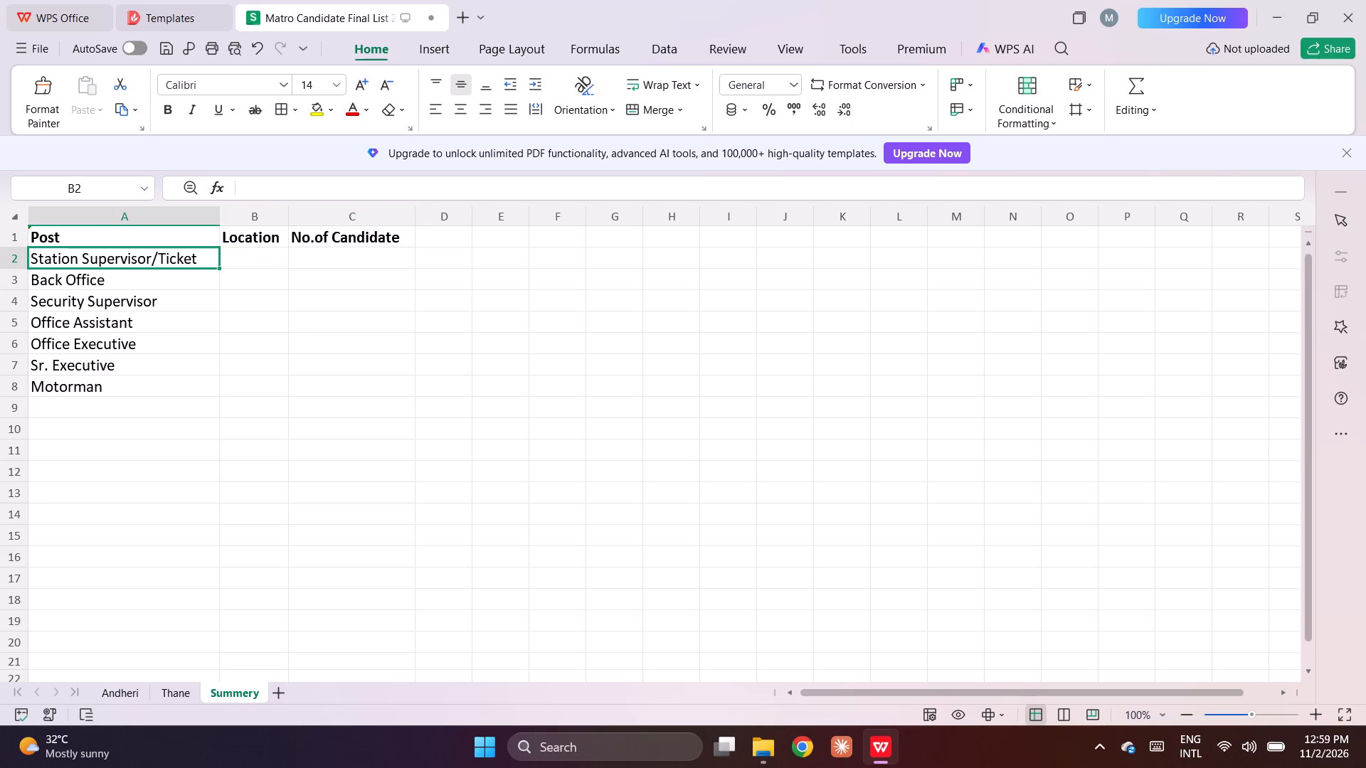
key("shift+Down")
key("shift+Down")
key("shift+Down")
key("shift+Down")
key("shift+Down")
key("shift+Down")
key("shift+Down")
key("shift+Down")
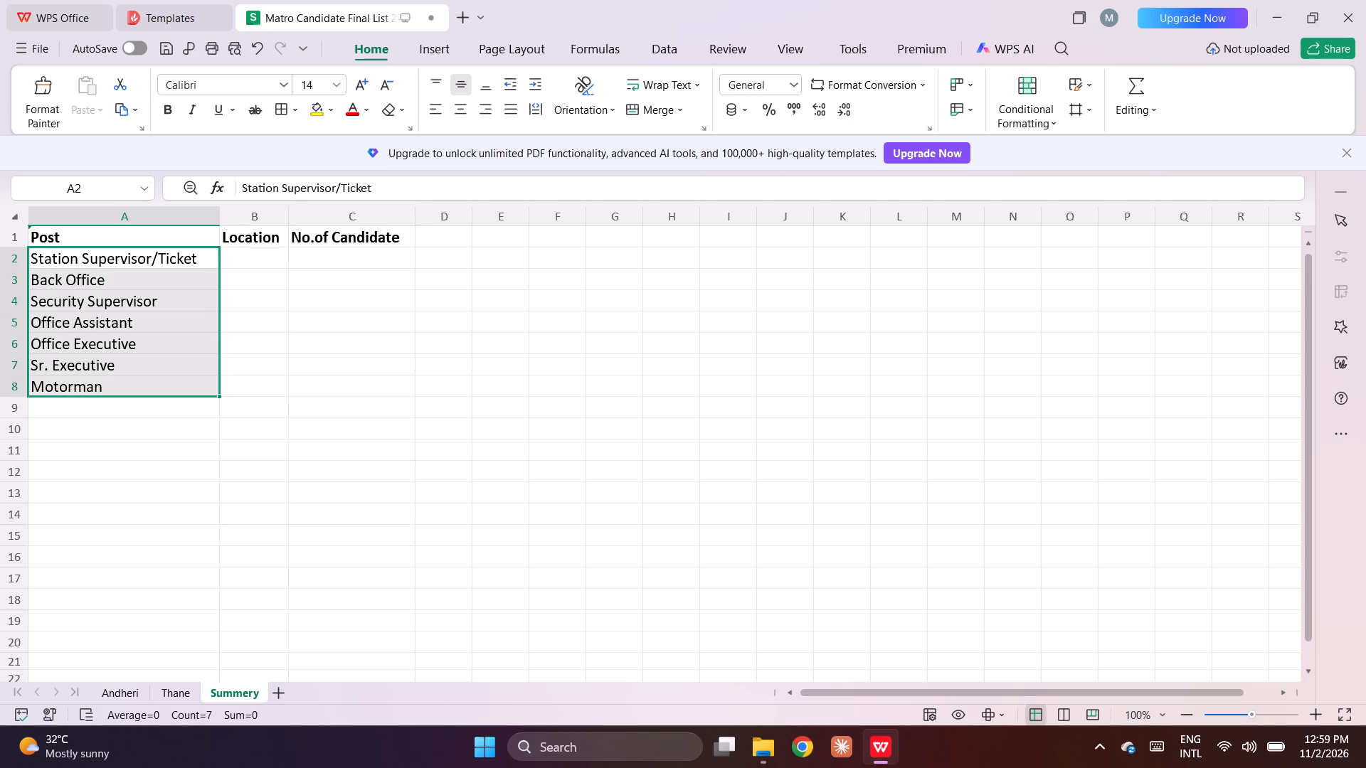
key("shift+Up")
key("shift+Up")
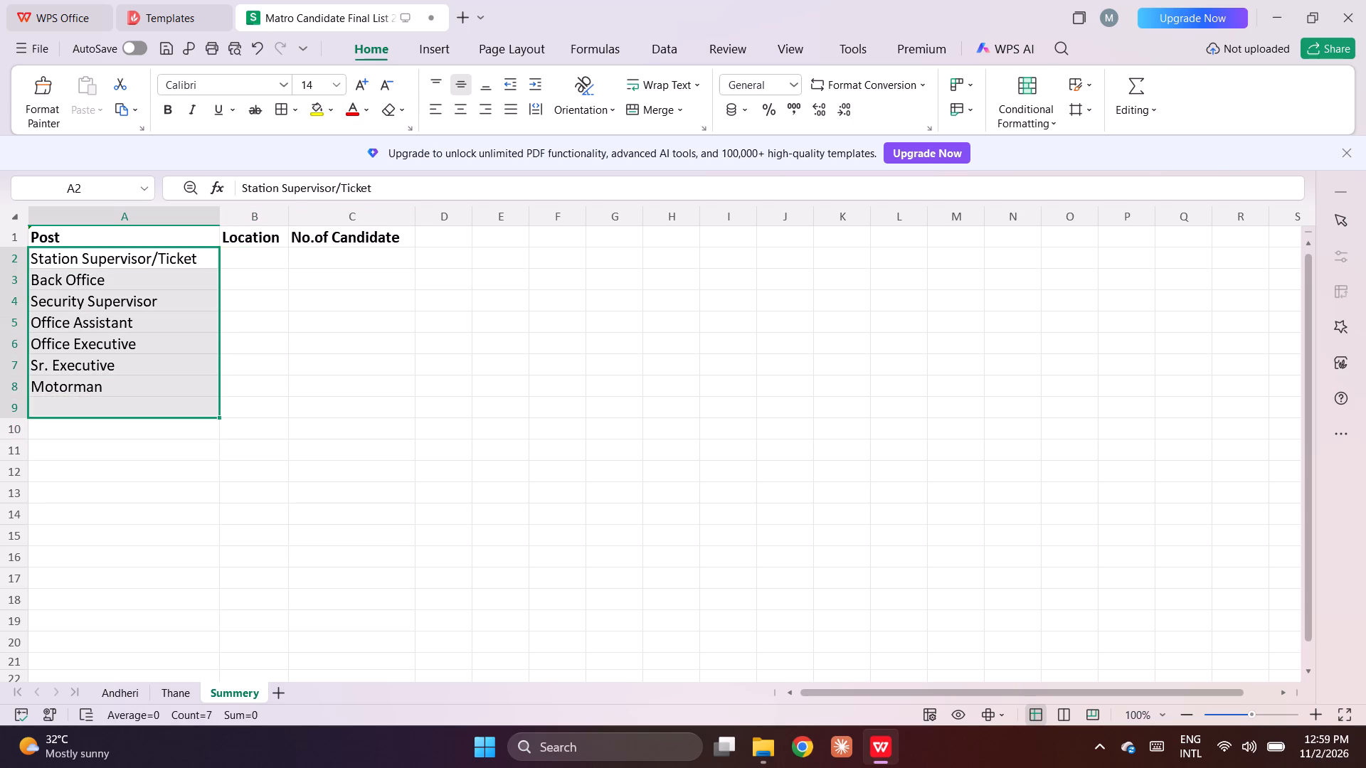
key("ctrl+c")
key("Down")
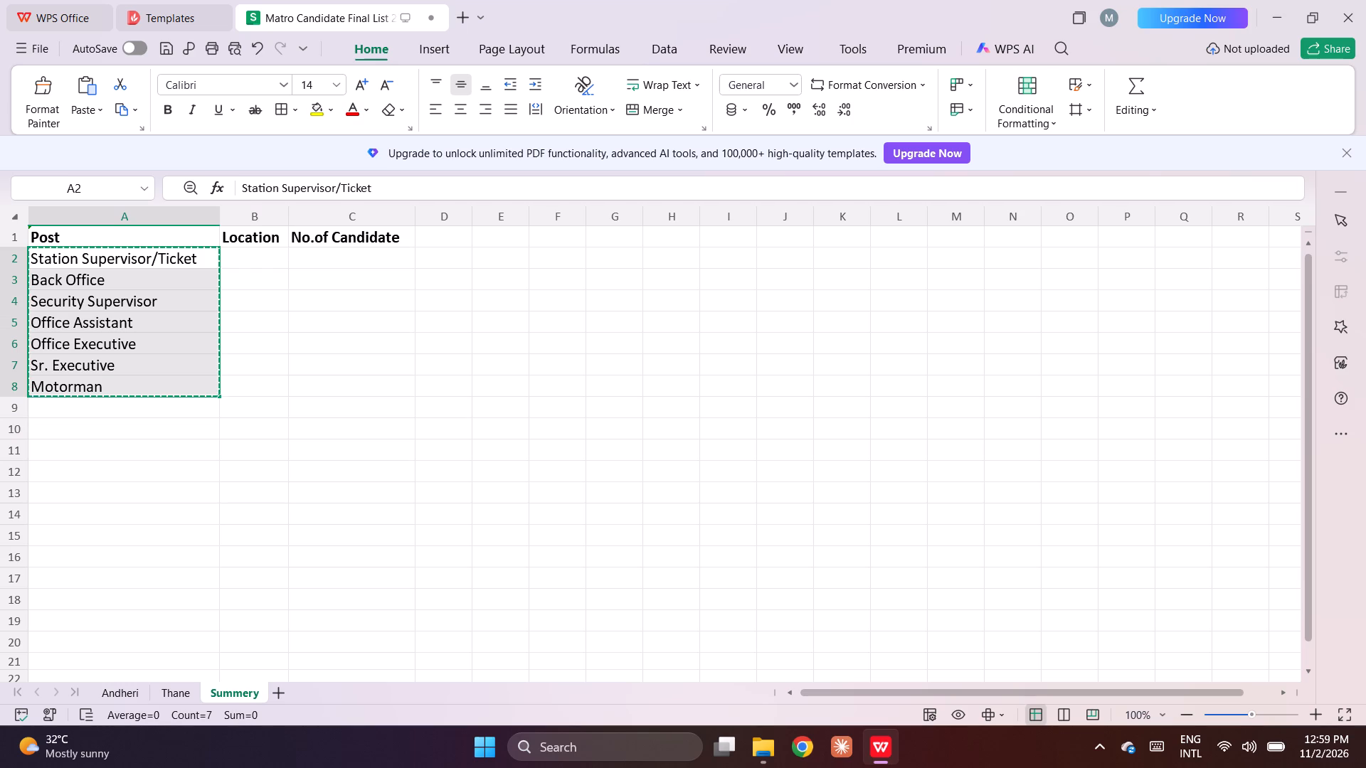
key("Down")
key("Down")
key("Down")
key("Down")
key("Down")
key("Down")
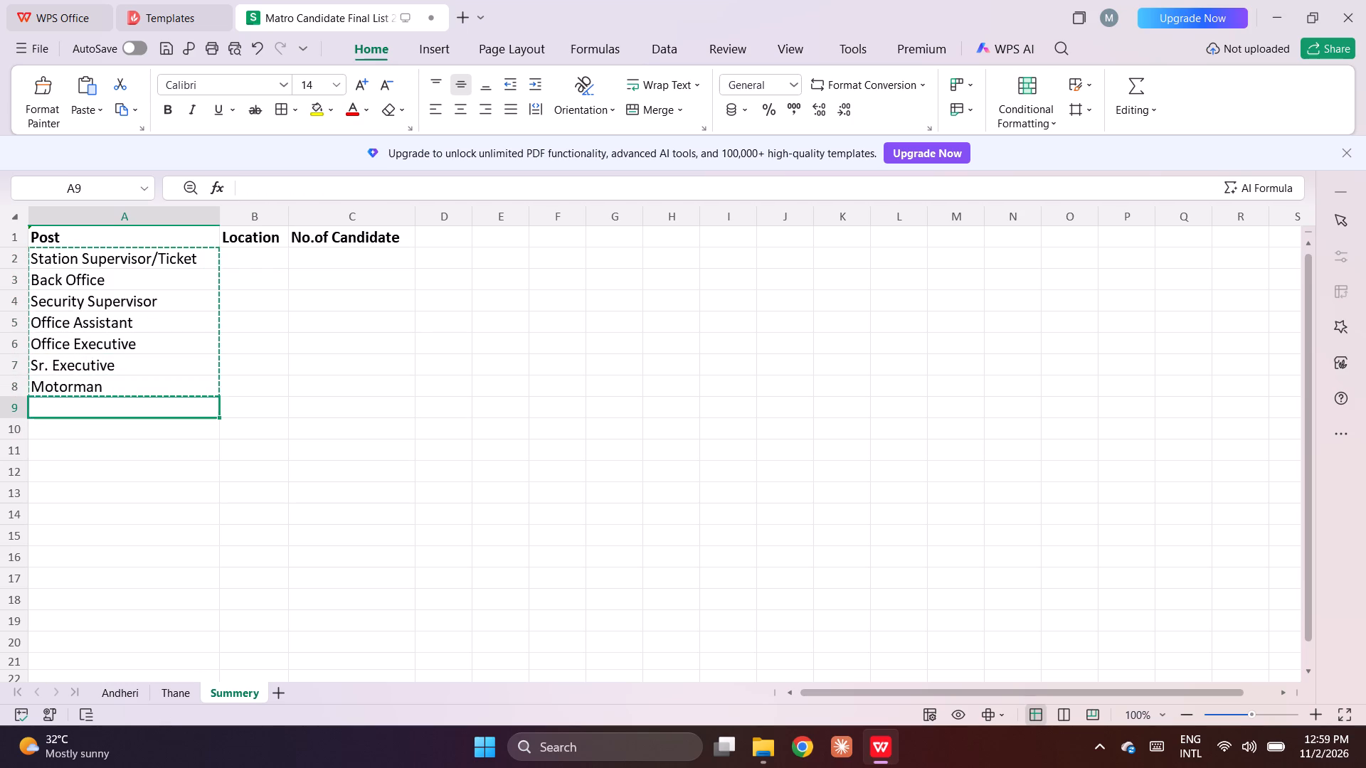
key("ctrl+v")
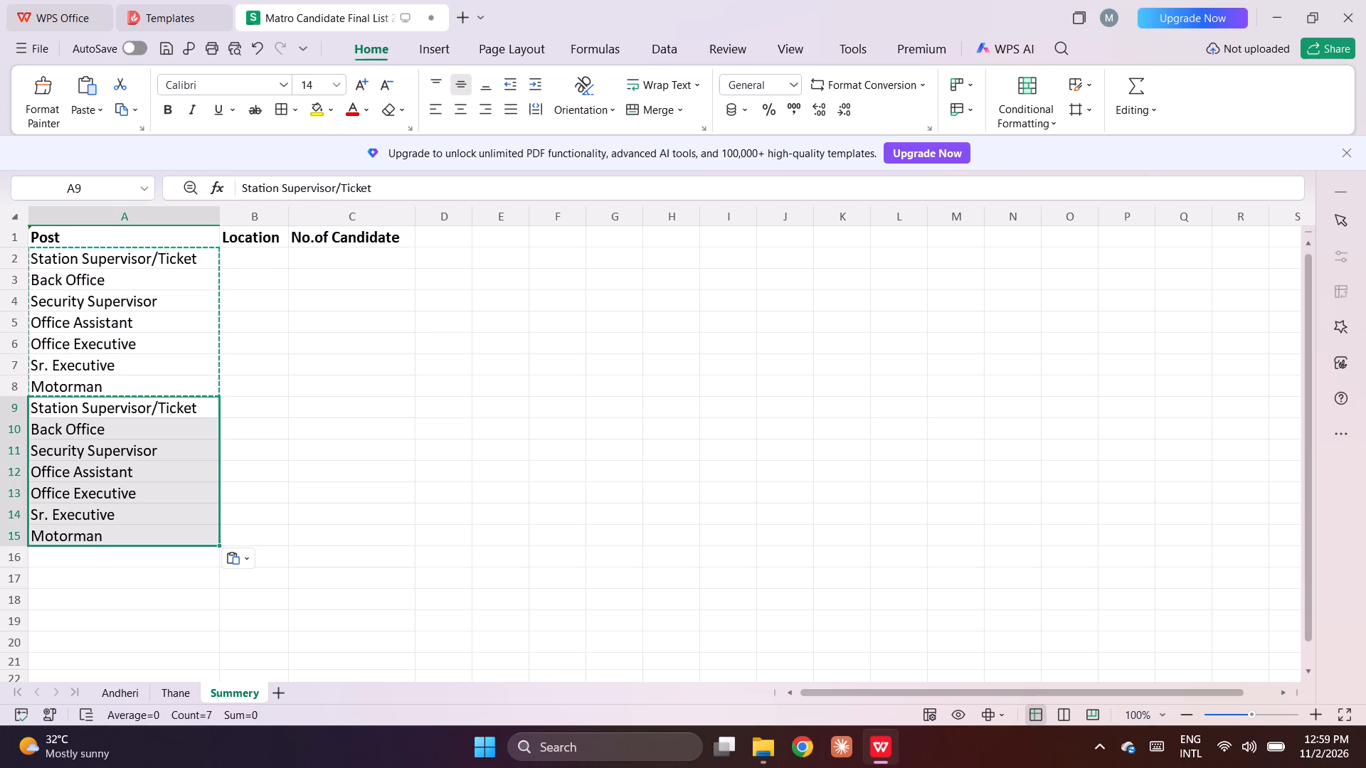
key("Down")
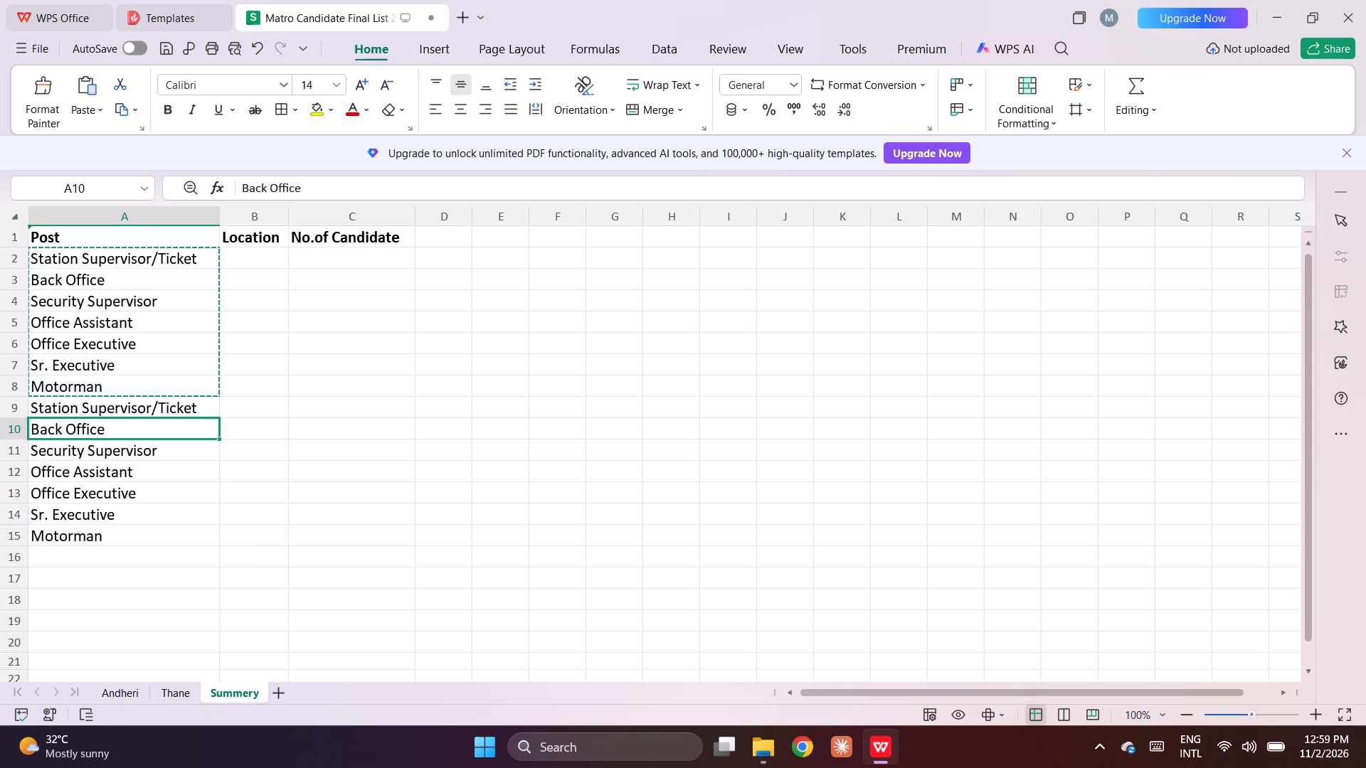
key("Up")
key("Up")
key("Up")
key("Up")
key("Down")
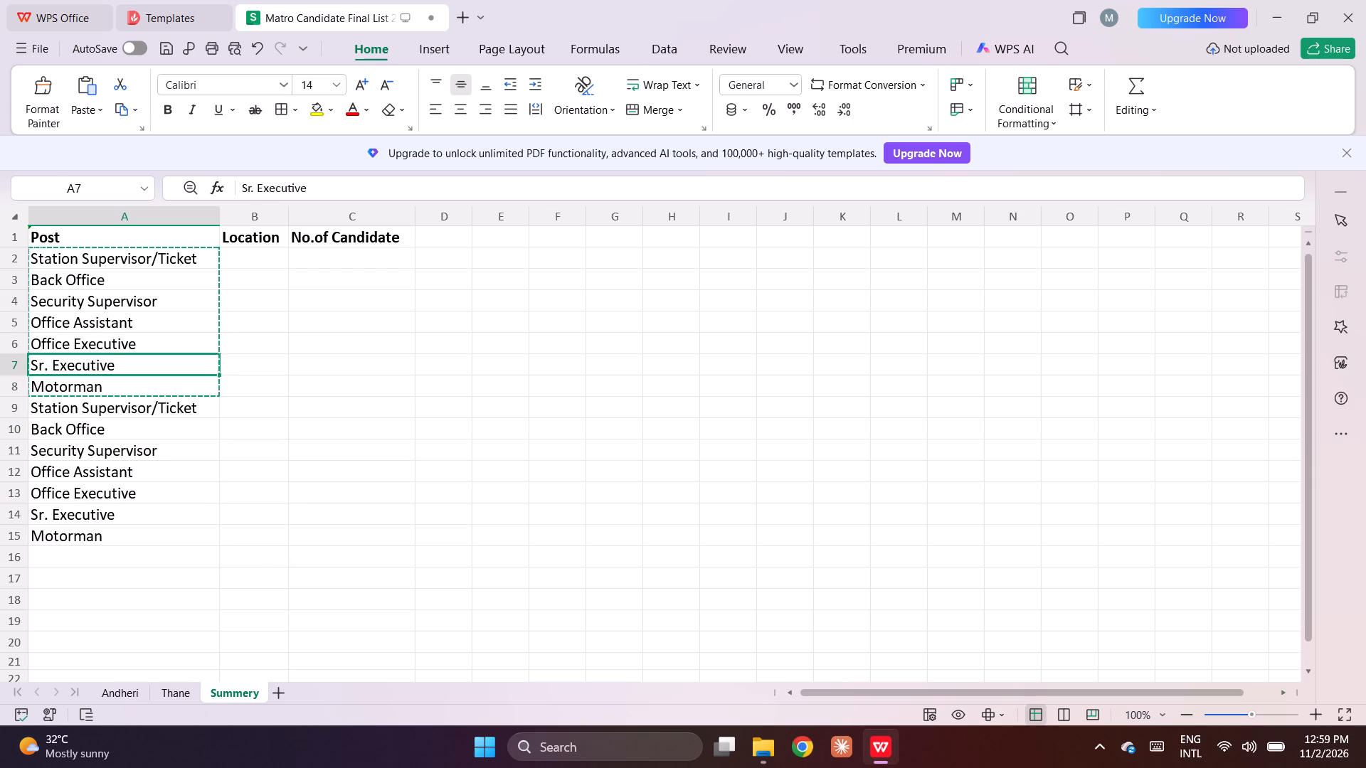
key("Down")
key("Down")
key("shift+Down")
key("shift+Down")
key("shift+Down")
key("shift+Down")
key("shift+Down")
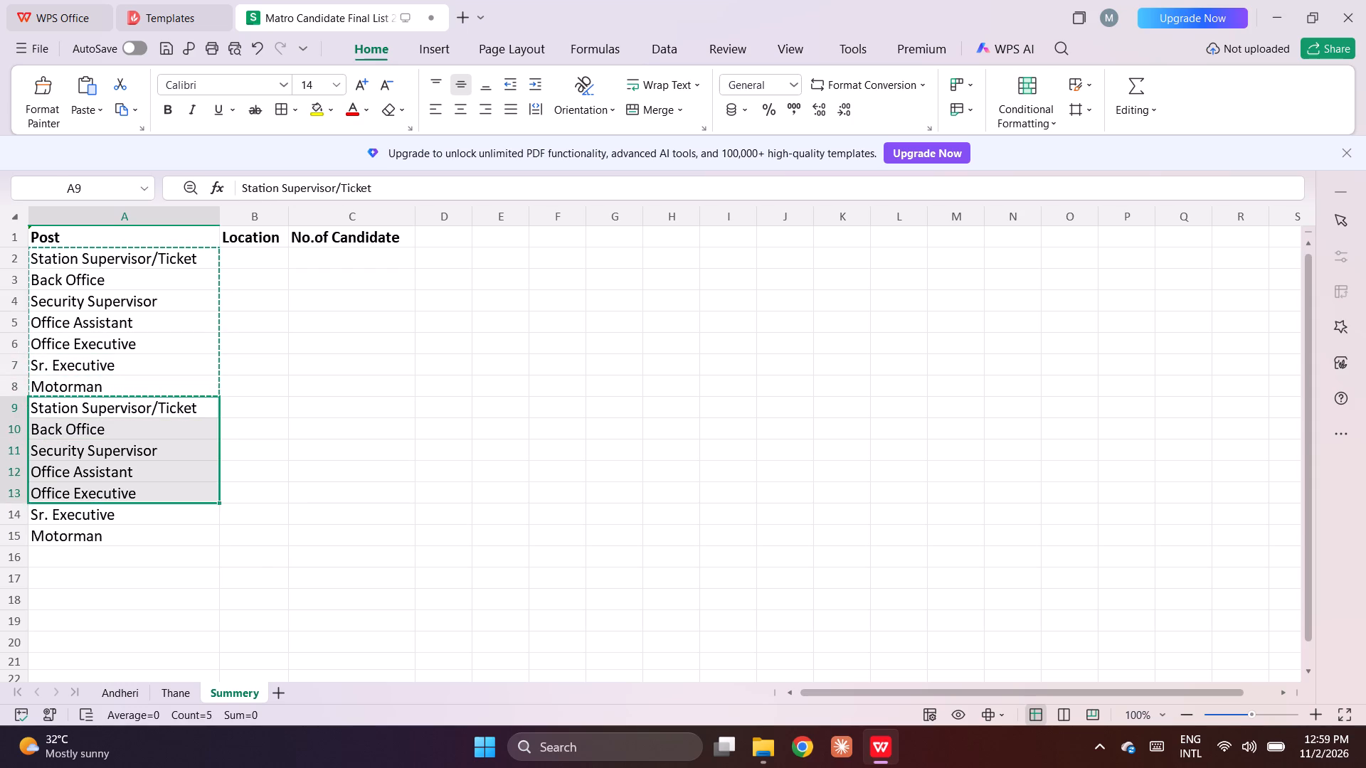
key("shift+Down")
Apply all borders to the table range A1:C16.
key("Up")
key("Up")
key("Up")
key("Up")
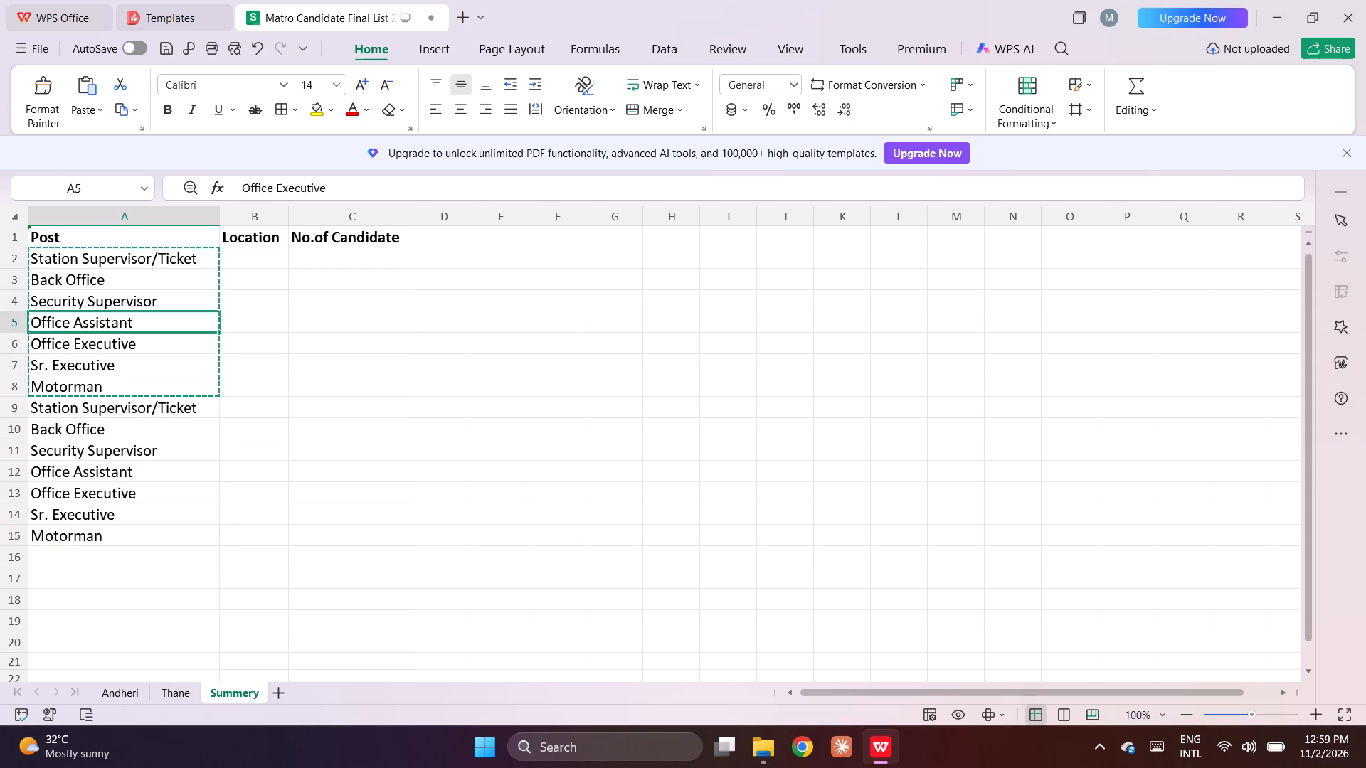
key("Up")
key("Up")
key("Up")
key("Up")
key("shift+Right")
key("shift+Right")
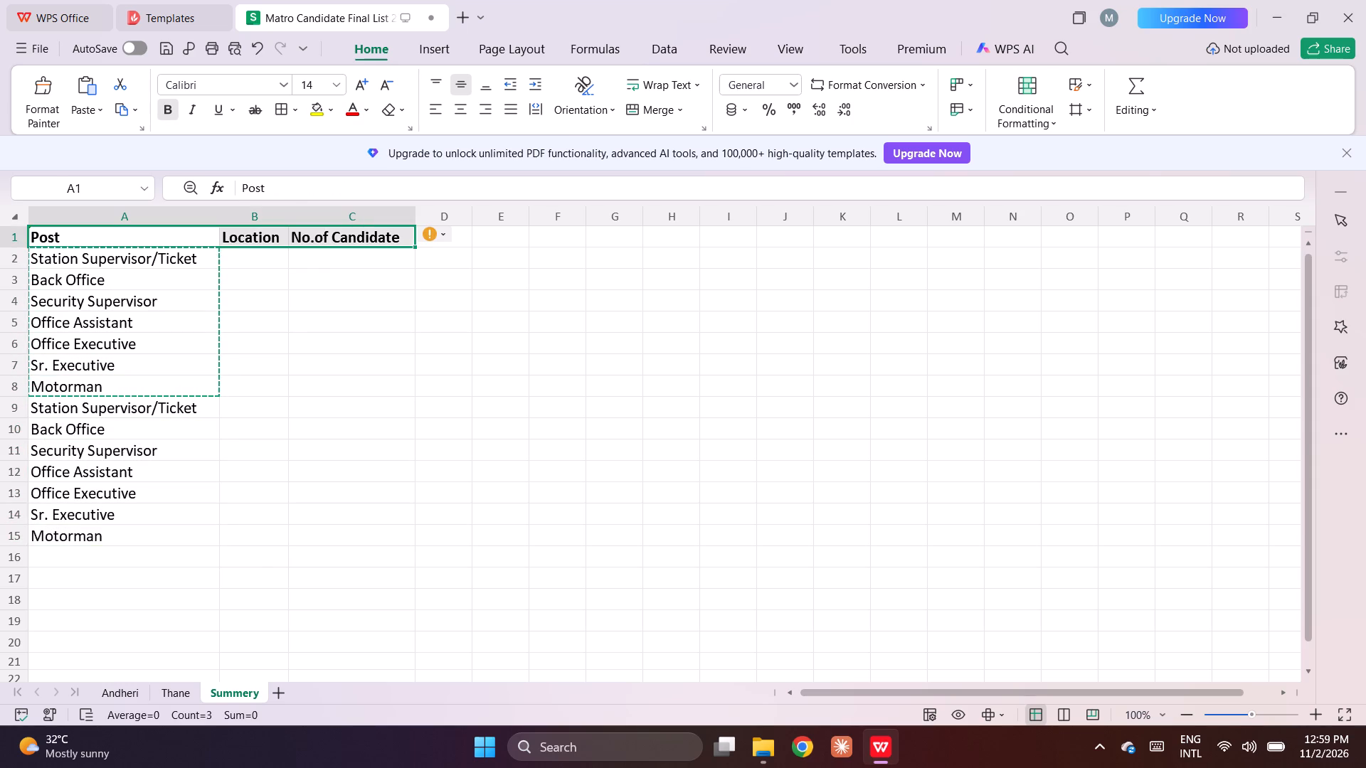
key("shift+Down")
key("shift+Down")
key("shift+Down")
key("shift+Down")
key("shift+Down")
key("shift+Down")
key("shift+Down")
key("shift+Down")
key("shift+Down")
key("shift+Down")
key("shift+Down")
key("shift+Down")
key("shift+Down")
key("shift+Down")
key("shift+Down")
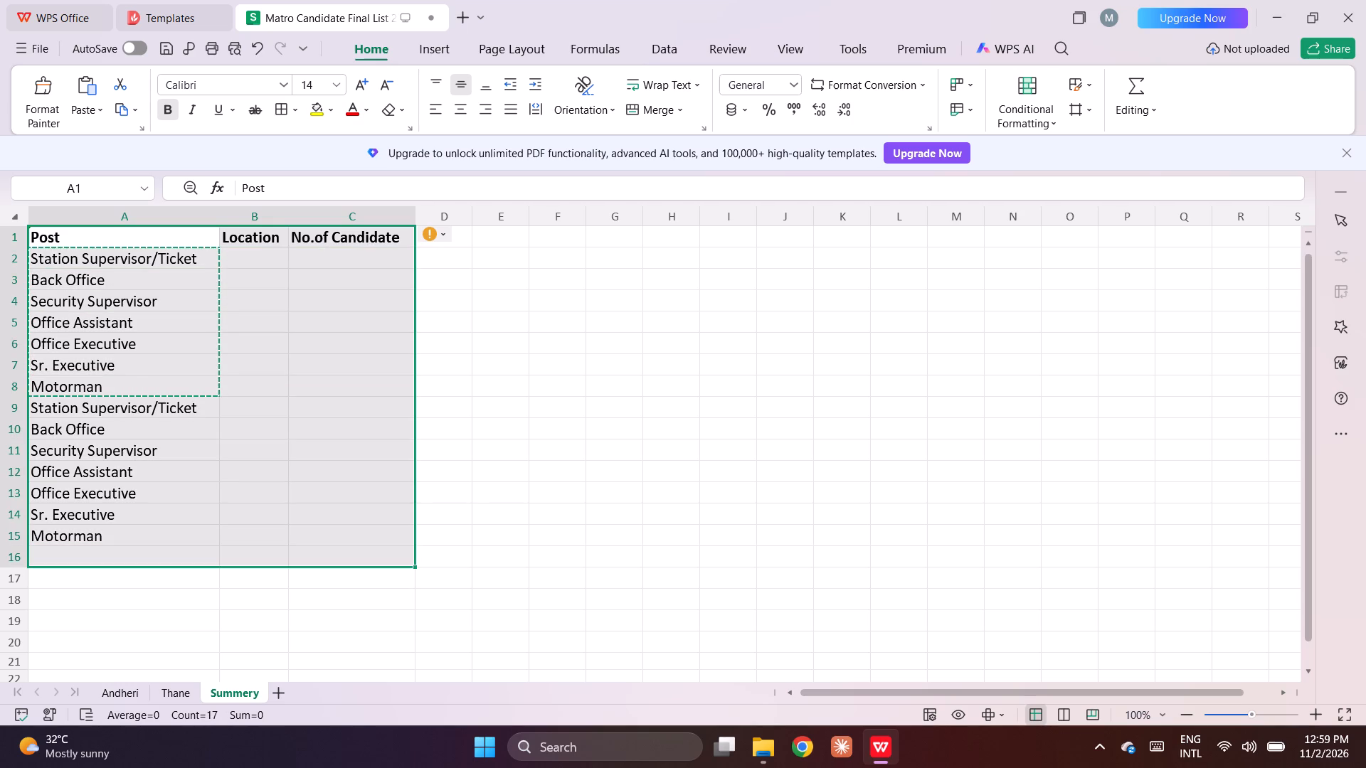
key("shift+Up")
key("shift+Down")
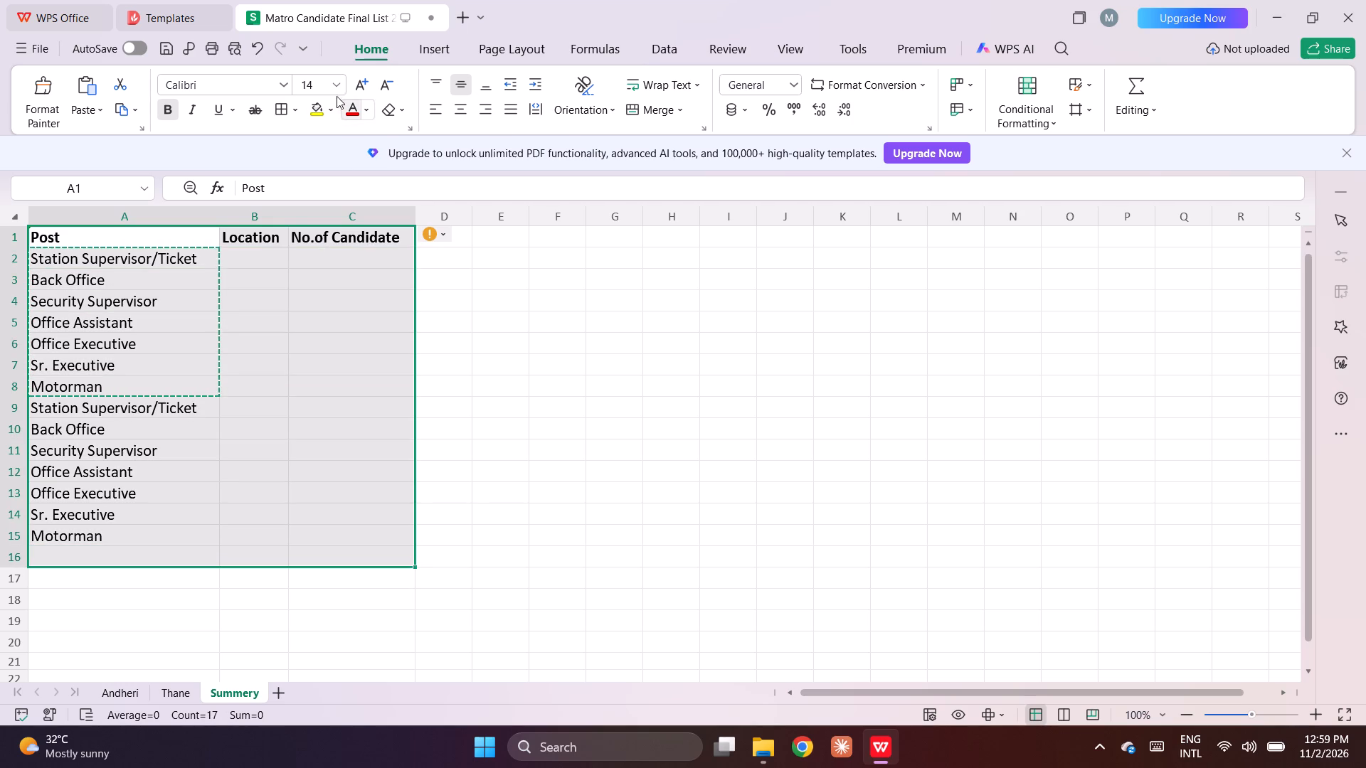
left_click(282, 121)
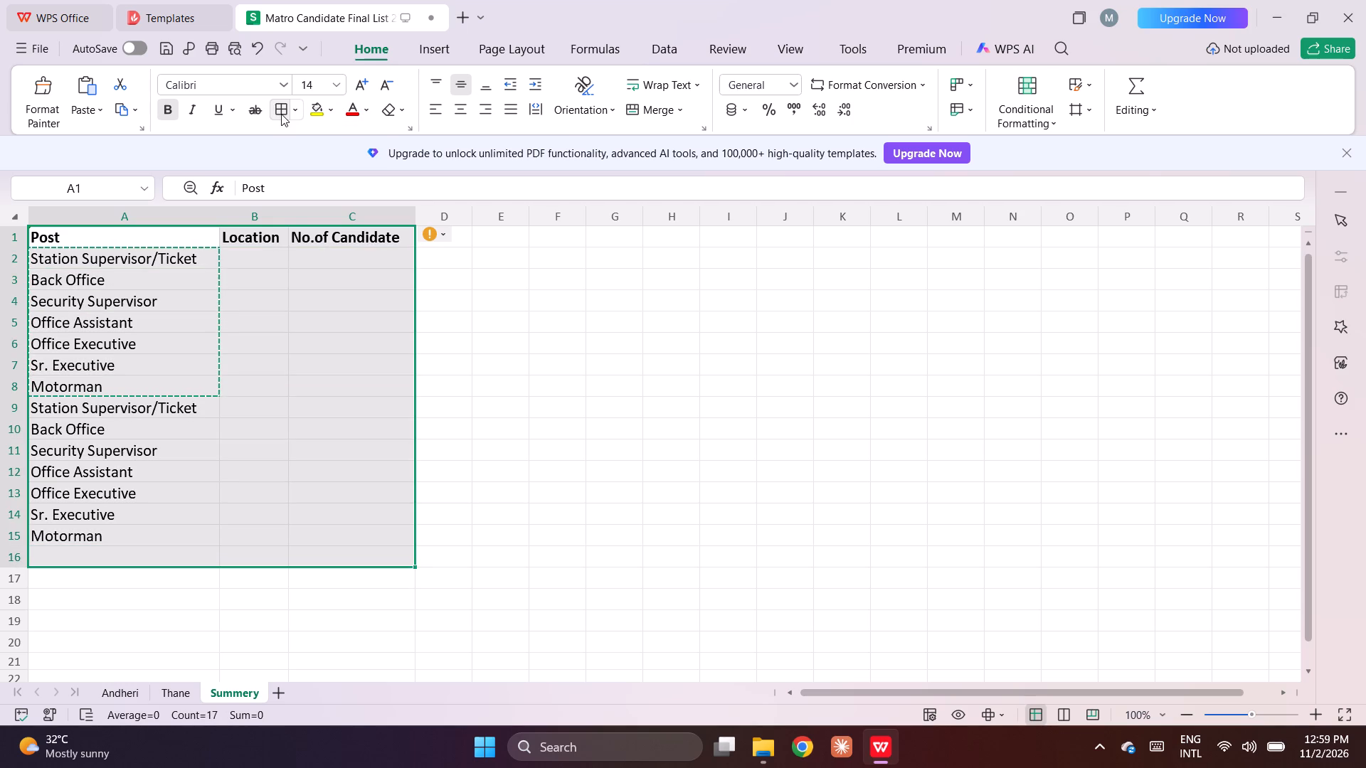
left_click(281, 113)
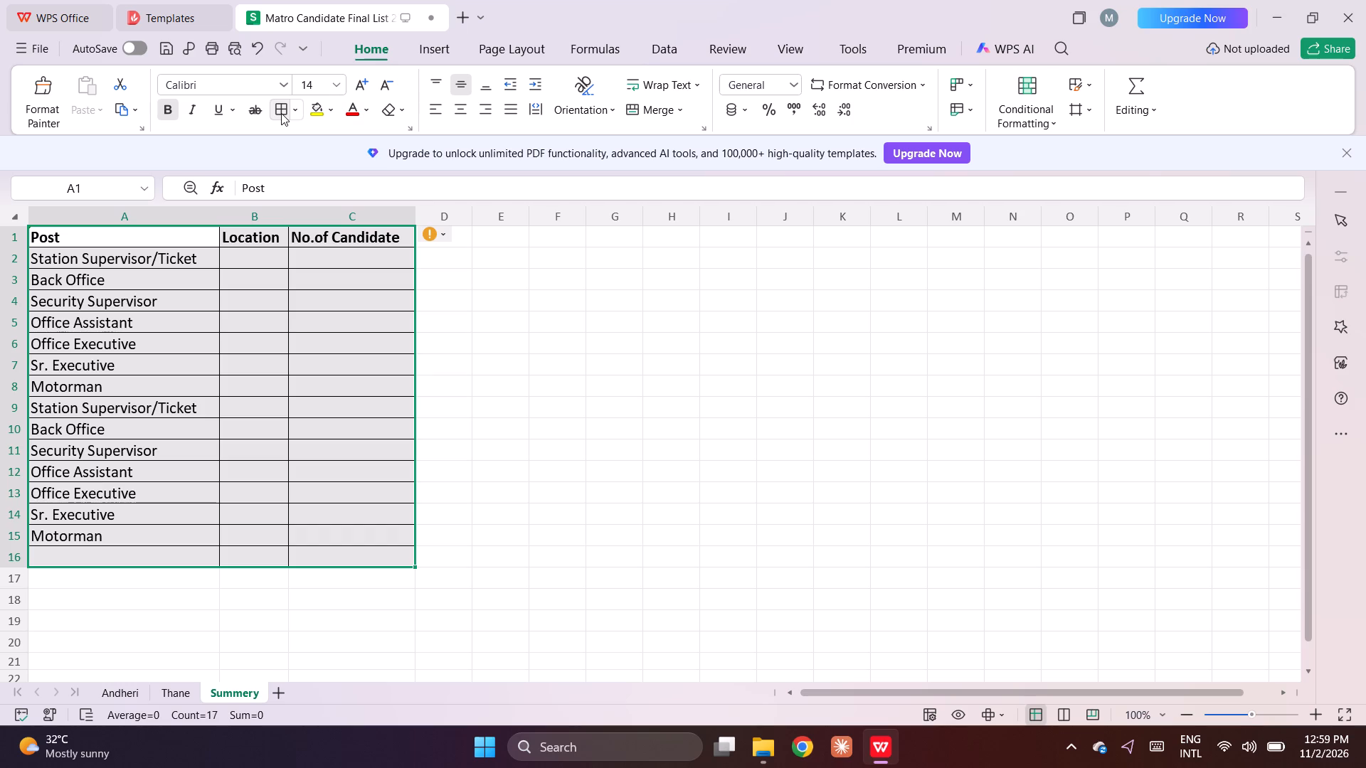
Fit column B's width to its contents.
key("Left")
key("Down")
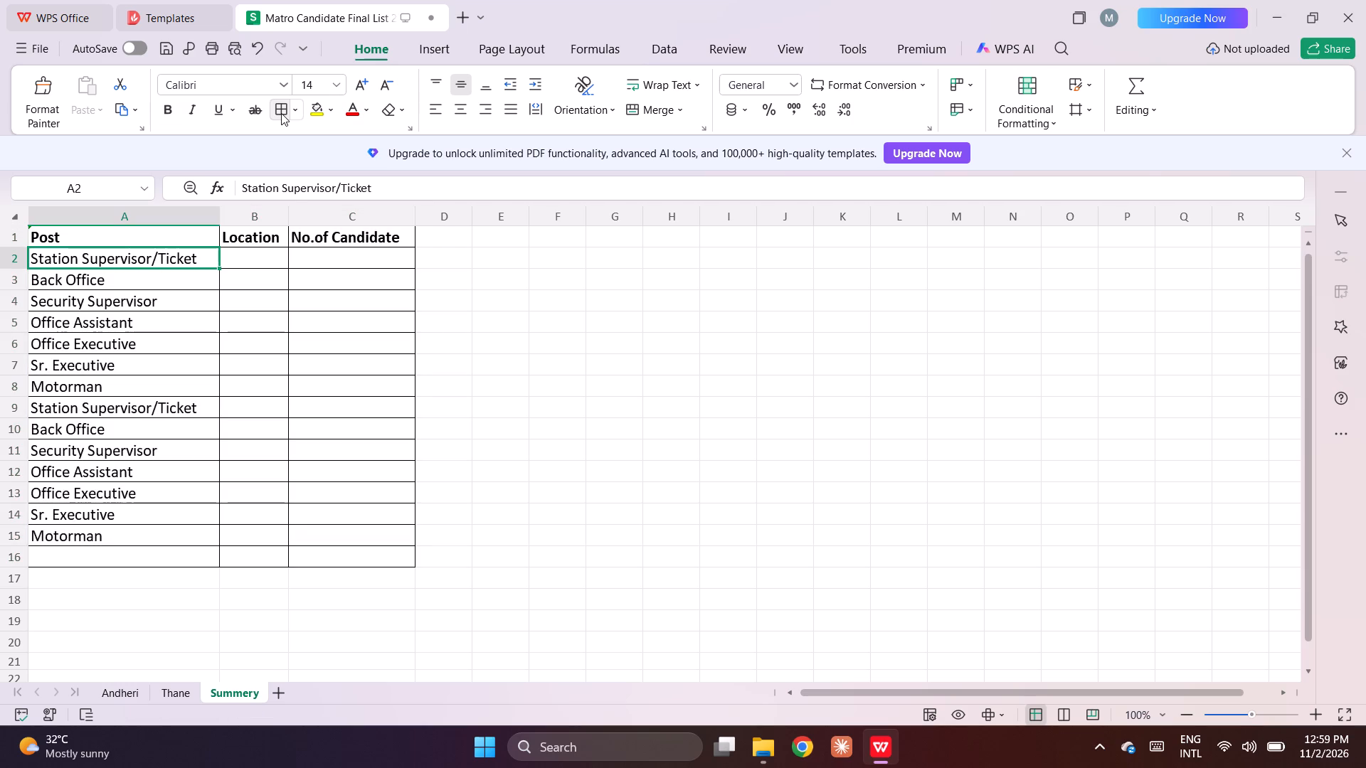
double_click(290, 219)
Save the workbook.
left_click(243, 265)
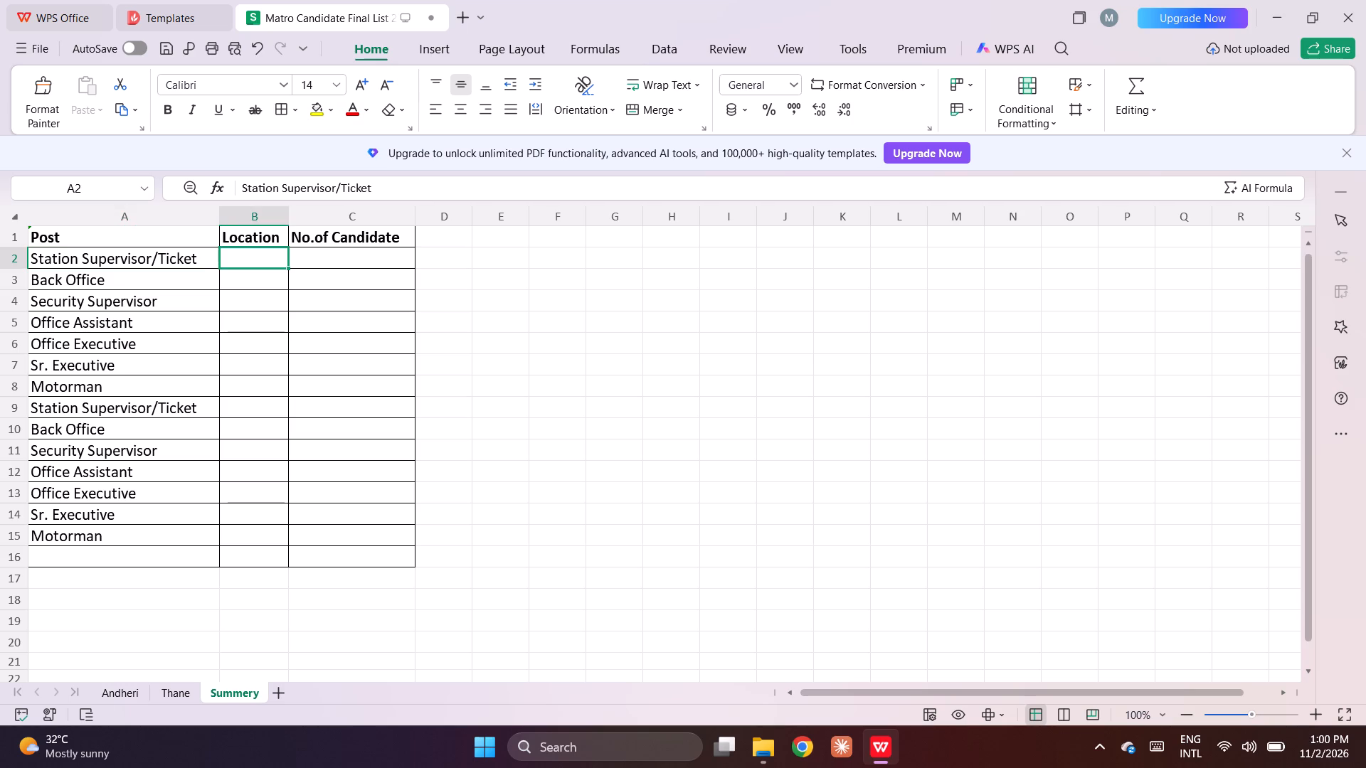
key("ctrl+s")
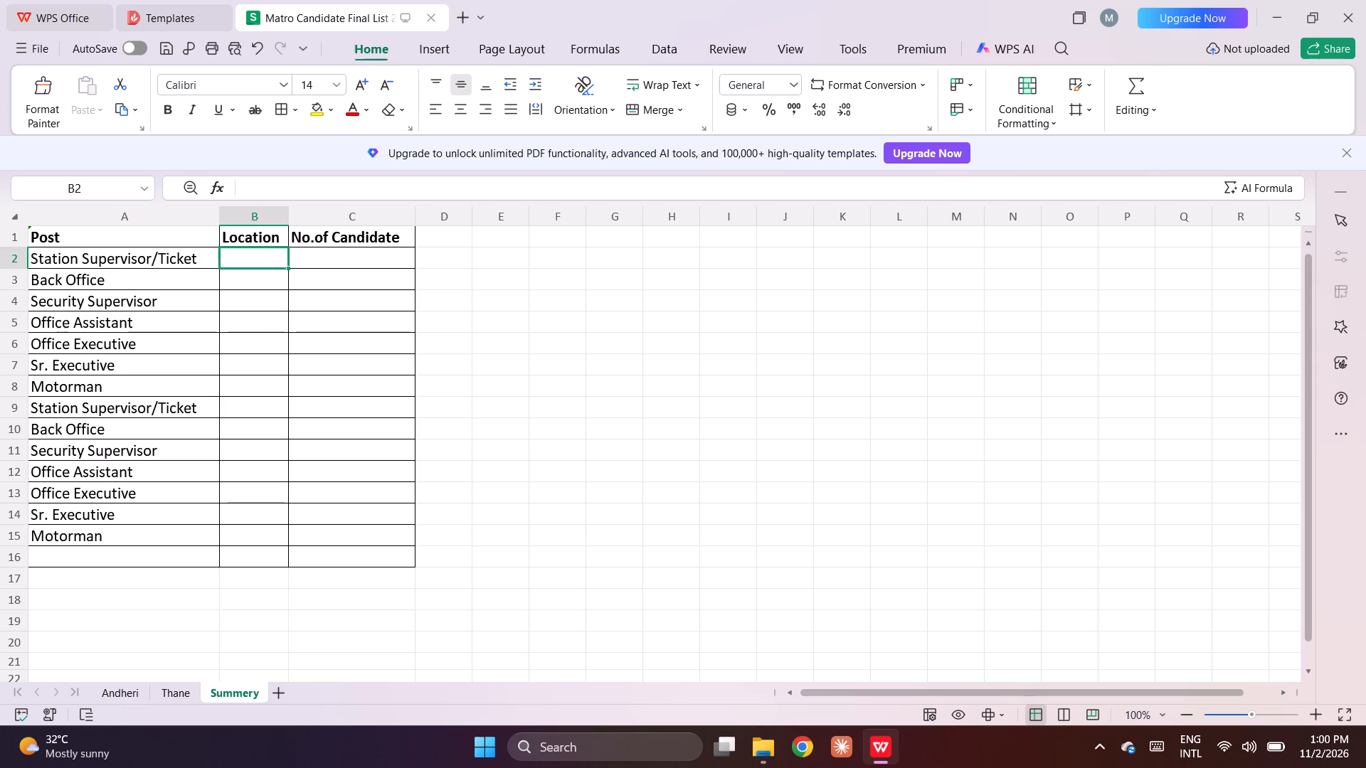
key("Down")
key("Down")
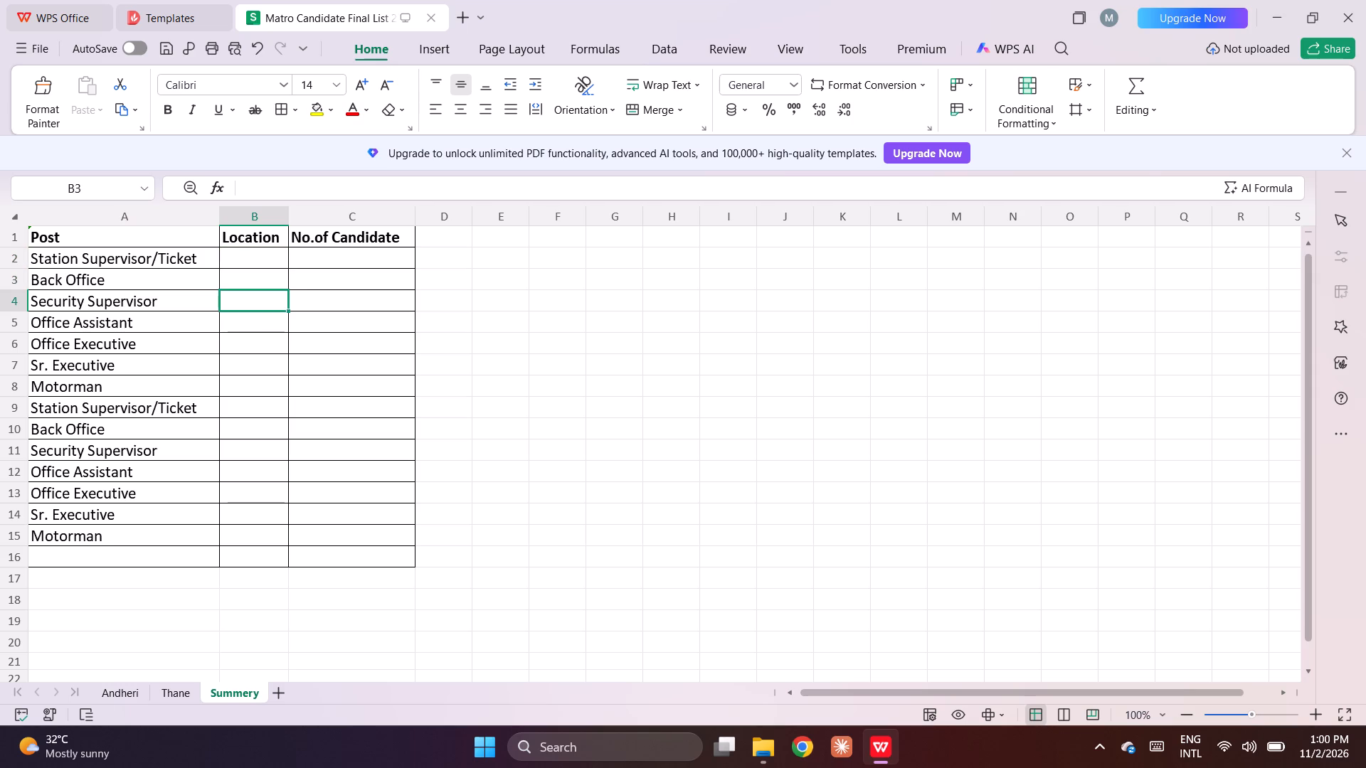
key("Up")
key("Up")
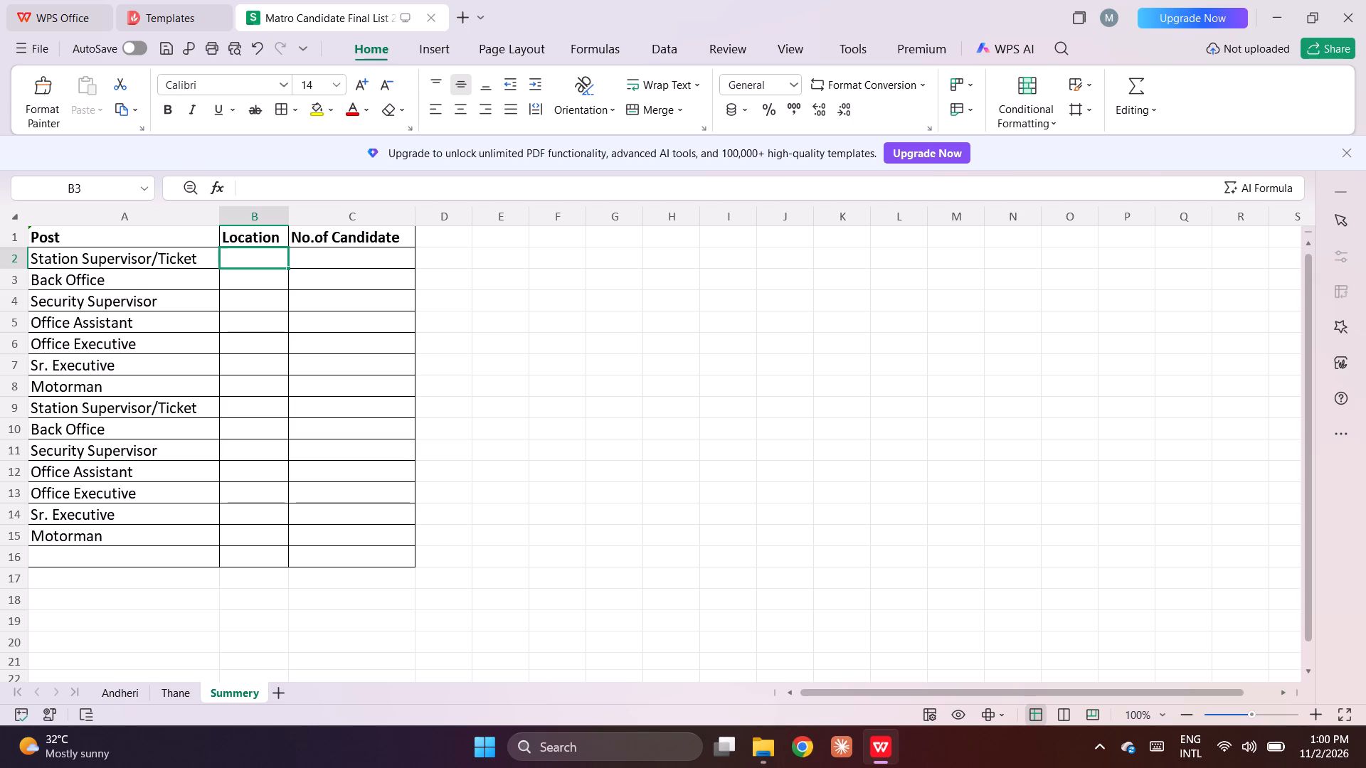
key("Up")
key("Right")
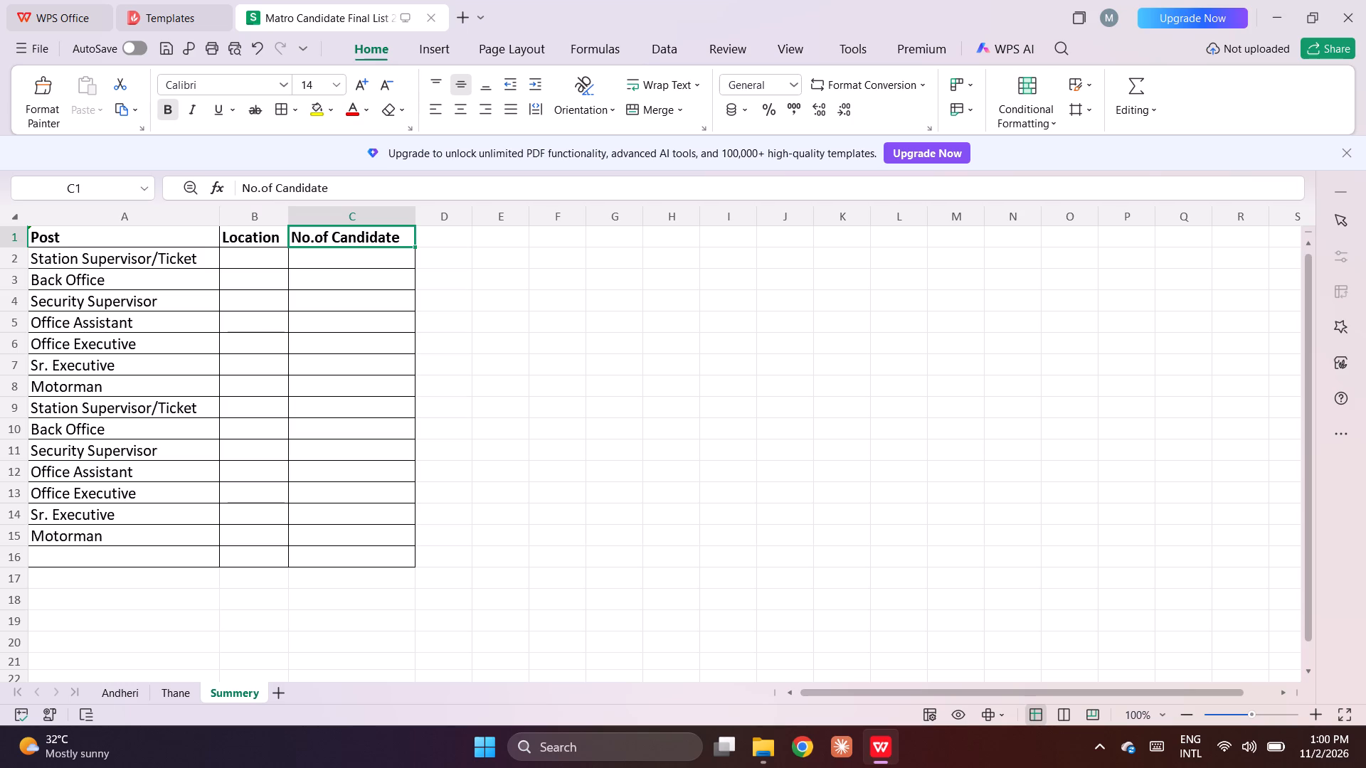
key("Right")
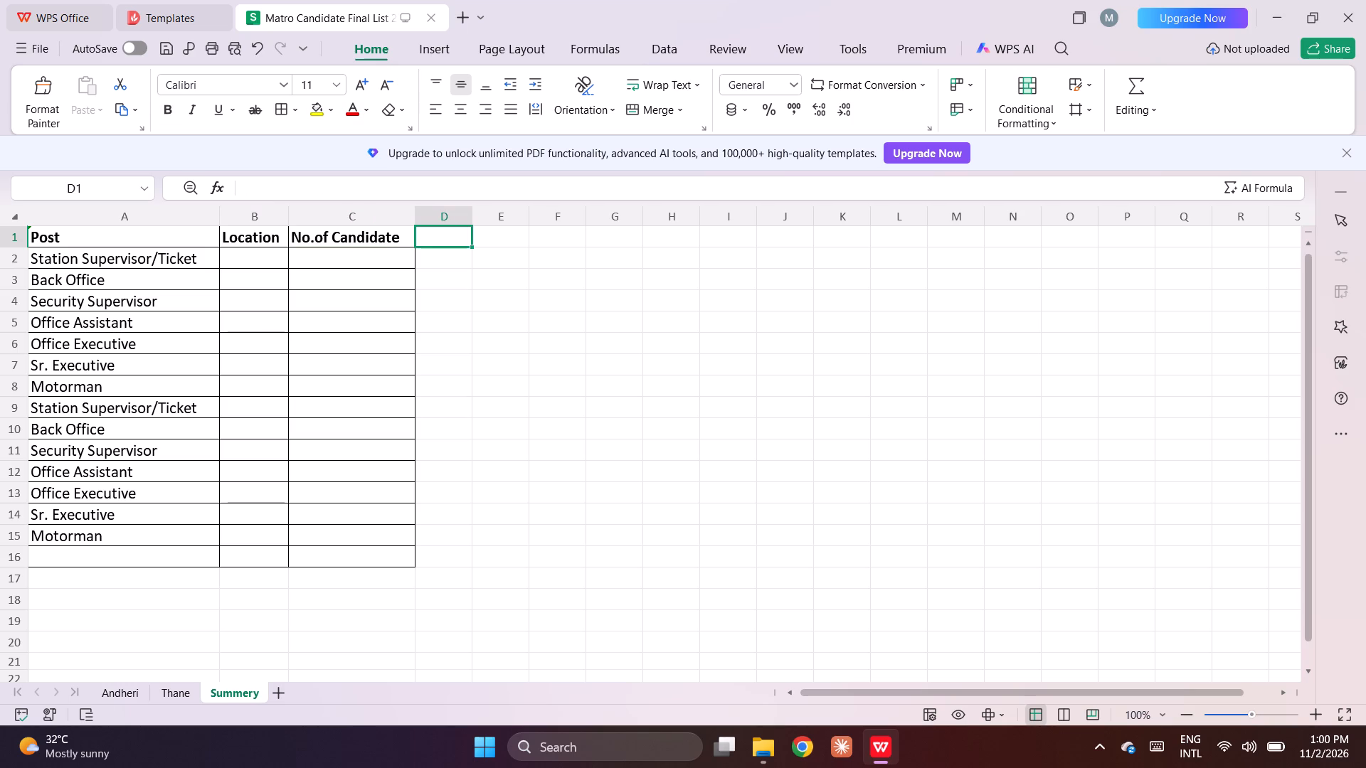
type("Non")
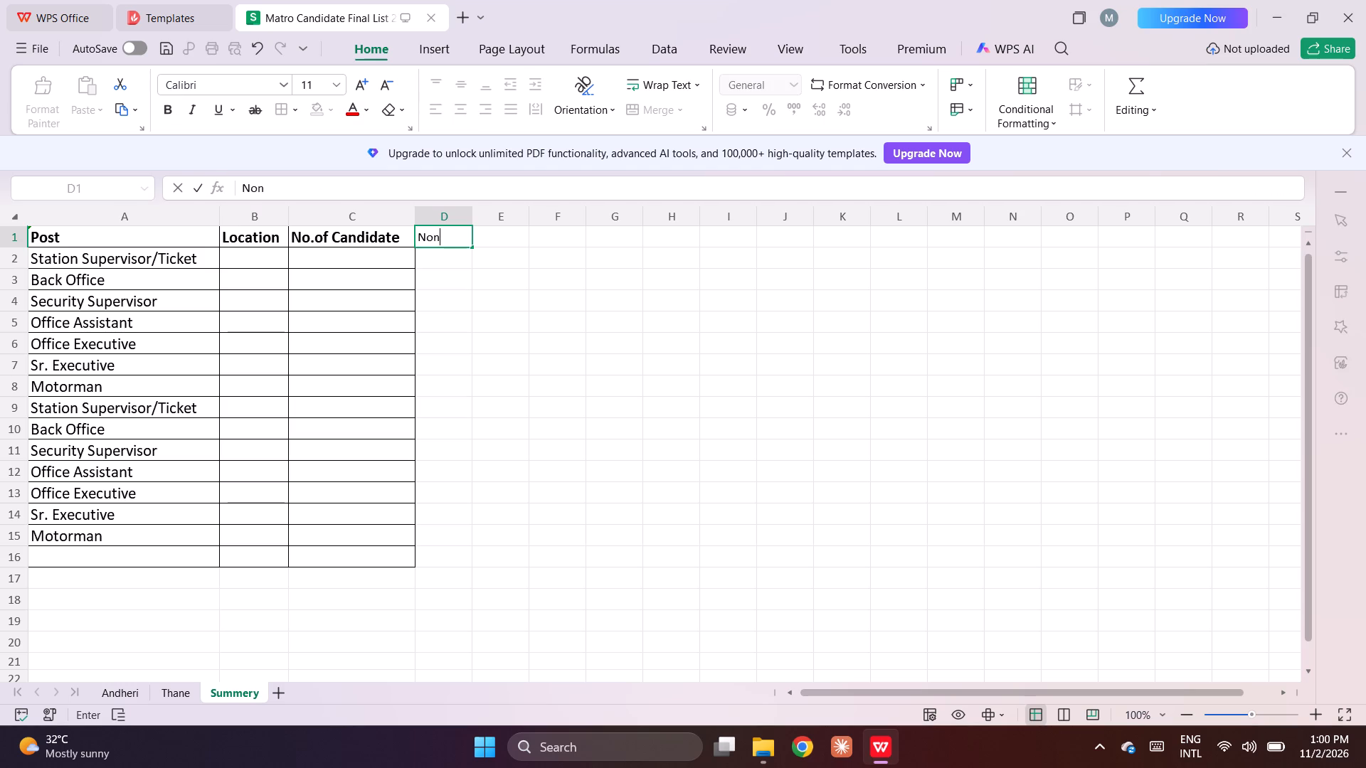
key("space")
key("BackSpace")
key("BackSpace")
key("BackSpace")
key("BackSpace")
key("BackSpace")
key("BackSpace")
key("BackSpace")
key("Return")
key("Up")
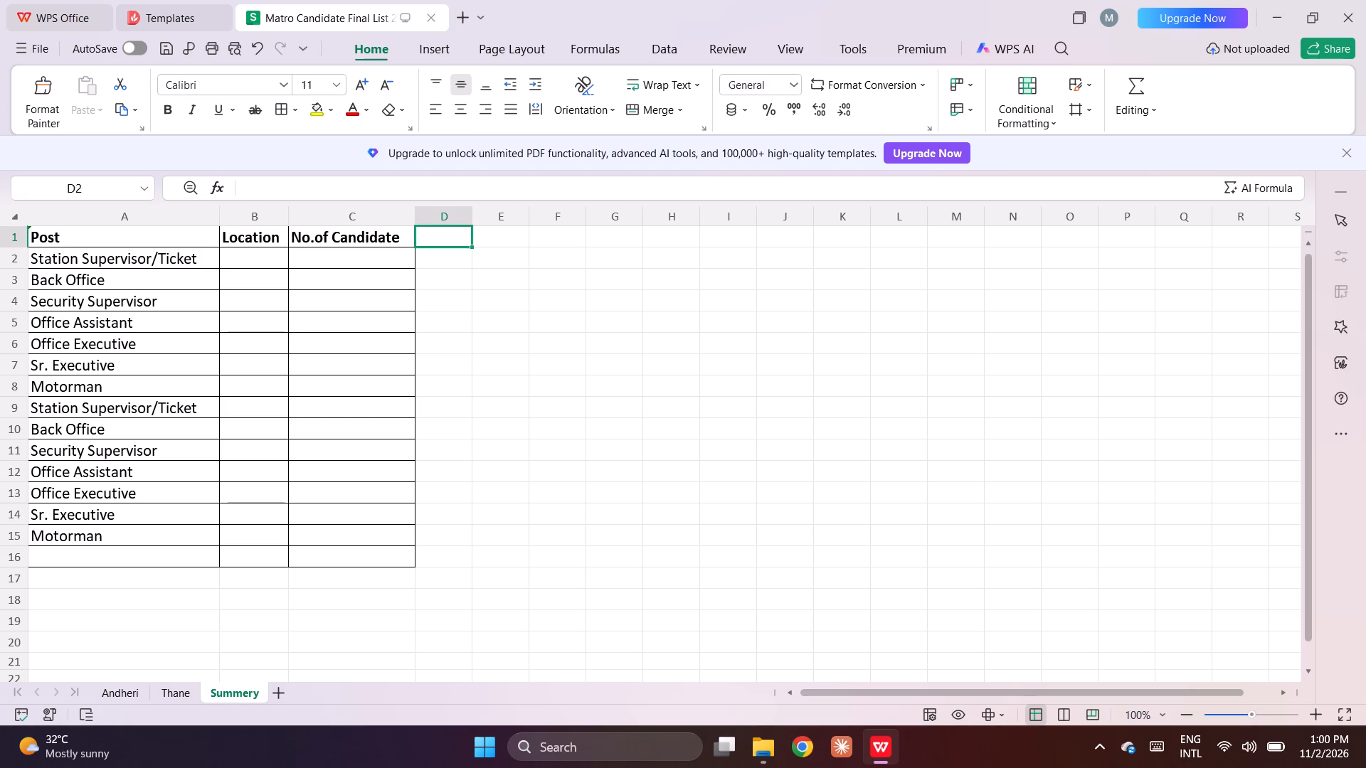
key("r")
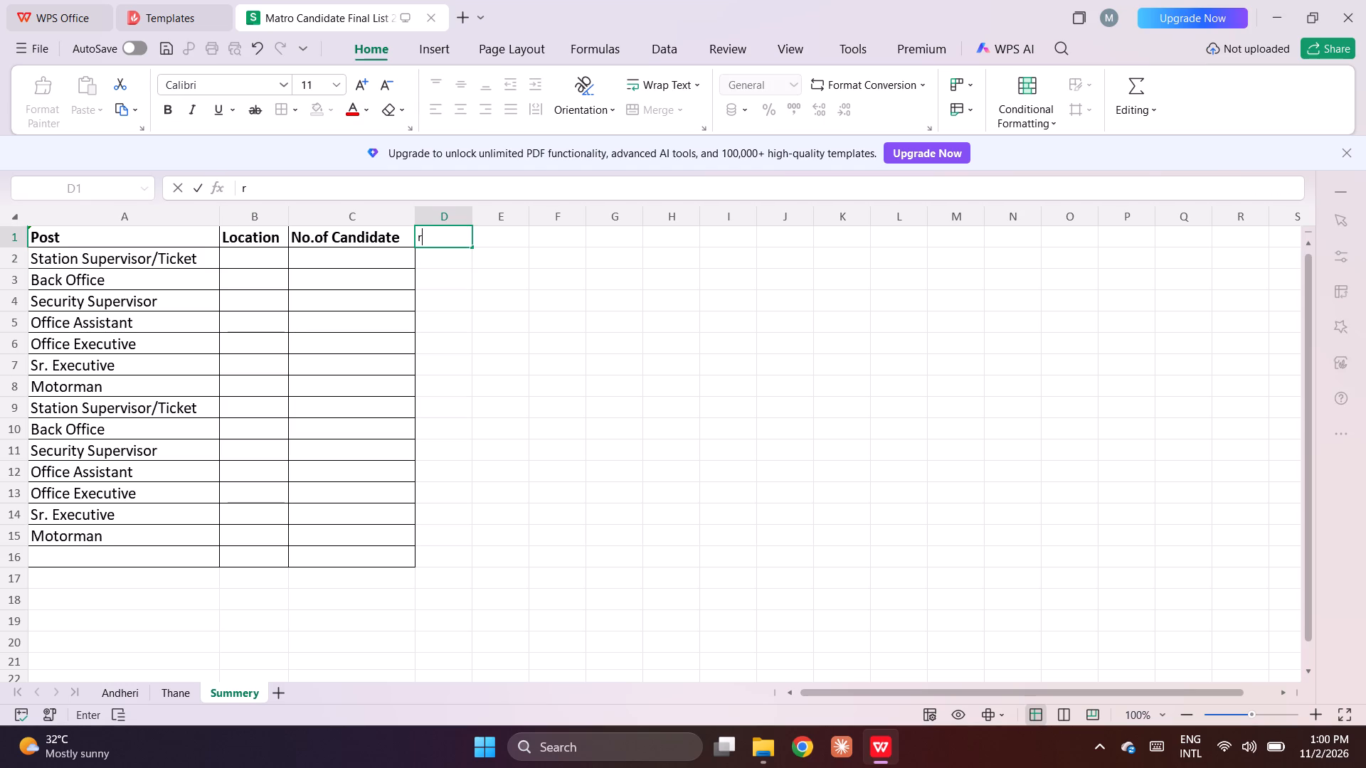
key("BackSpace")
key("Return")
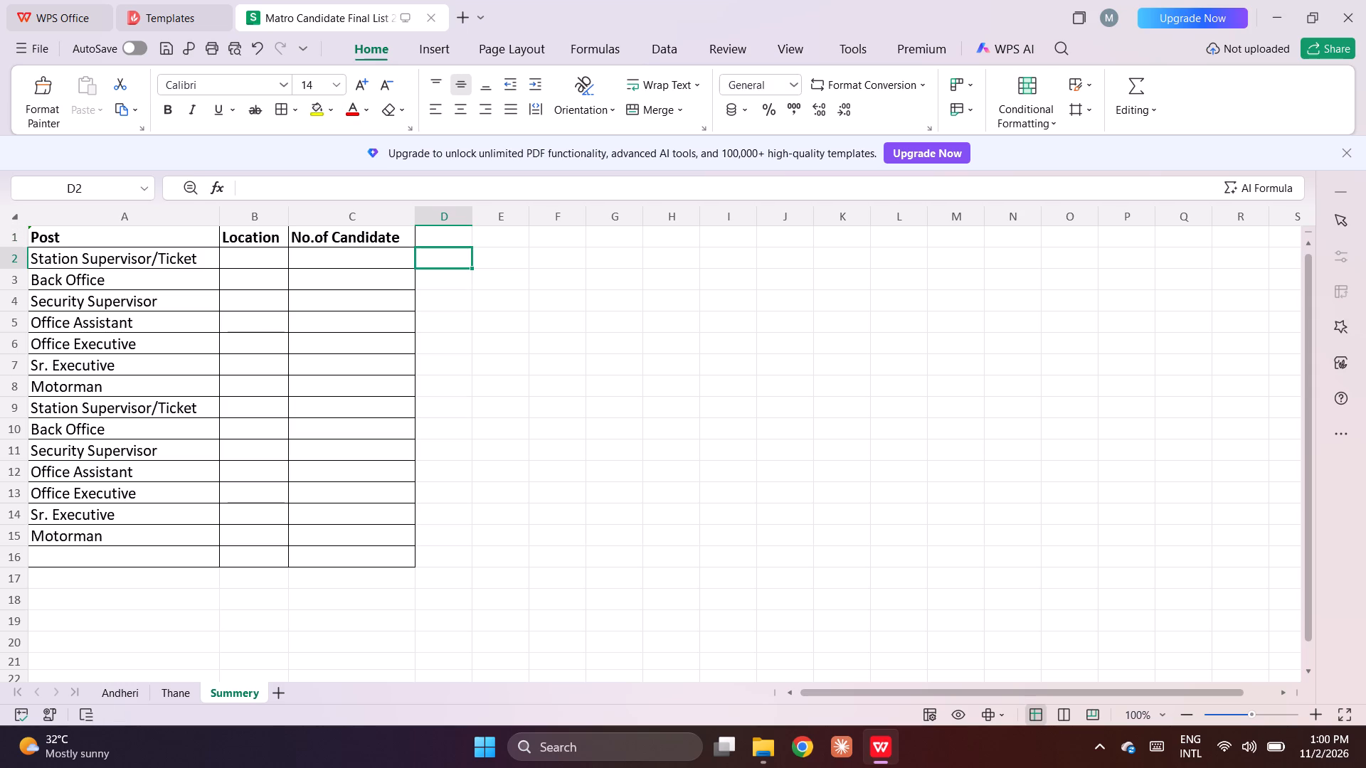
Copy the bordered "No.of Candidate" column C1:C16 into column D, and fit column D's width to its header.
key("Up")
key("Left")
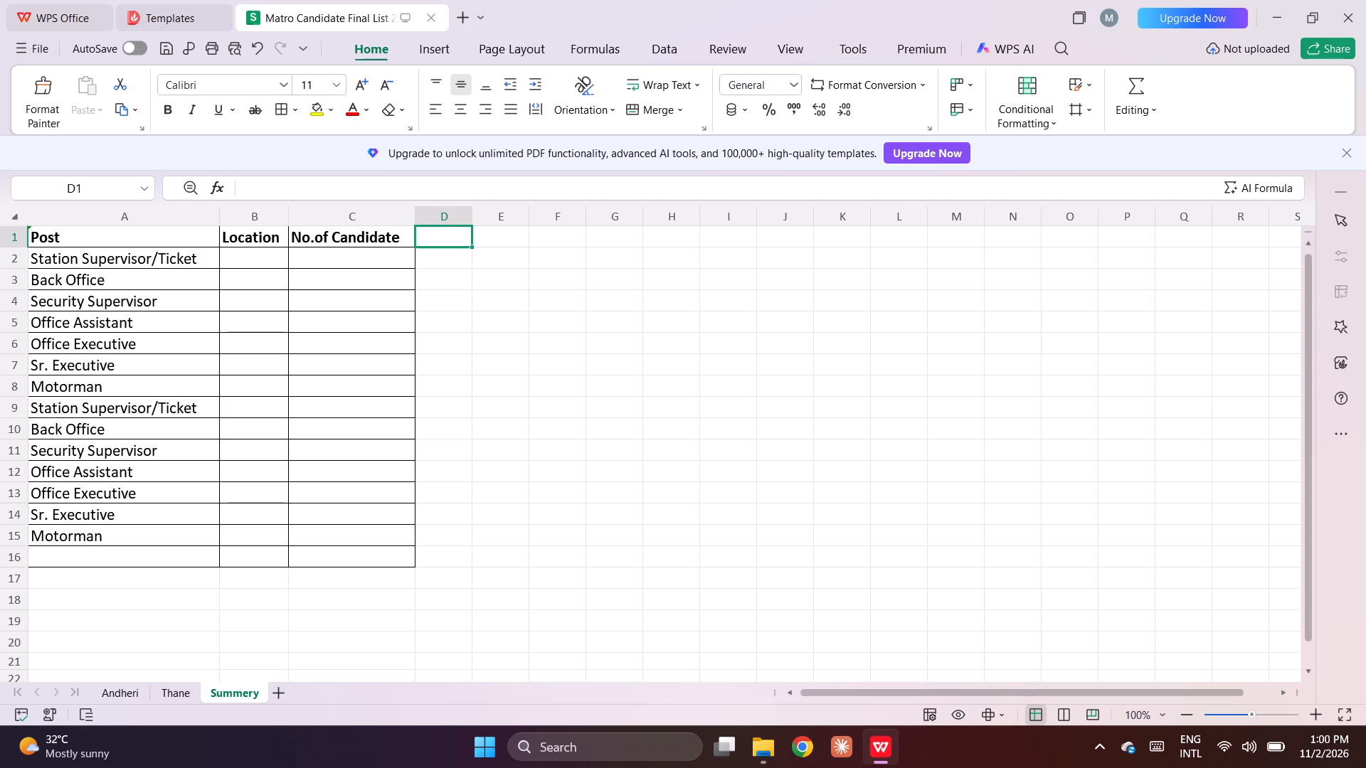
key("shift+Down")
key("shift+Down")
key("shift+Down")
key("shift+Down")
key("shift+Down")
key("shift+Down")
key("shift+Down")
key("shift+Down")
key("shift+Down")
key("shift+Down")
key("shift+Down")
key("shift+Down")
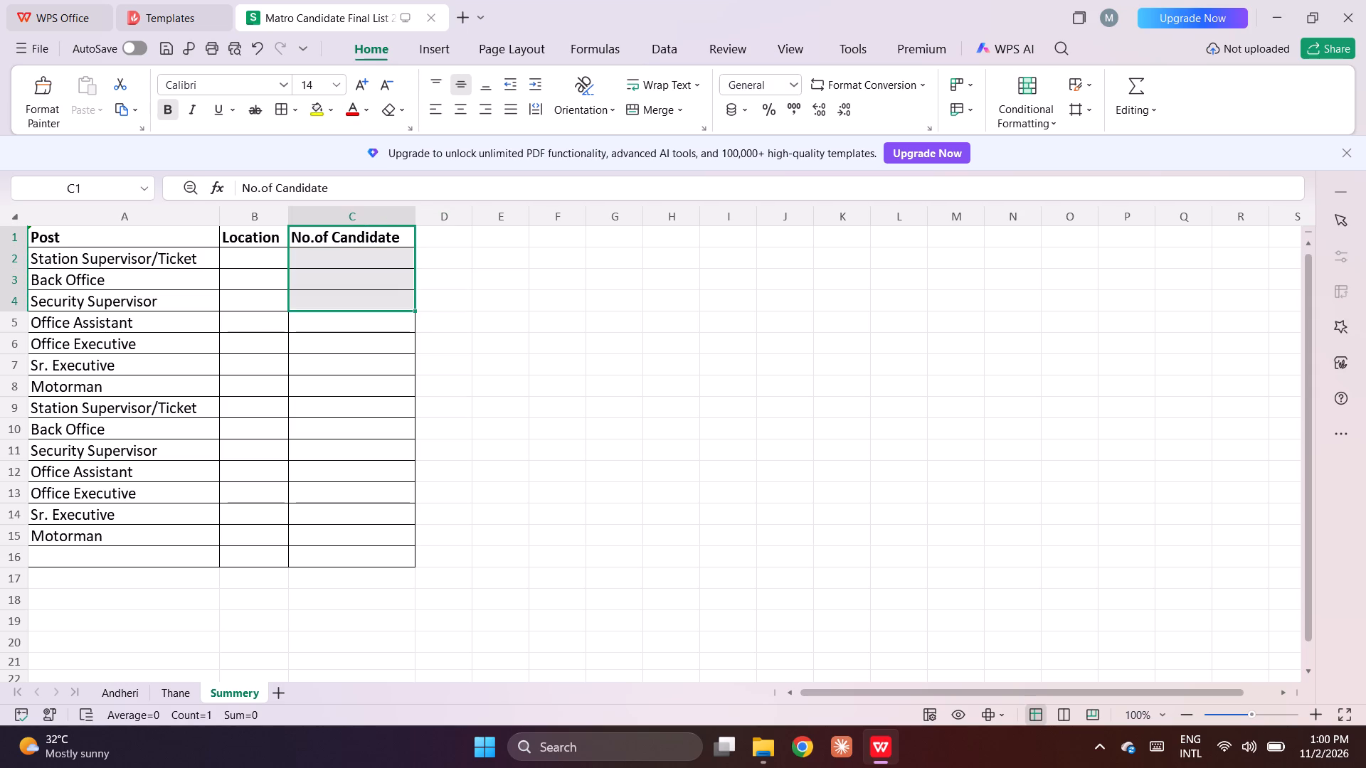
key("shift+Down")
key("shift+Down")
key("shift+Down")
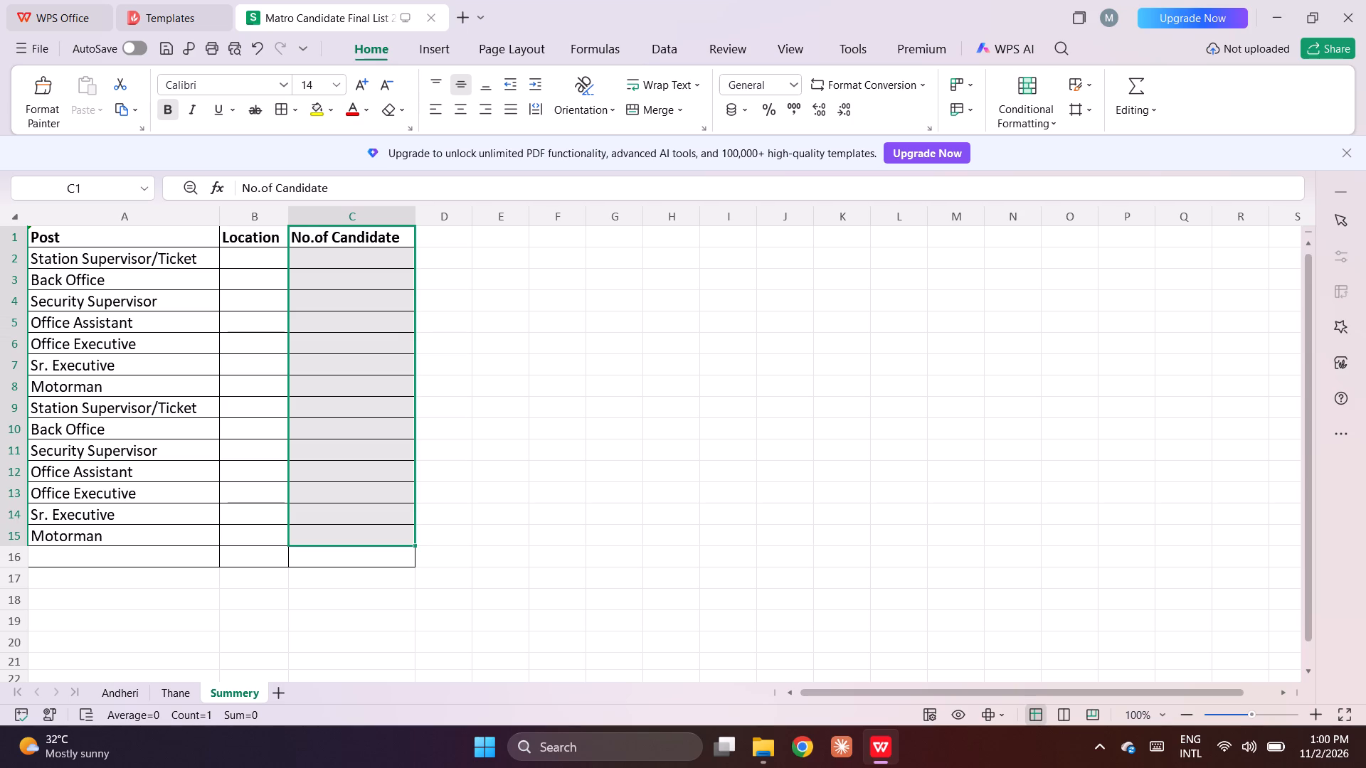
key("ctrl+c")
key("Right")
key("ctrl+v")
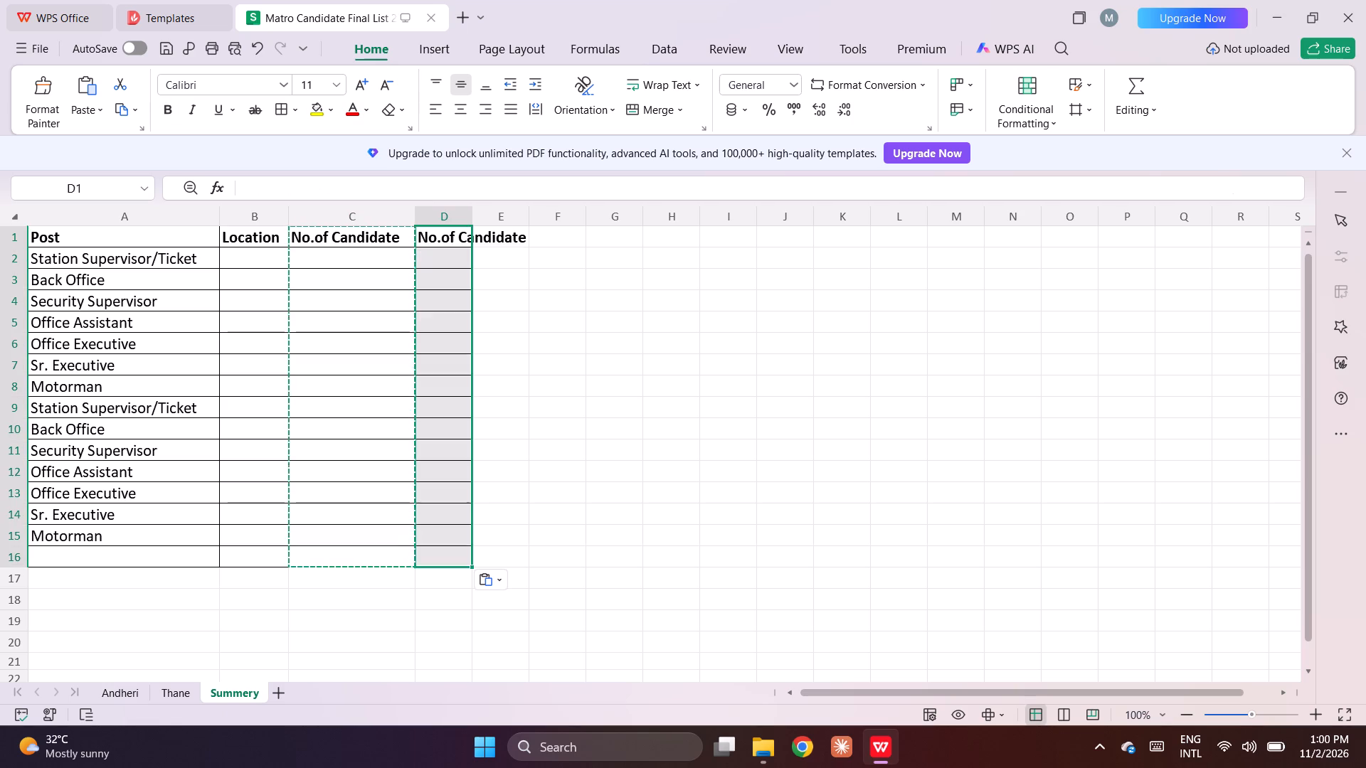
double_click(471, 218)
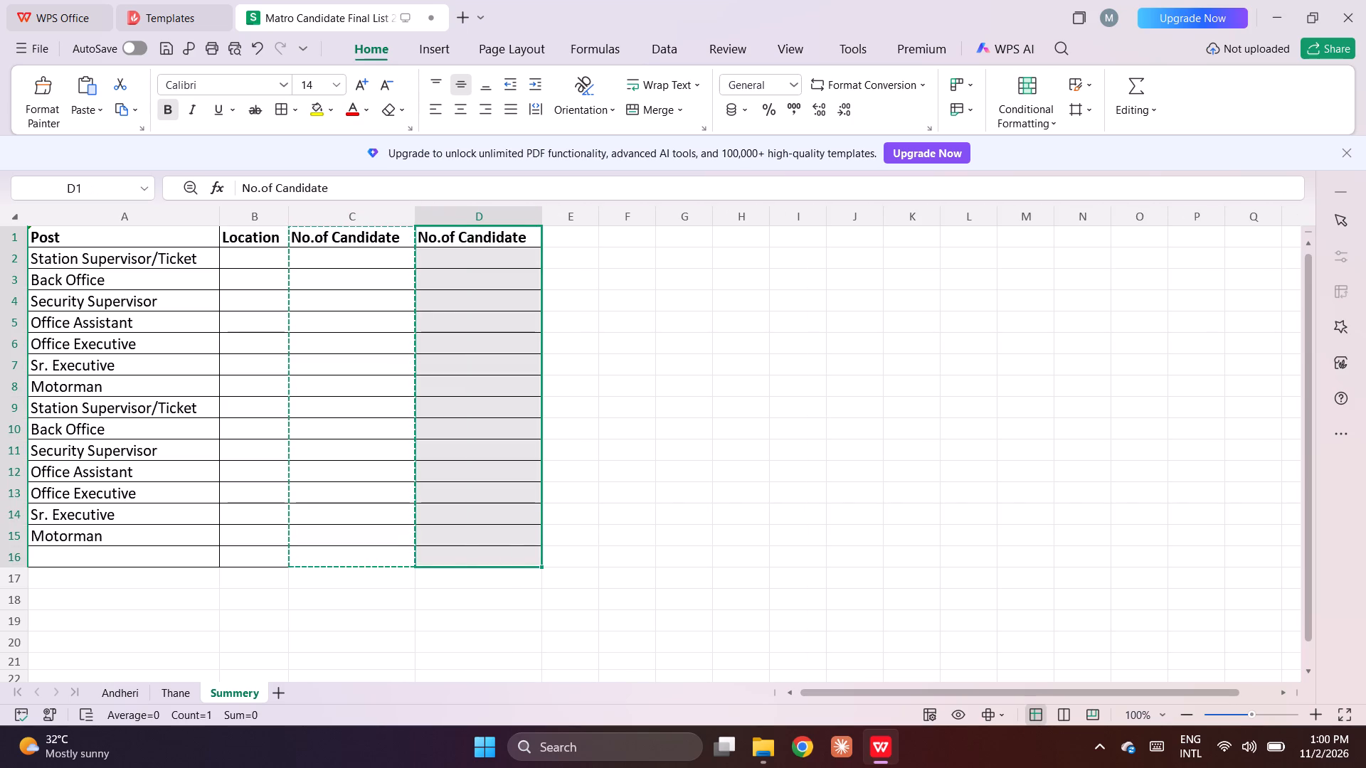
Change the header in D1 to "Non Payment Candidate" and fit column D's width to it.
double_click(451, 237)
key("Right")
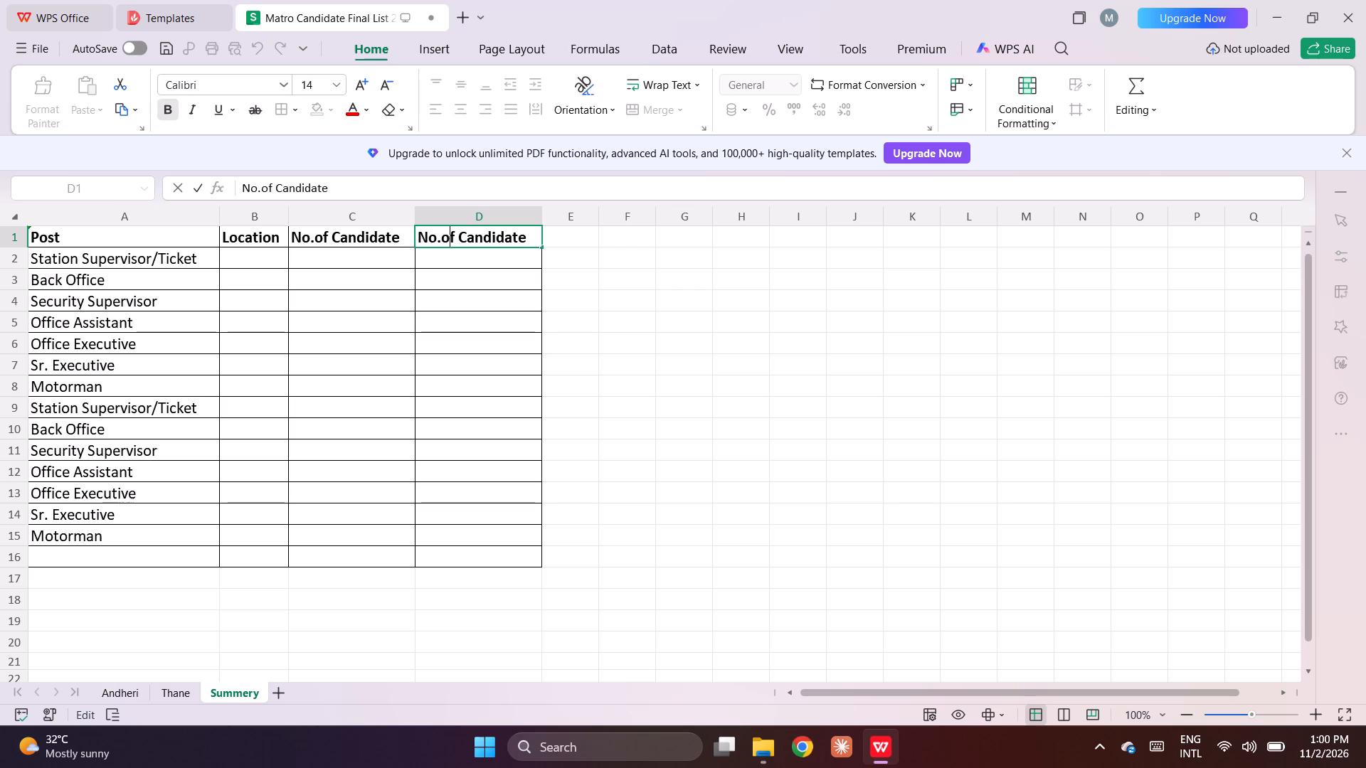
key("BackSpace")
key("BackSpace")
key("BackSpace")
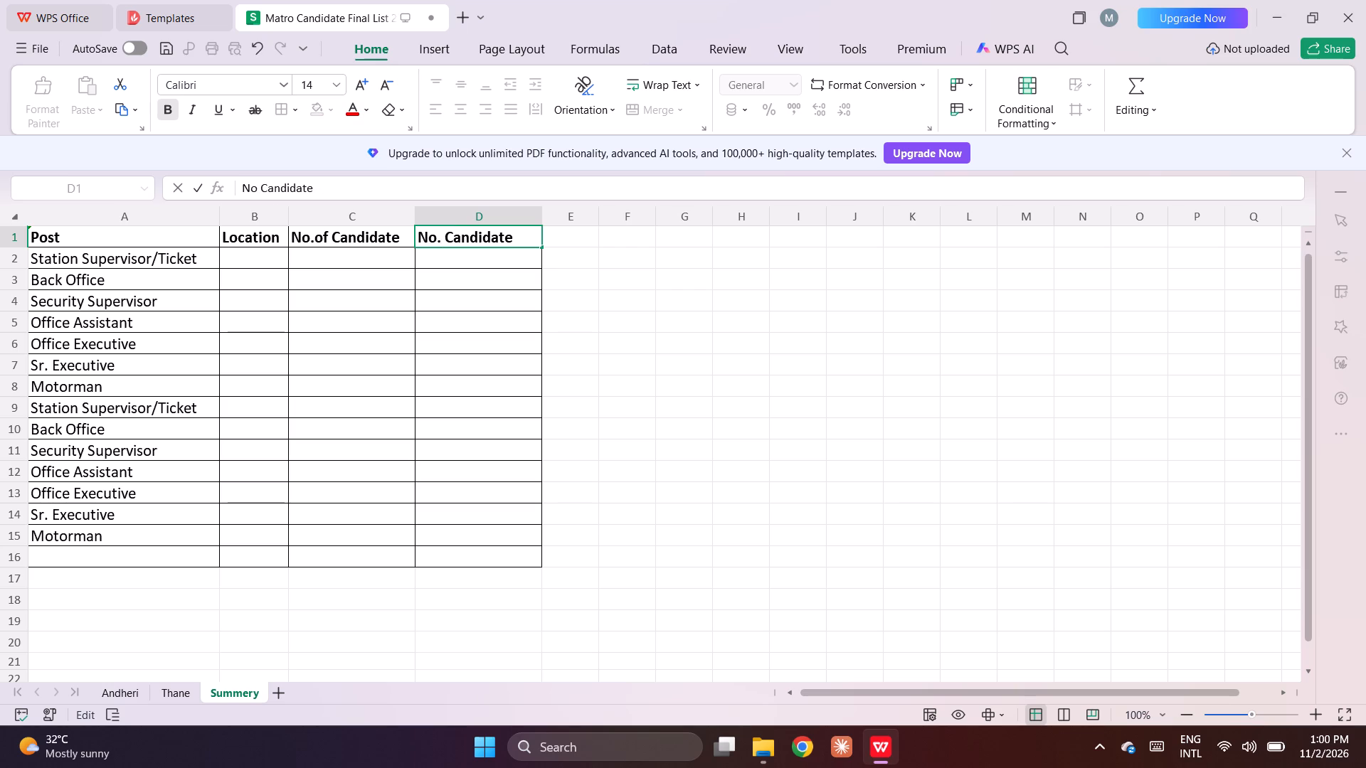
key("n")
key("space")
type("Payment")
key("Return")
key("Up")
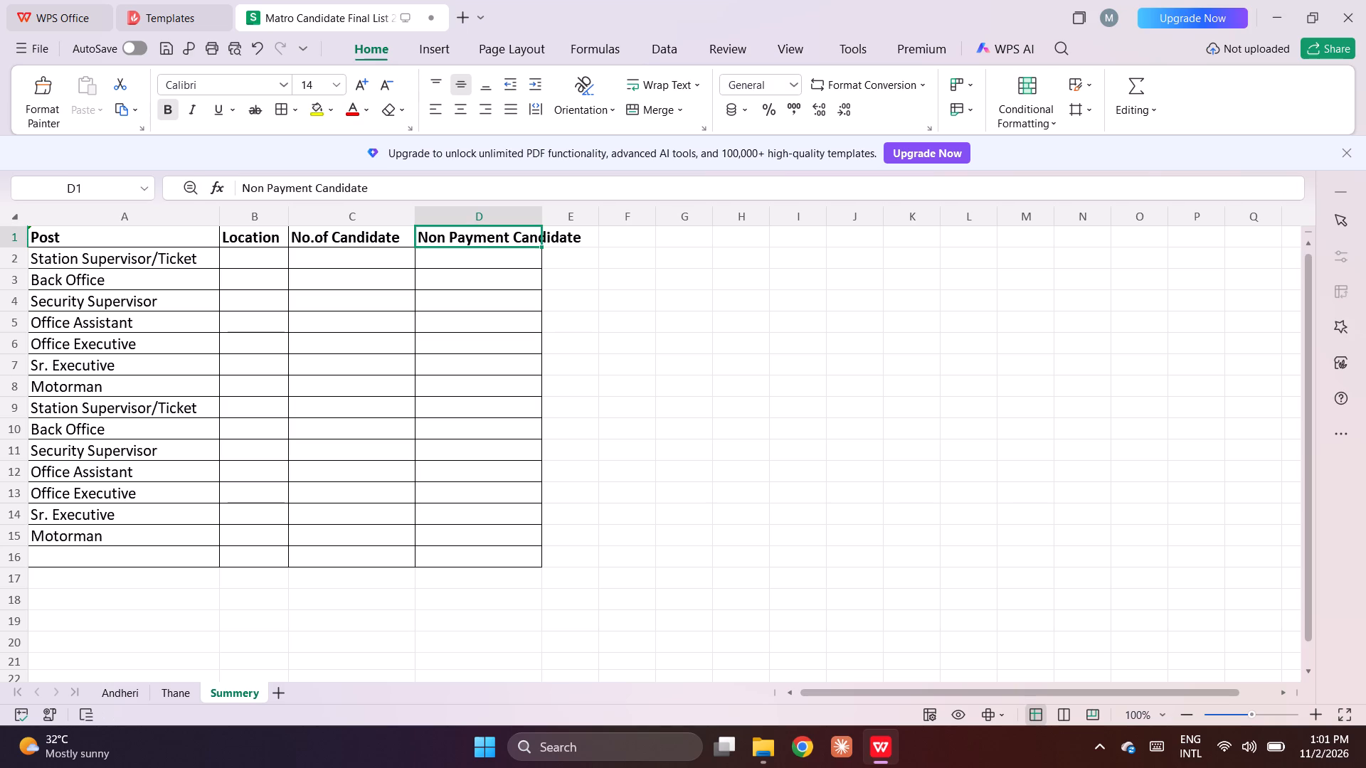
double_click(543, 218)
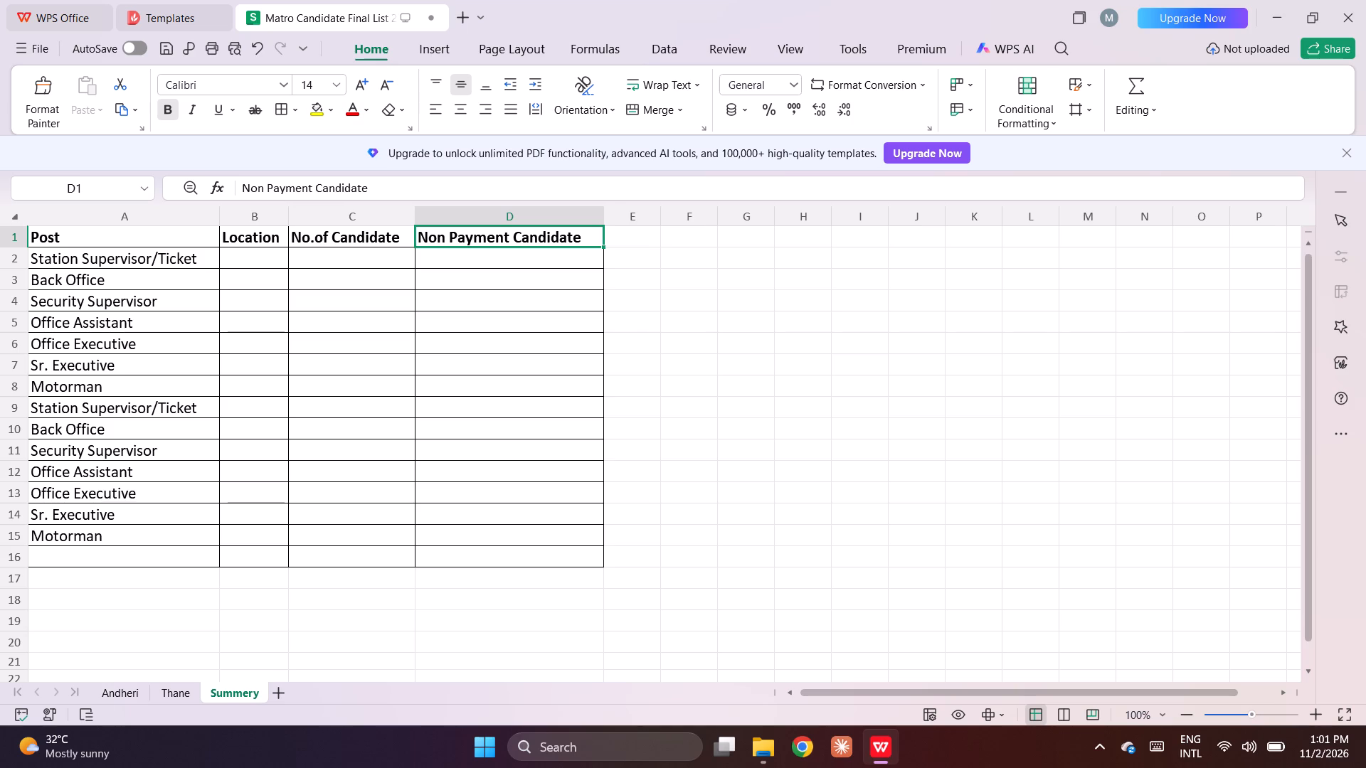
Enter "Total" in cell B16, in the table's last row.
left_click(157, 562)
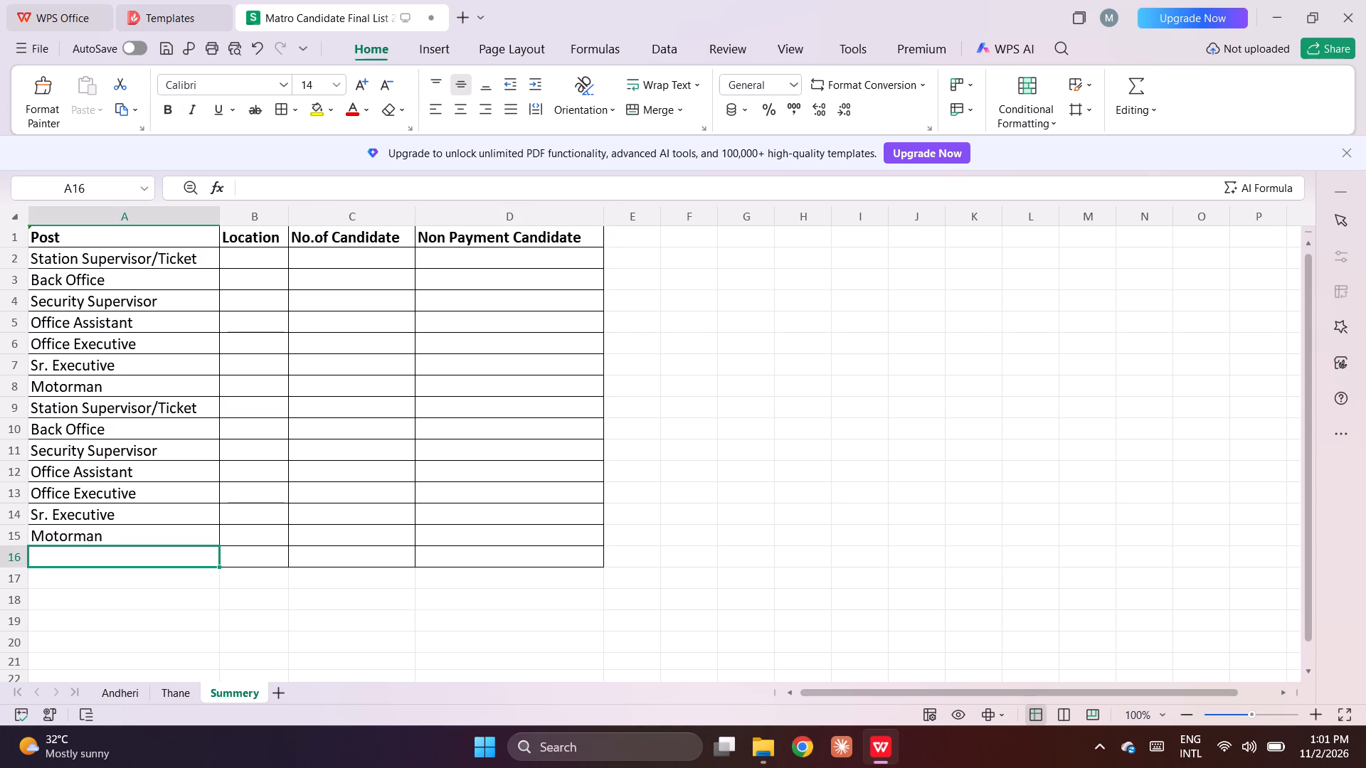
left_click(228, 556)
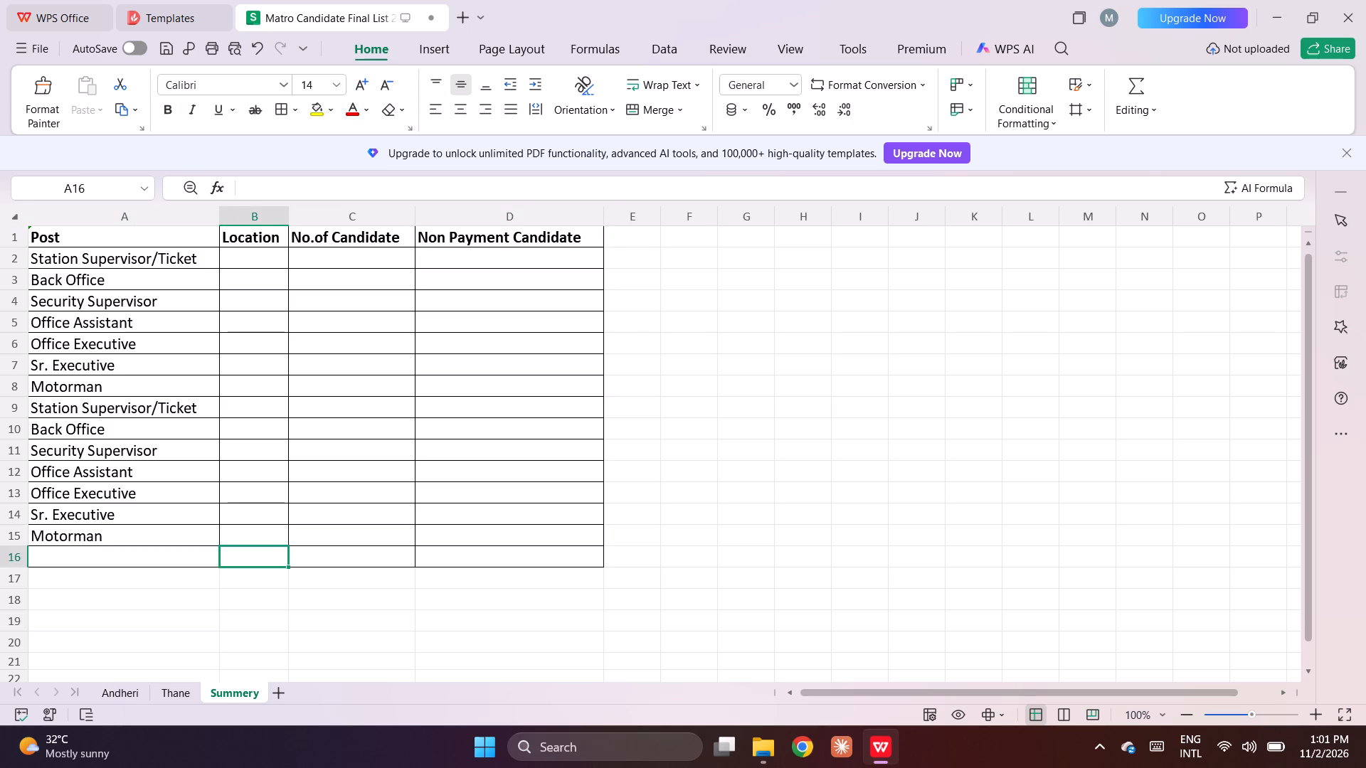
key("shift+t")
type("otal")
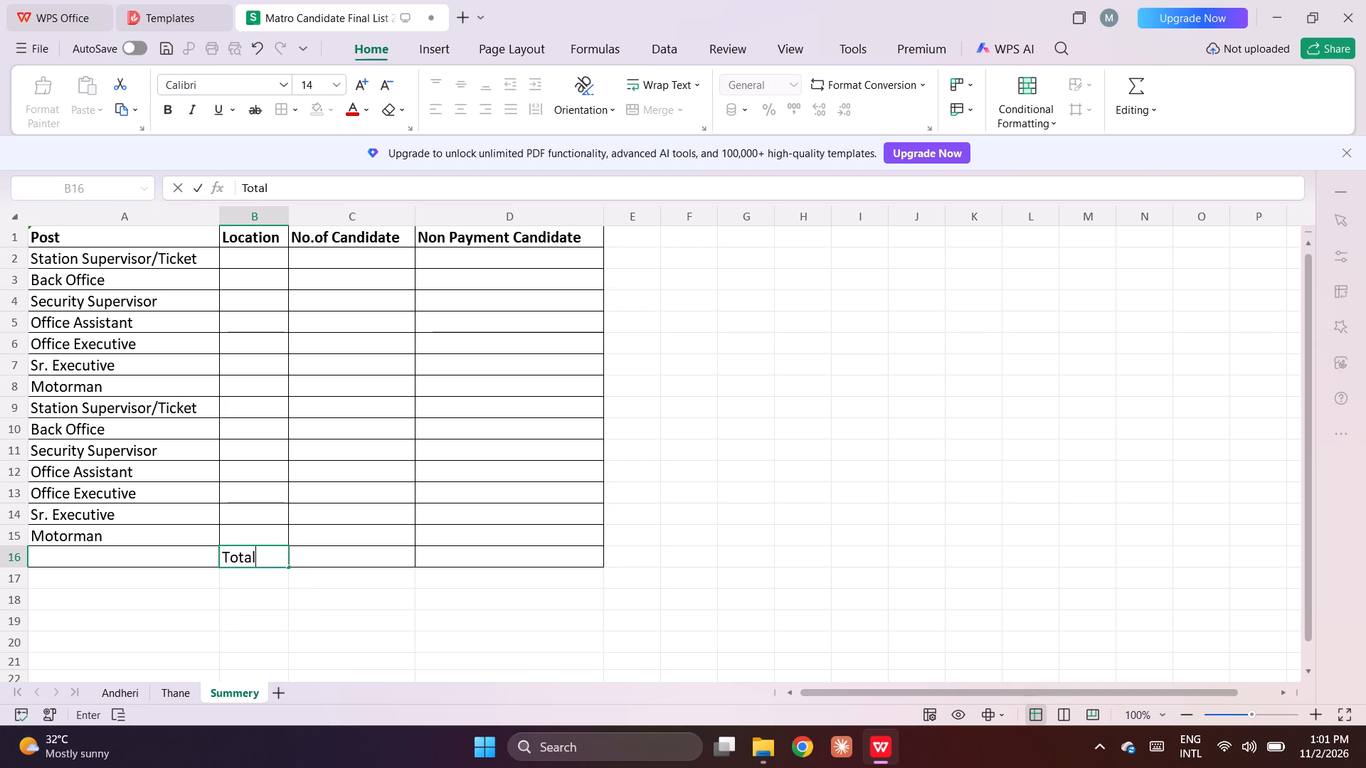
key("Return")
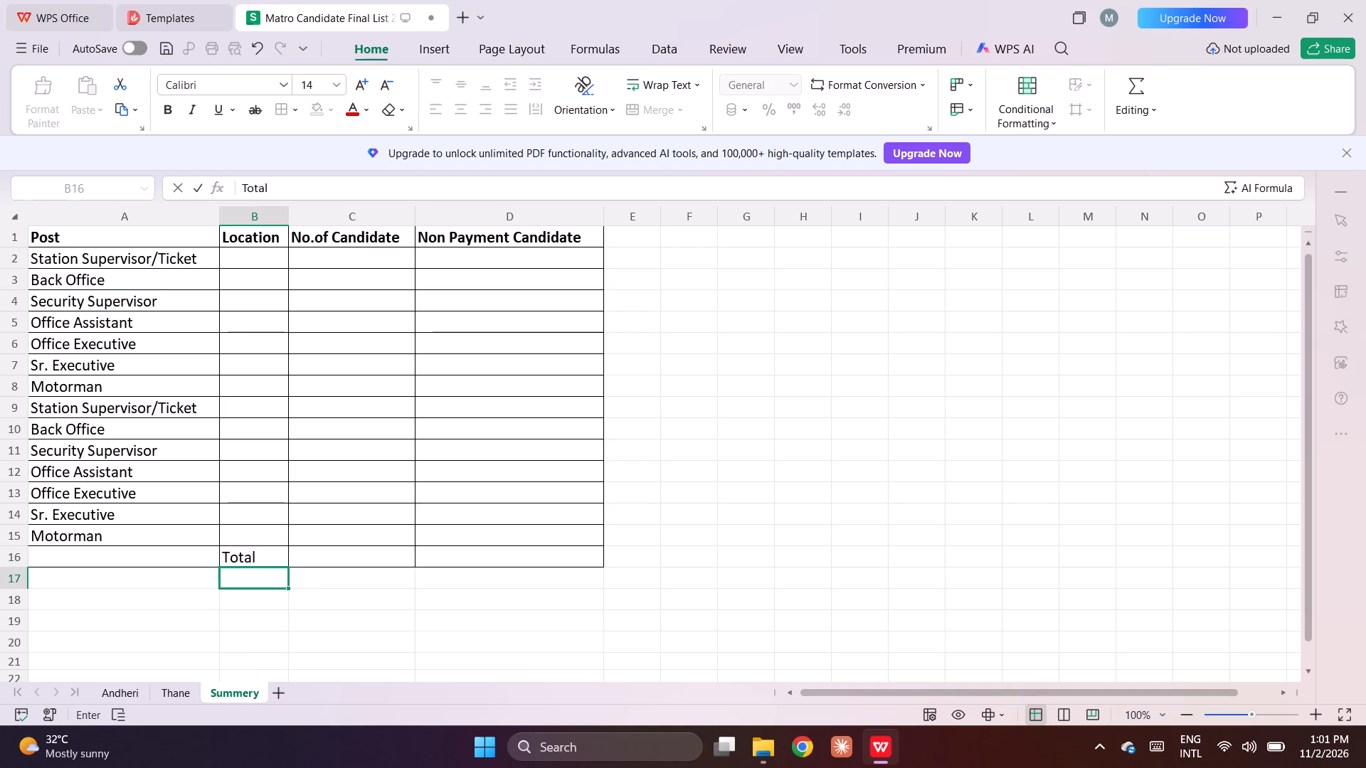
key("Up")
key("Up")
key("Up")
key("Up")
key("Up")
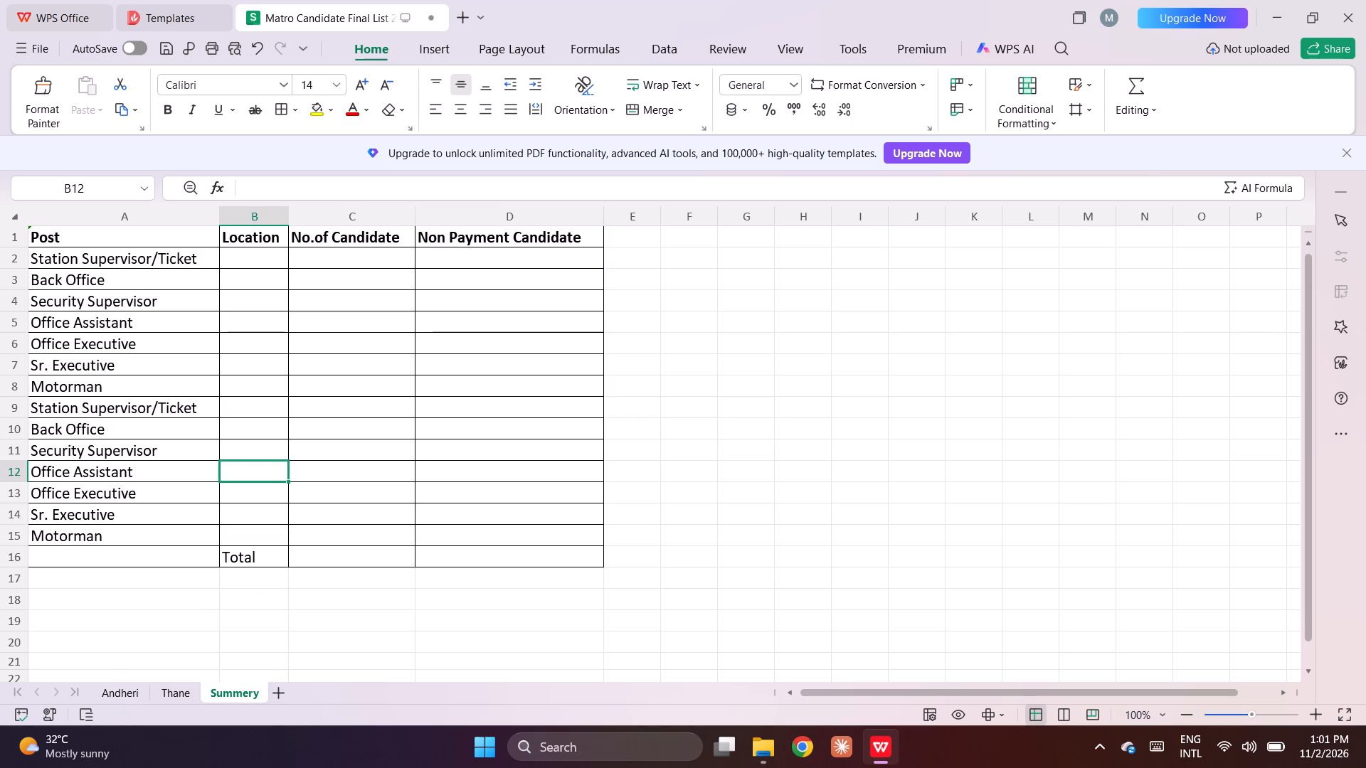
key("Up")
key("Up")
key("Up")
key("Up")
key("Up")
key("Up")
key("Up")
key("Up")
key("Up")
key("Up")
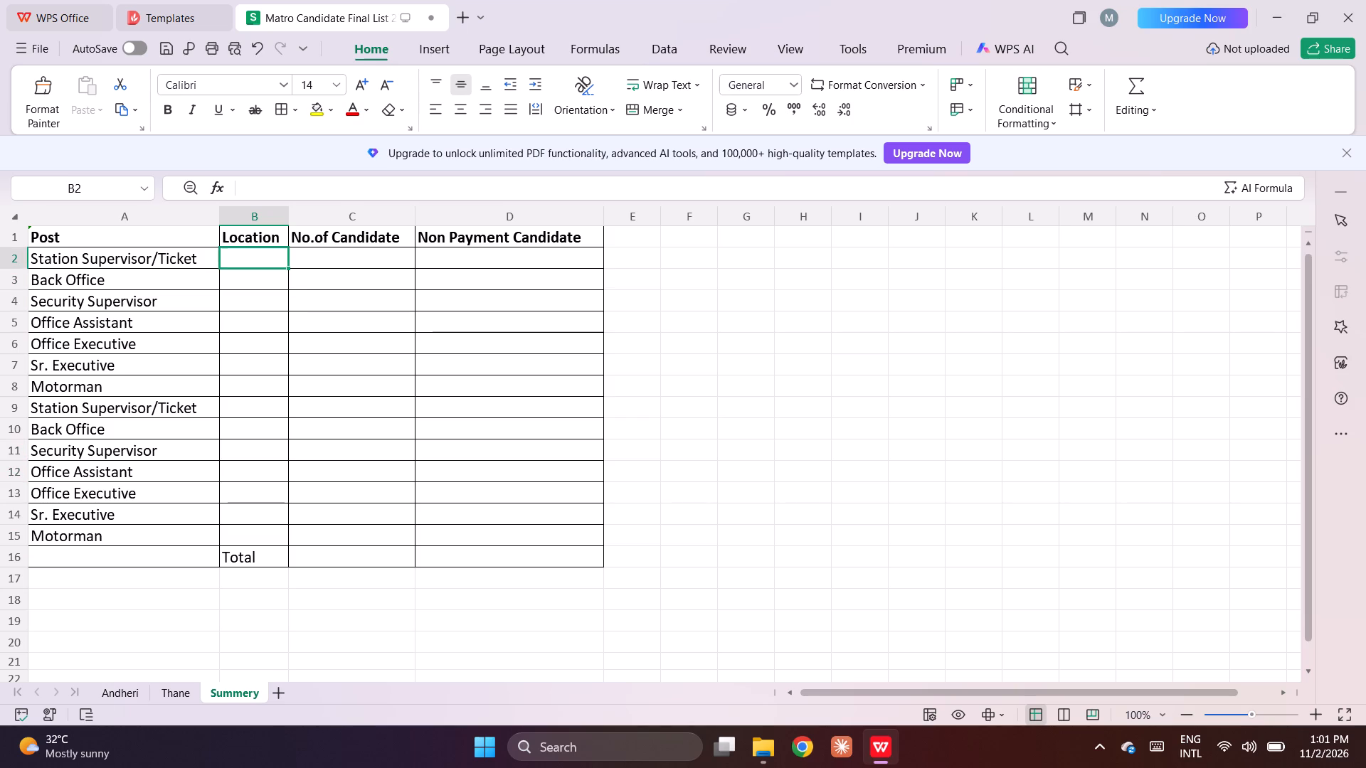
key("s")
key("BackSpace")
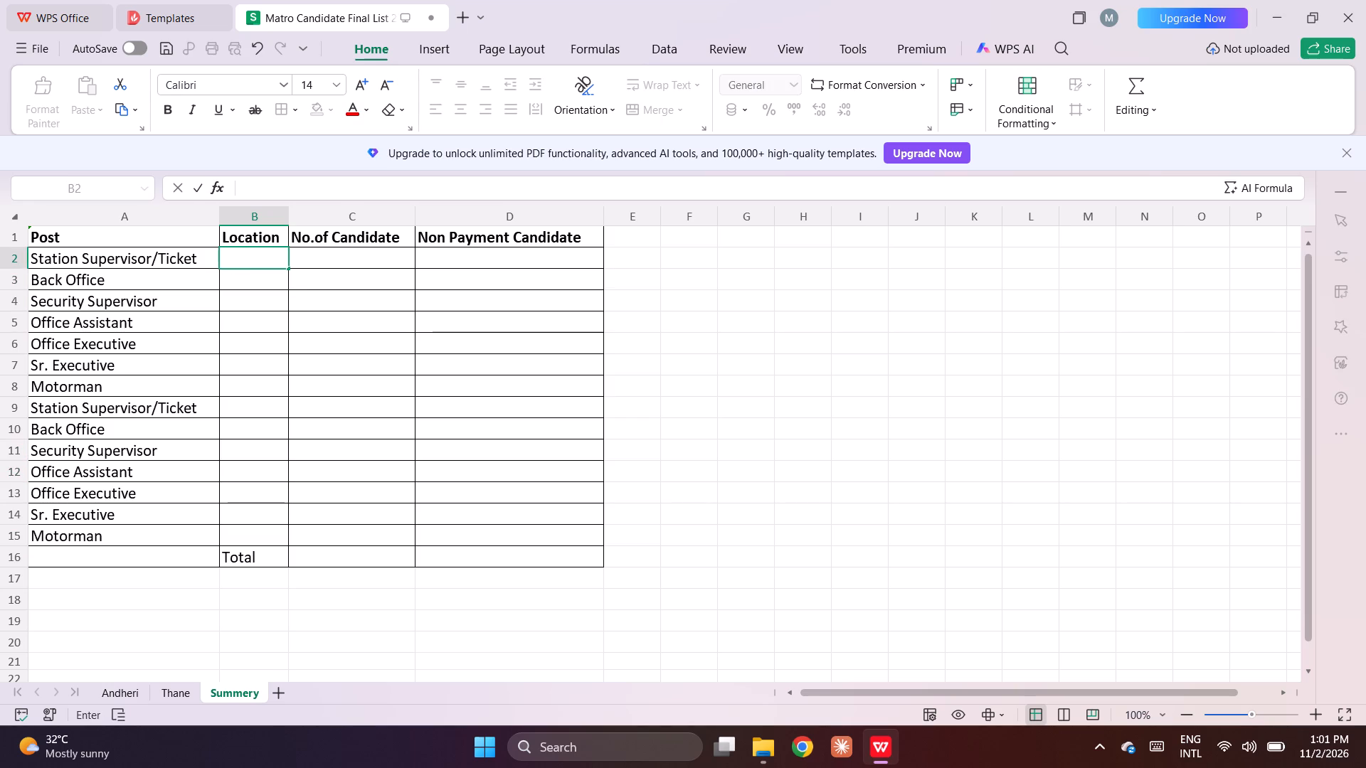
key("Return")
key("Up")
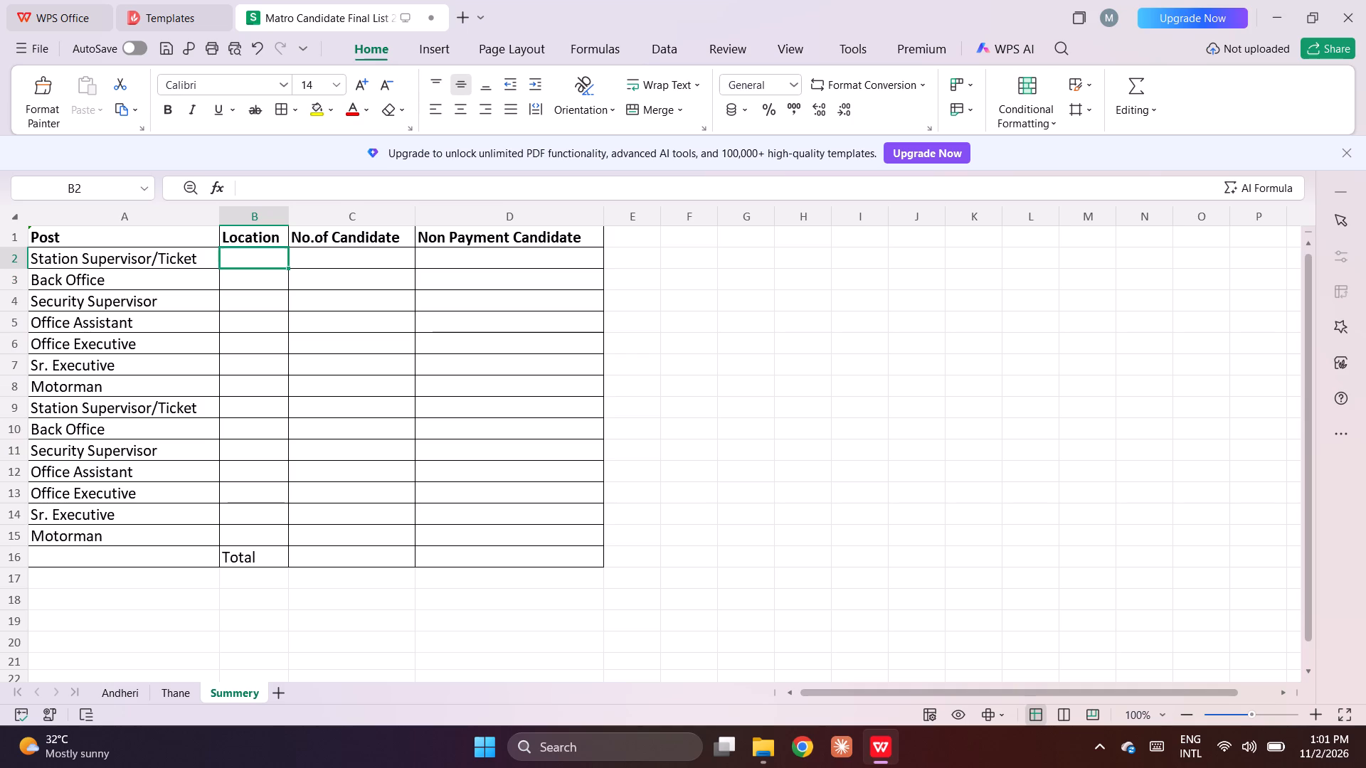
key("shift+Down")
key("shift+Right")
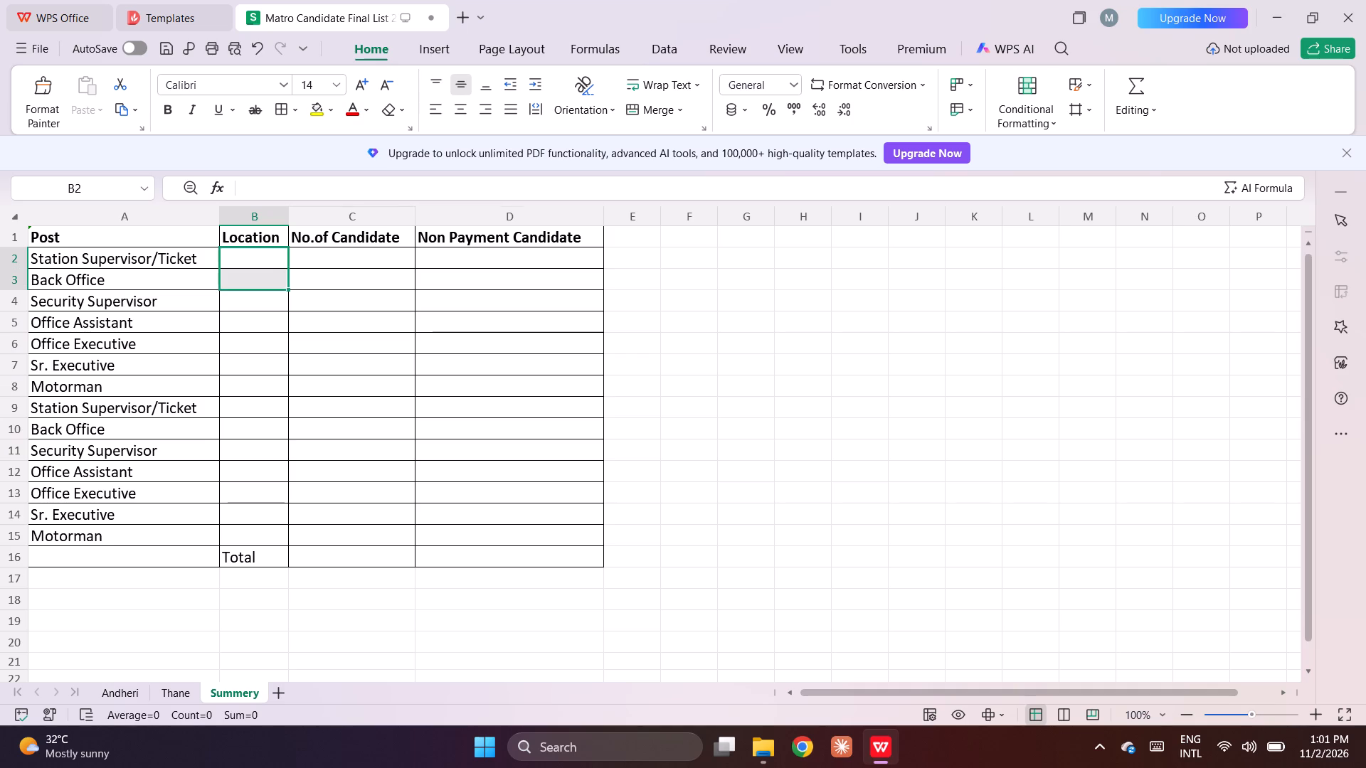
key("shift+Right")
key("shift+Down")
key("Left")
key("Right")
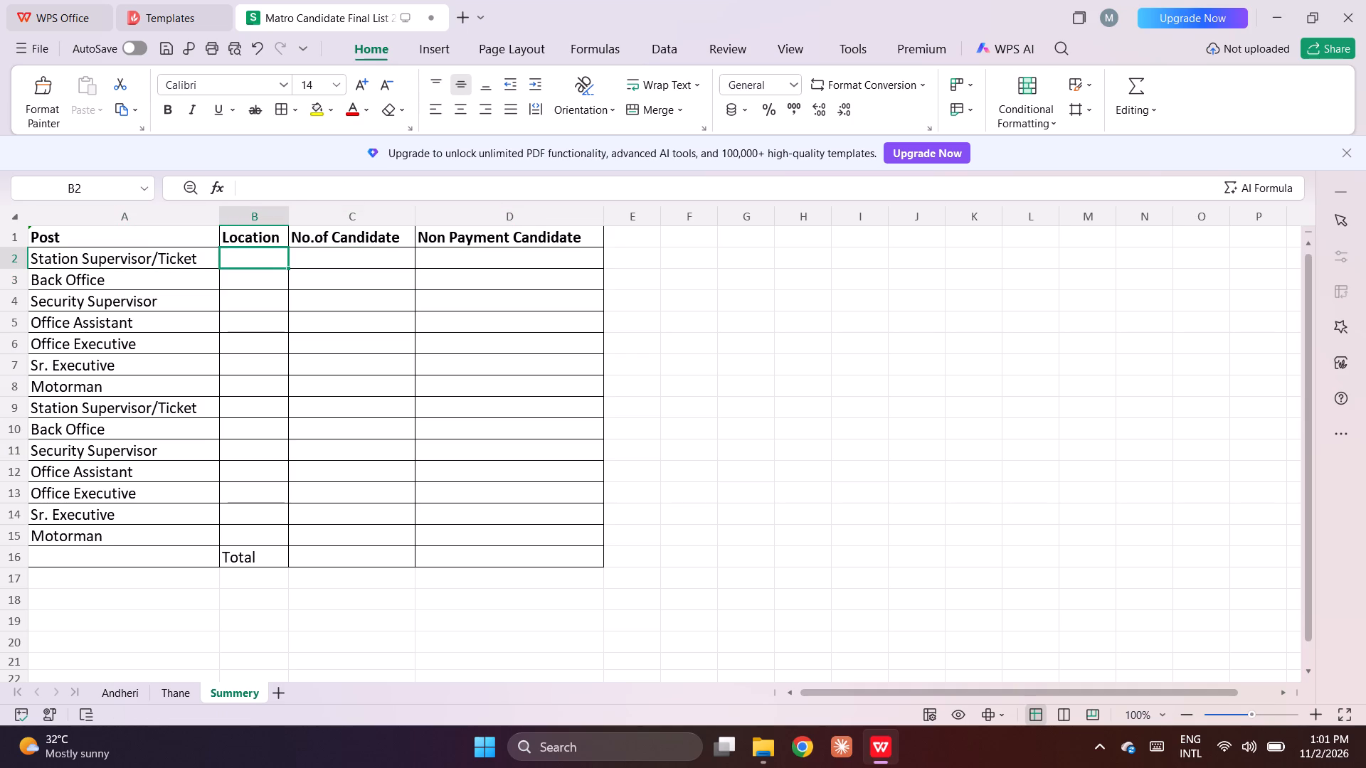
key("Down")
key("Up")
Enter "Andheri" as the location in B2 and fill it down through the Sr. Executive row, B7.
key("shift+a")
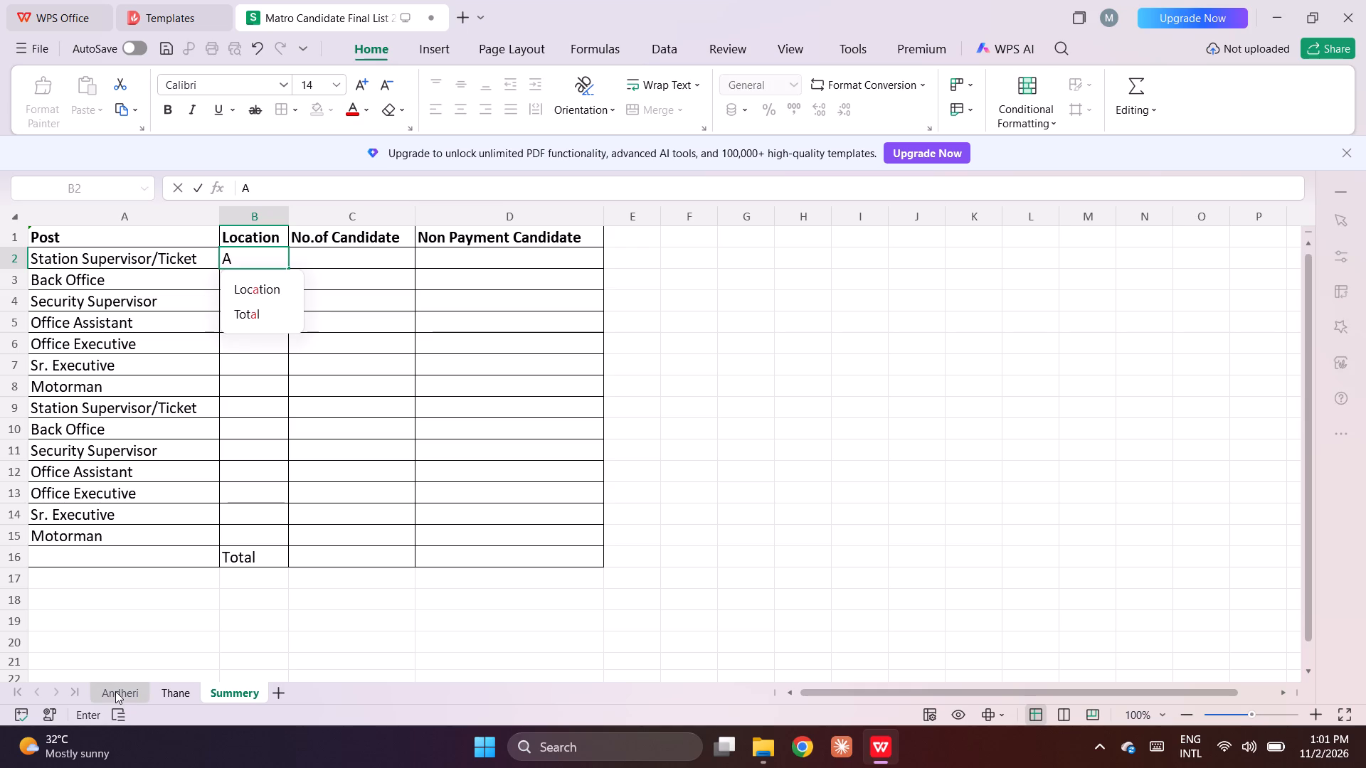
key("n")
type("dheri")
key("Return")
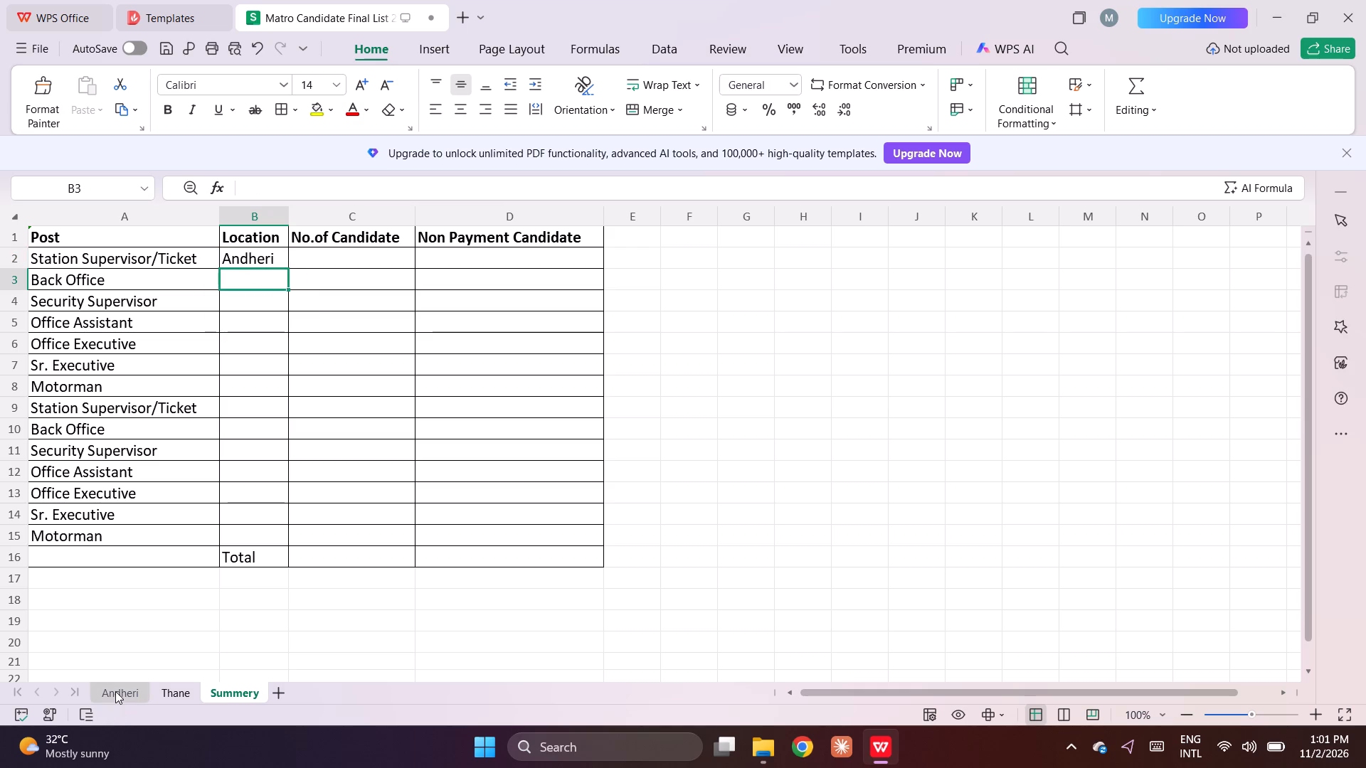
key("ctrl+d")
key("Return")
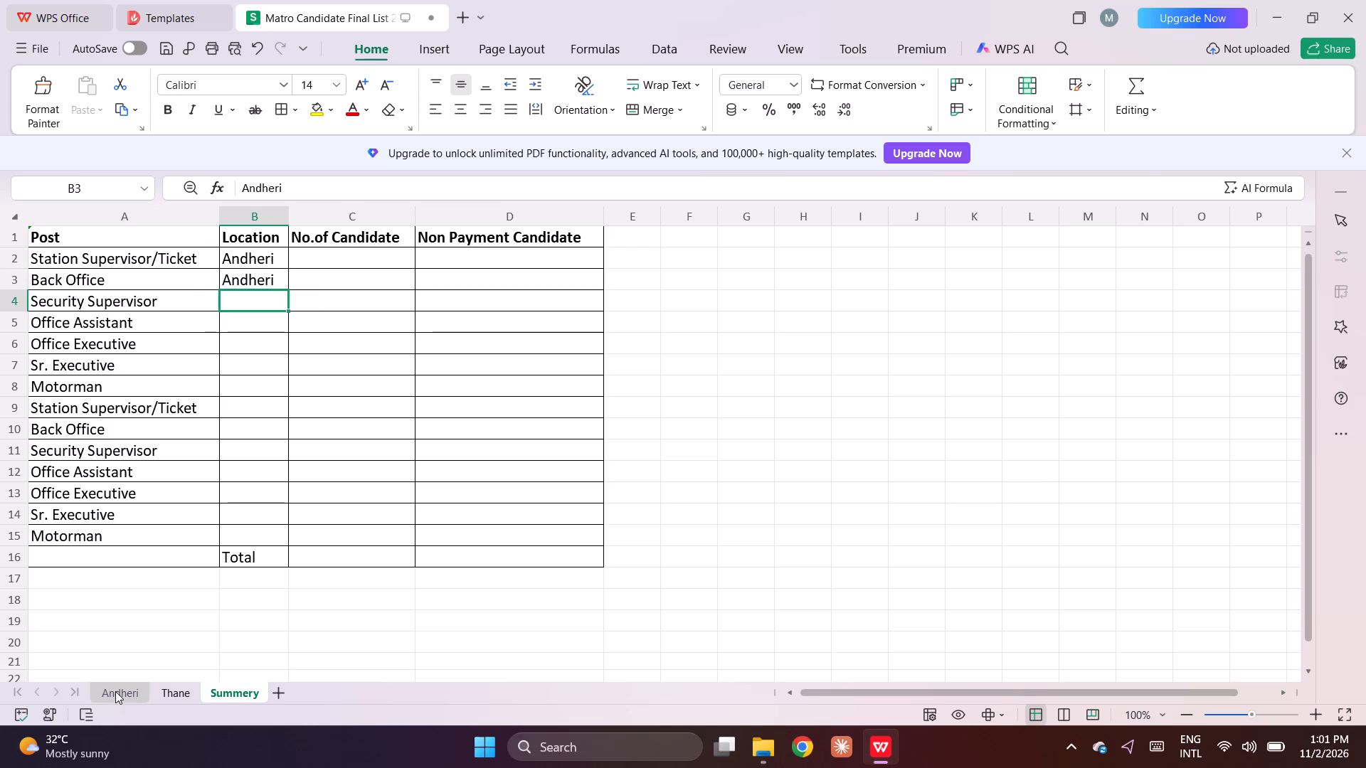
key("ctrl+d")
key("Return")
key("ctrl+d")
key("Return")
key("ctrl+d")
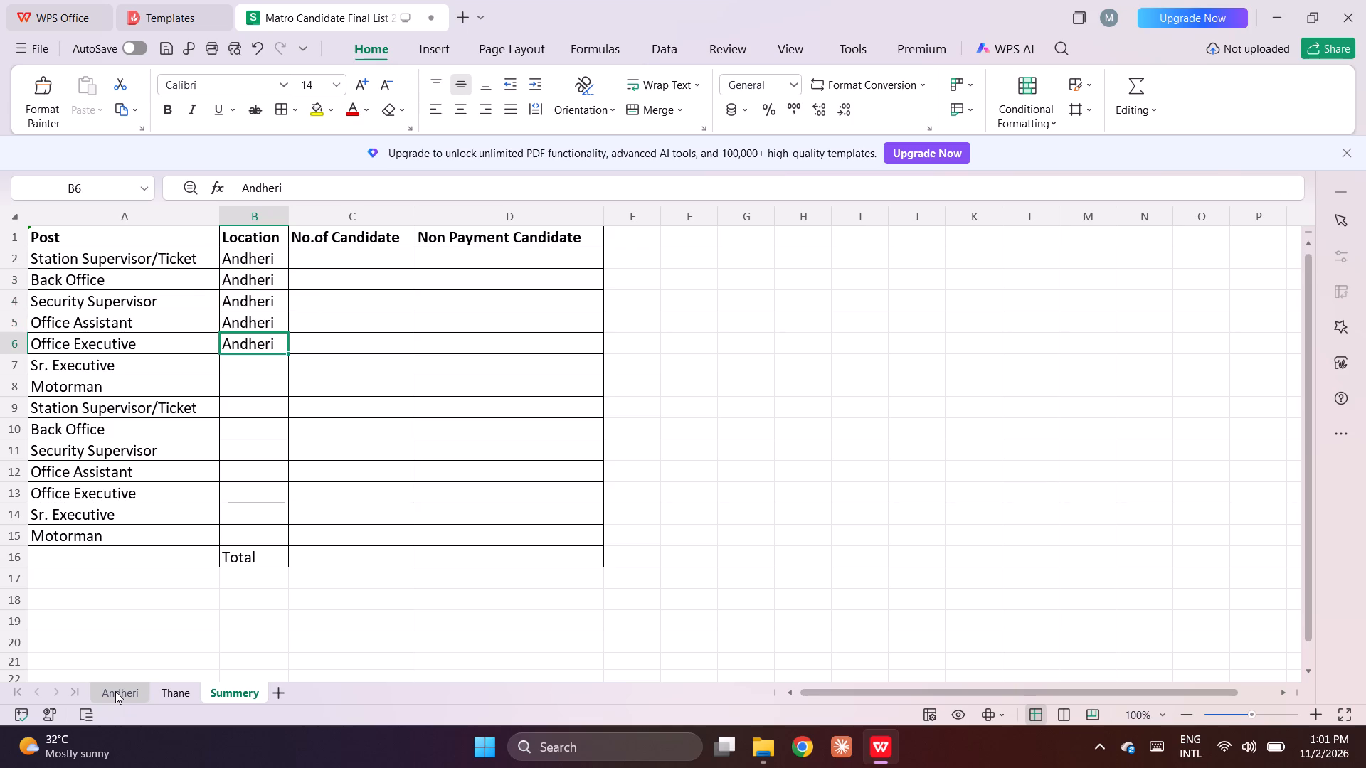
key("Return")
key("ctrl+d")
Enter "Mix" as the location for the first Motorman row, in B8.
key("Down")
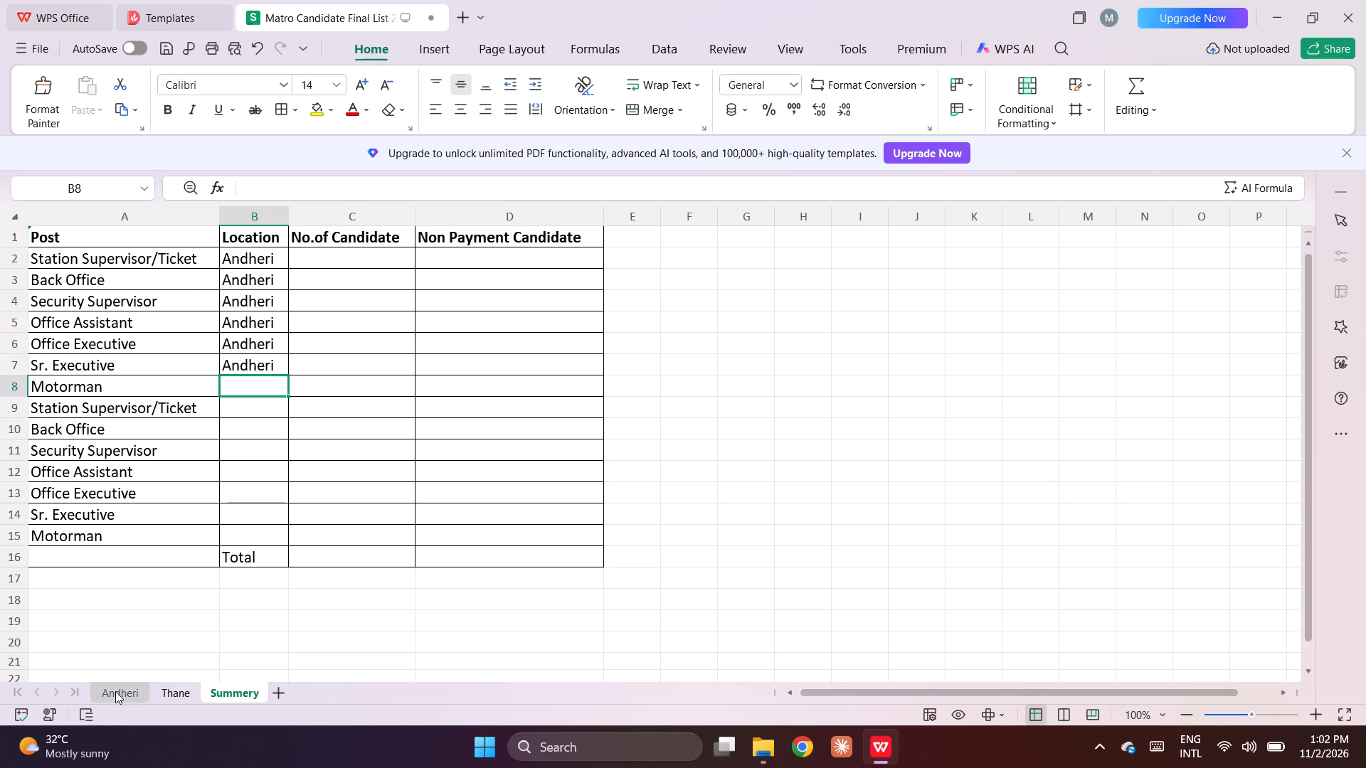
type("Mi")
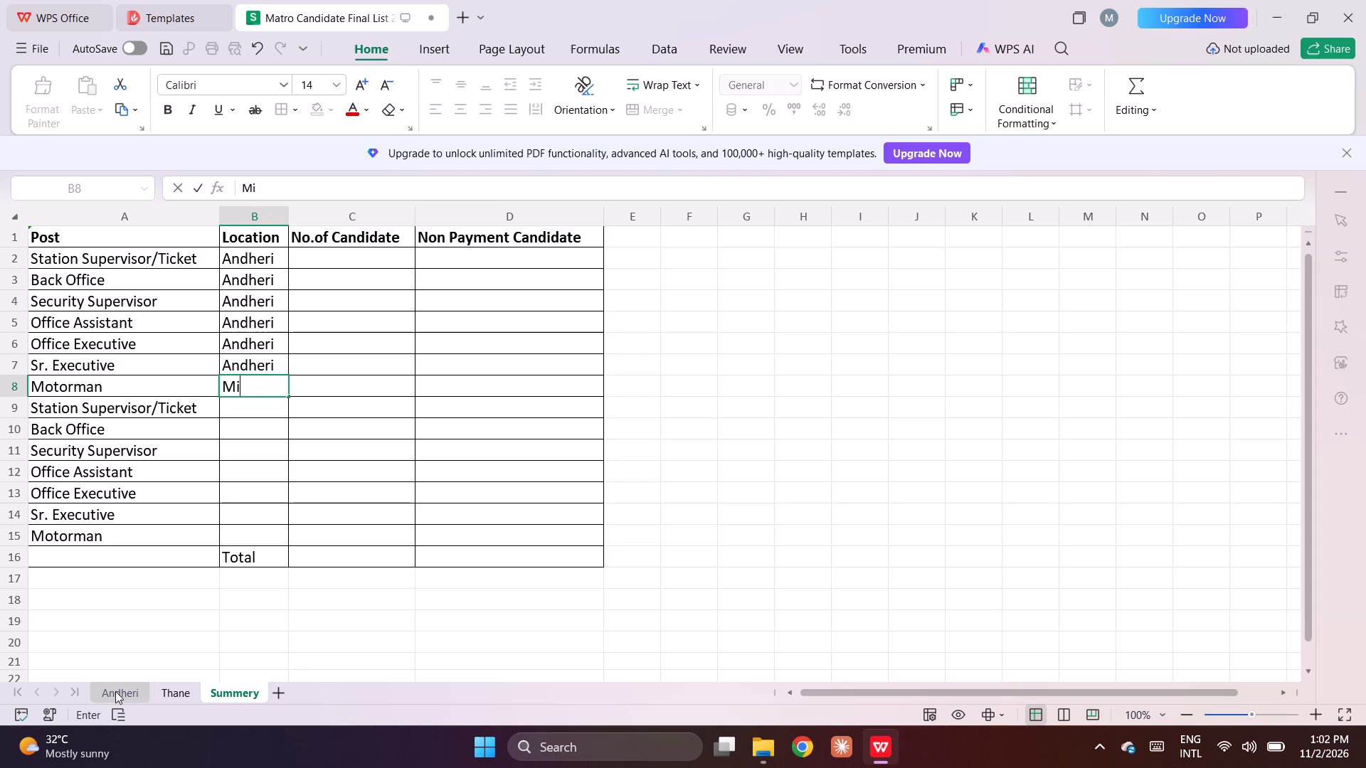
key("x")
key("Return")
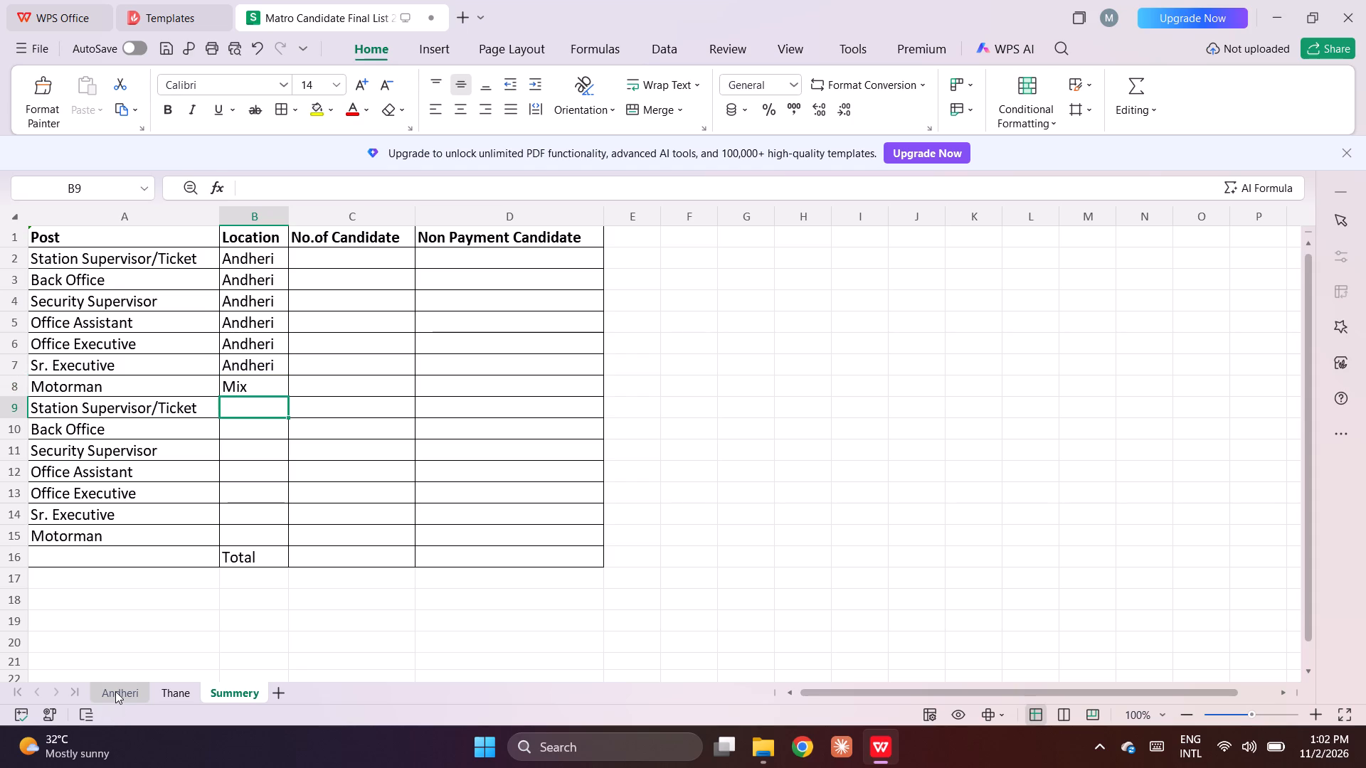
Enter "Thane" as the location in B9 and fill it down through the second Motorman row, B15.
type("Thane")
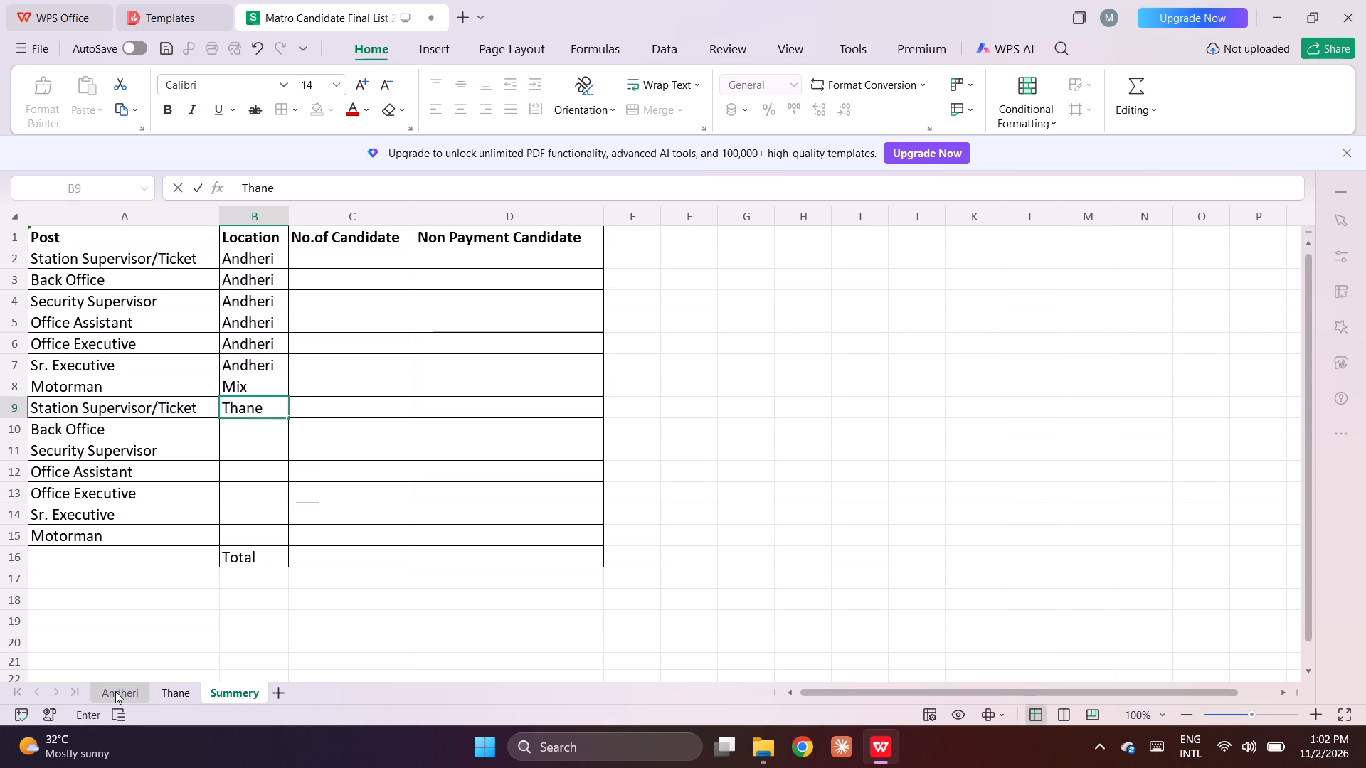
key("Return")
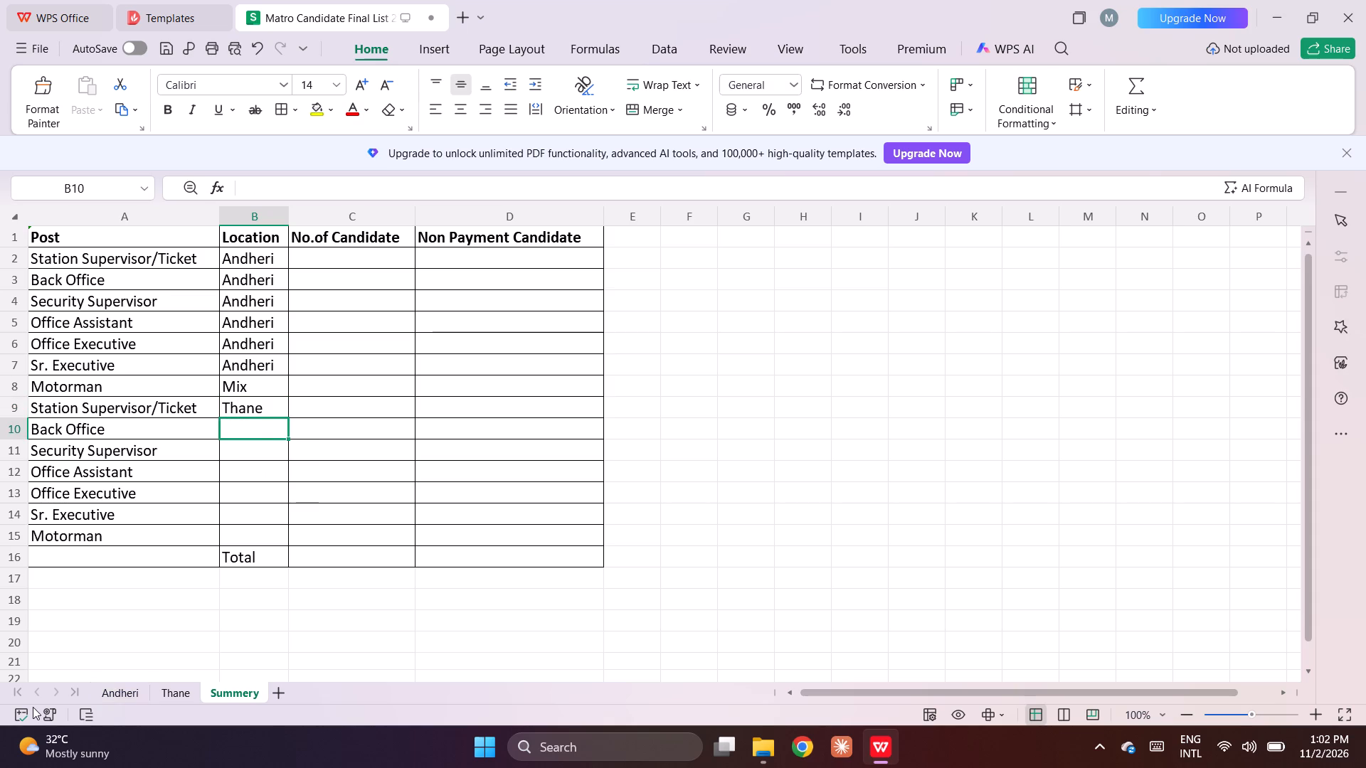
key("ctrl+d")
key("Return")
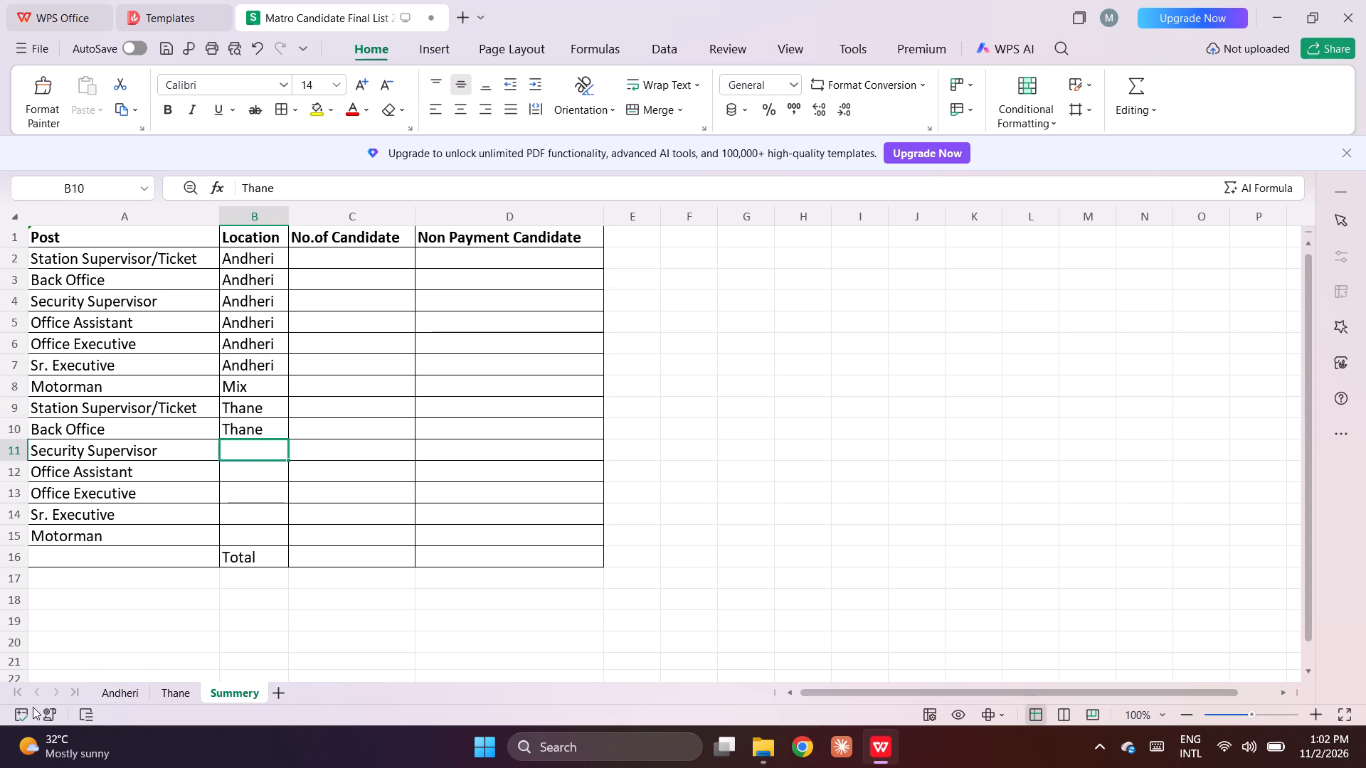
key("ctrl+d")
key("Return")
key("ctrl+d")
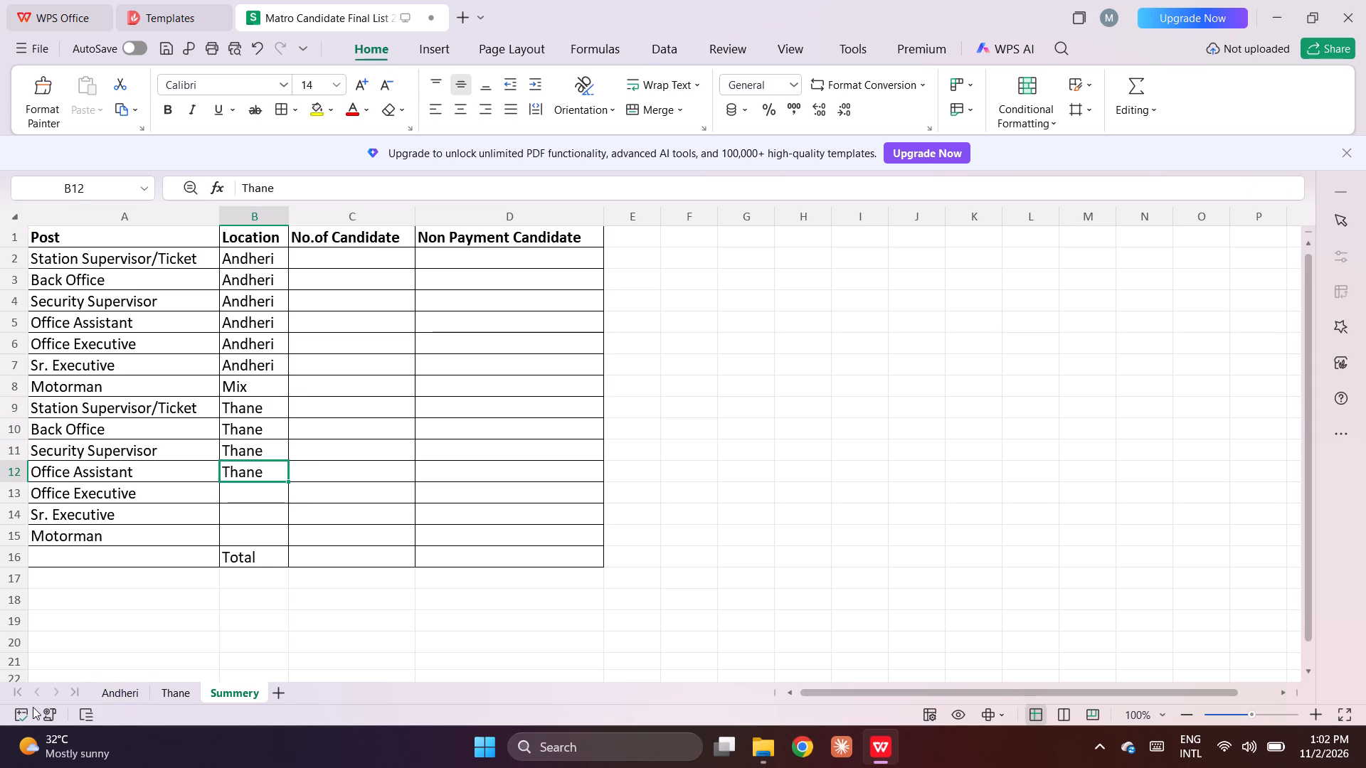
key("Return")
key("ctrl+d")
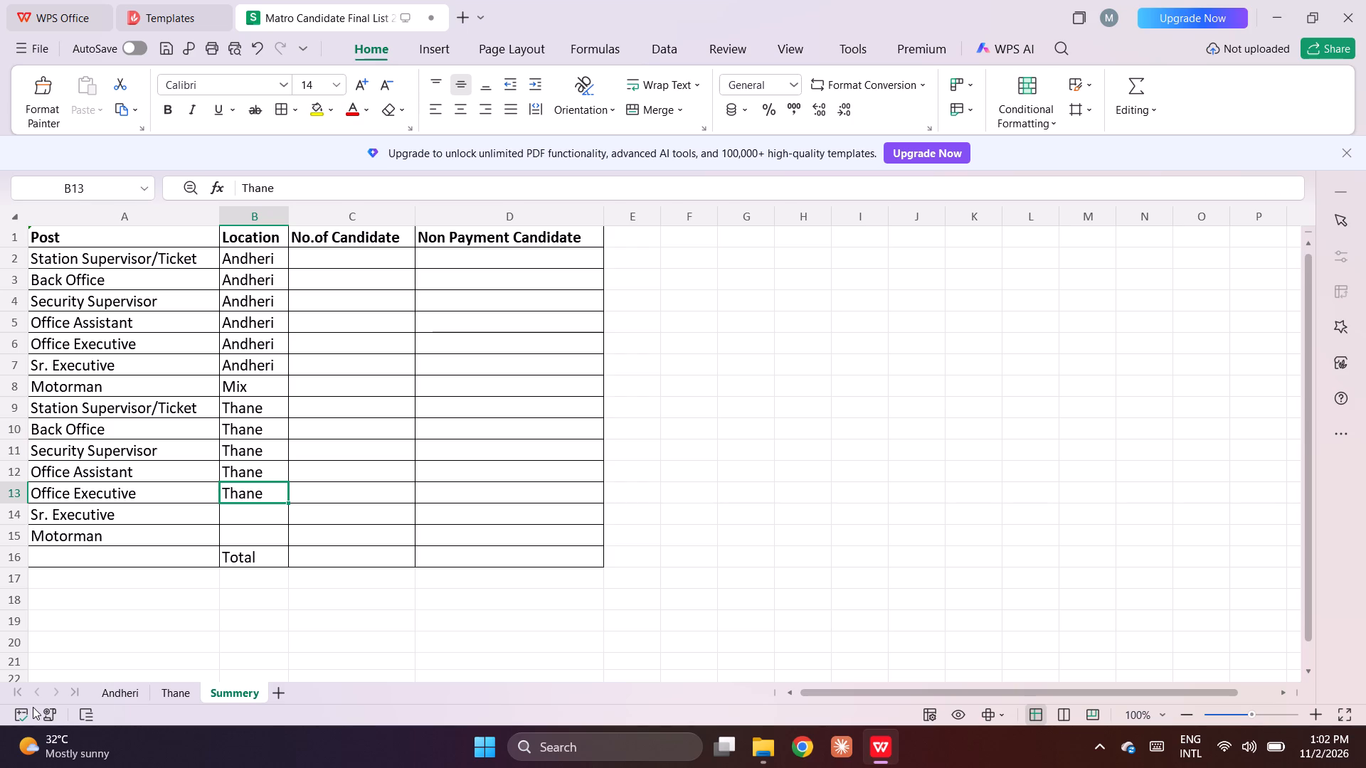
key("Return")
key("ctrl+d")
left_click(33, 707, "ctrl")
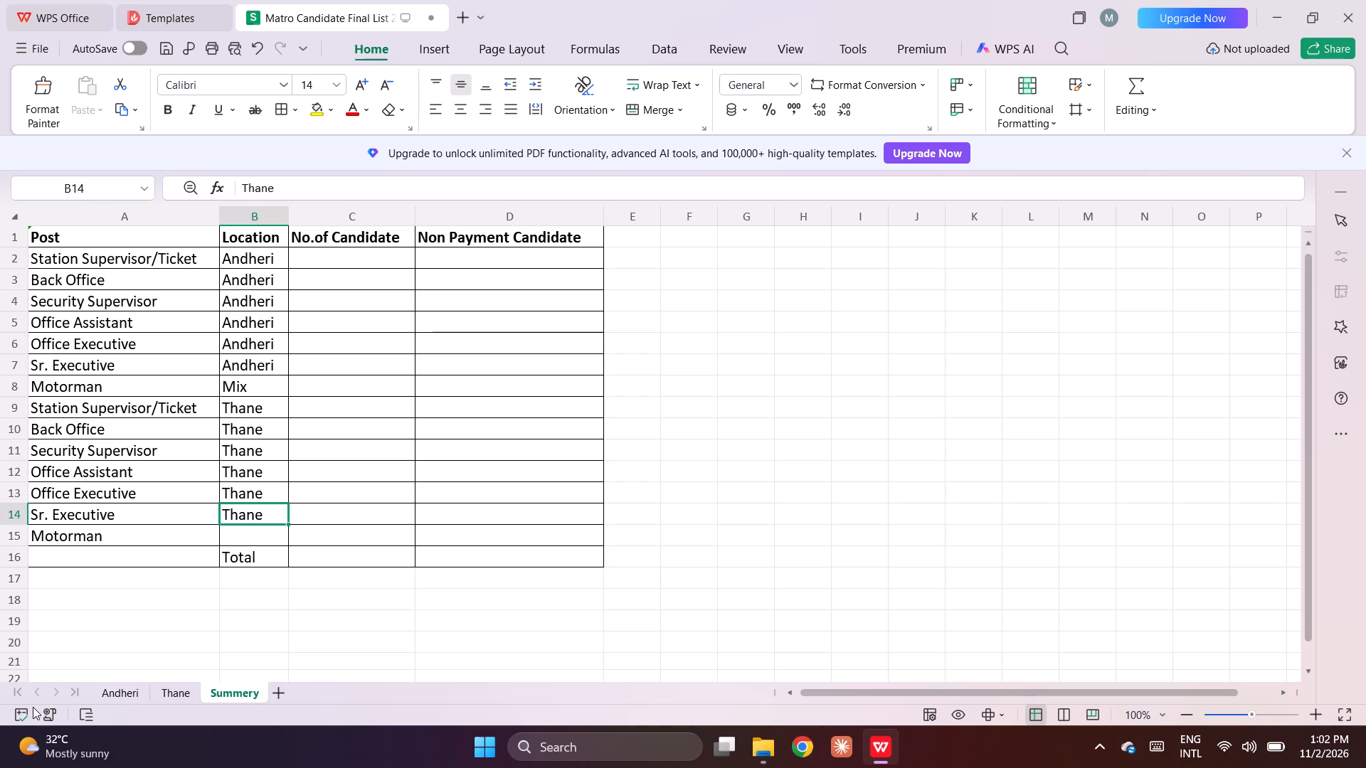
key("Return")
key("ctrl+d")
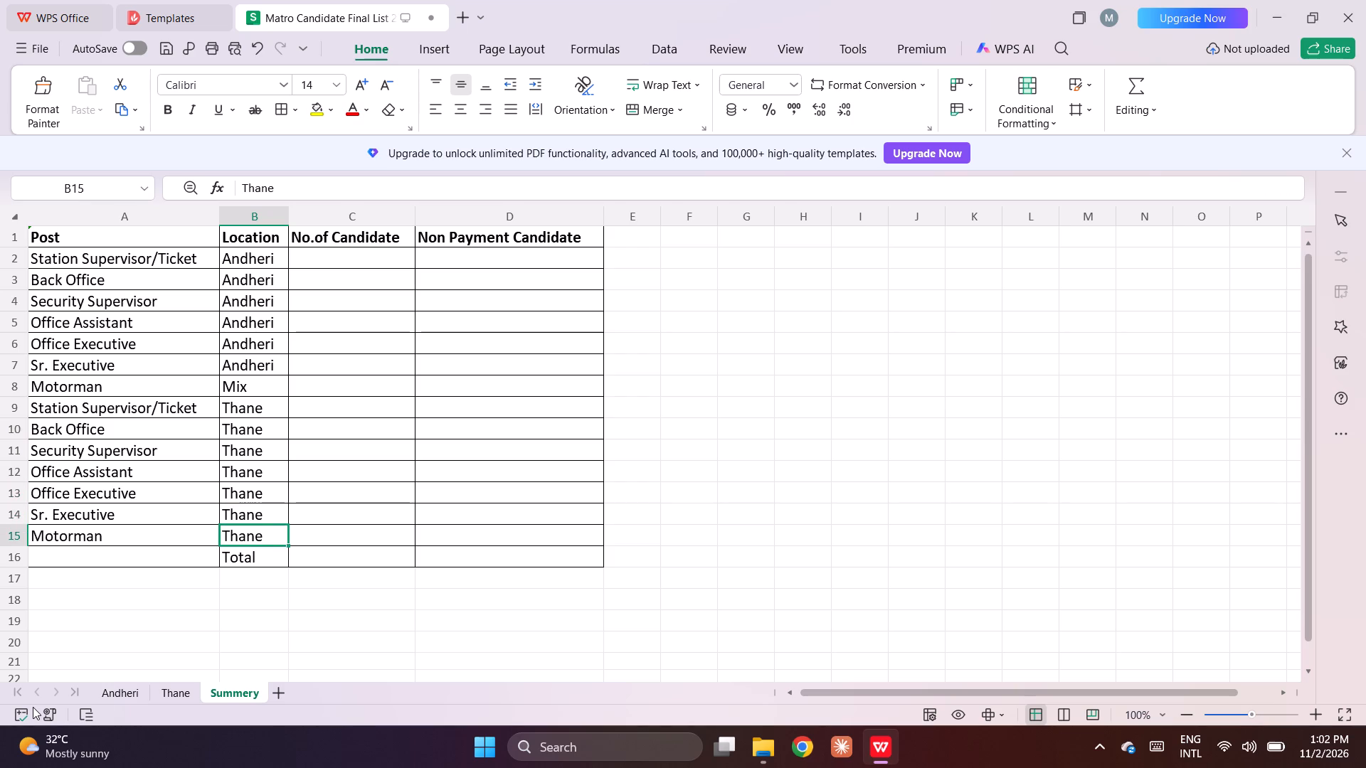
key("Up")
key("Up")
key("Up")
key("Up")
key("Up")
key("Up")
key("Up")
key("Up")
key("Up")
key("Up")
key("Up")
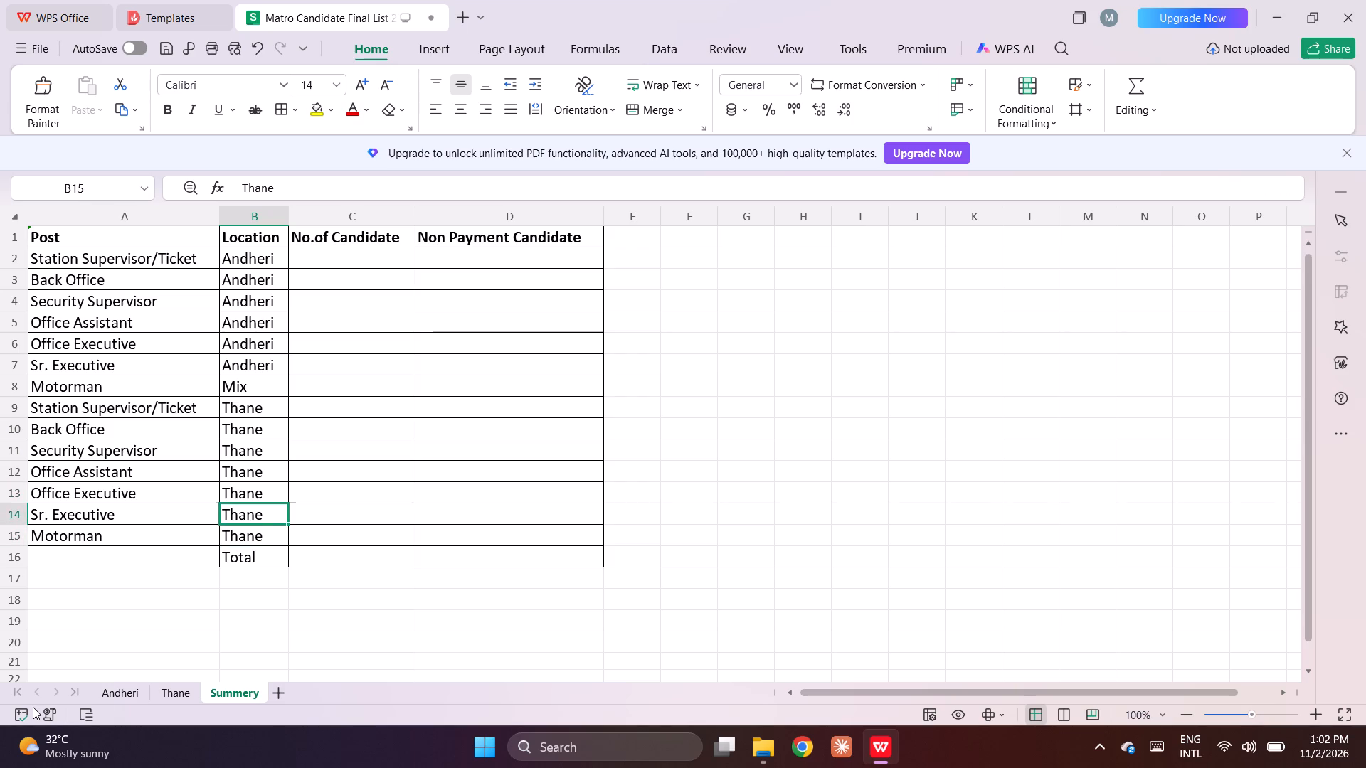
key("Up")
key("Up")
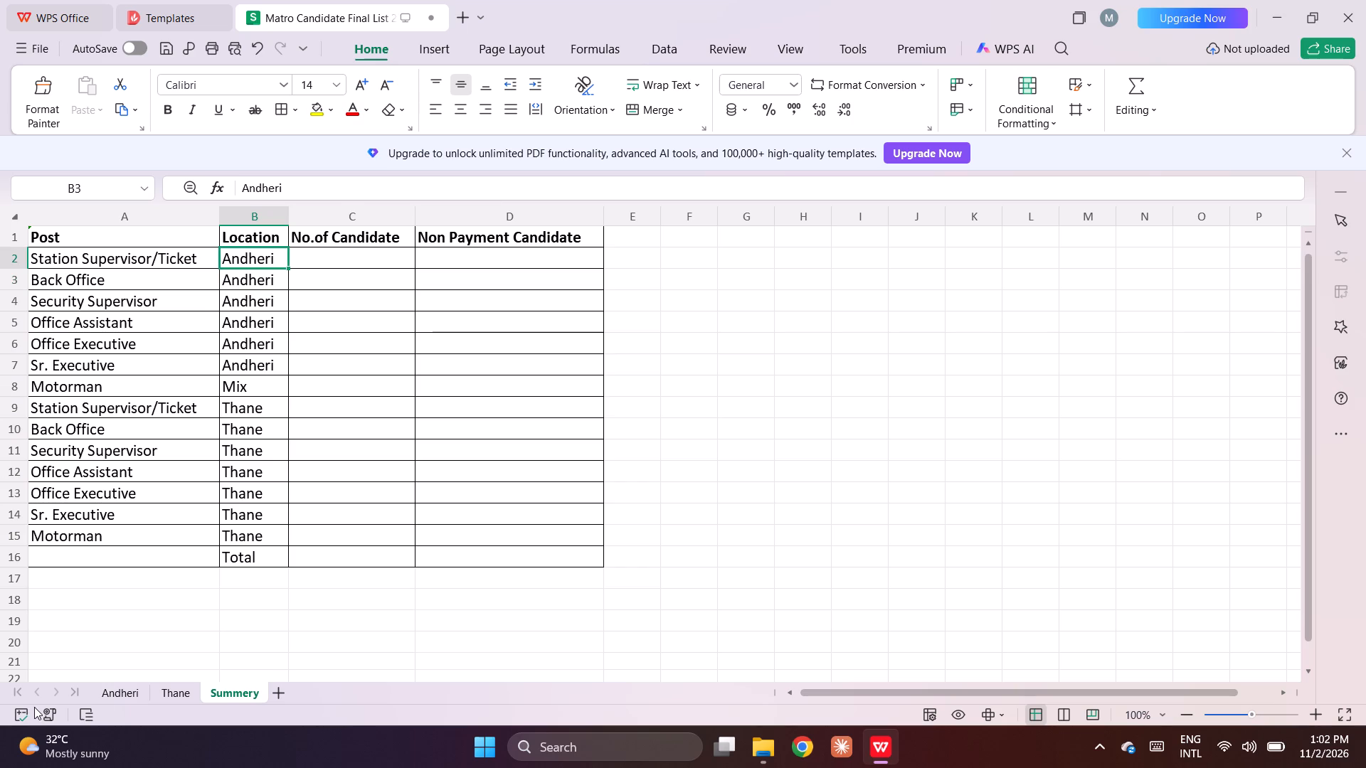
Fit the widths of columns B and D to their contents.
double_click(288, 218)
left_click(324, 265)
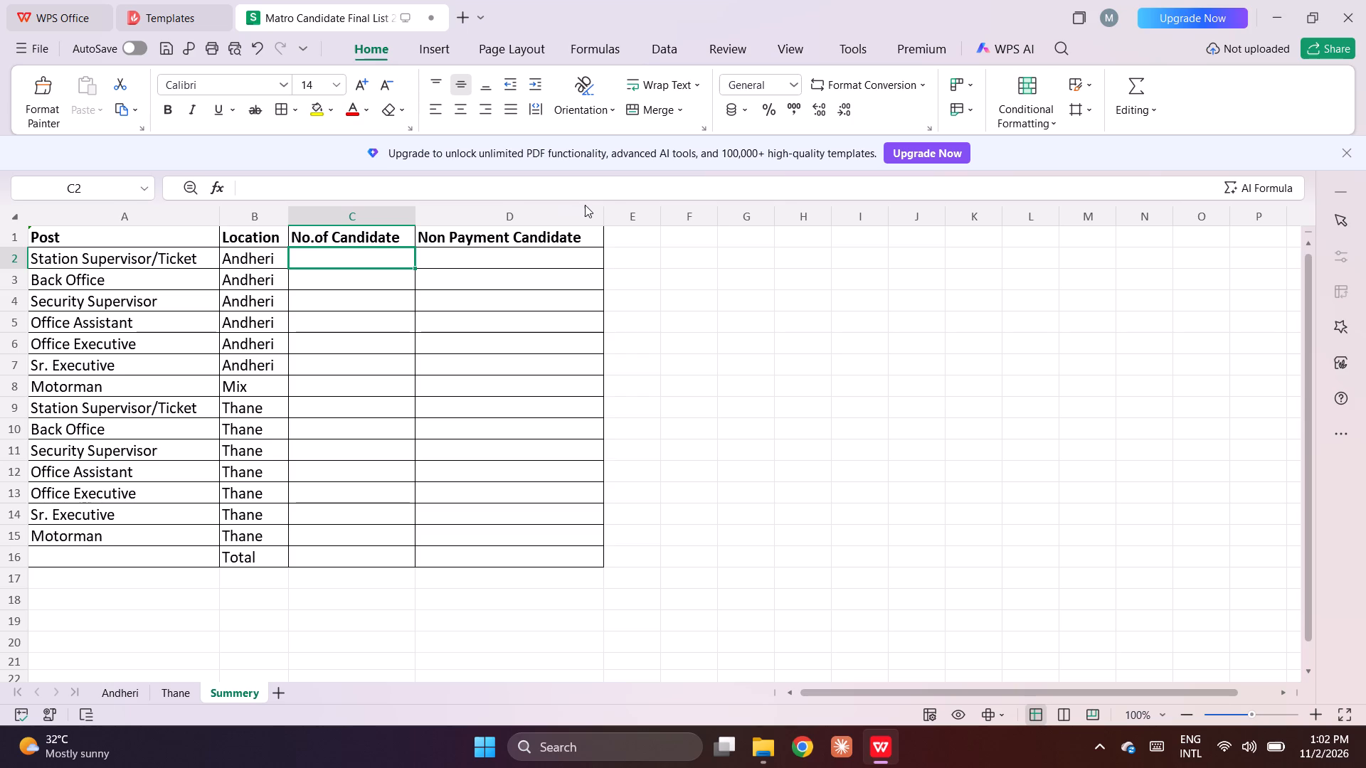
double_click(604, 223)
Save the workbook.
left_click(344, 257)
key("ctrl+s")
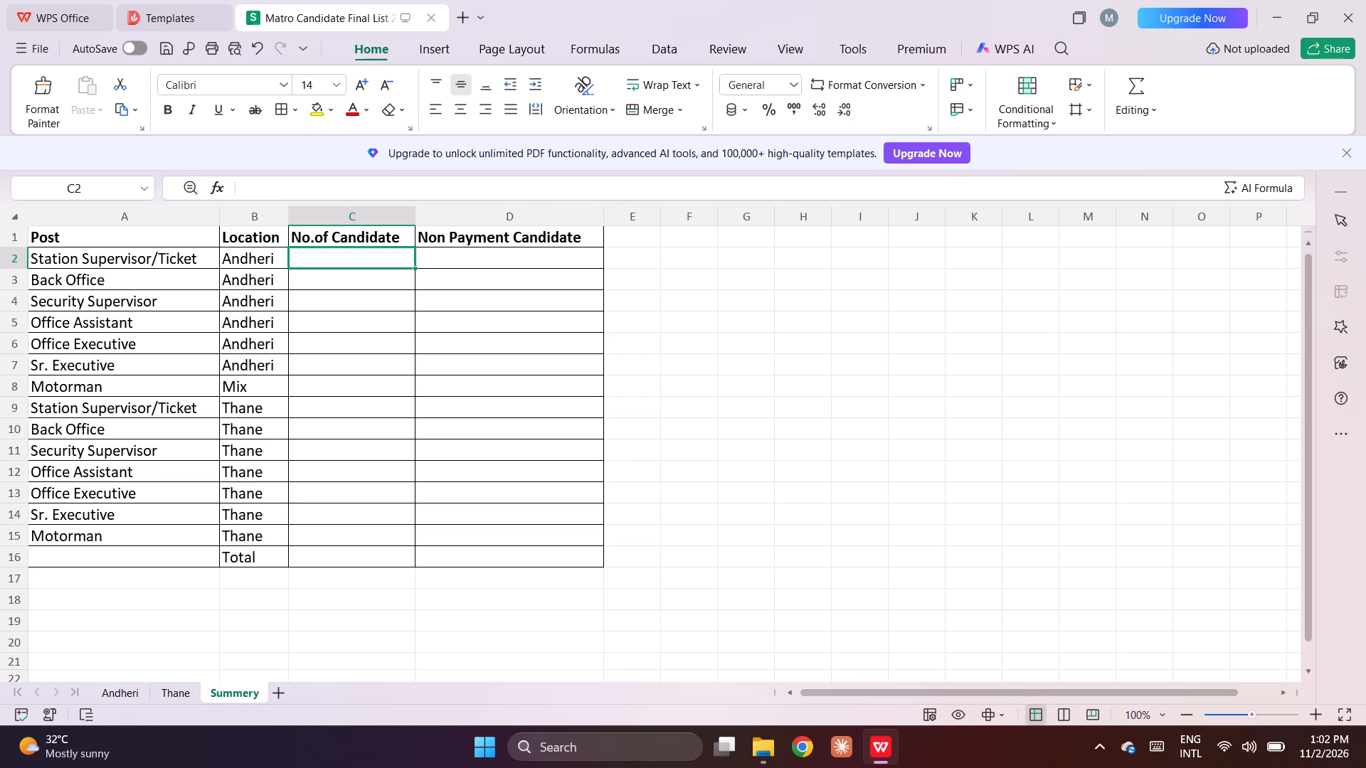
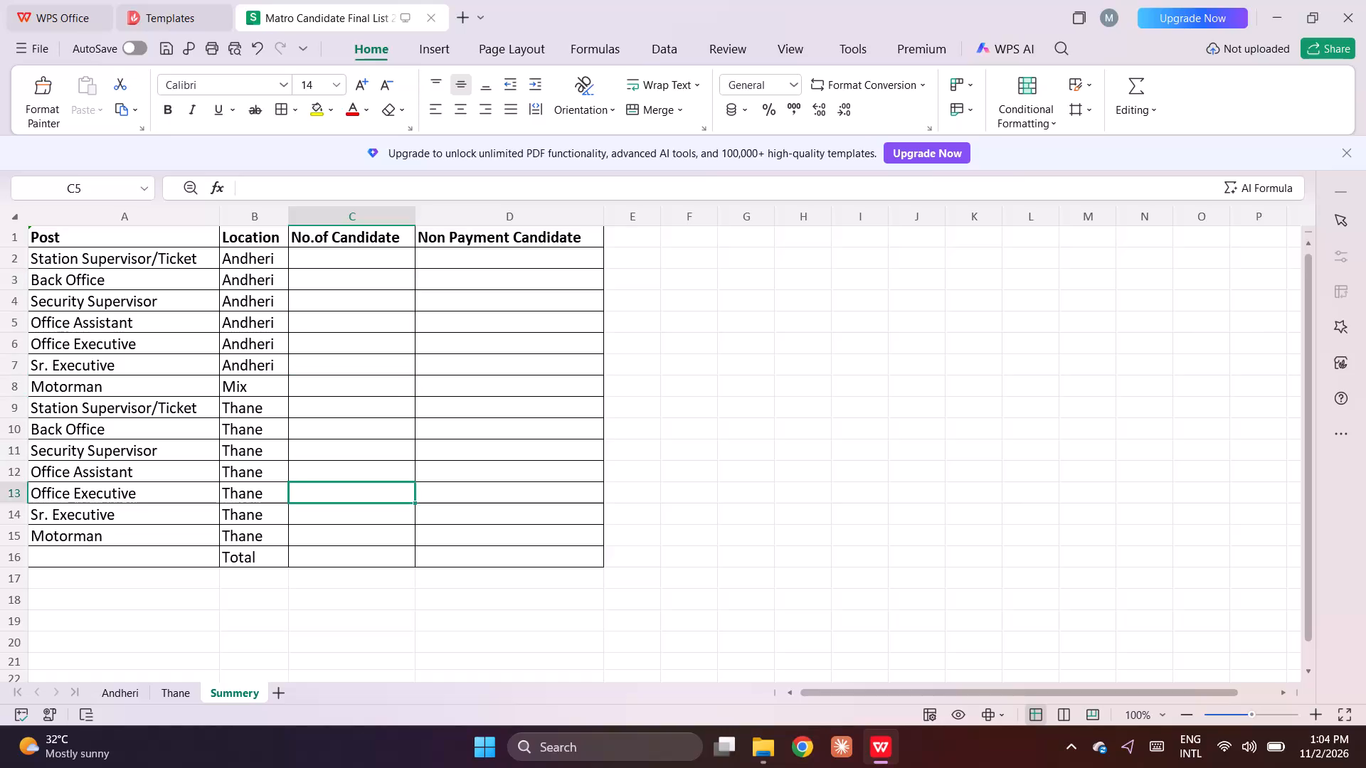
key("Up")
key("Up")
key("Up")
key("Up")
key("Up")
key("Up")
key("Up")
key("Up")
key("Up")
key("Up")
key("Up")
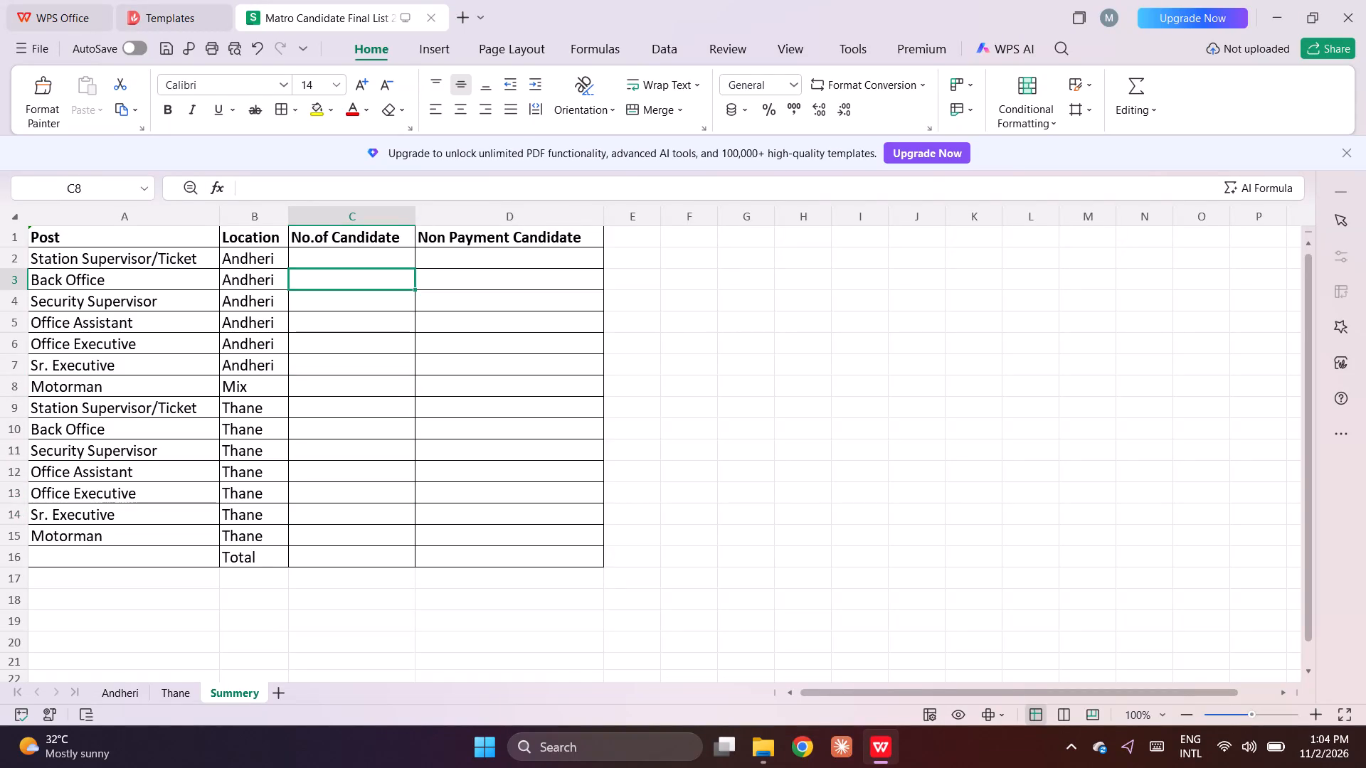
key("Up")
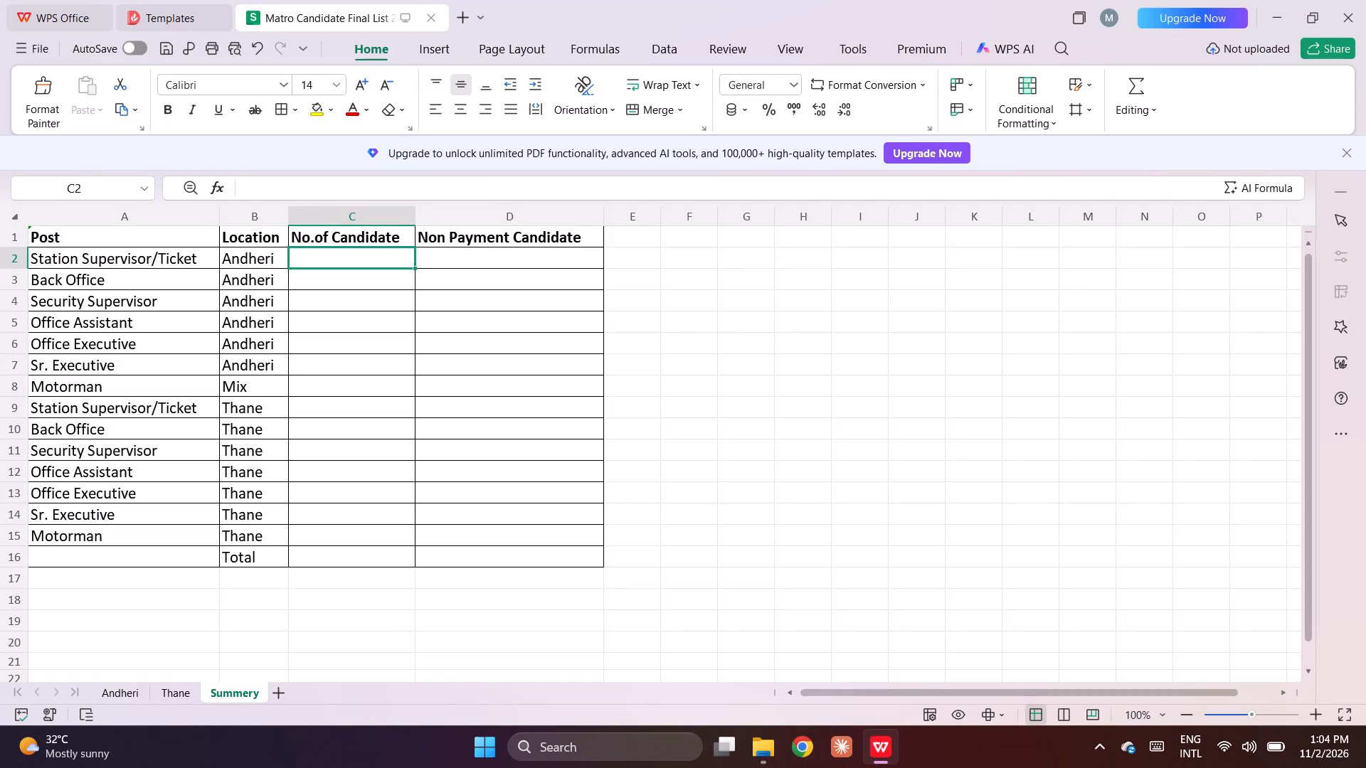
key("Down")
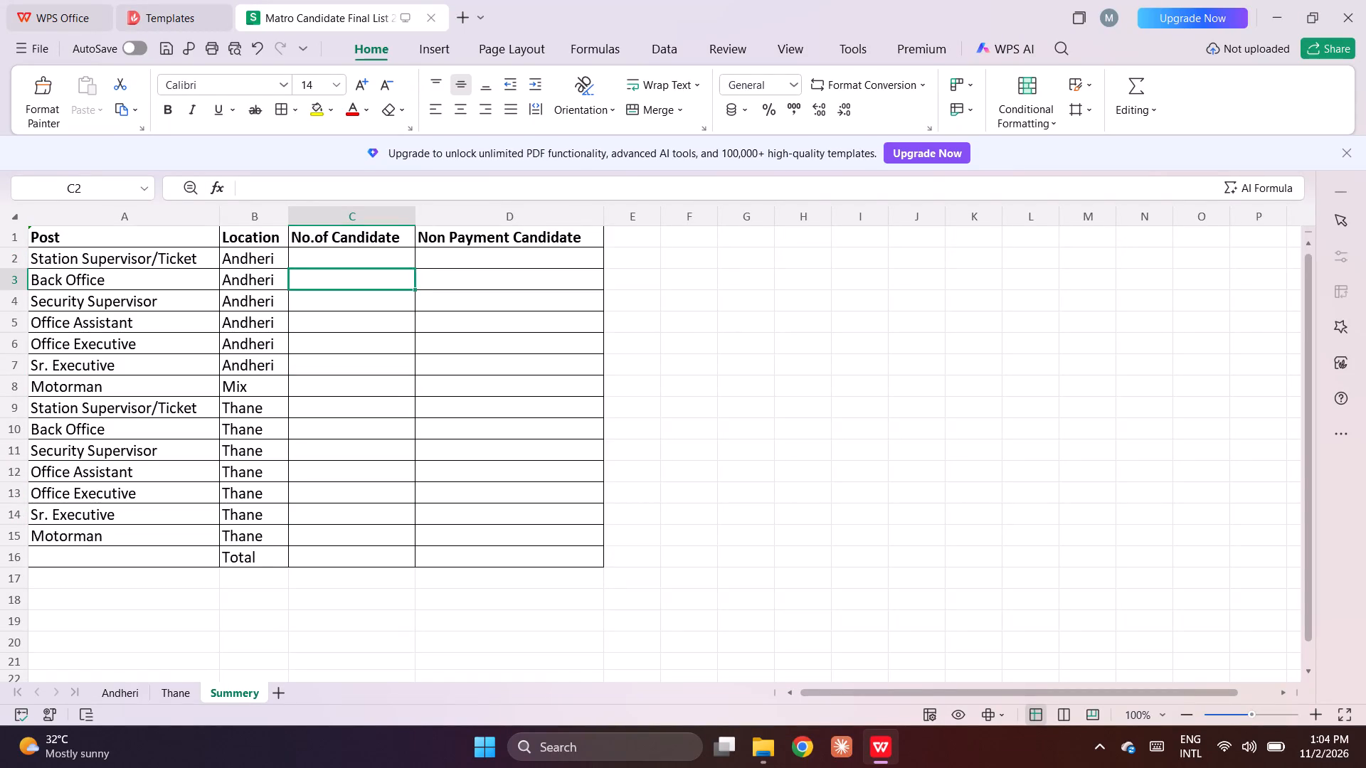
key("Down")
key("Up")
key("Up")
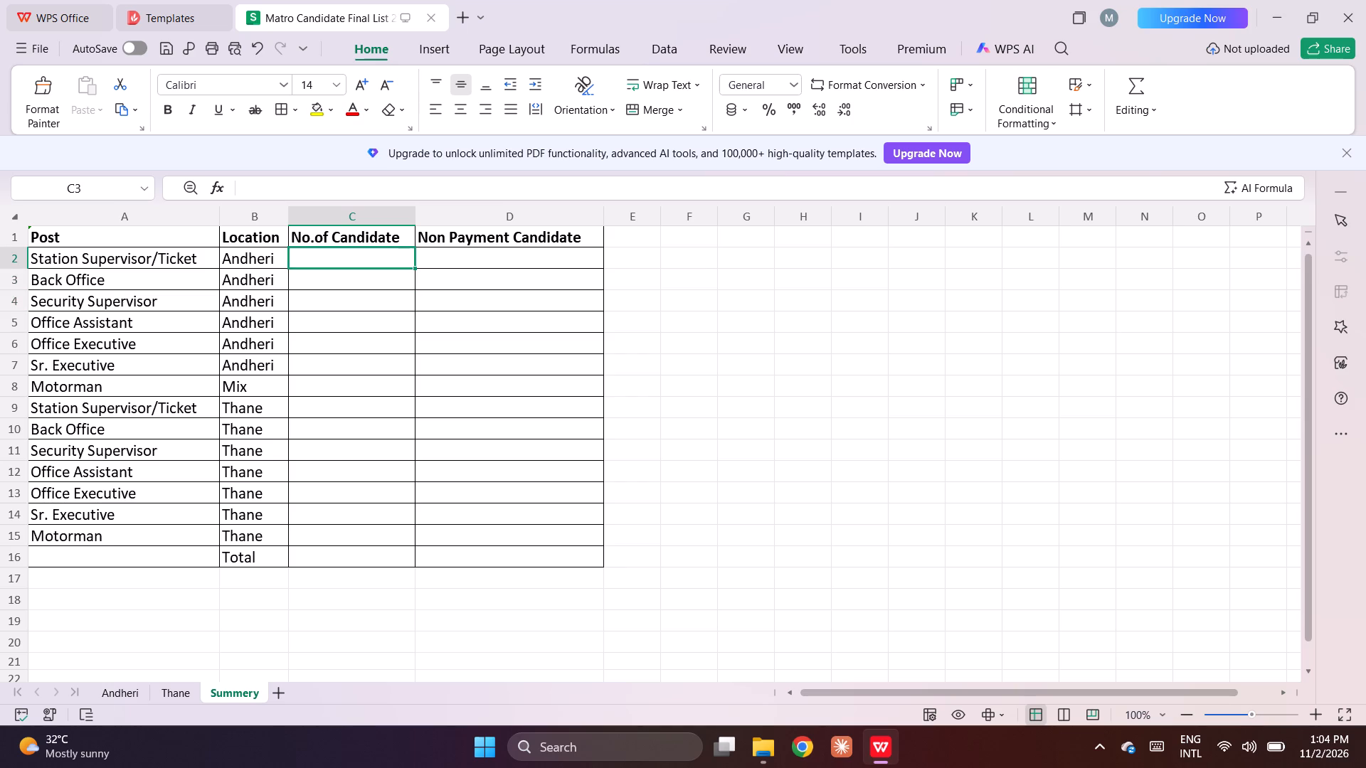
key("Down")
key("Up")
Fit the width of column D on the Summery sheet to its contents.
double_click(603, 218)
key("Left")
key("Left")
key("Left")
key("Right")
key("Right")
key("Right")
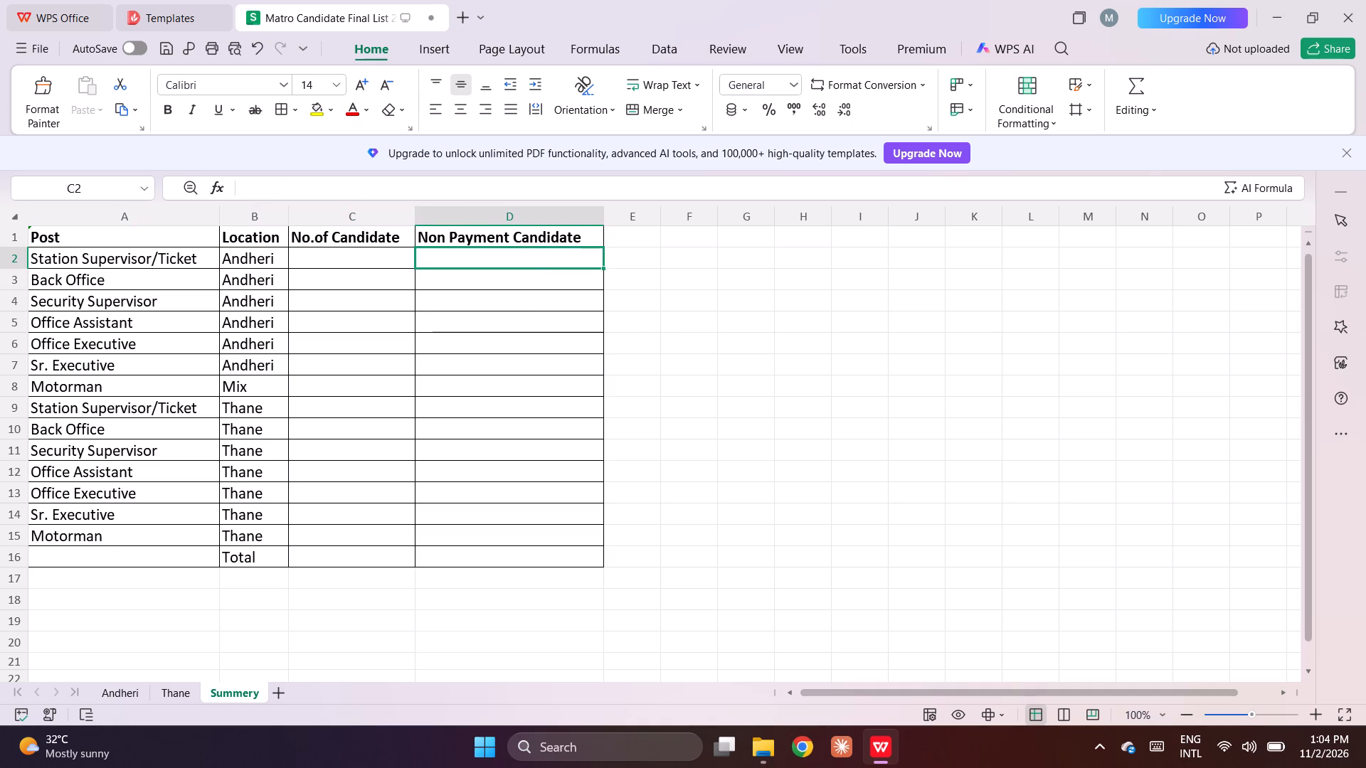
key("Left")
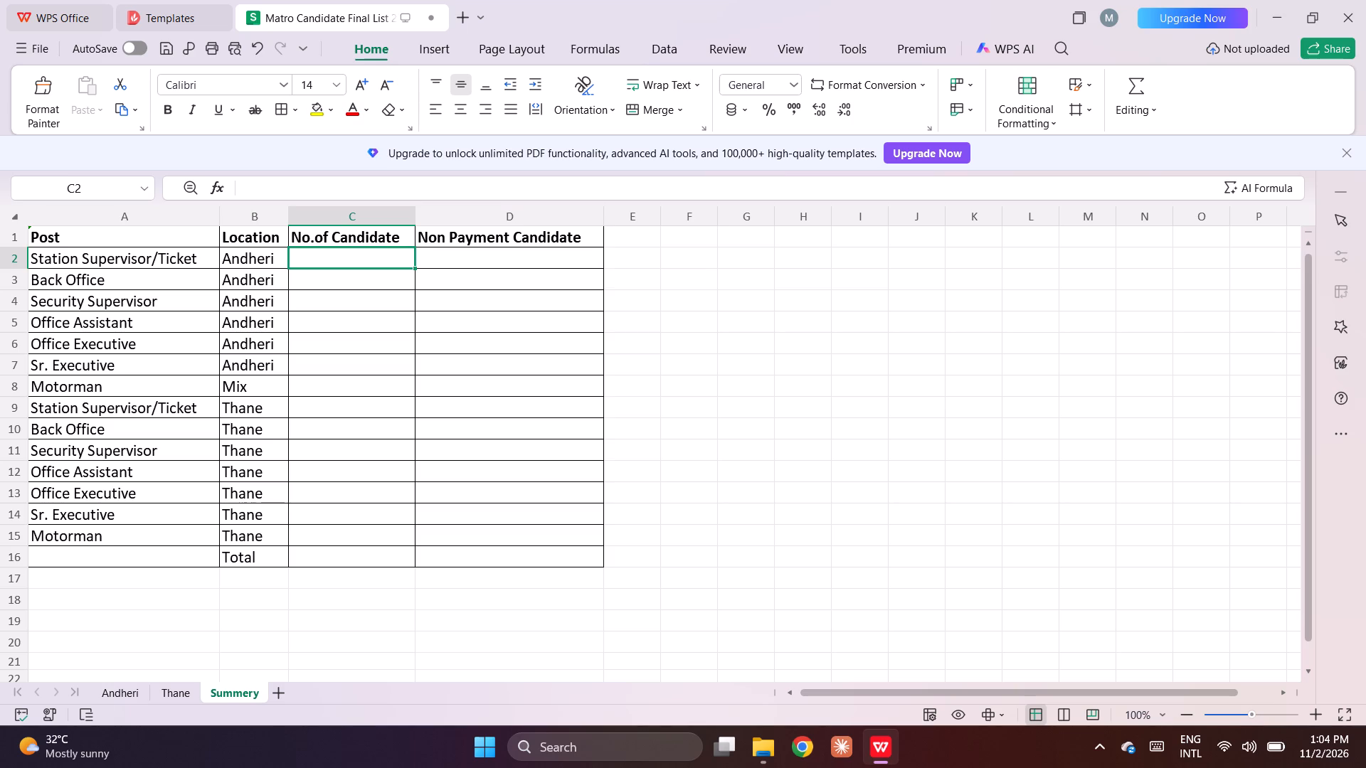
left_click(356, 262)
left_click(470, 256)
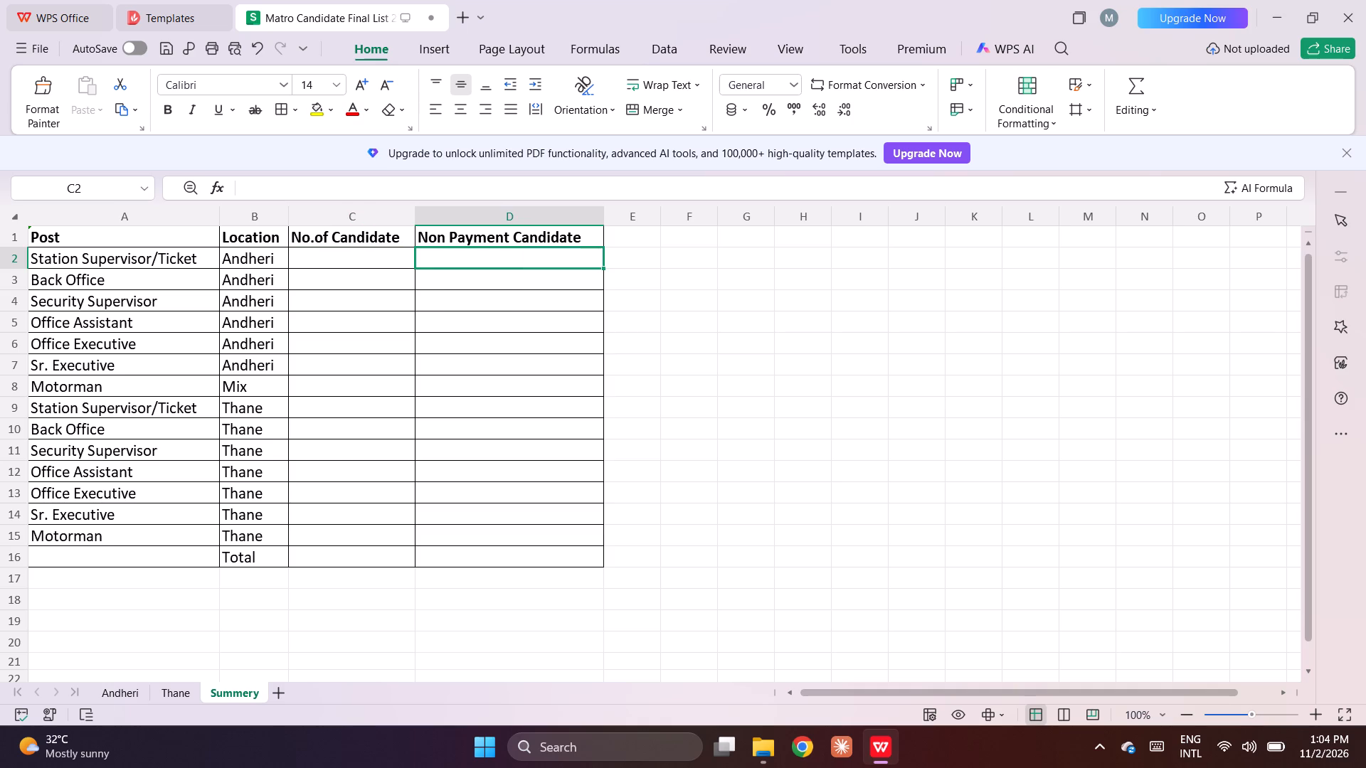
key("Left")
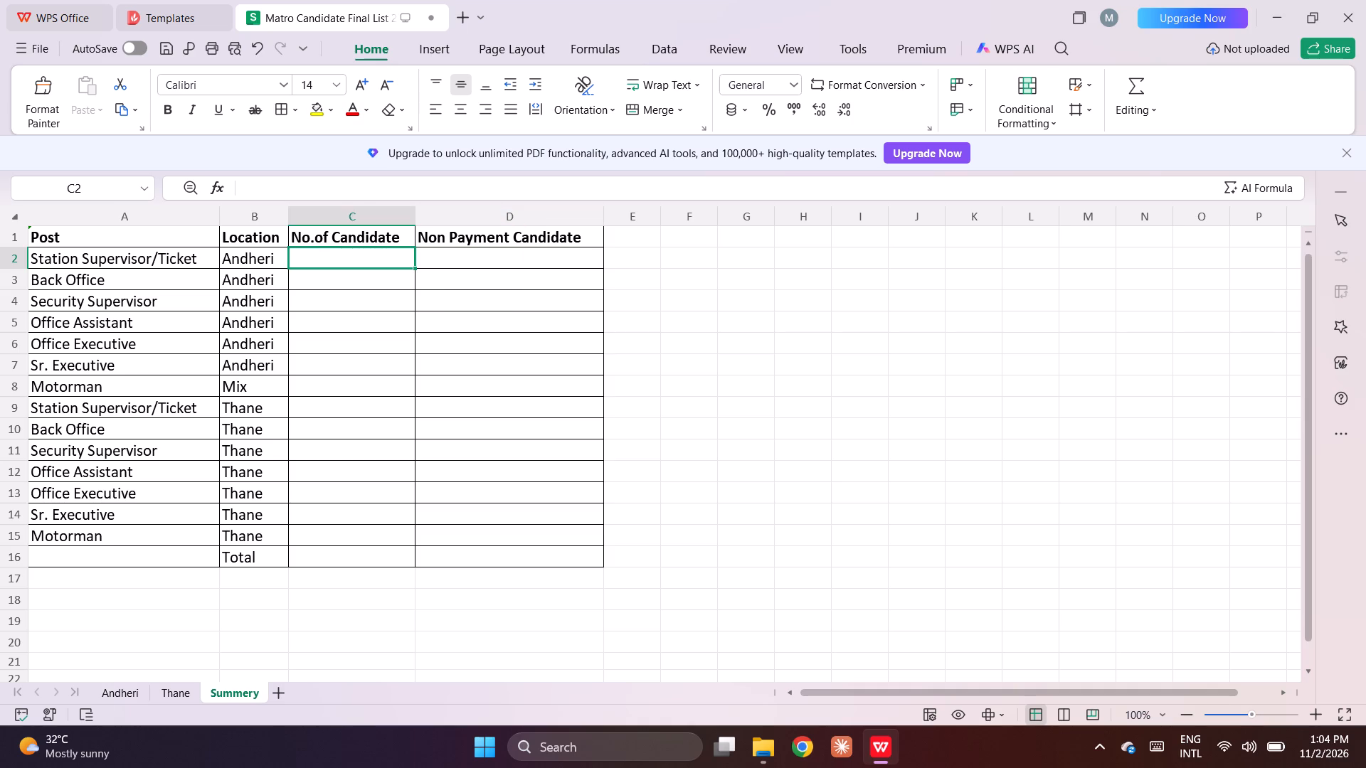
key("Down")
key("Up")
On the Andheri sheet, inspect the error-checking options for the empty cell F243 in the last Office Executive row.
left_click(102, 693)
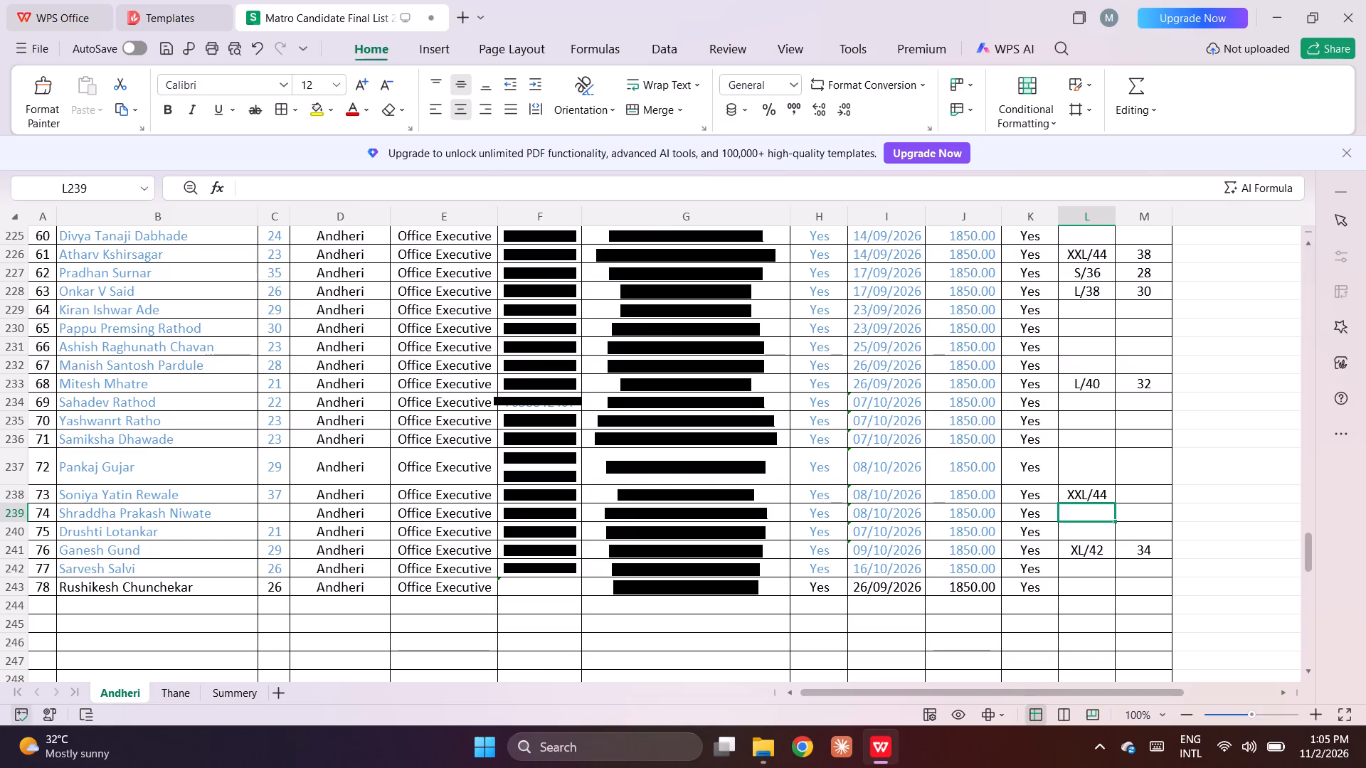
left_click(549, 580)
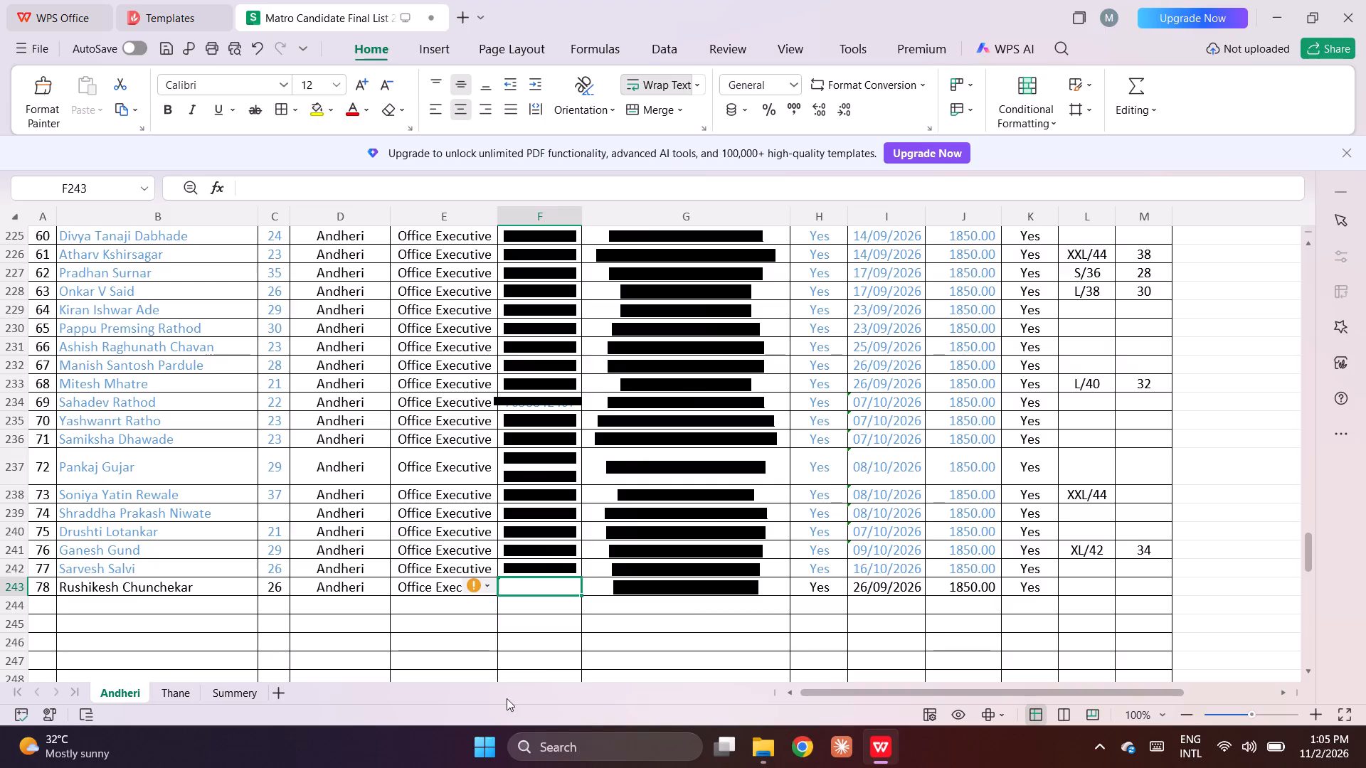
left_click(486, 591)
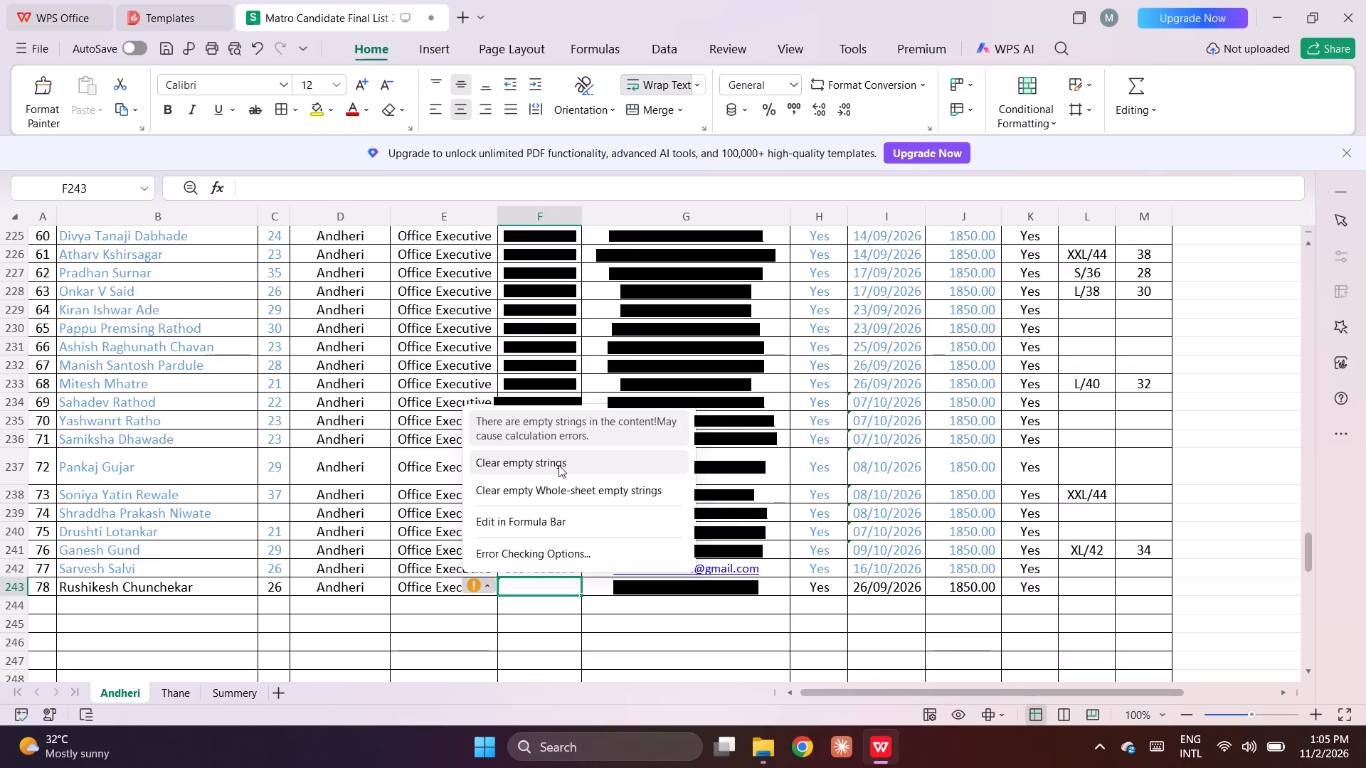
left_click(563, 611)
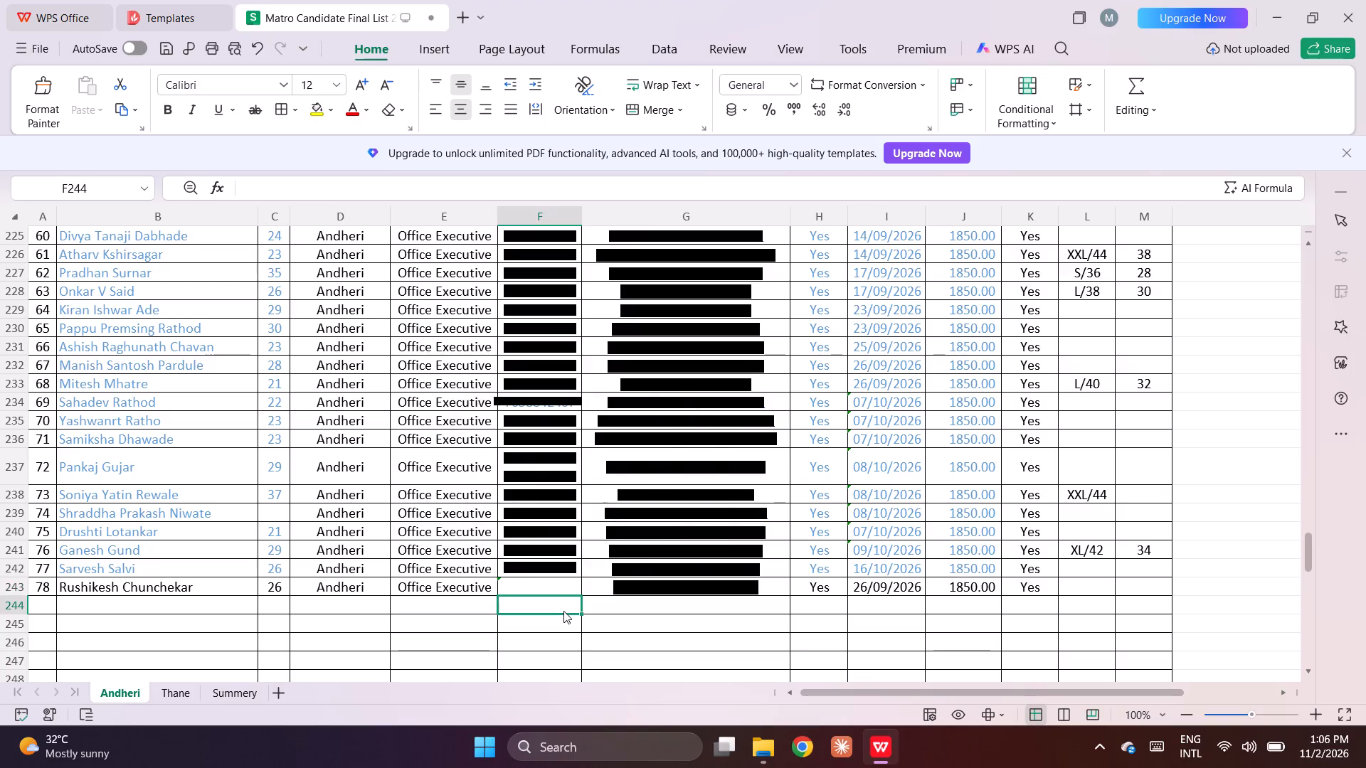
left_click(540, 587)
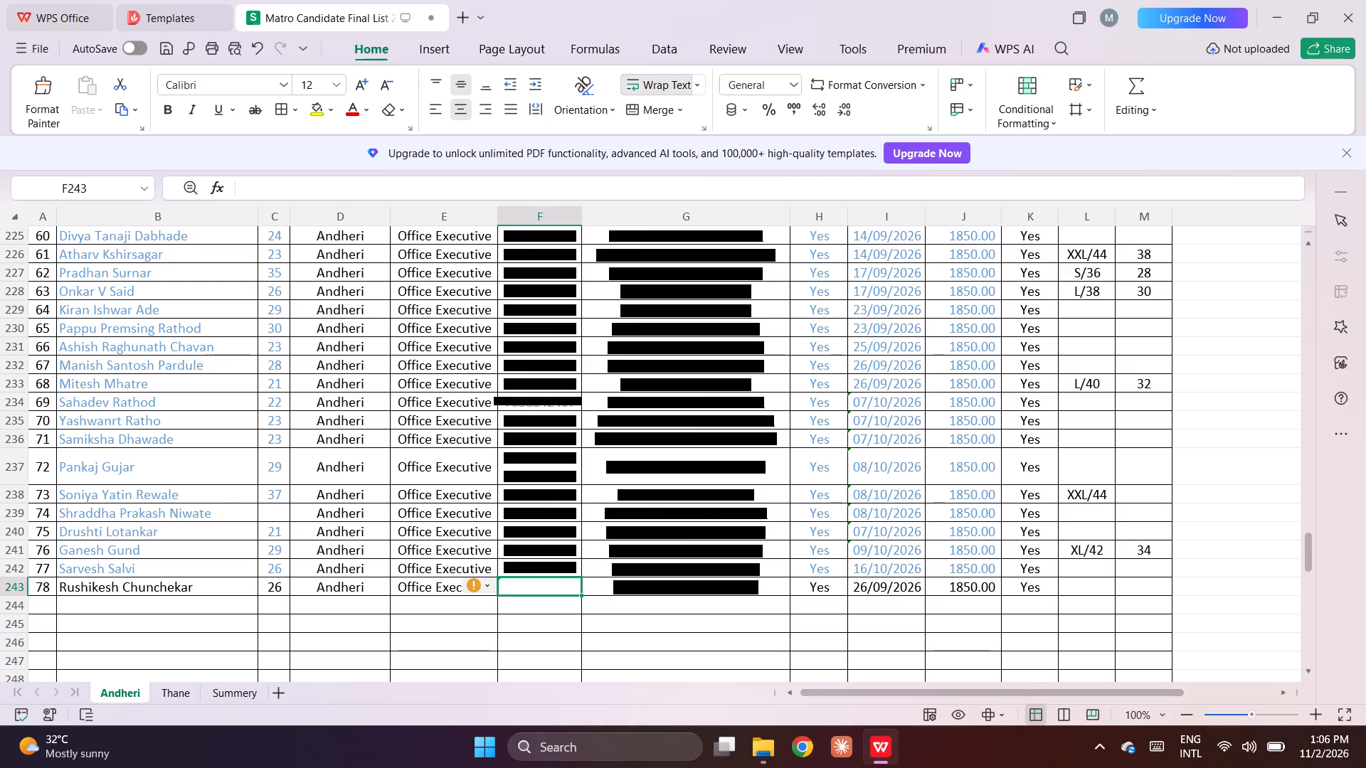
left_click(489, 591)
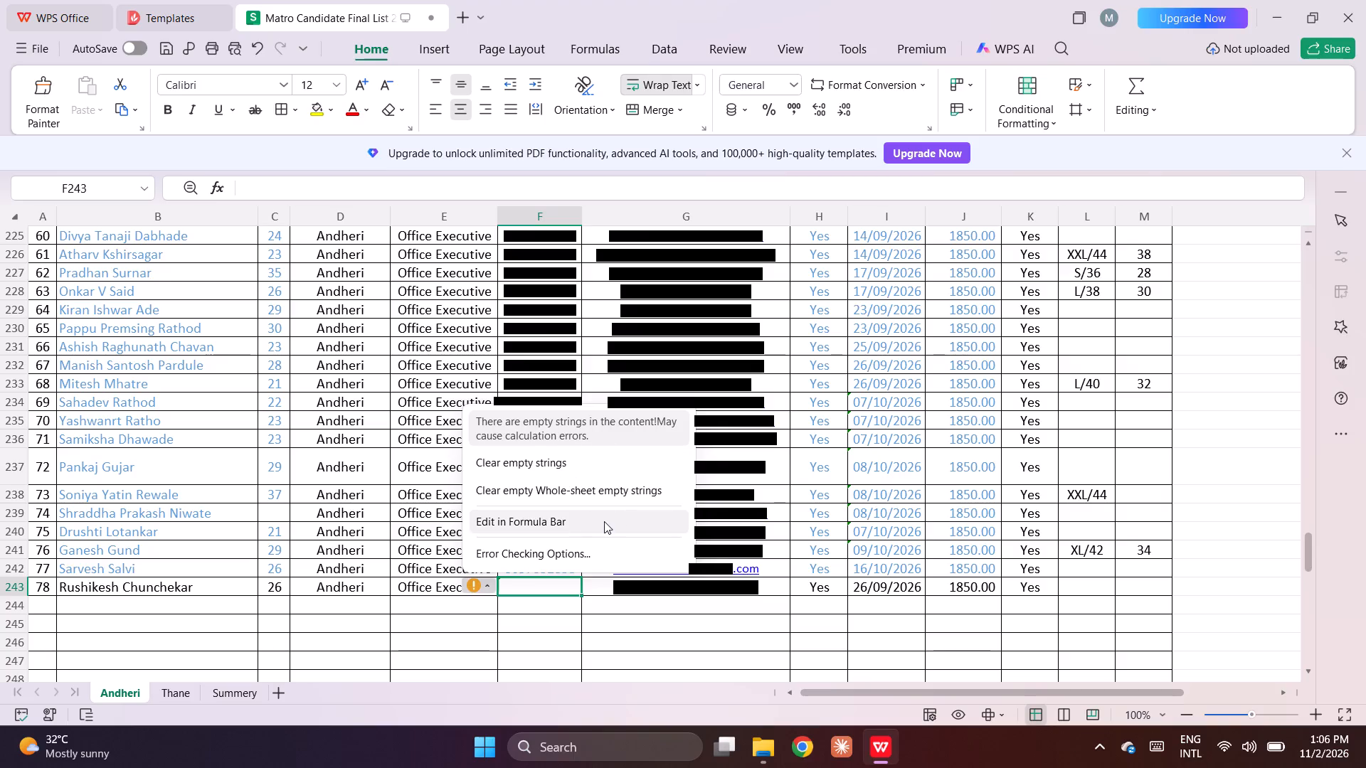
left_click(556, 564)
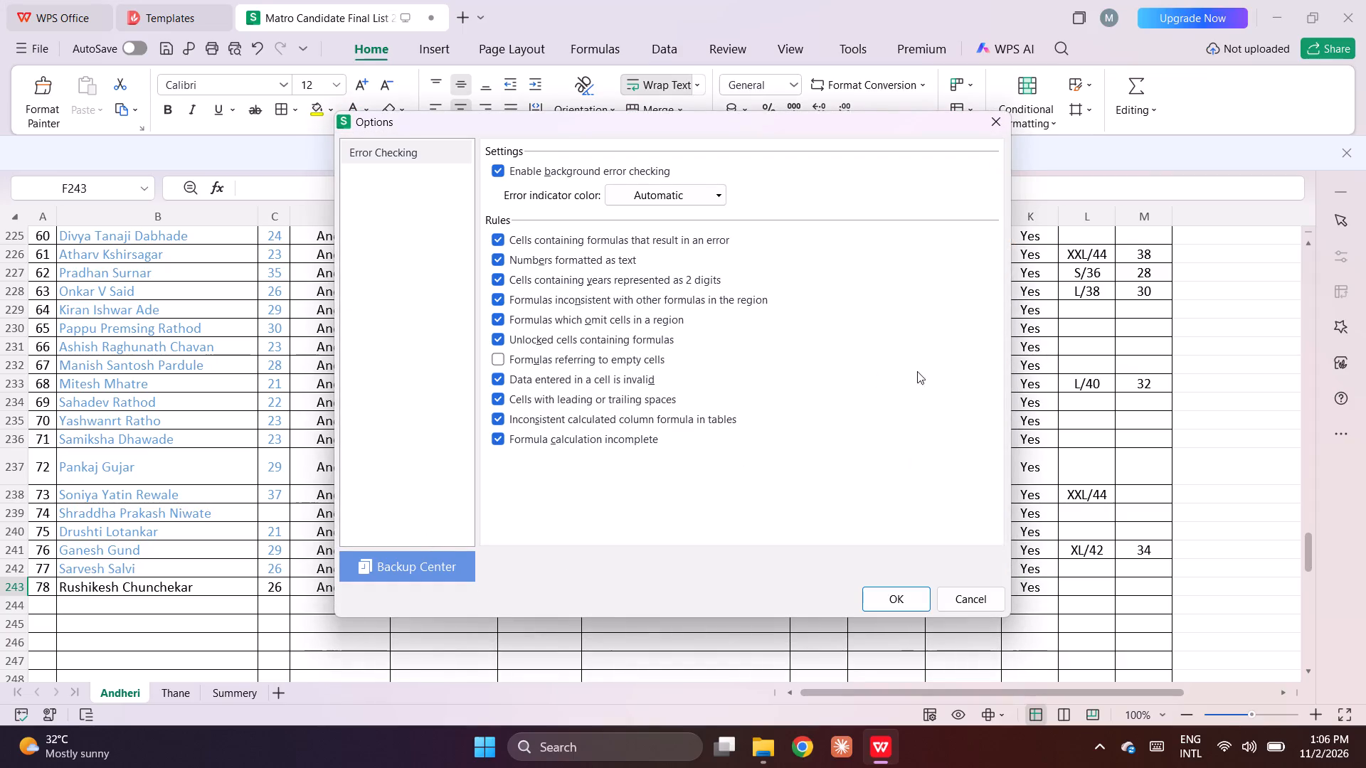
left_click(961, 593)
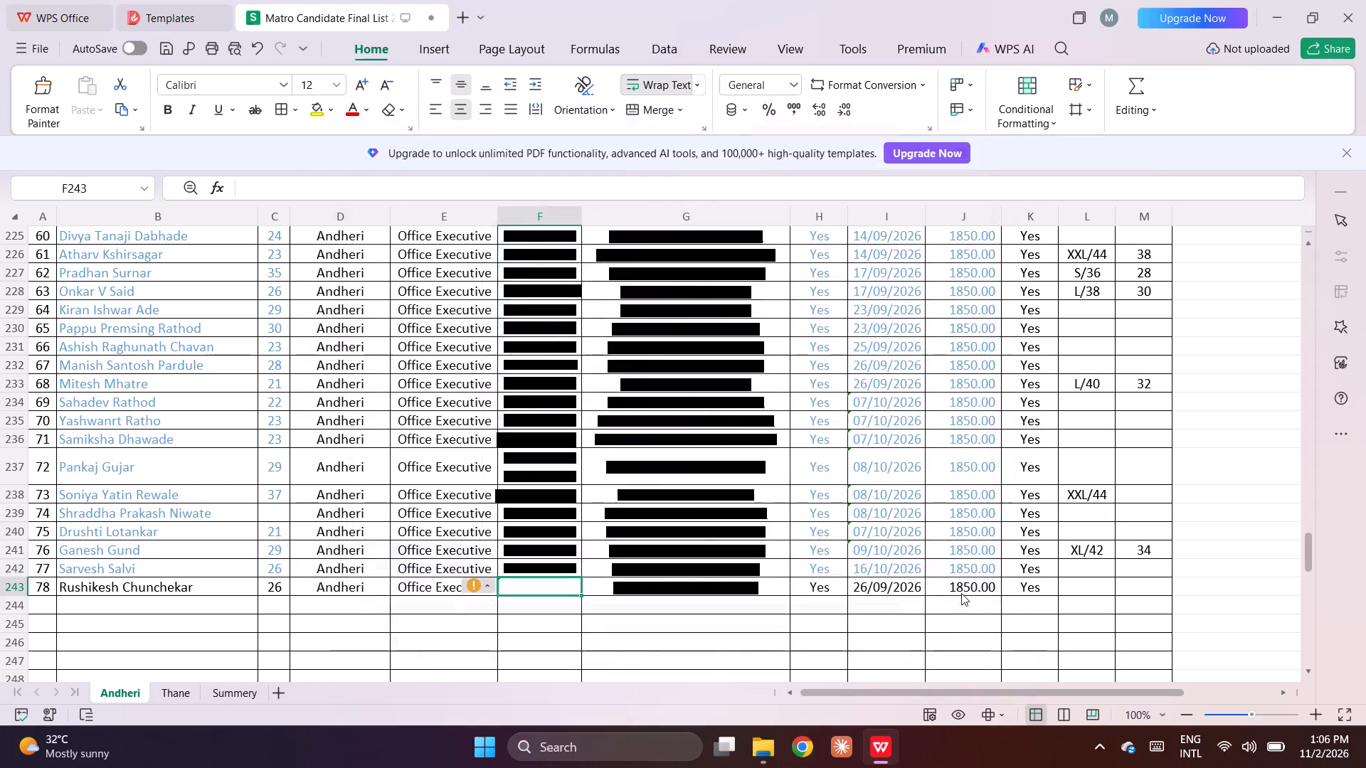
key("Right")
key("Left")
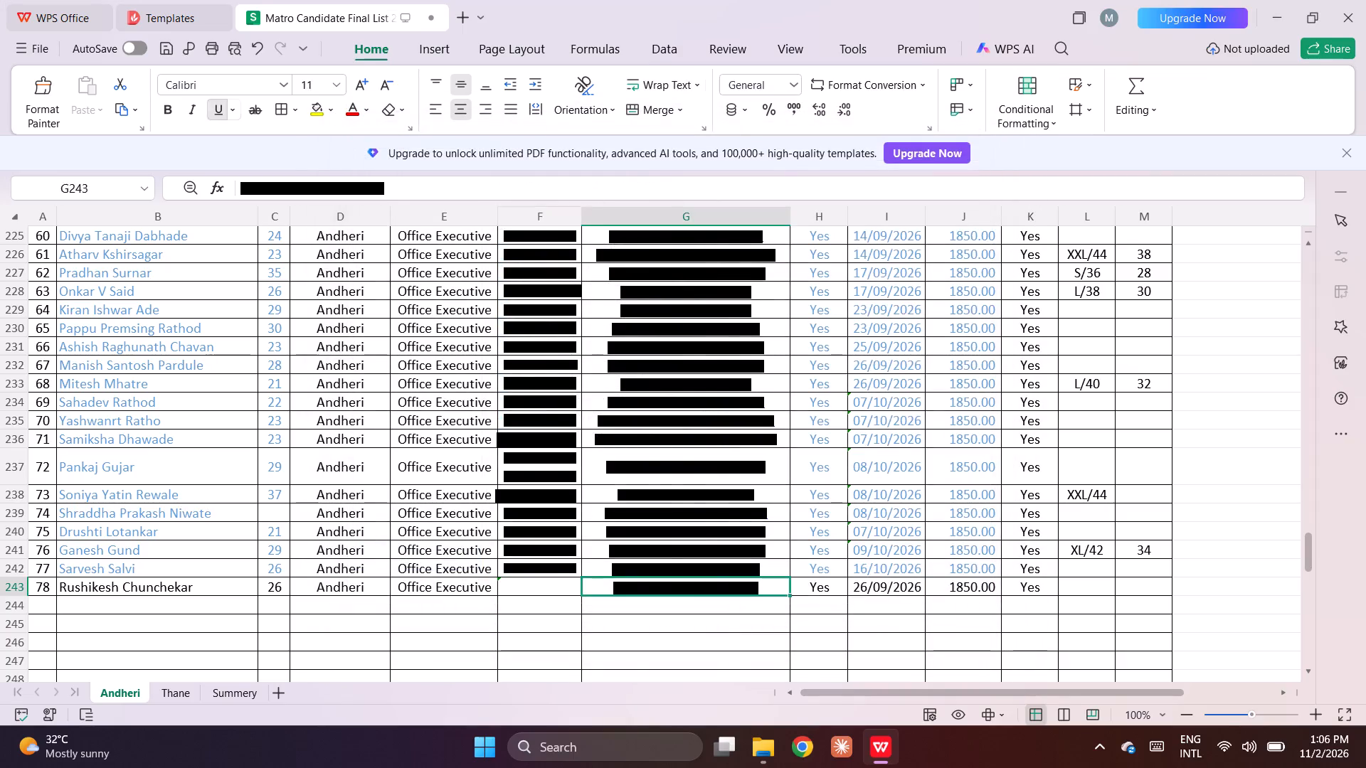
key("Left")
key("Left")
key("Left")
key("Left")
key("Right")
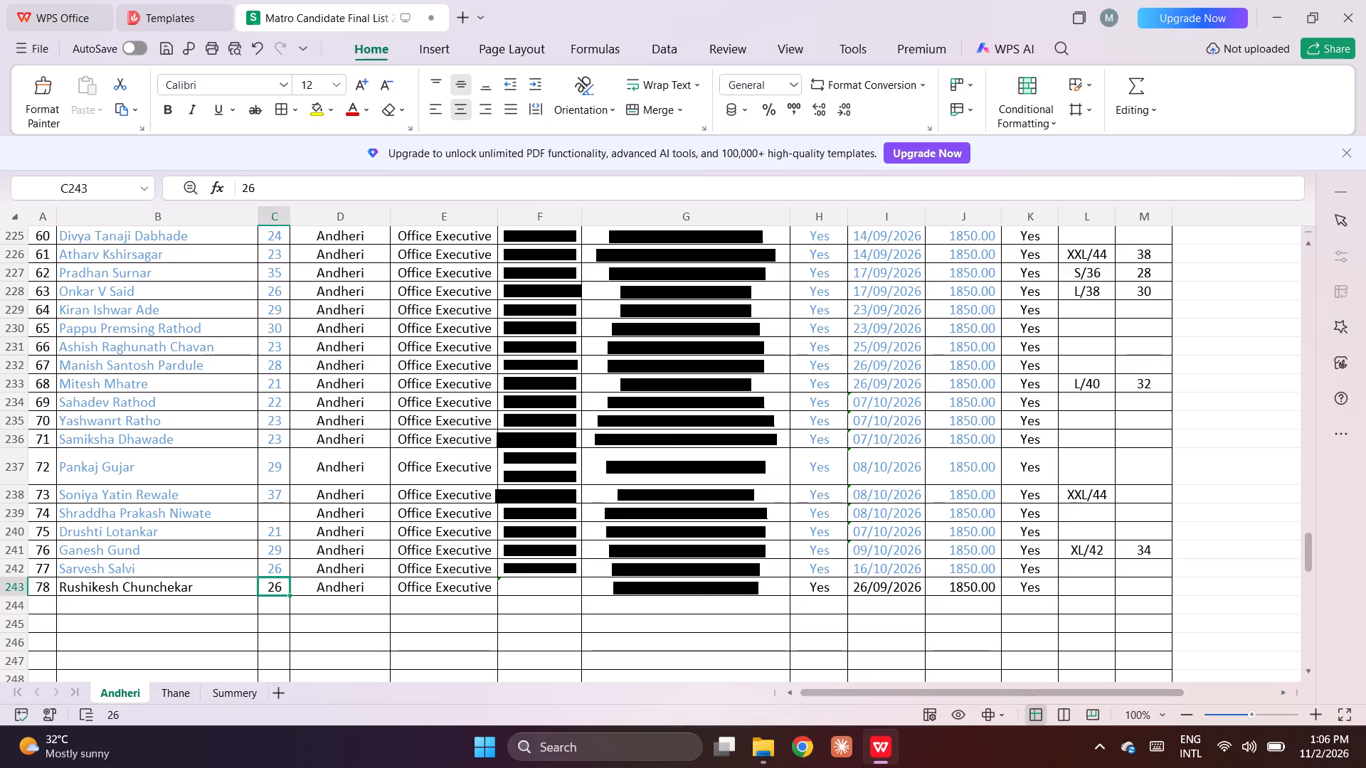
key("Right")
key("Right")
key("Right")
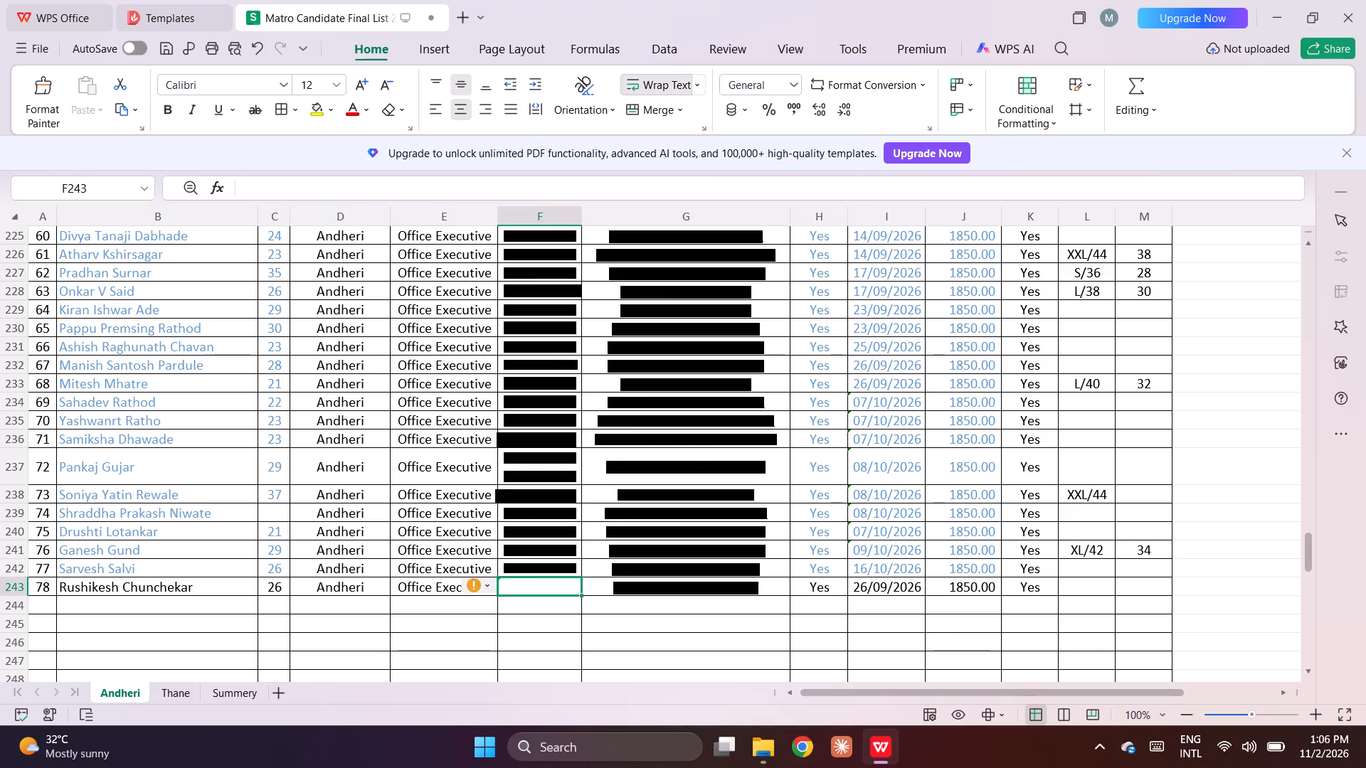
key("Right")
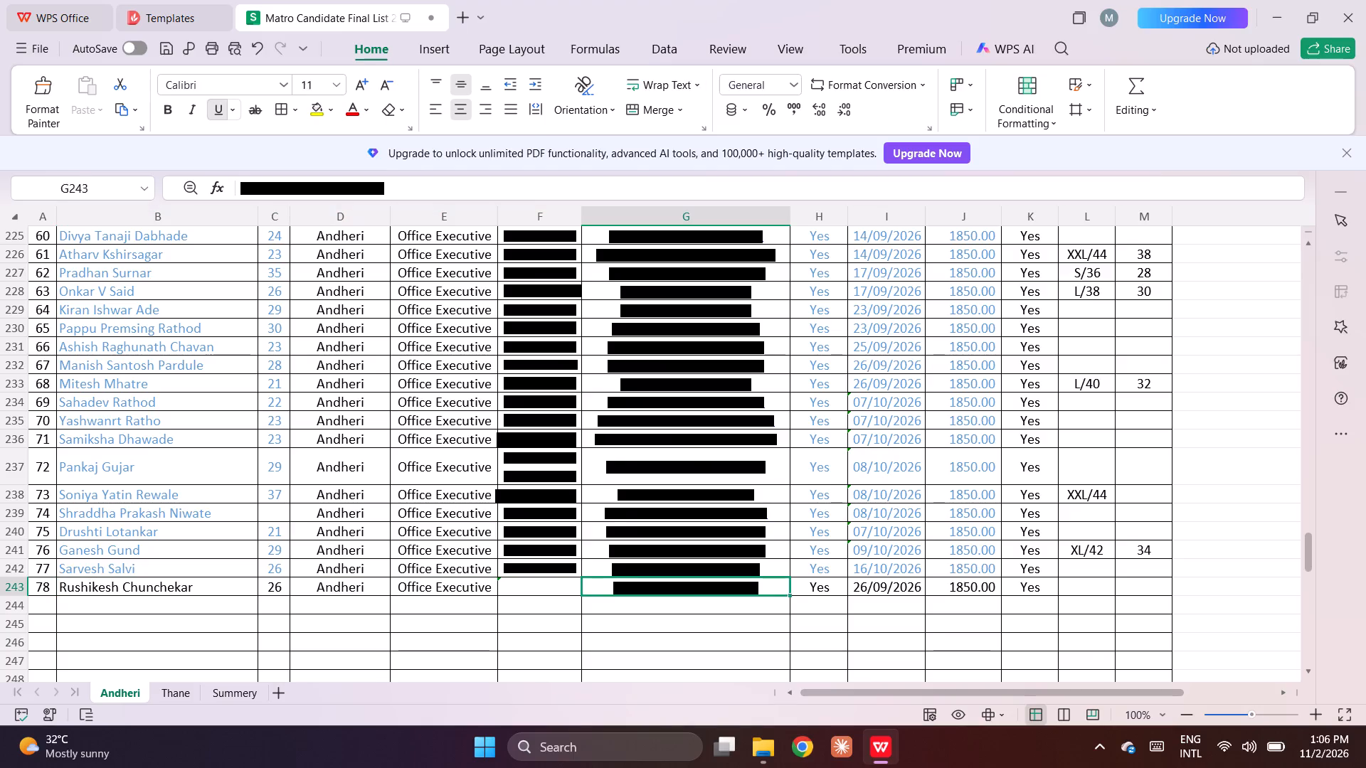
Dismiss the upgrade banner above the sheet.
left_click(1346, 146)
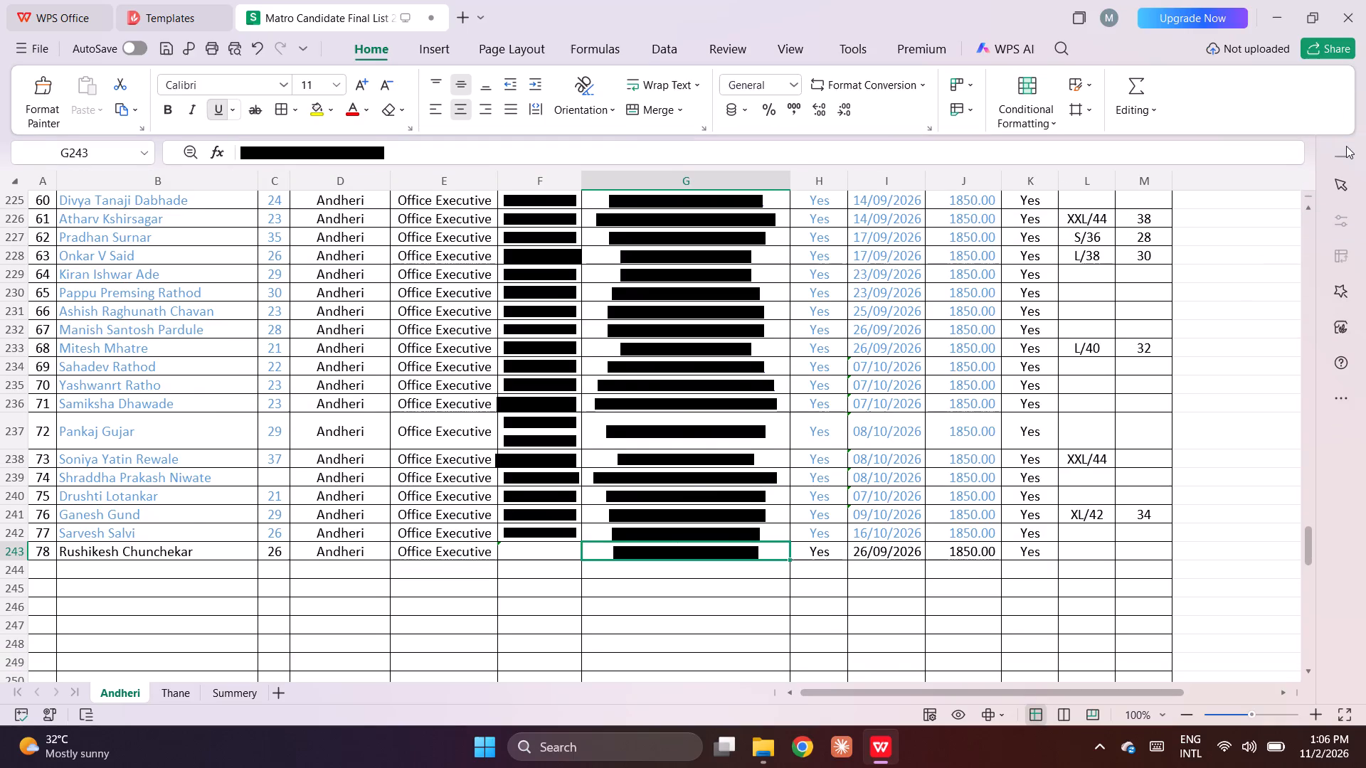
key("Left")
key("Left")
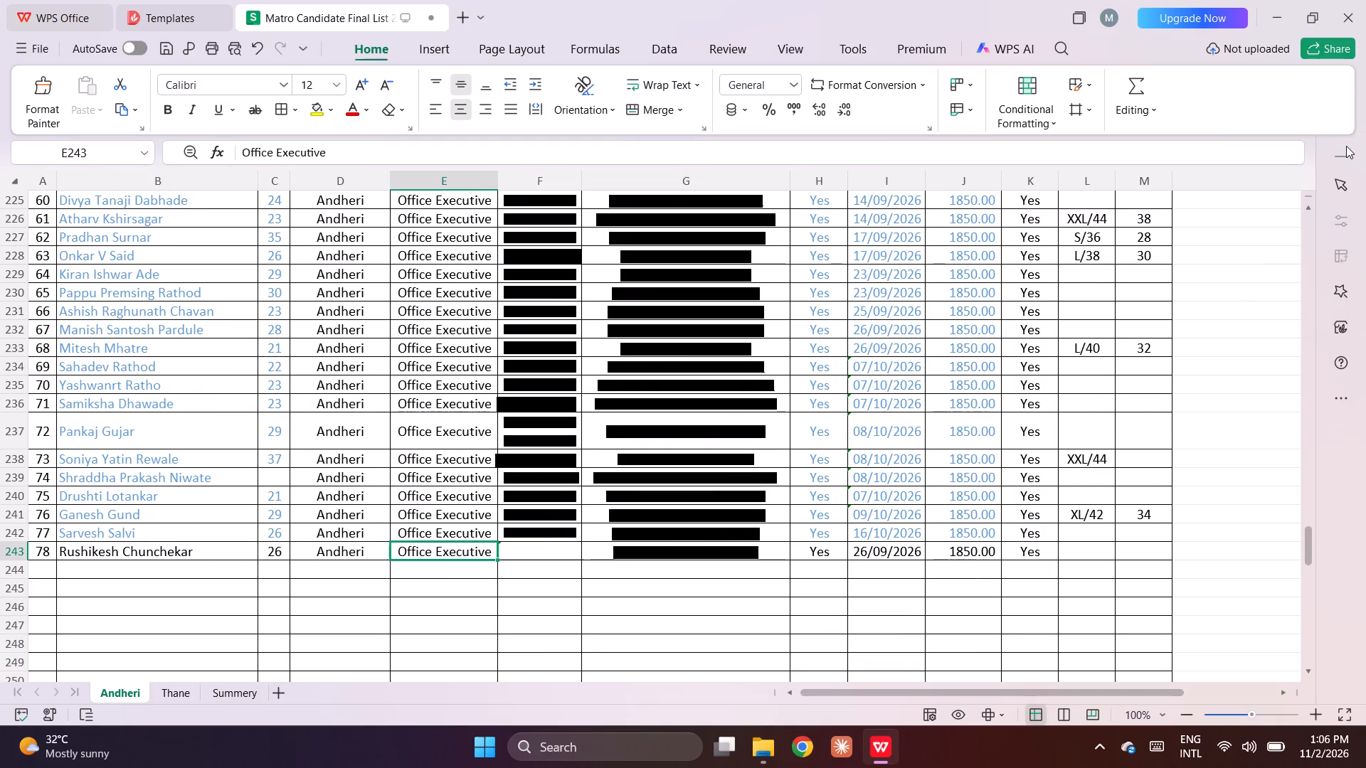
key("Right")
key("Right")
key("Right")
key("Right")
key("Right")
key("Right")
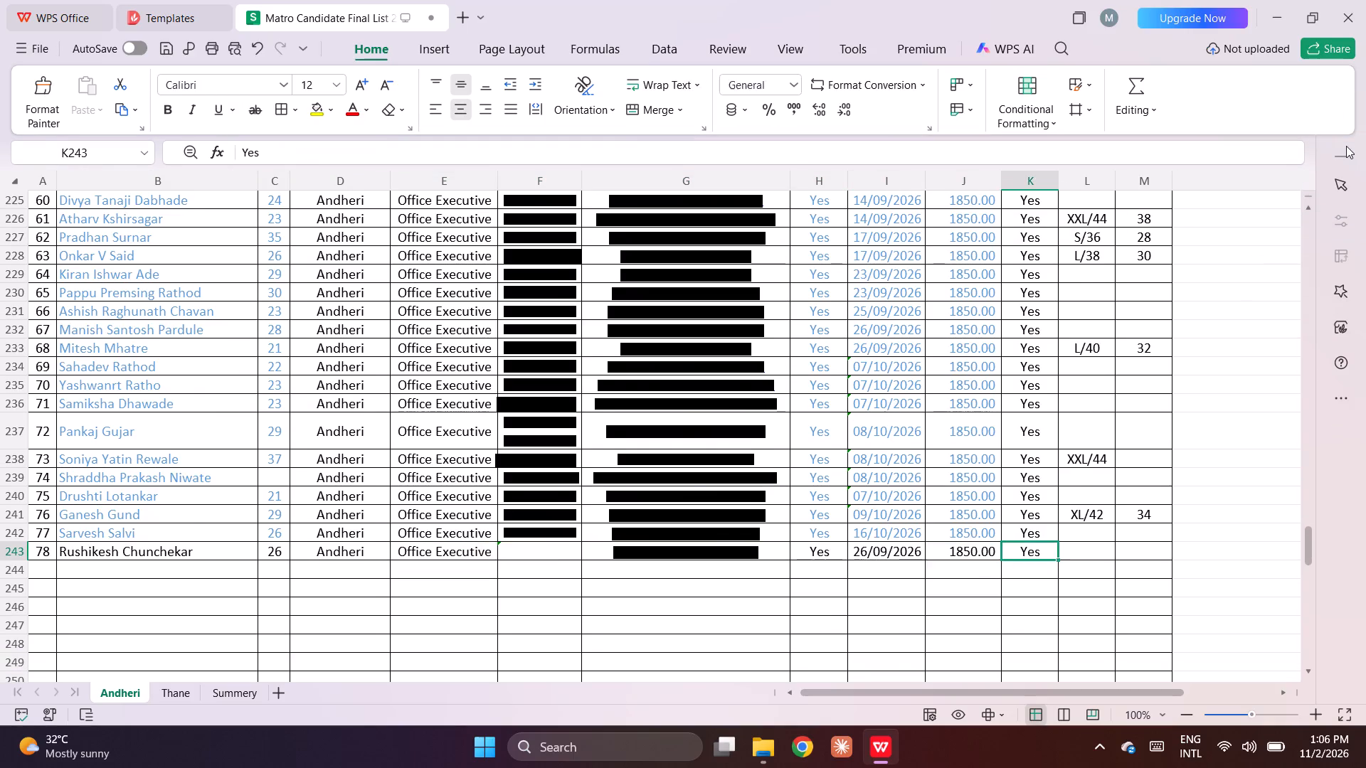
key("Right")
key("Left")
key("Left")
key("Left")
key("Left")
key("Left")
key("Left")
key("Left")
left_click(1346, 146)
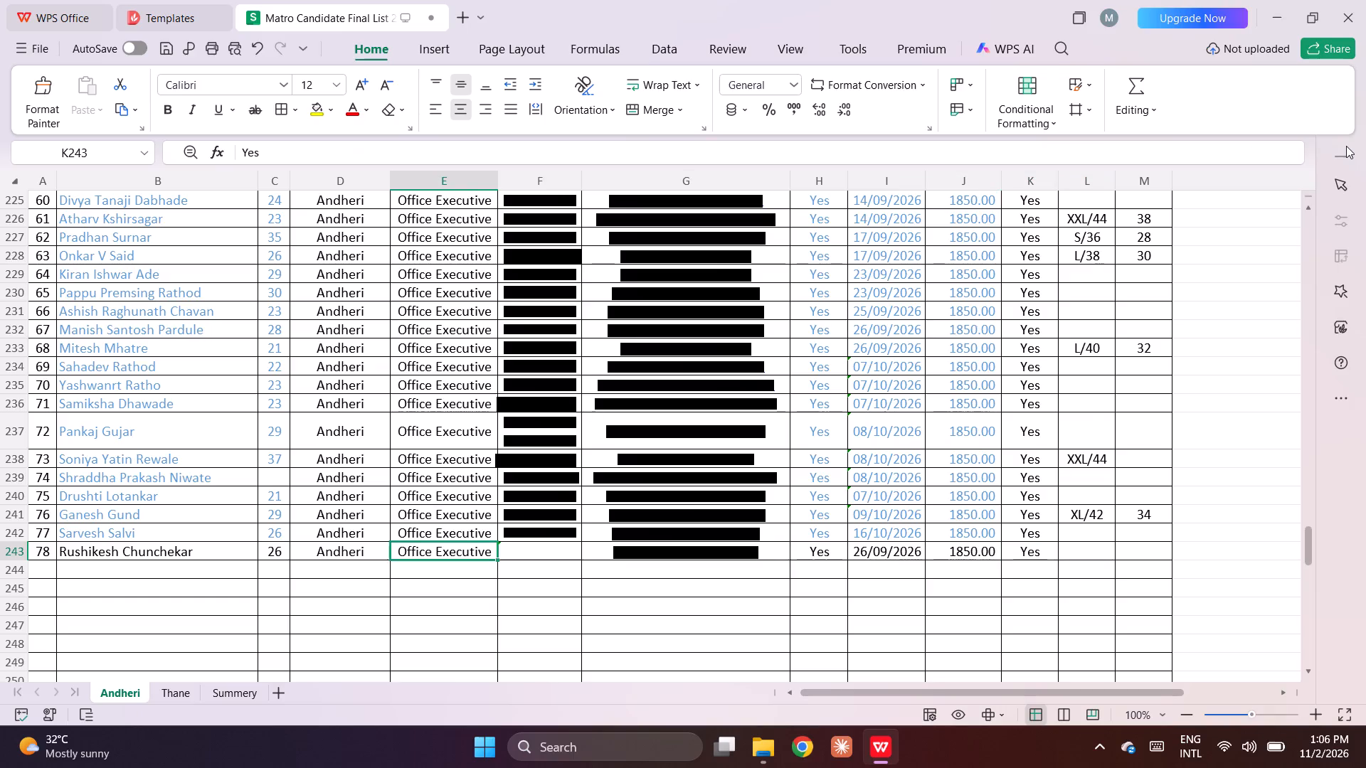
Set the font colour of the e-mail cell G243 on the Andheri sheet to the recently used blue.
key("Right")
key("Right")
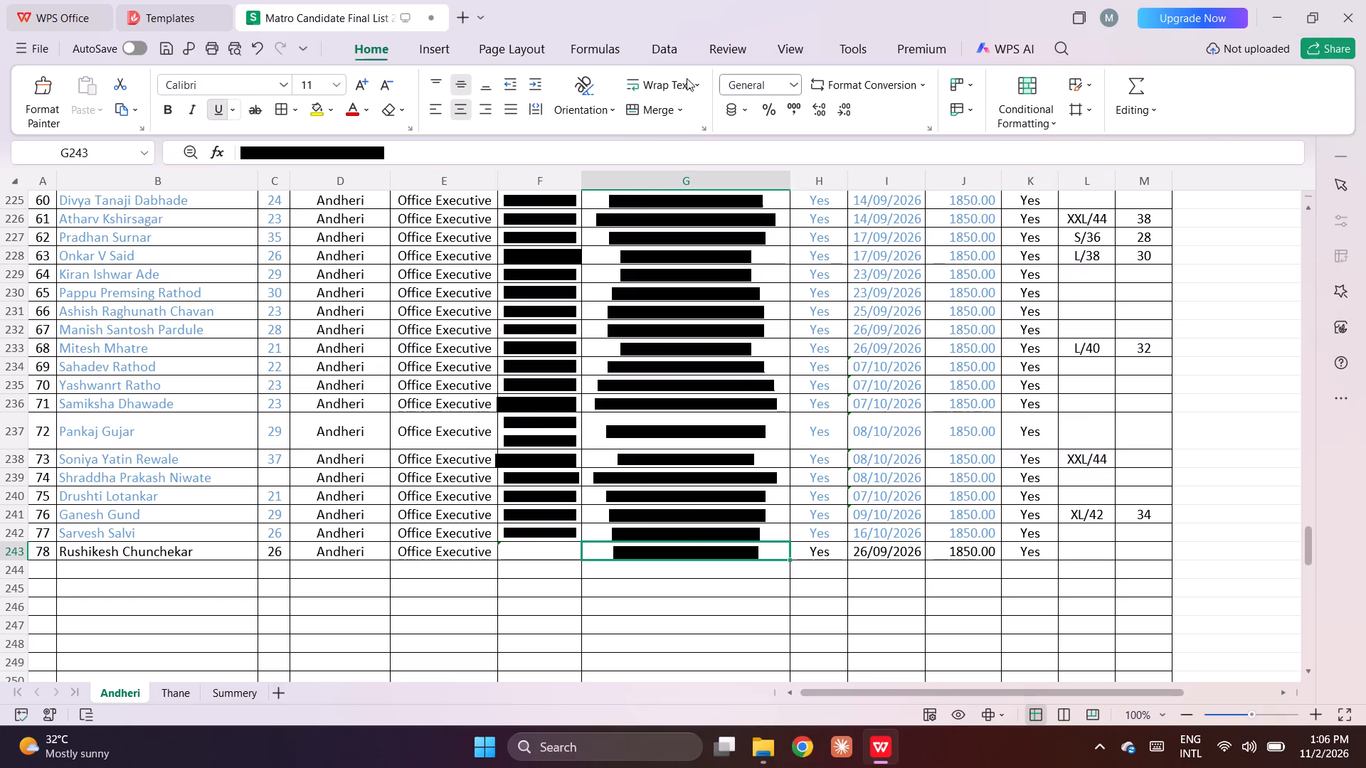
left_click(367, 110)
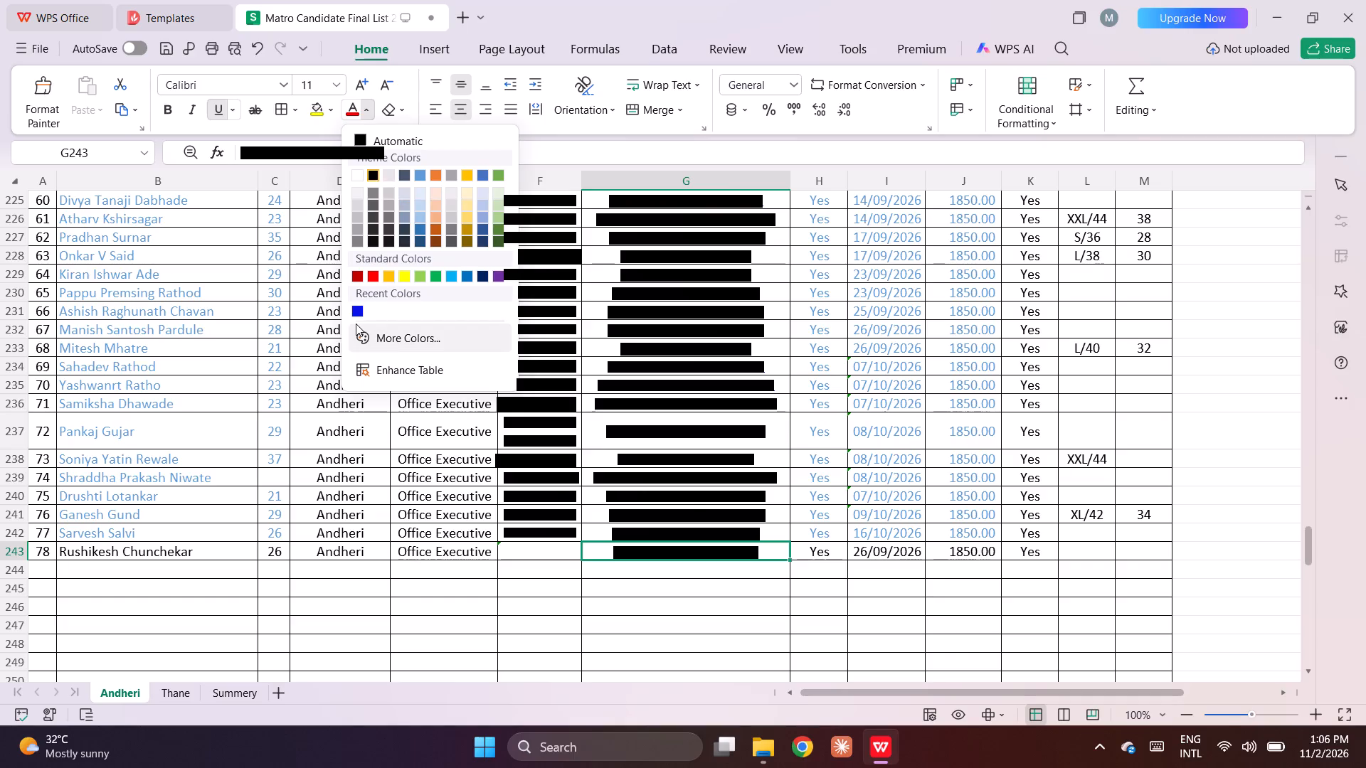
left_click(355, 315)
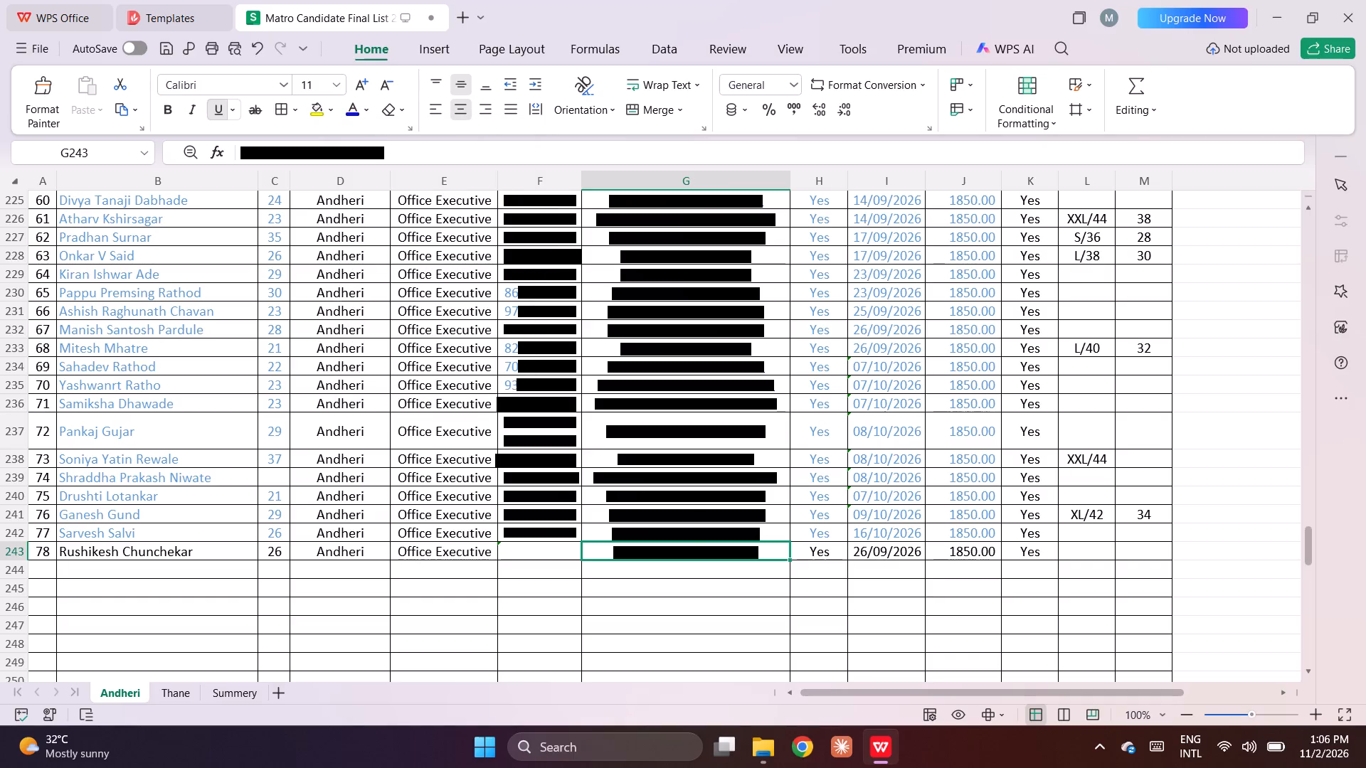
Save the workbook.
key("Down")
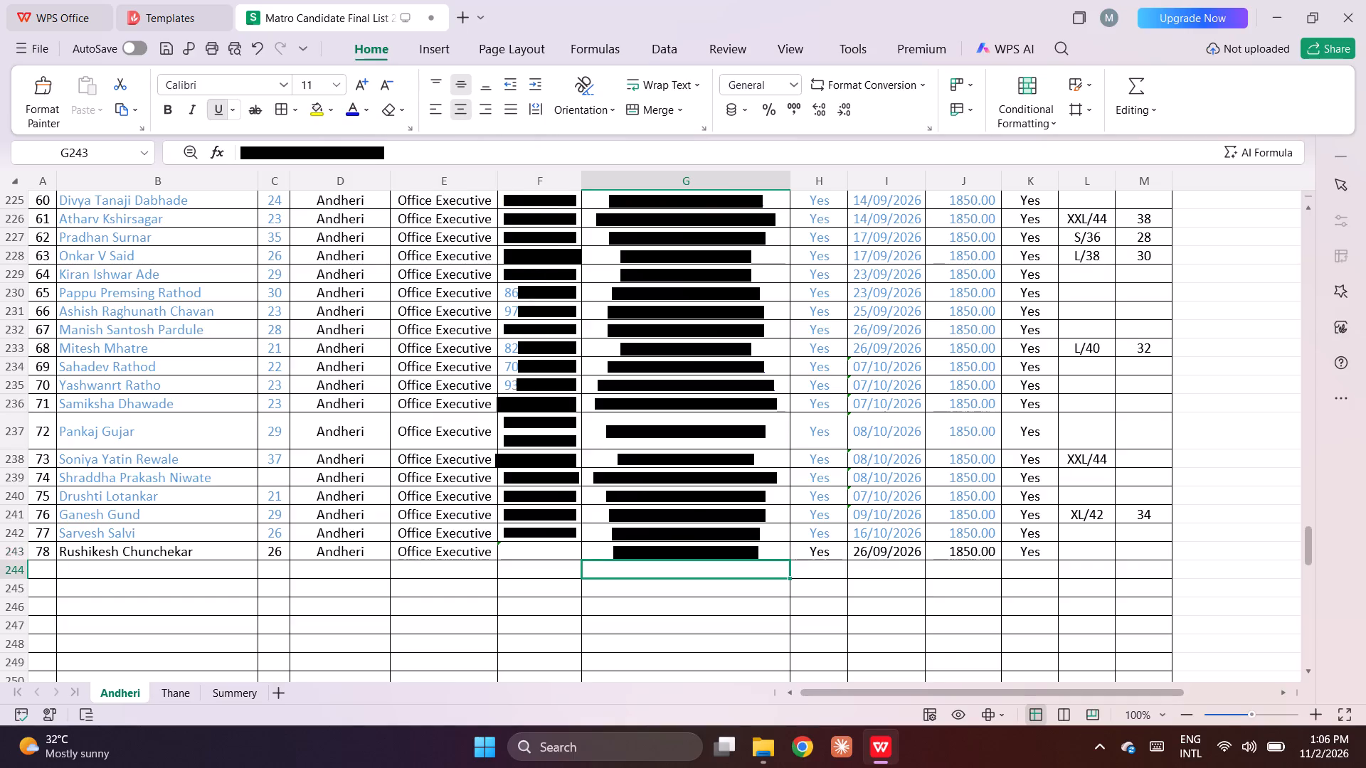
key("Left")
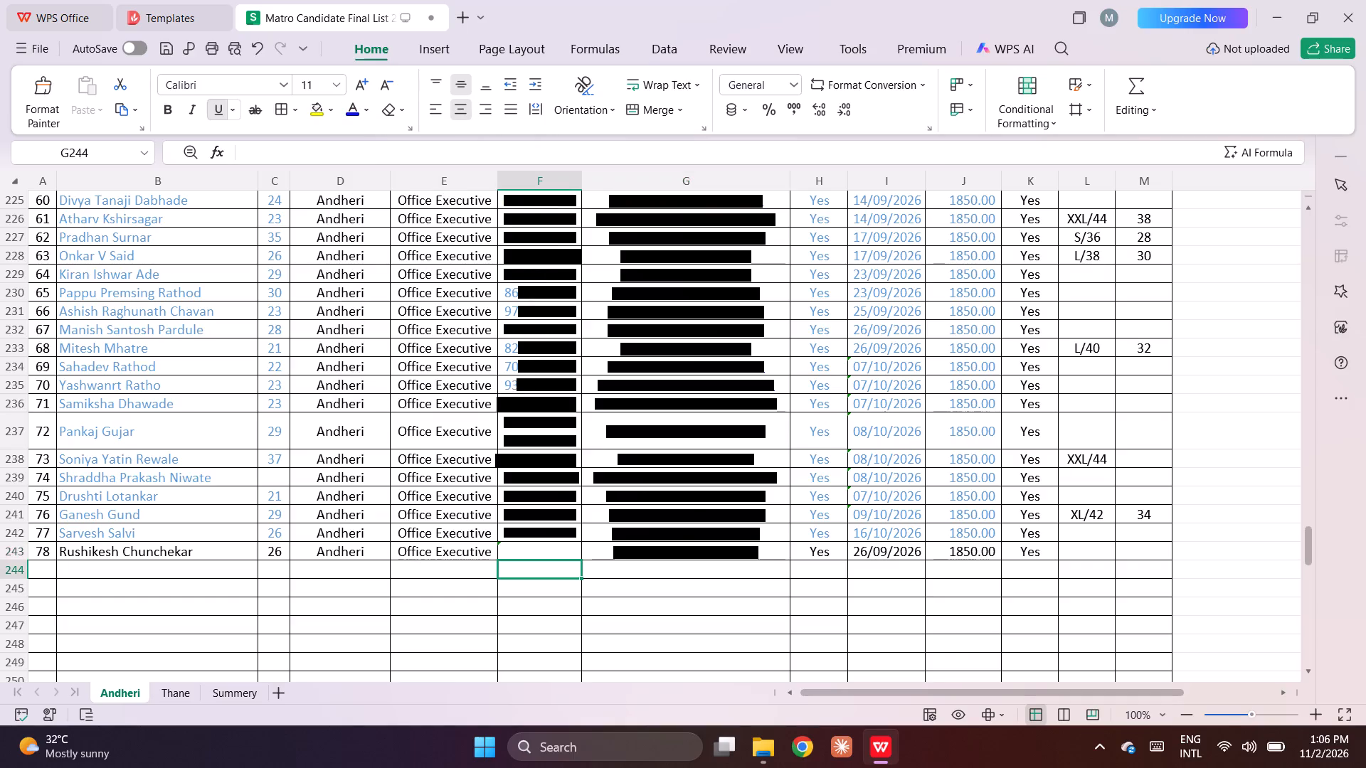
key("ctrl+s")
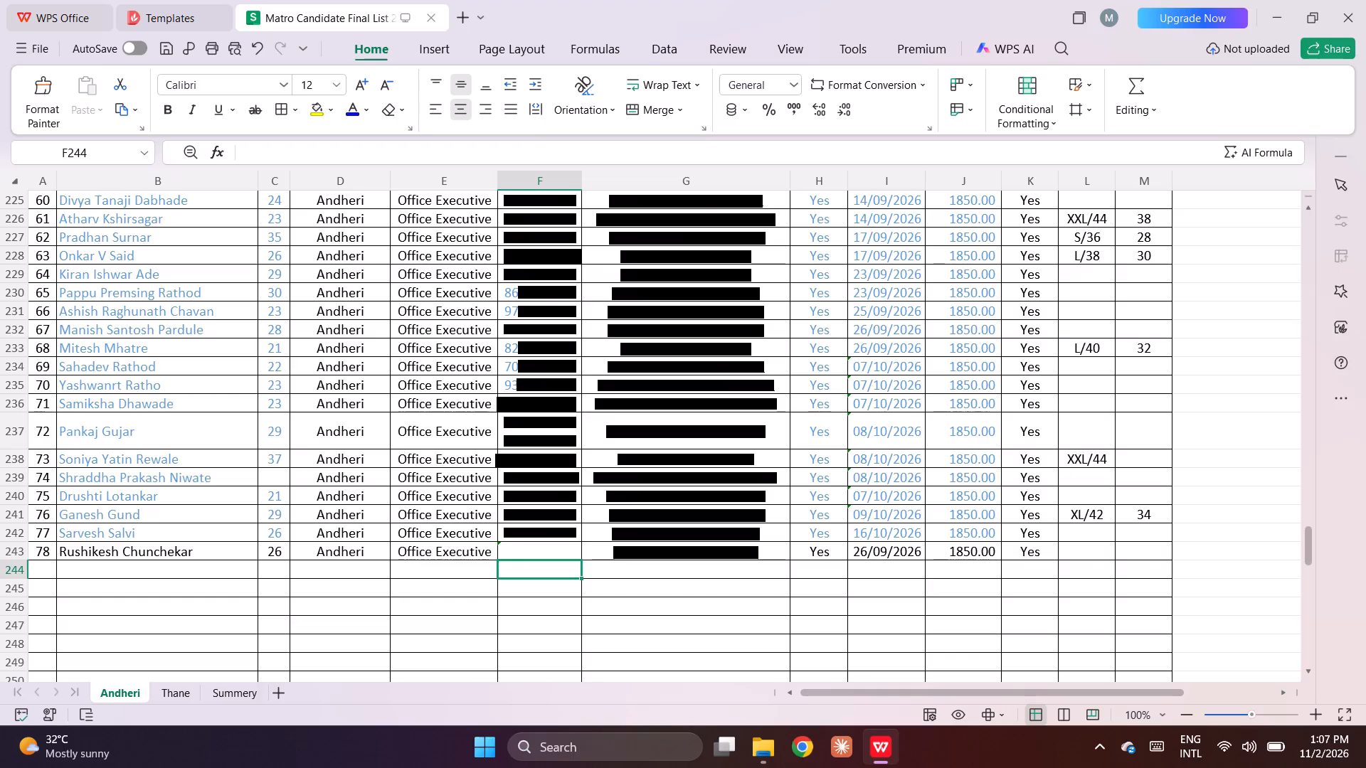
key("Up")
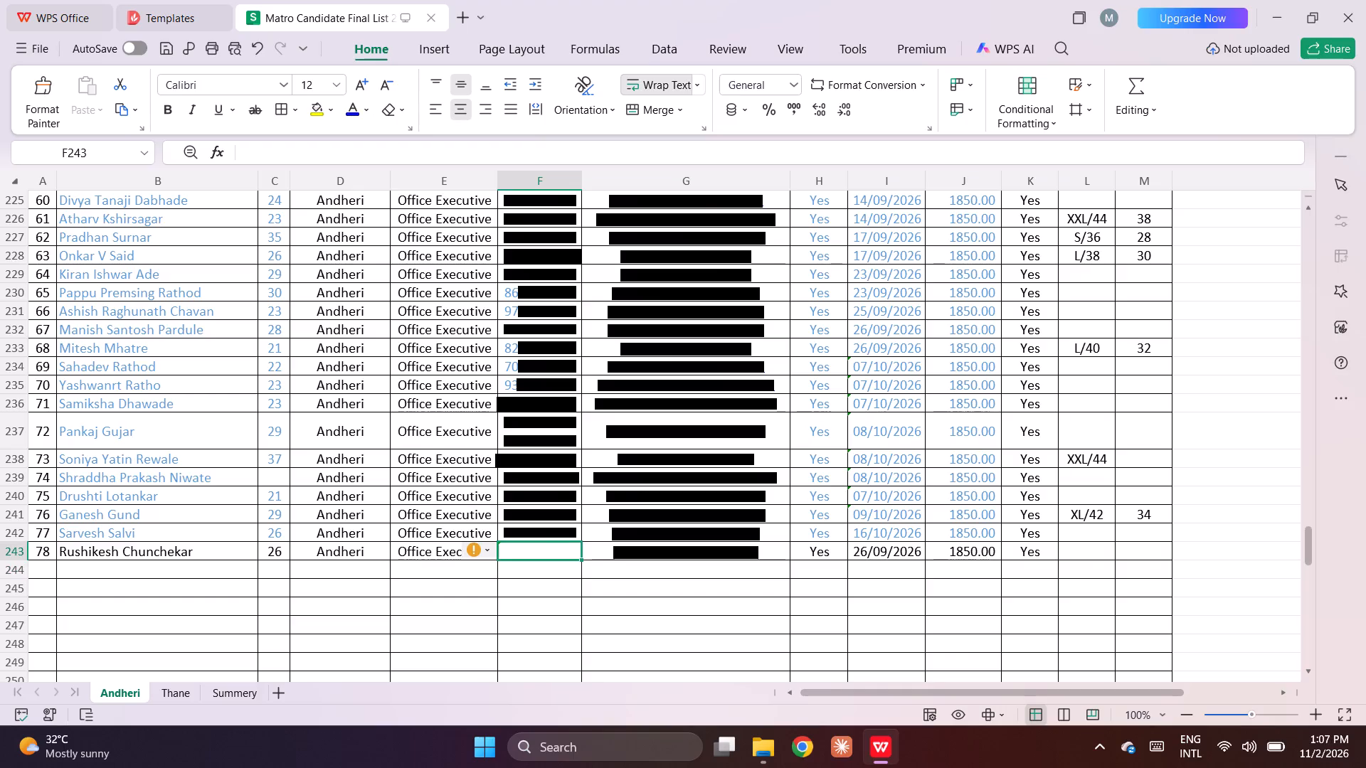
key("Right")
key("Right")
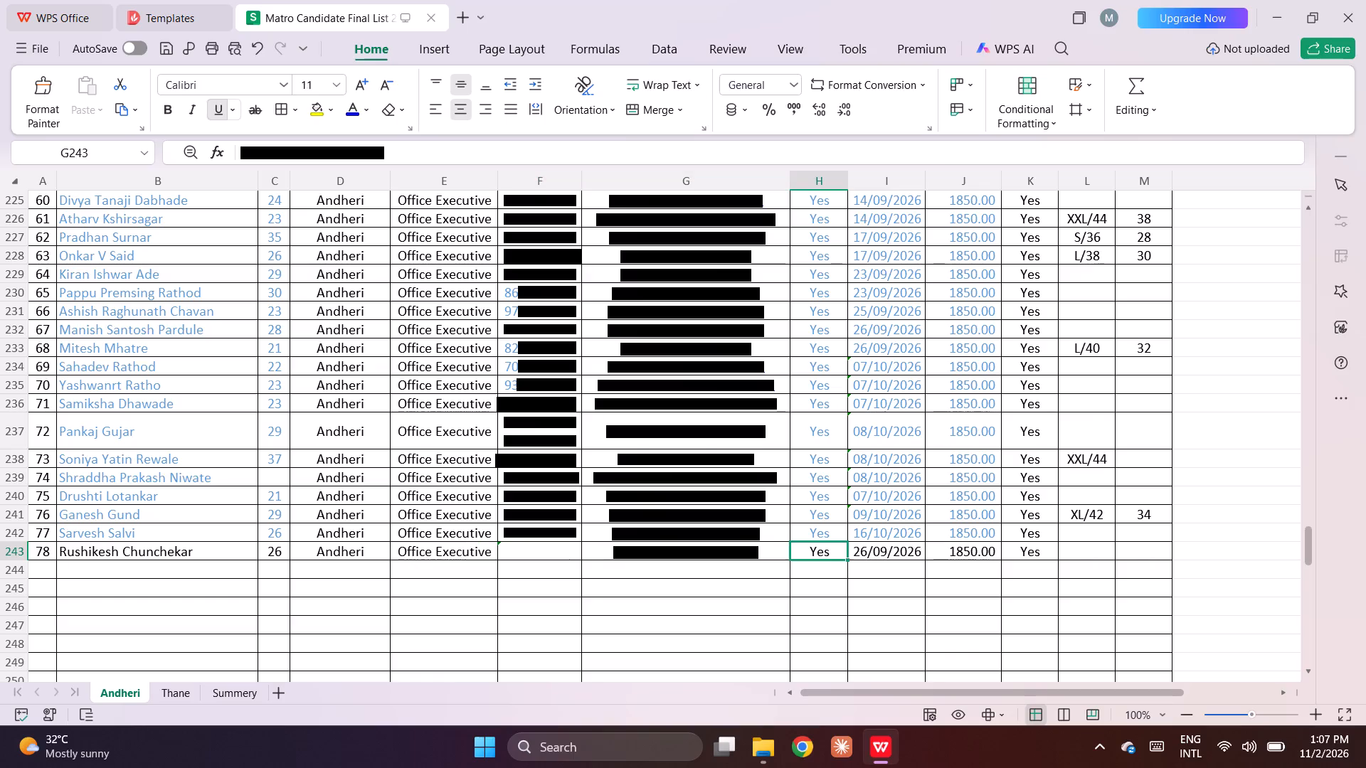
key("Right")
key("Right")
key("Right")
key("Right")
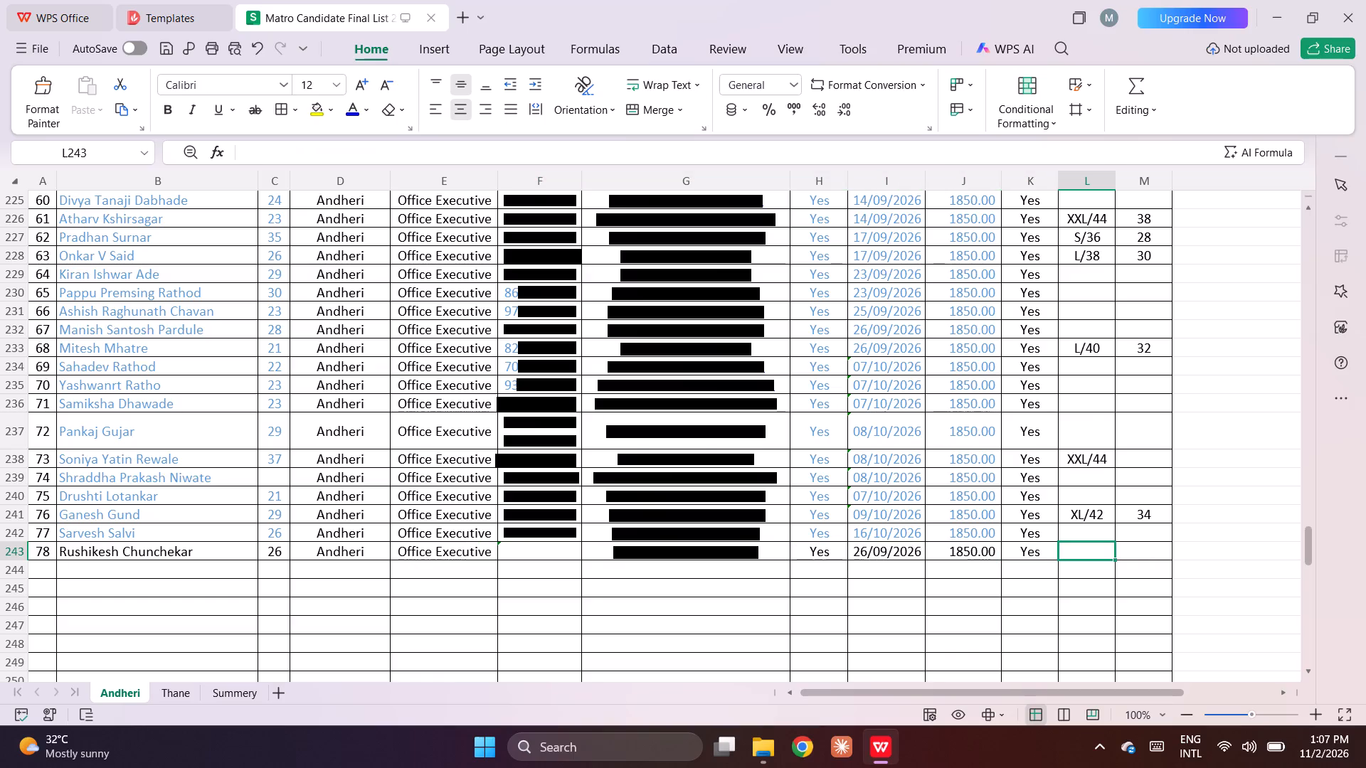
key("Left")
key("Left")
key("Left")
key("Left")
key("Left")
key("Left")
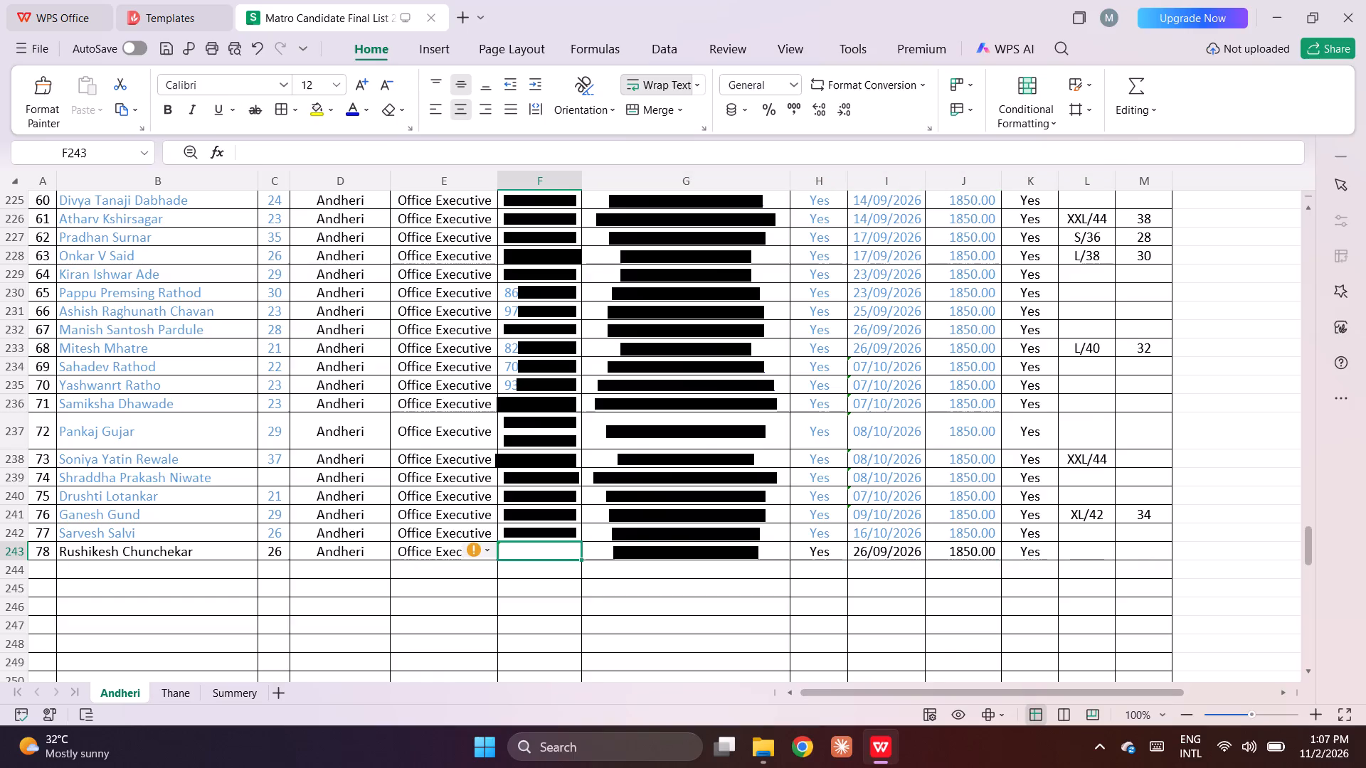
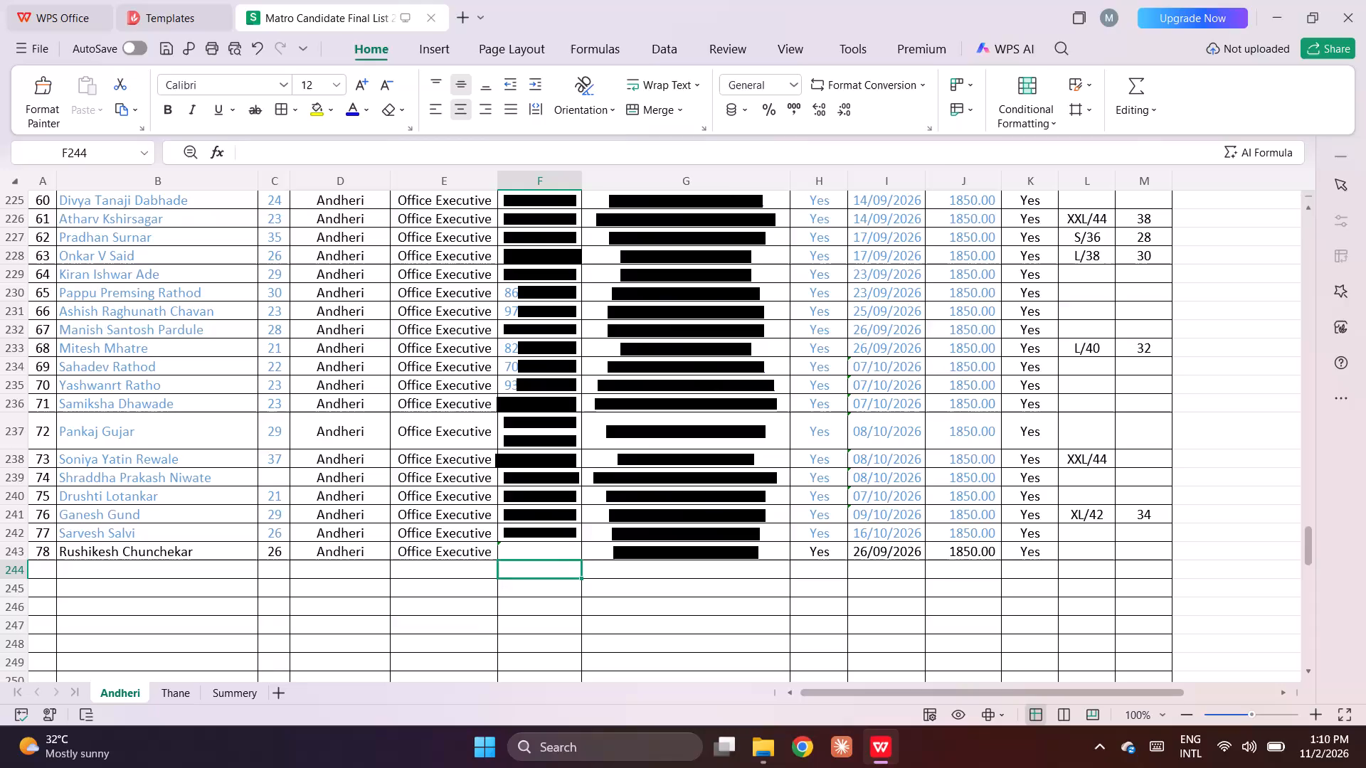
Select the empty cell F243 in the last Office Executive row of the Andheri sheet.
key("Up")
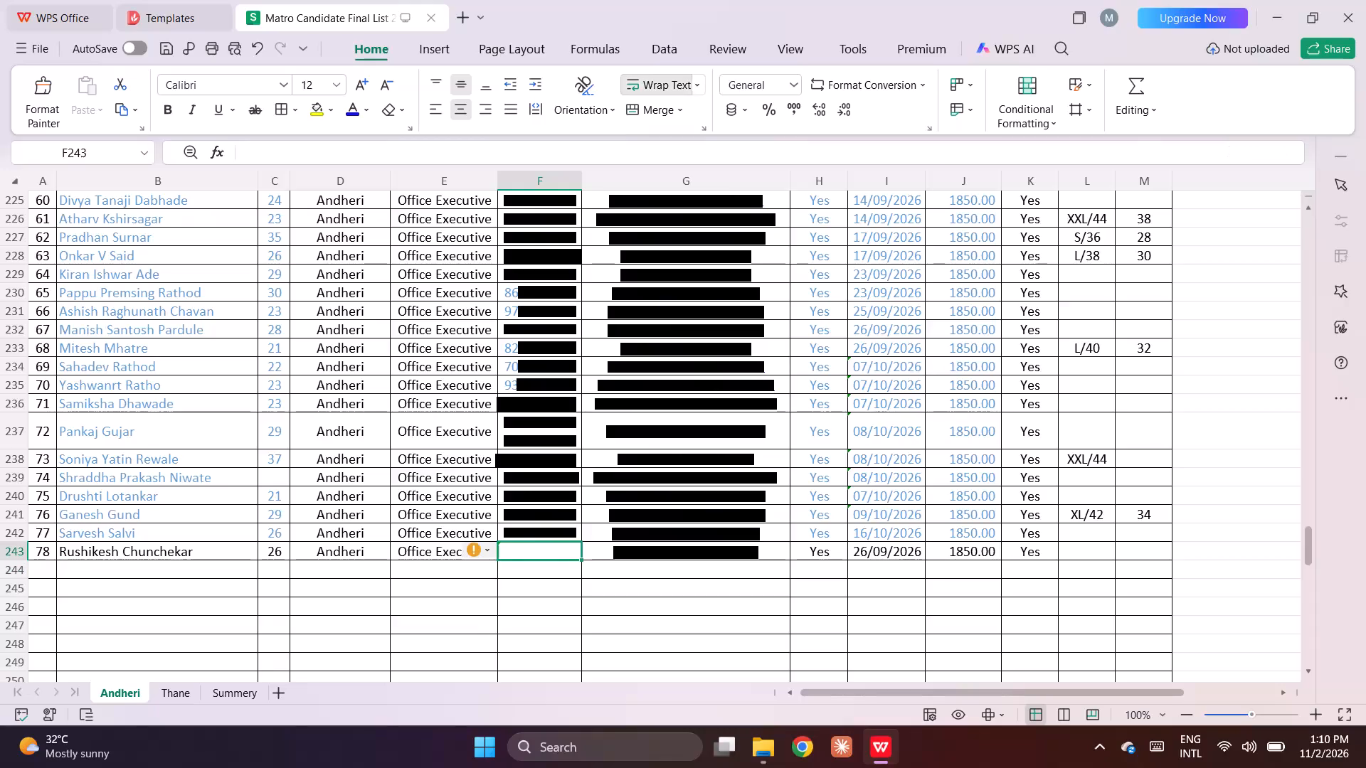
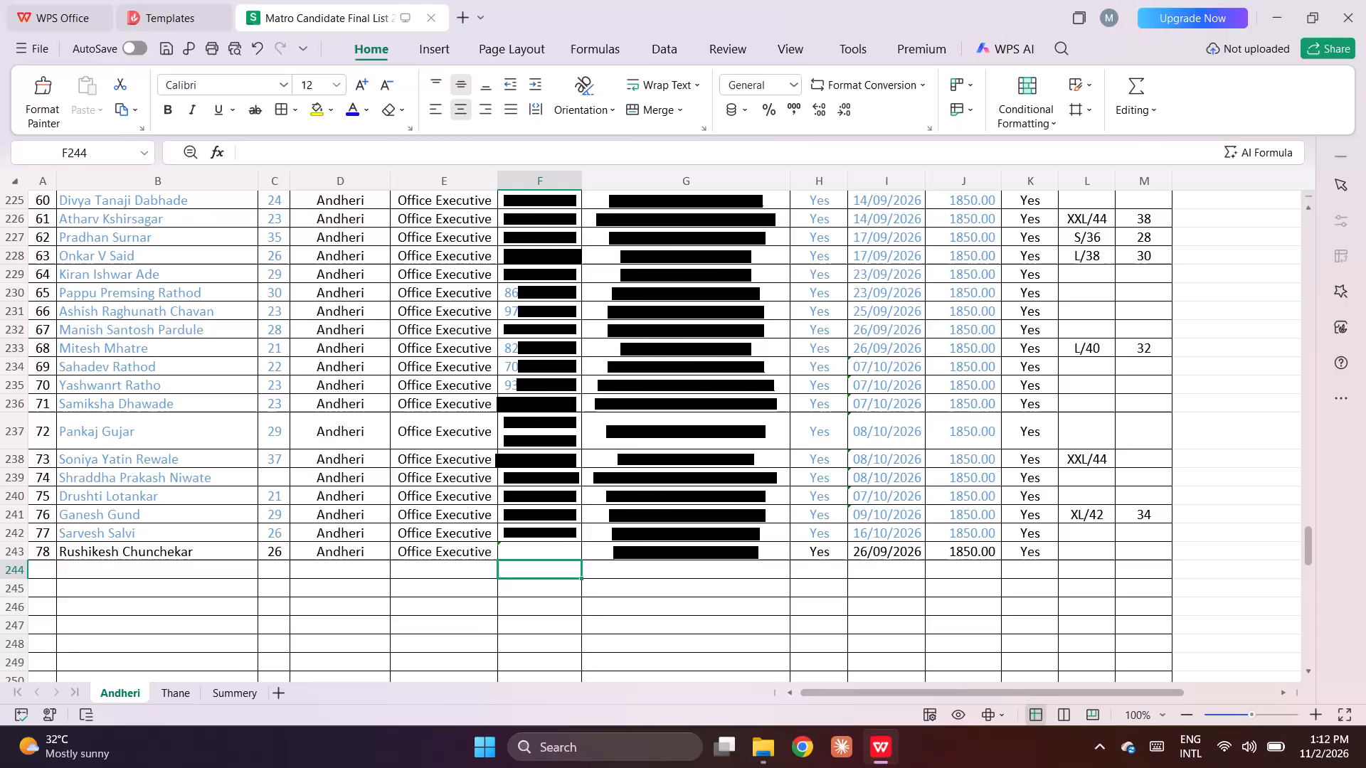
Check the entries across row 243 of the Andheri sheet and select its serial number cell, A243.
key("Up")
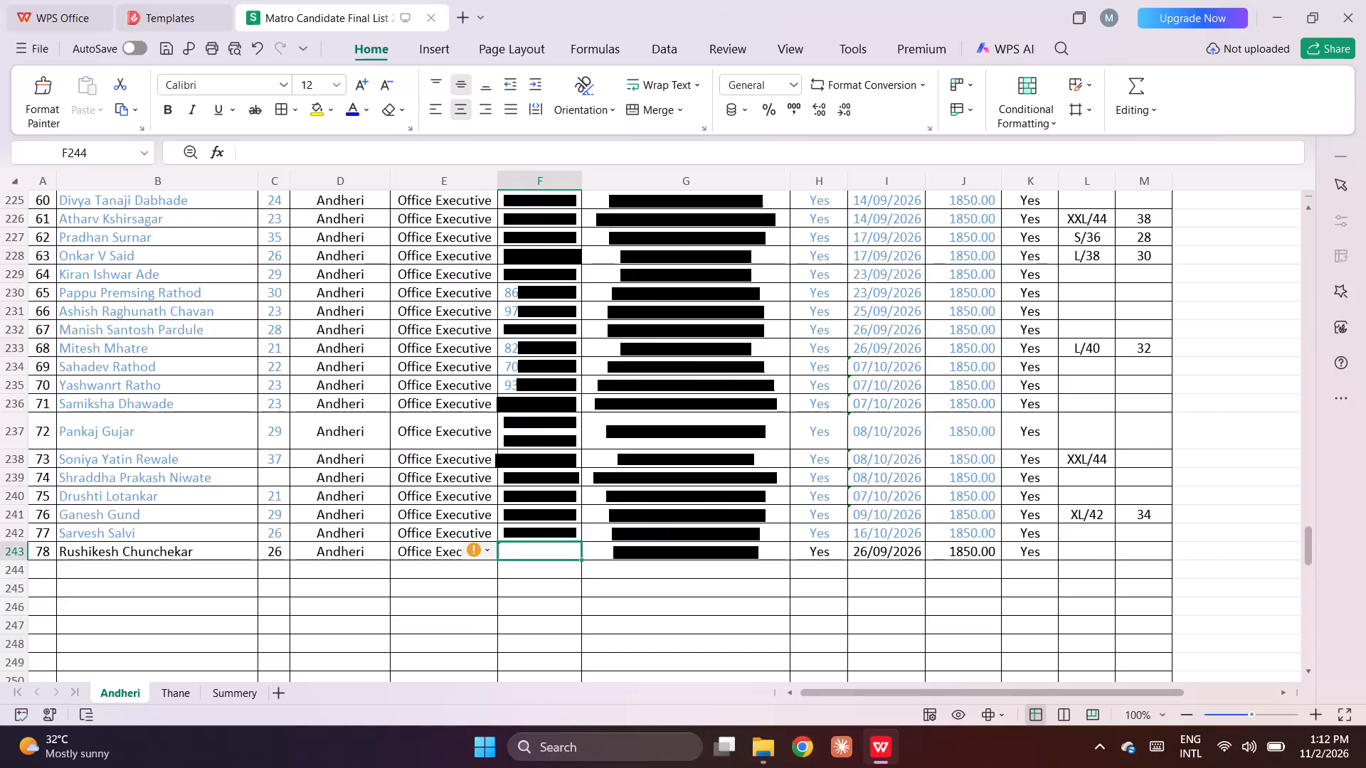
key("Right")
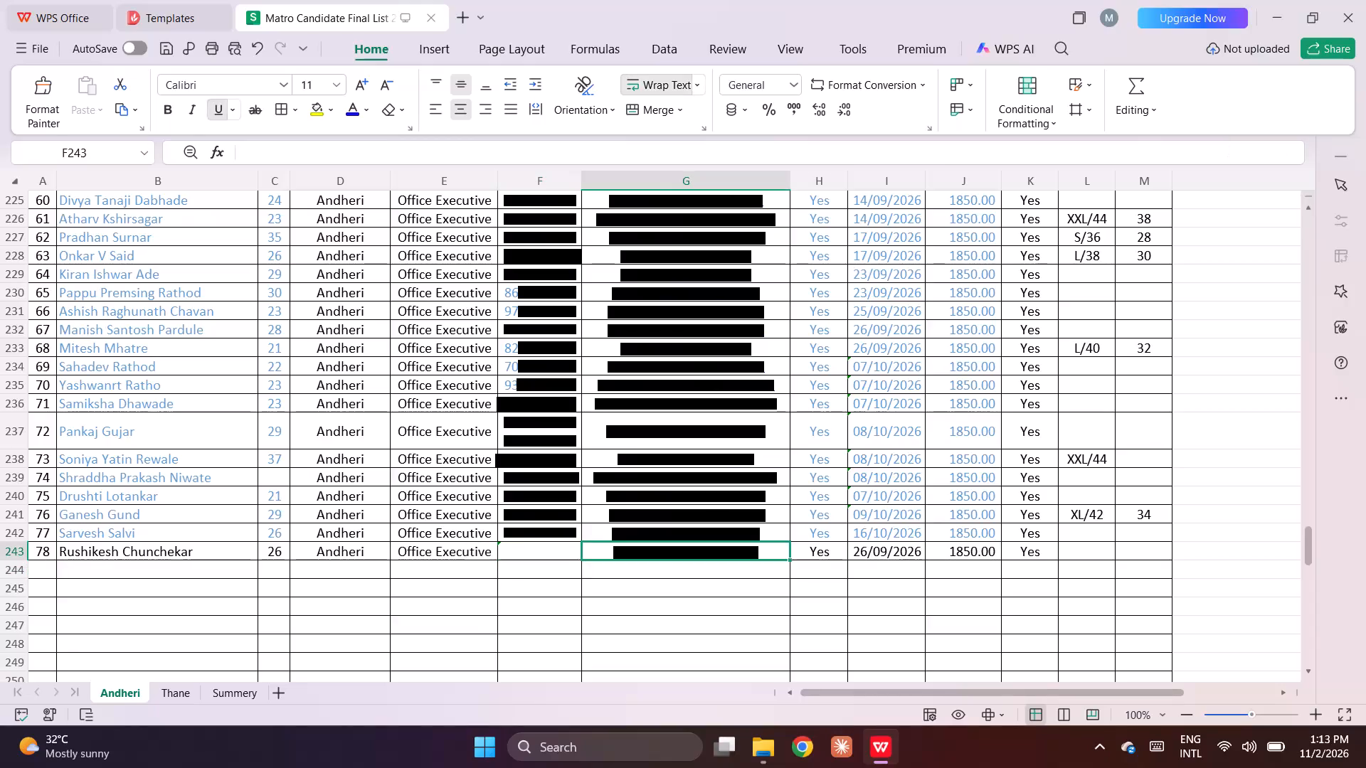
key("Right")
key("Left")
key("Left")
key("Left")
key("Left")
key("Left")
key("Left")
key("Left")
key("Left")
key("Left")
key("Left")
key("Left")
key("Left")
key("Left")
key("Left")
key("Left")
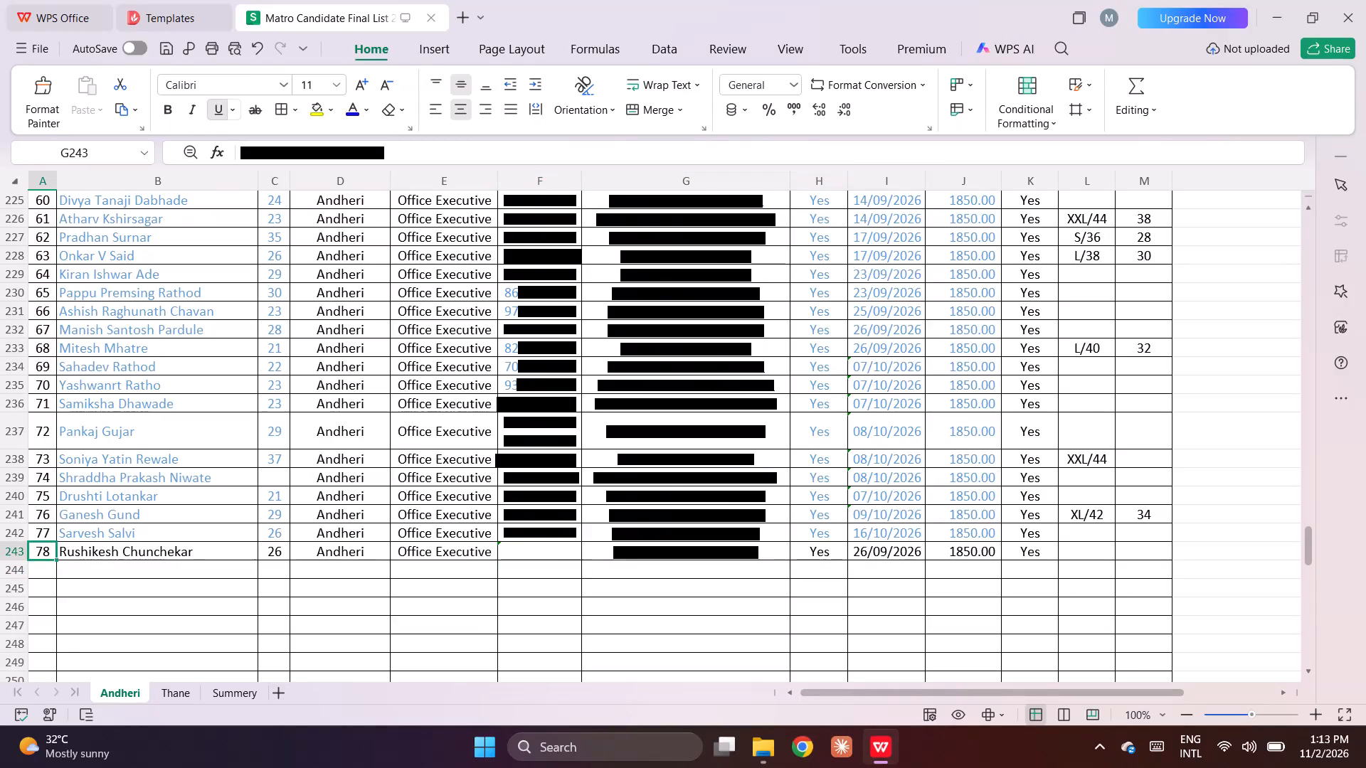
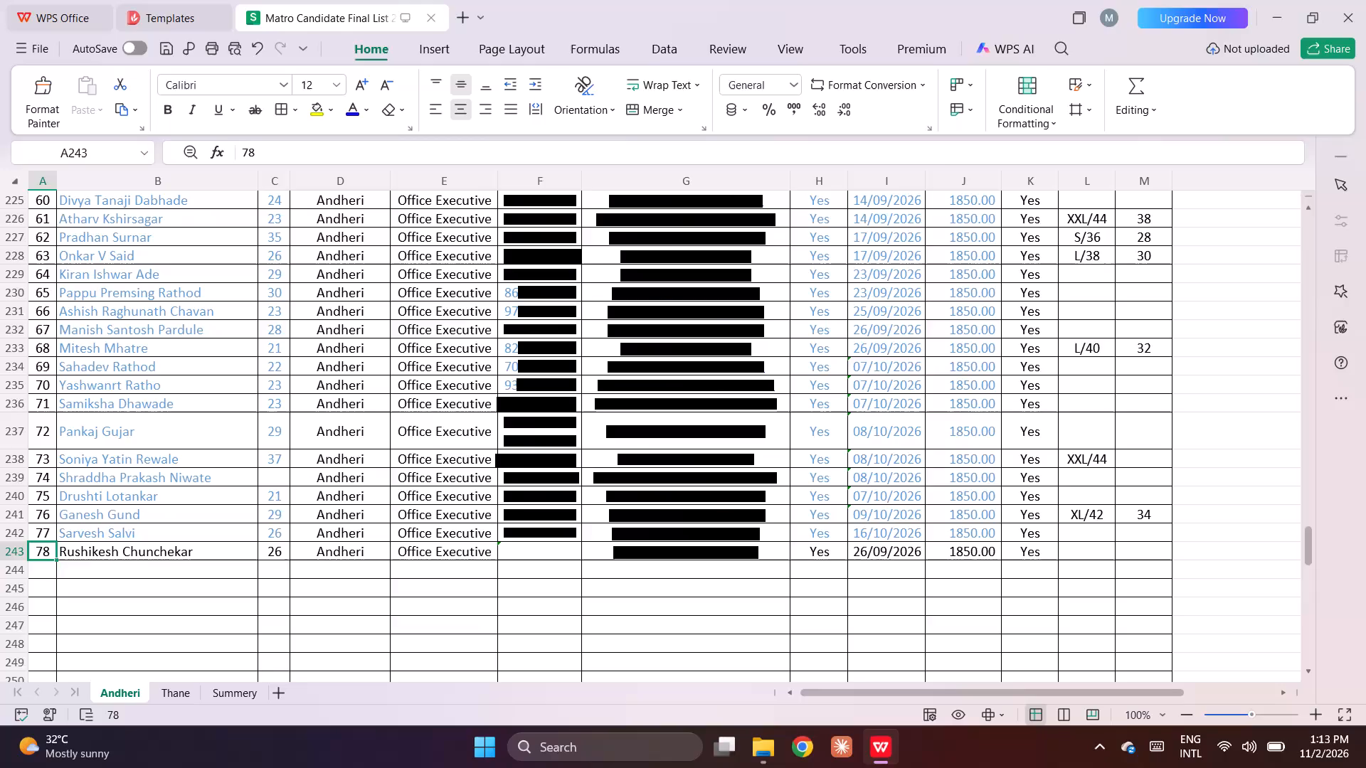
Search the Andheri sheet for the candidate name "soniya".
key("ctrl+f")
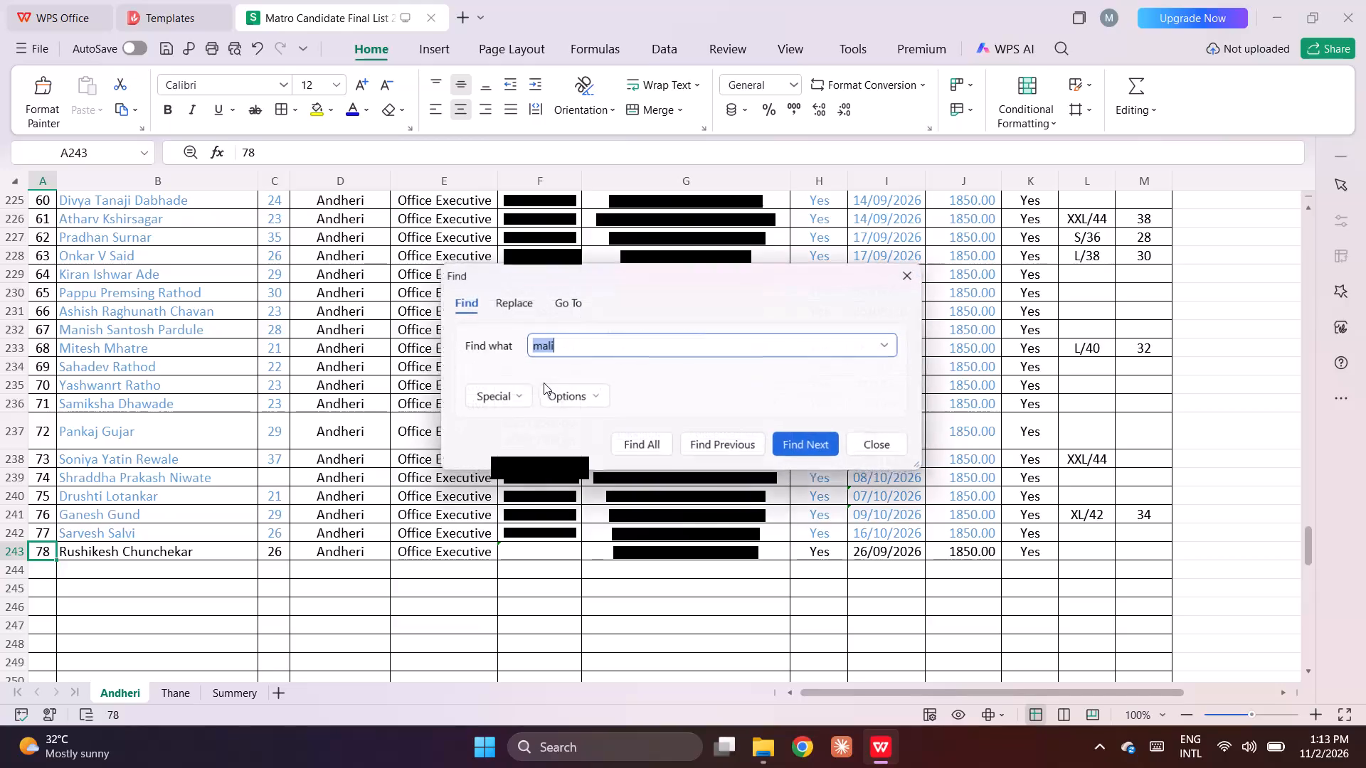
type("soniya")
key("Return")
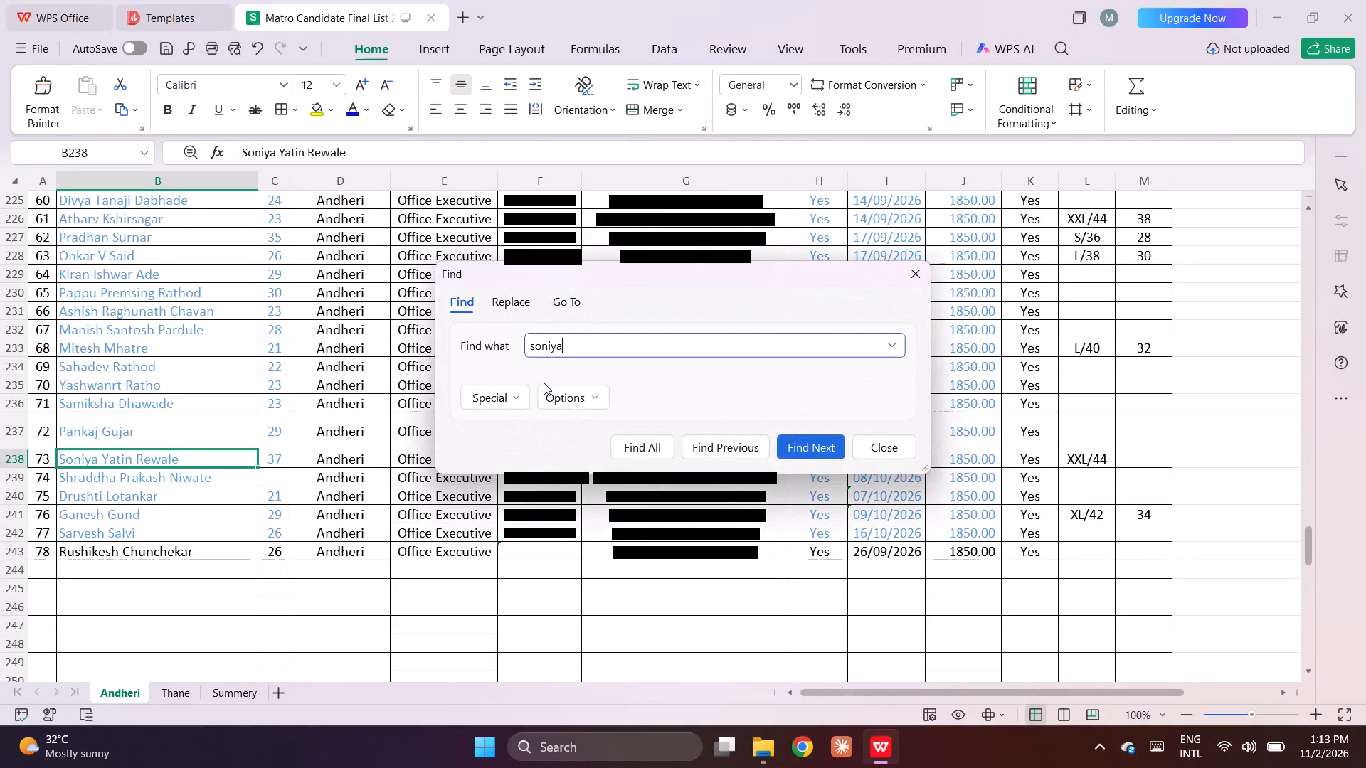
key("Escape")
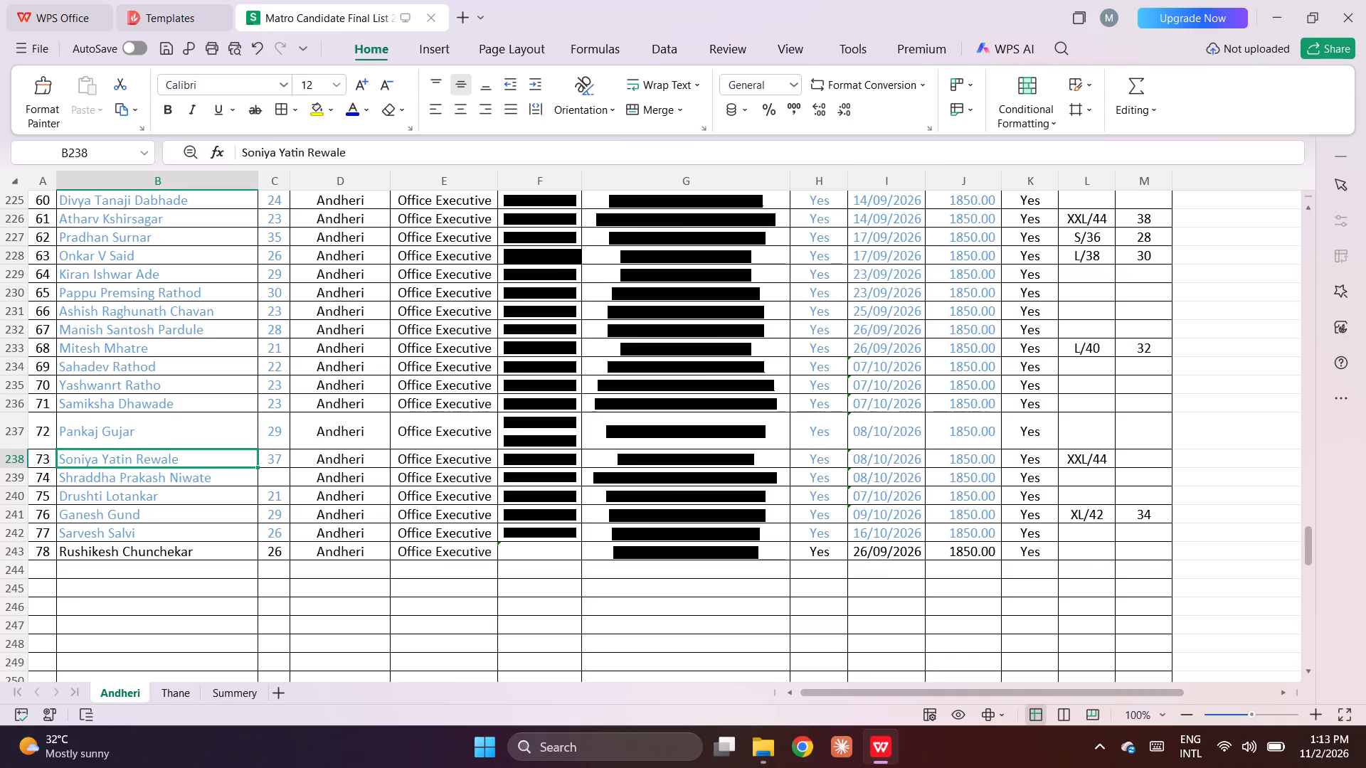
Search the Andheri sheet for "mohit" and go through the successive matching candidate entries.
key("ctrl+f")
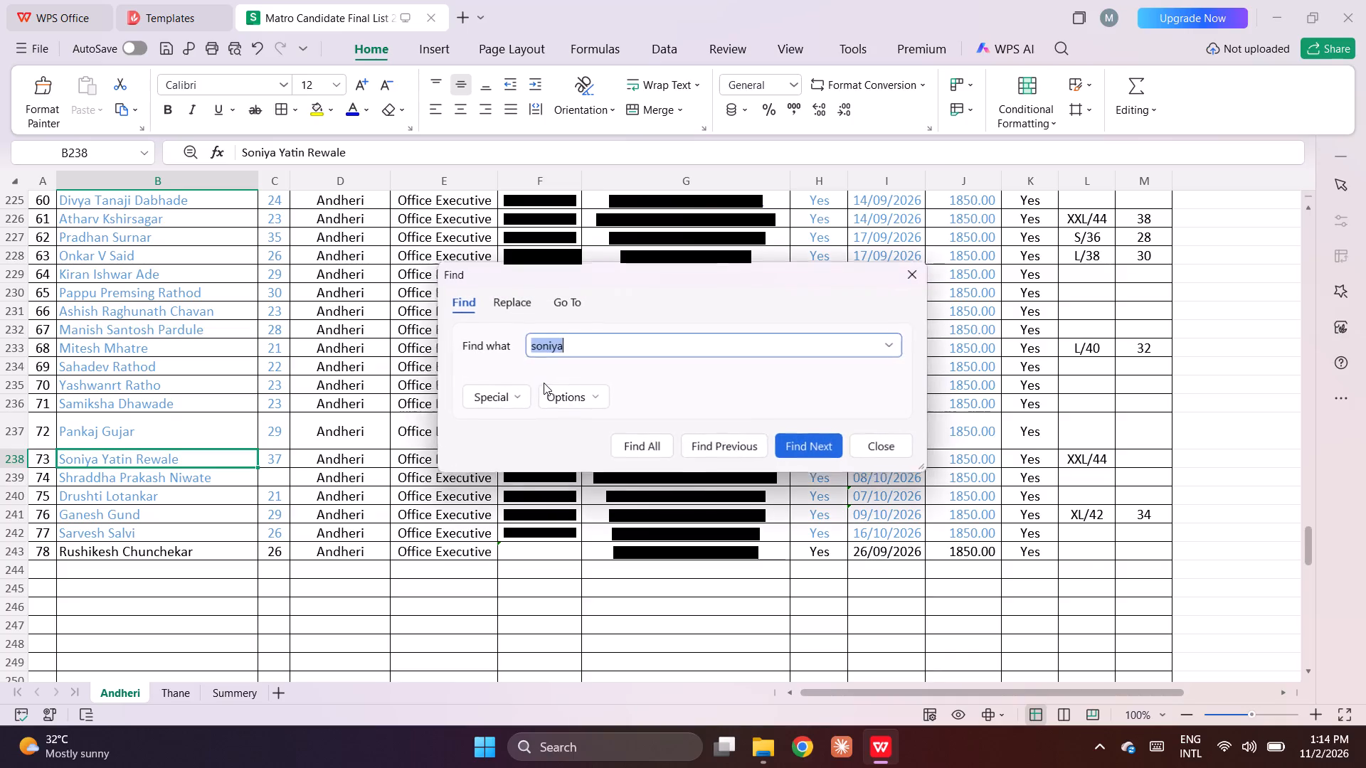
type("mohit")
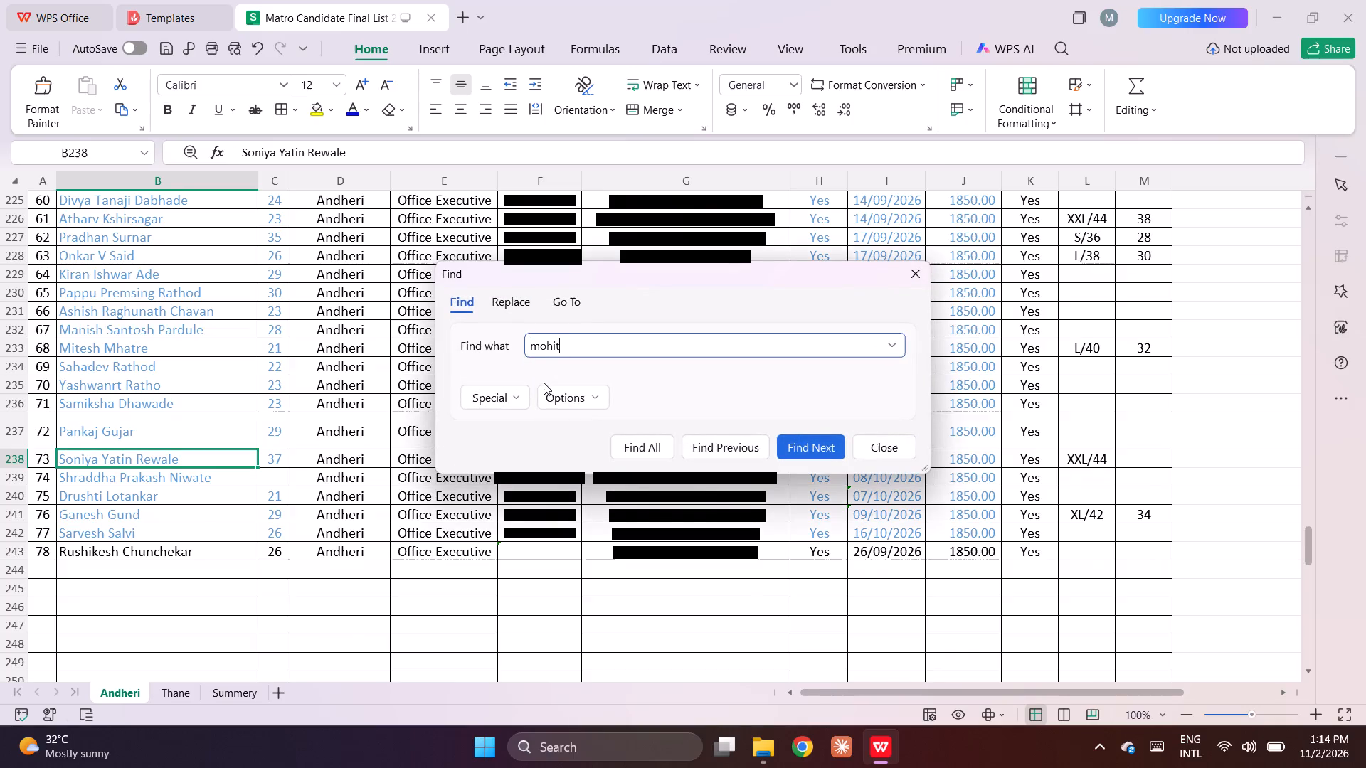
key("Return")
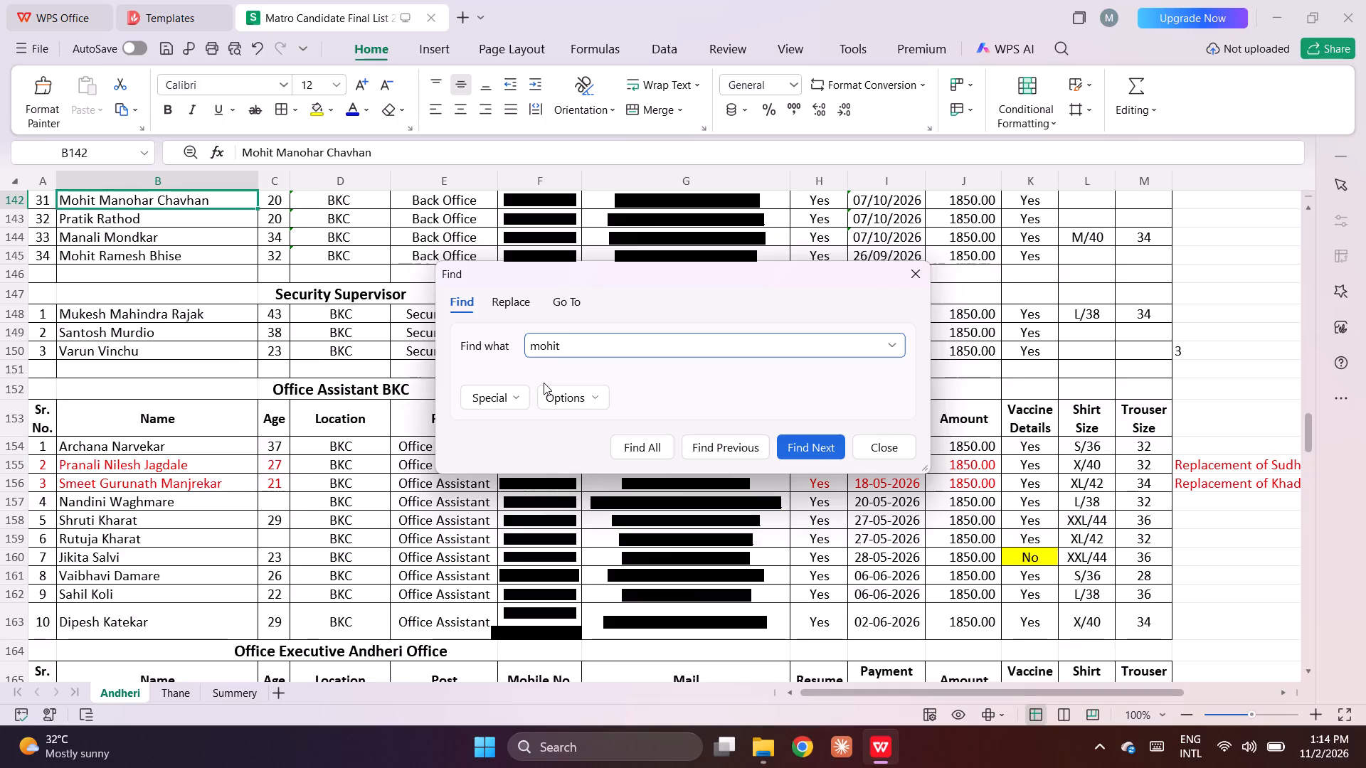
key("Return")
key("Return")
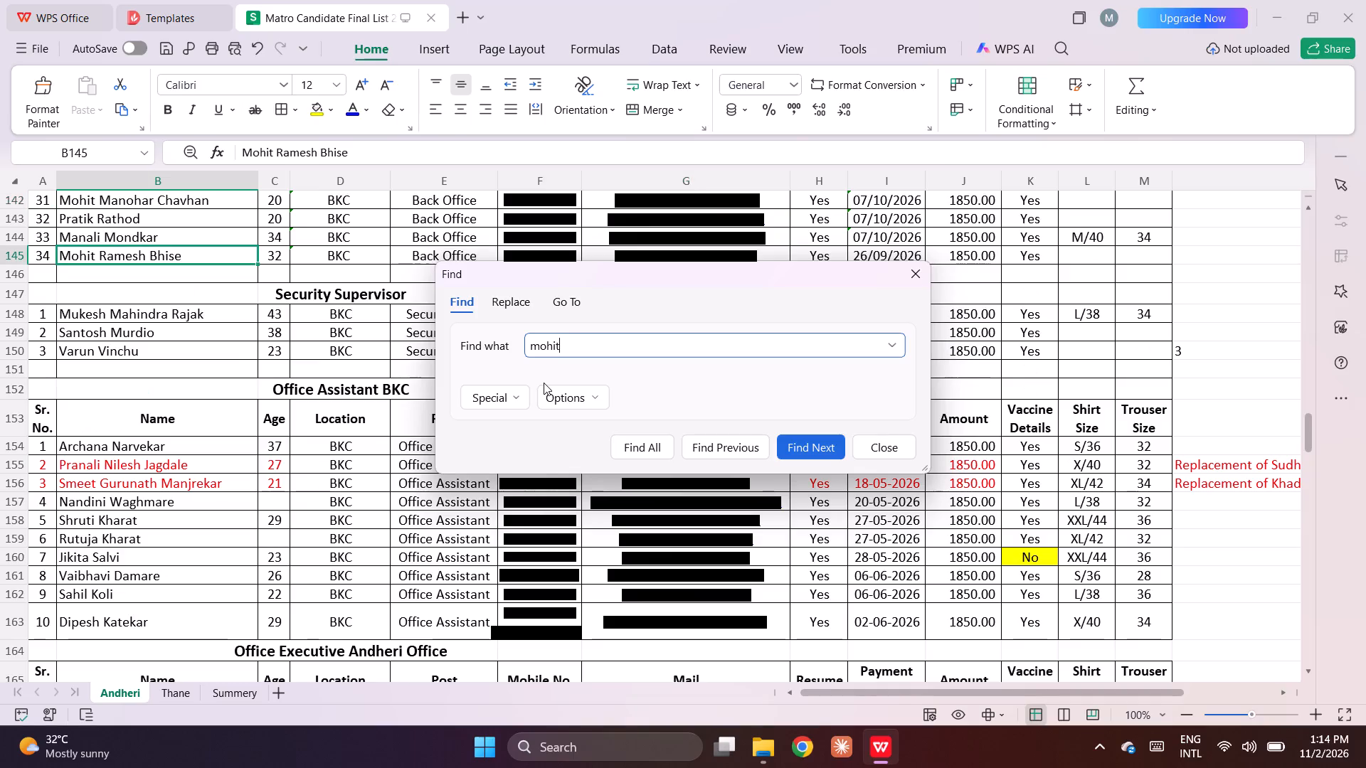
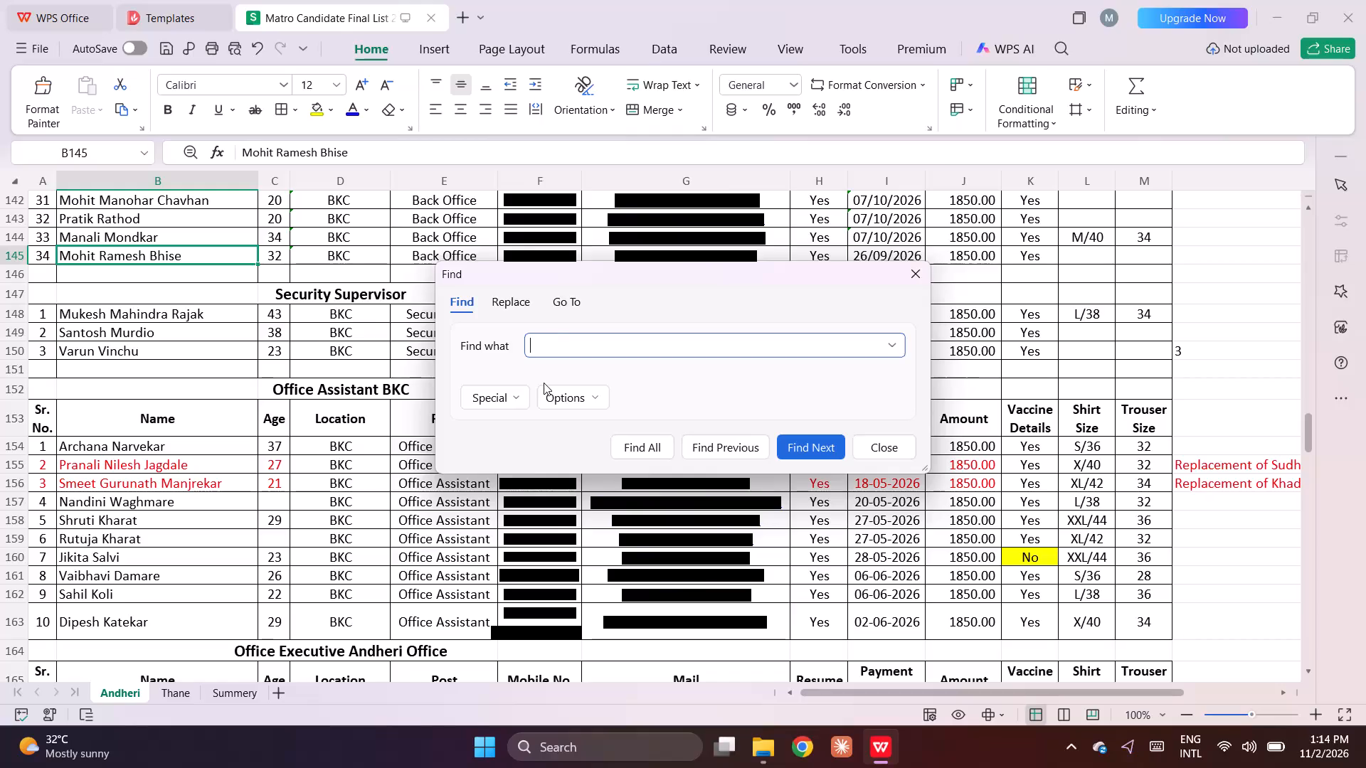
Search the Andheri sheet for the candidate name "soniya".
type("so")
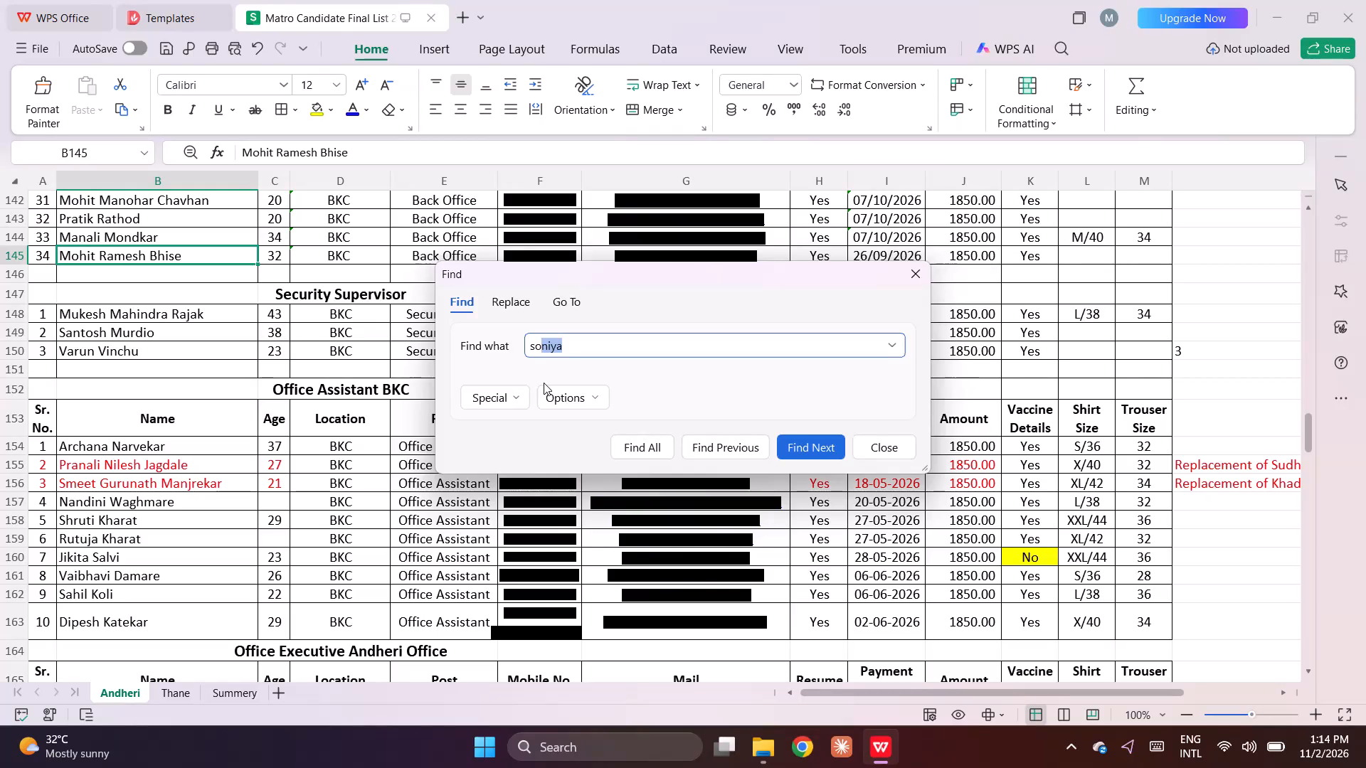
key("Return")
key("Return")
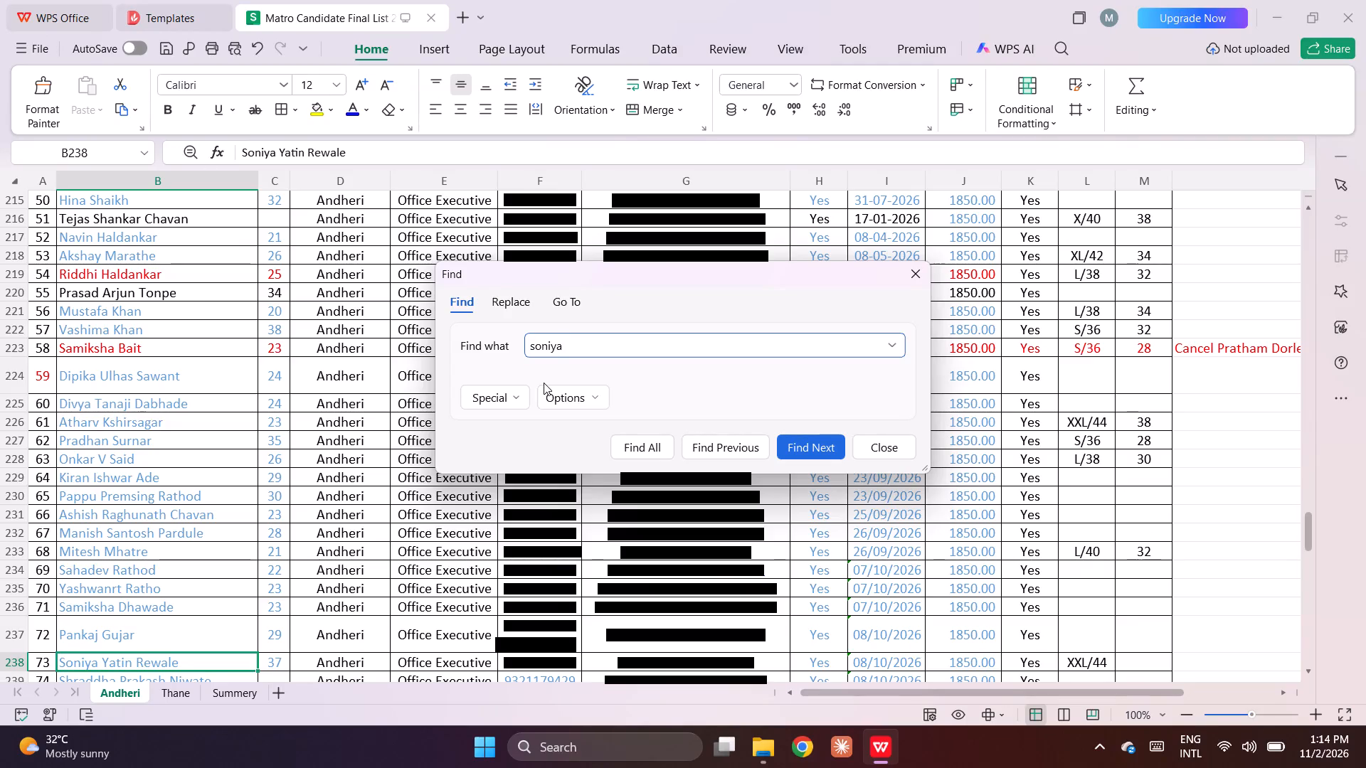
key("Escape")
Examine the last entries of the Andheri Office Executive list down to the first empty row below it.
key("Down")
key("Down")
key("Down")
key("Down")
key("Down")
key("Down")
key("Down")
key("Down")
key("Down")
key("Down")
key("Down")
key("Down")
key("Down")
key("Down")
key("Down")
key("Down")
key("Down")
key("Down")
key("Down")
key("Down")
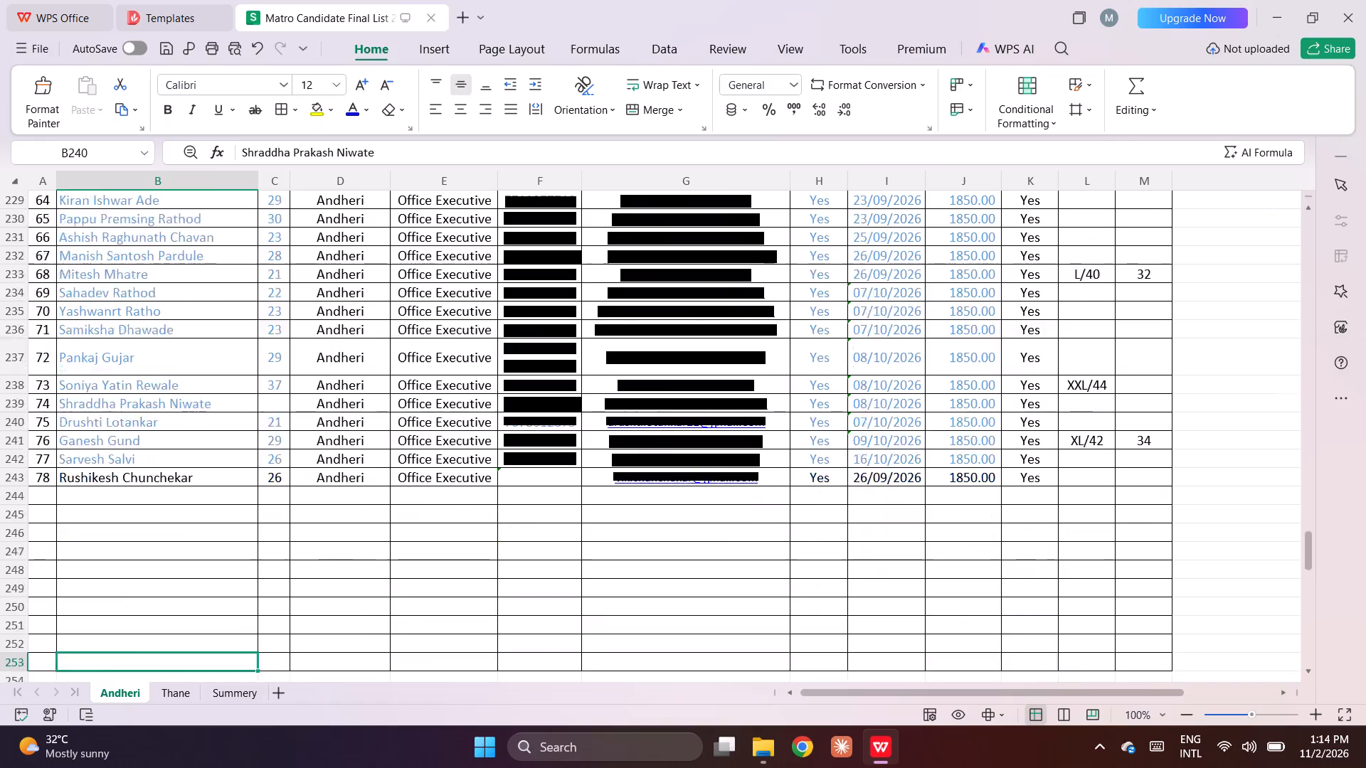
key("Up")
key("Up")
key("Up")
key("Up")
key("Up")
key("Up")
key("Up")
key("Up")
key("Up")
key("Up")
key("Up")
key("Up")
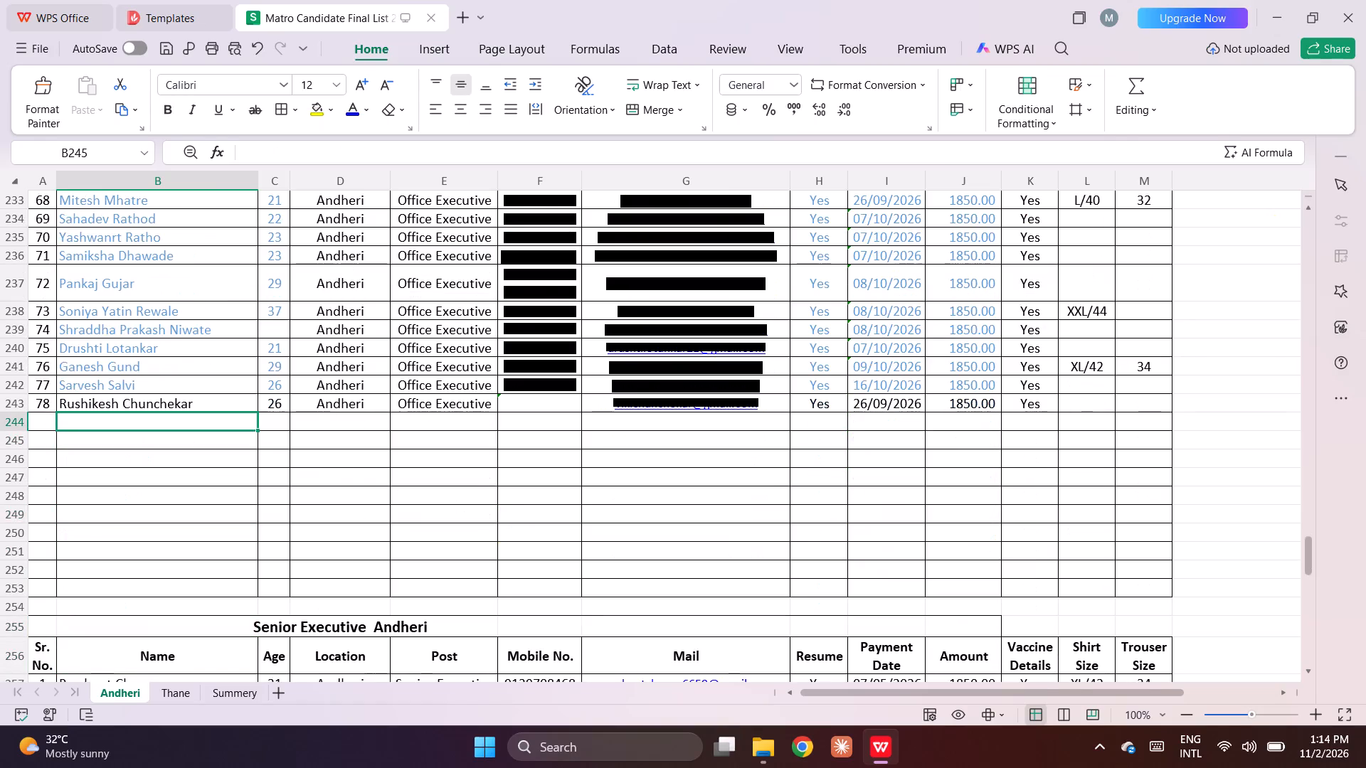
key("Left")
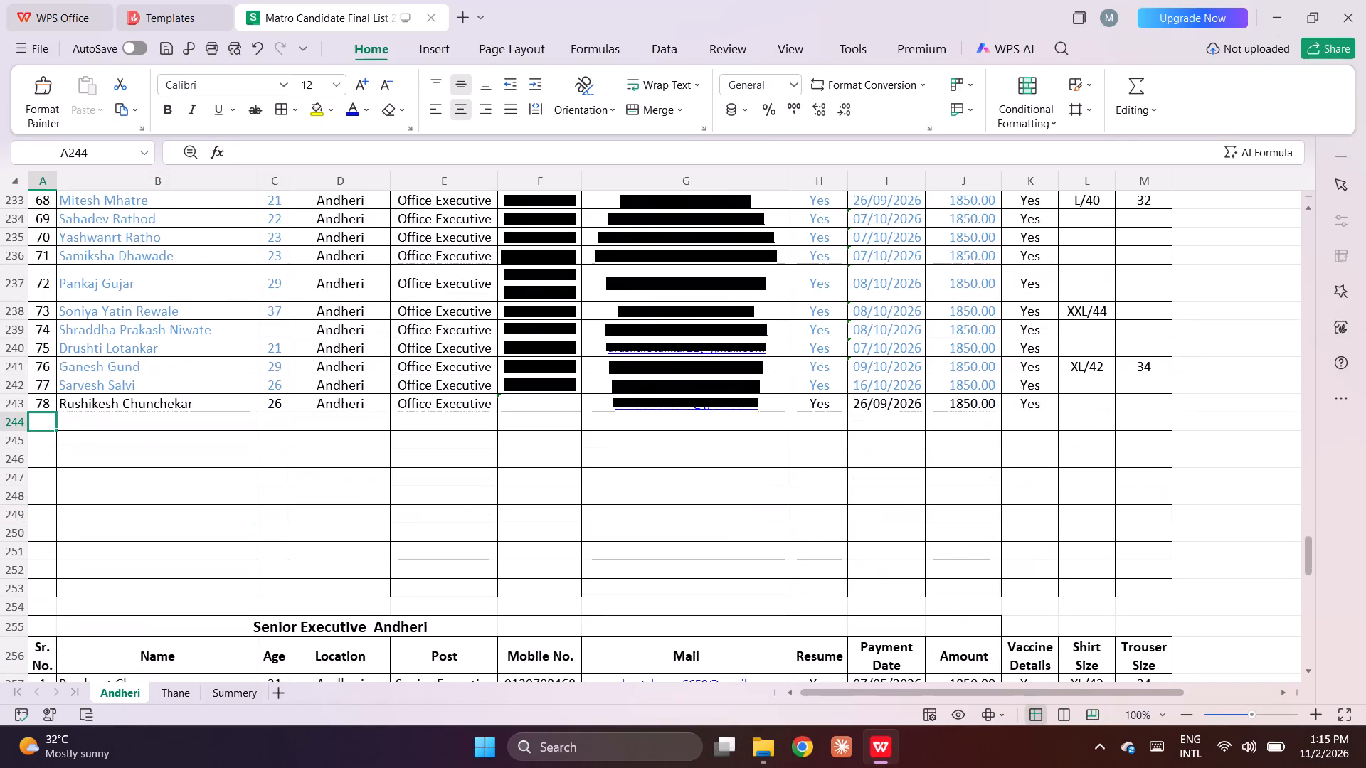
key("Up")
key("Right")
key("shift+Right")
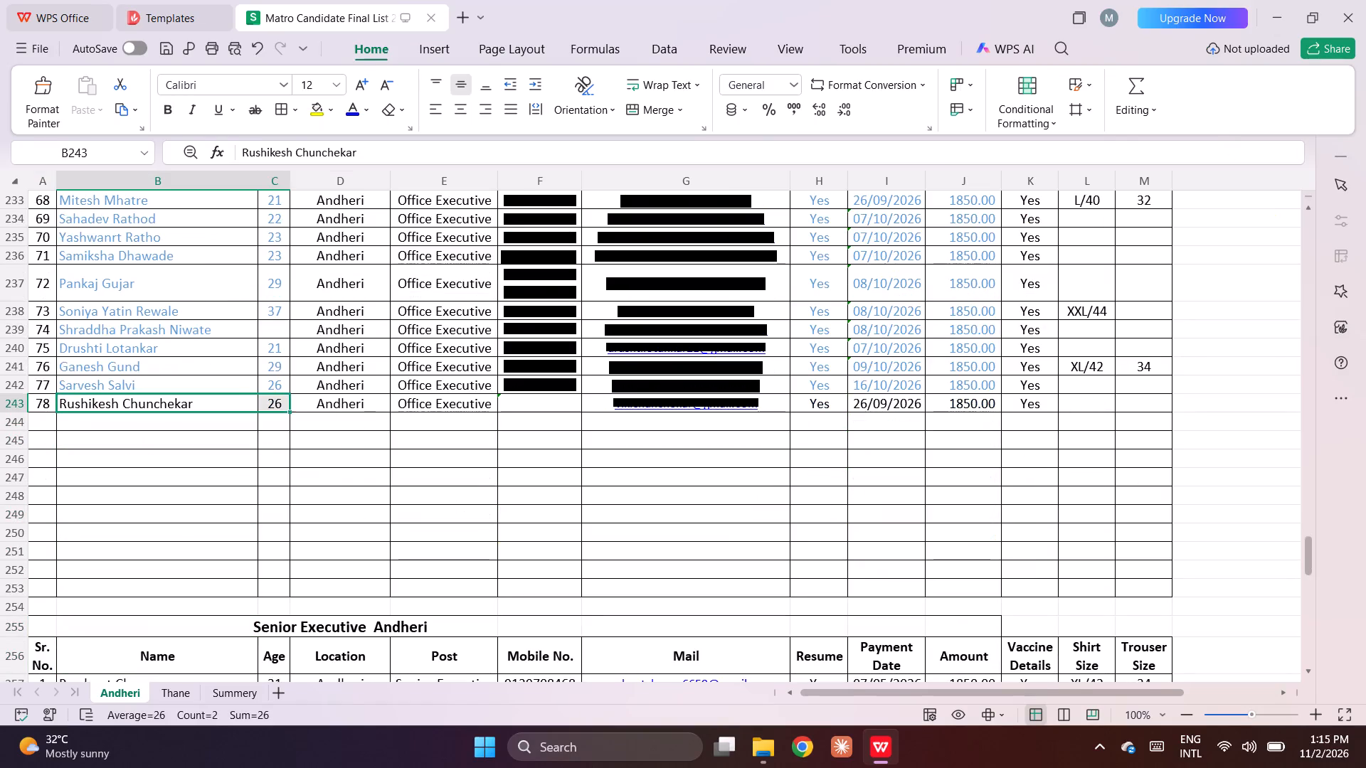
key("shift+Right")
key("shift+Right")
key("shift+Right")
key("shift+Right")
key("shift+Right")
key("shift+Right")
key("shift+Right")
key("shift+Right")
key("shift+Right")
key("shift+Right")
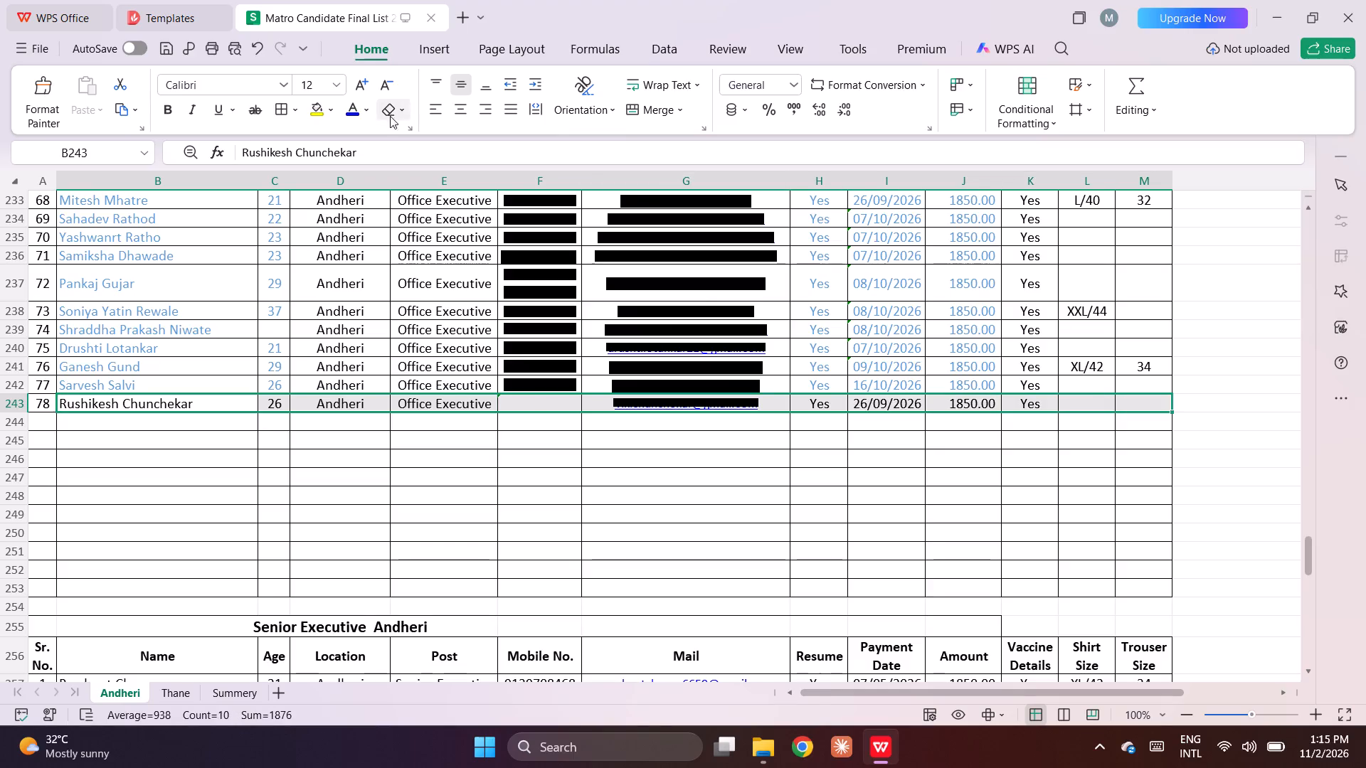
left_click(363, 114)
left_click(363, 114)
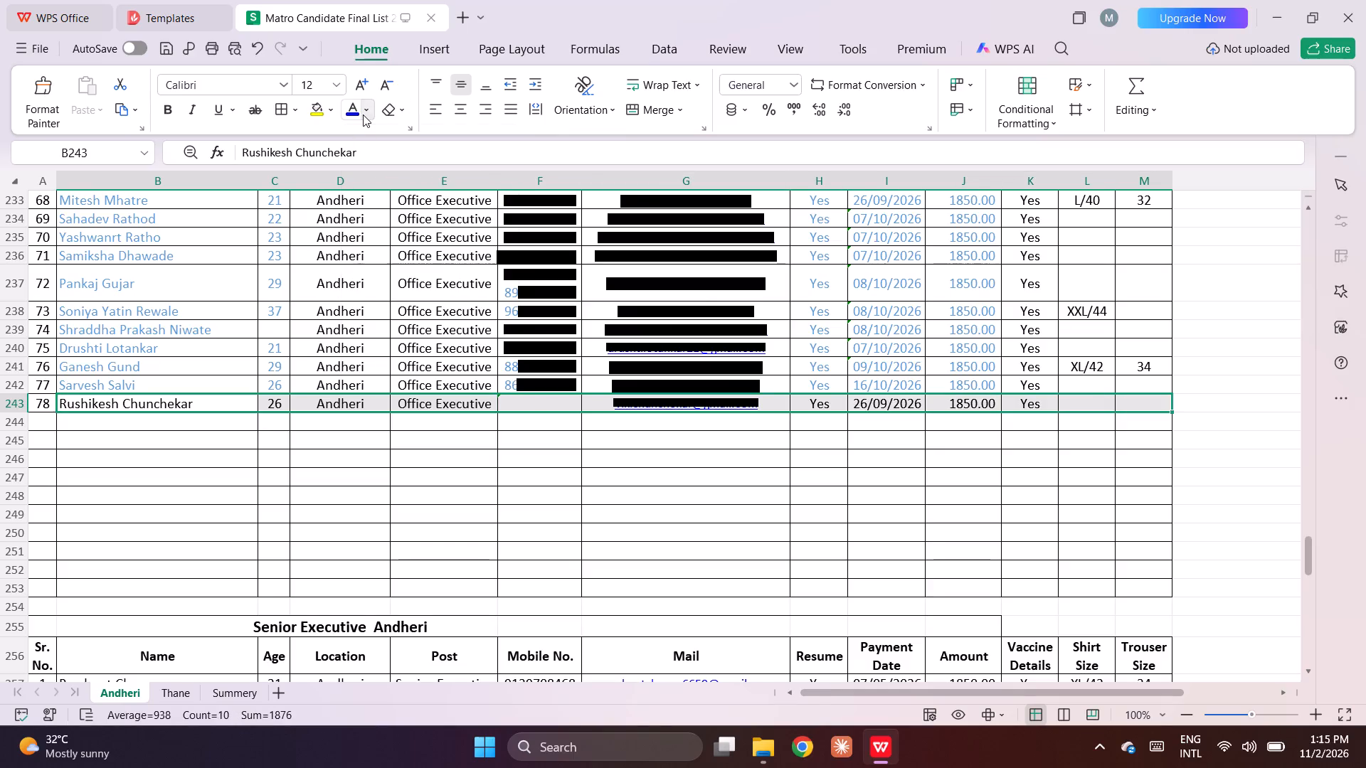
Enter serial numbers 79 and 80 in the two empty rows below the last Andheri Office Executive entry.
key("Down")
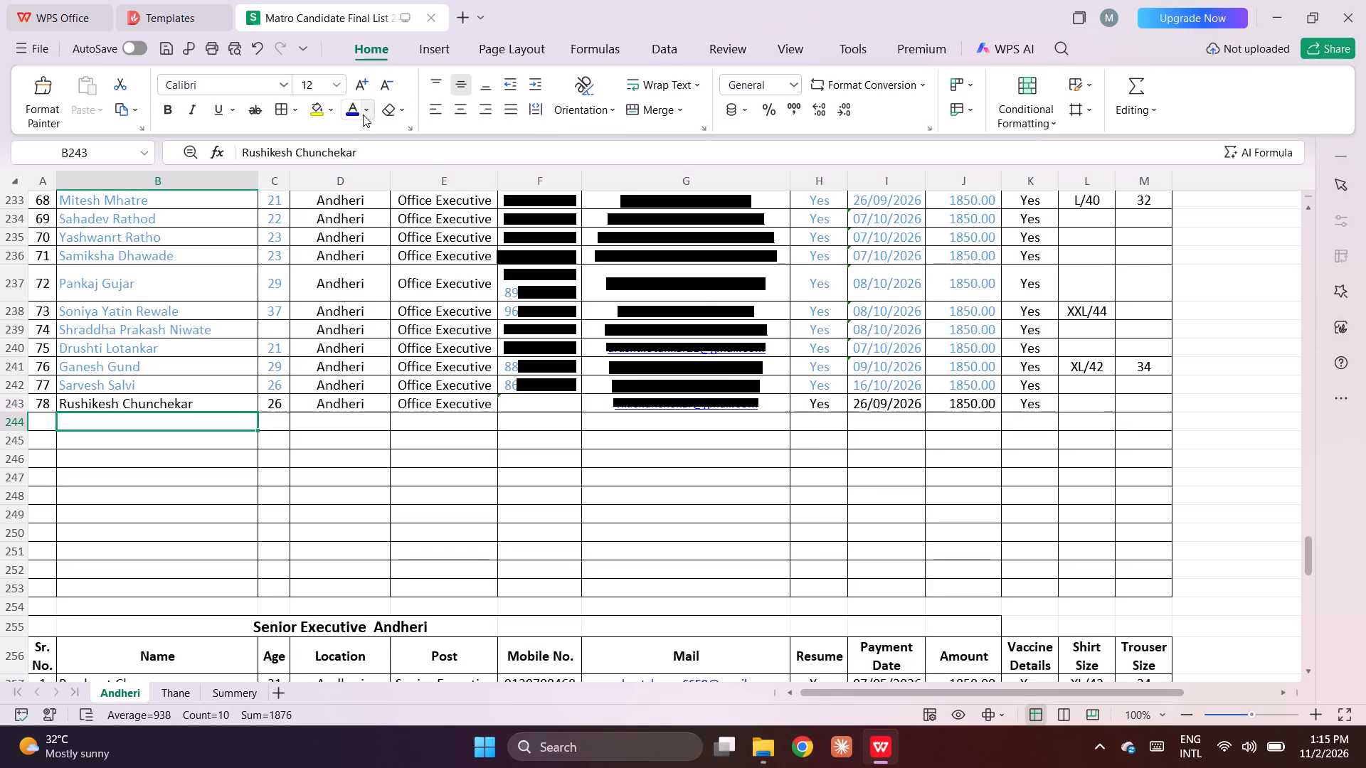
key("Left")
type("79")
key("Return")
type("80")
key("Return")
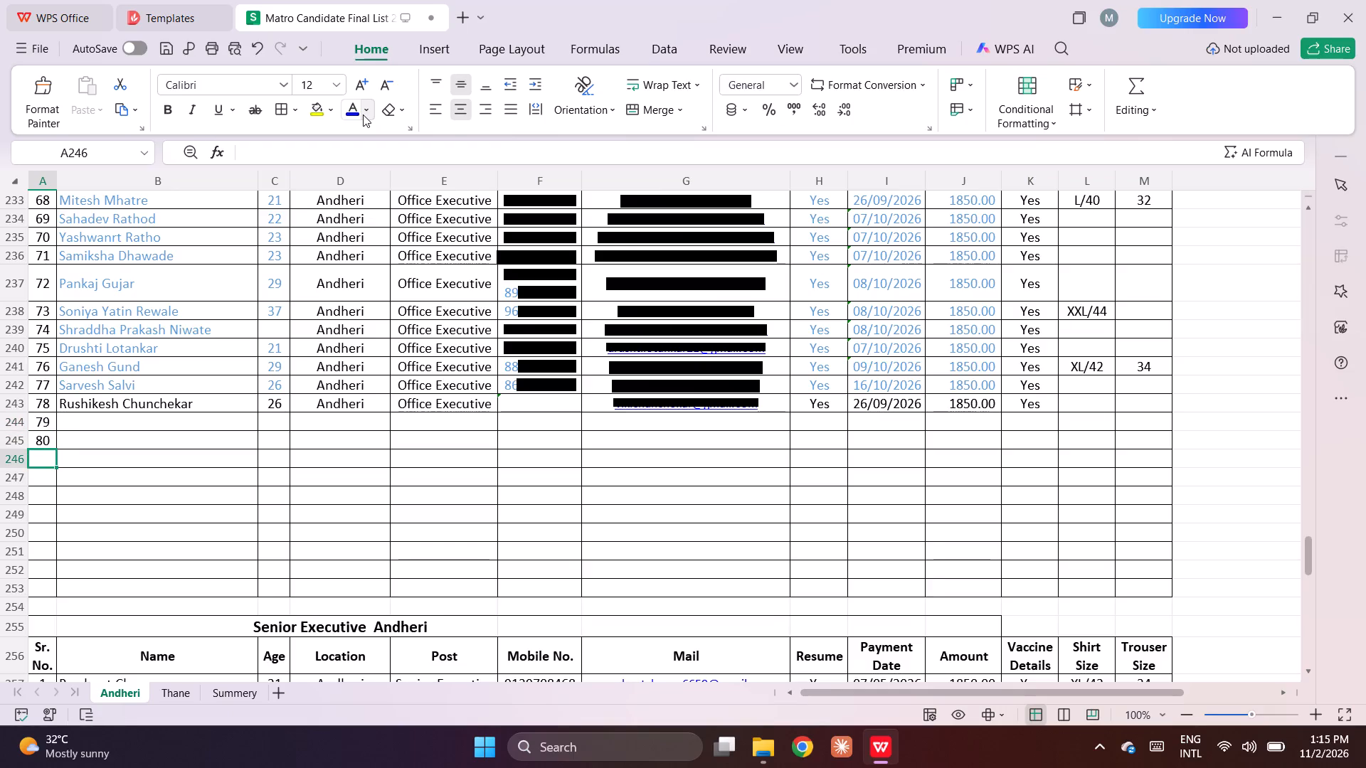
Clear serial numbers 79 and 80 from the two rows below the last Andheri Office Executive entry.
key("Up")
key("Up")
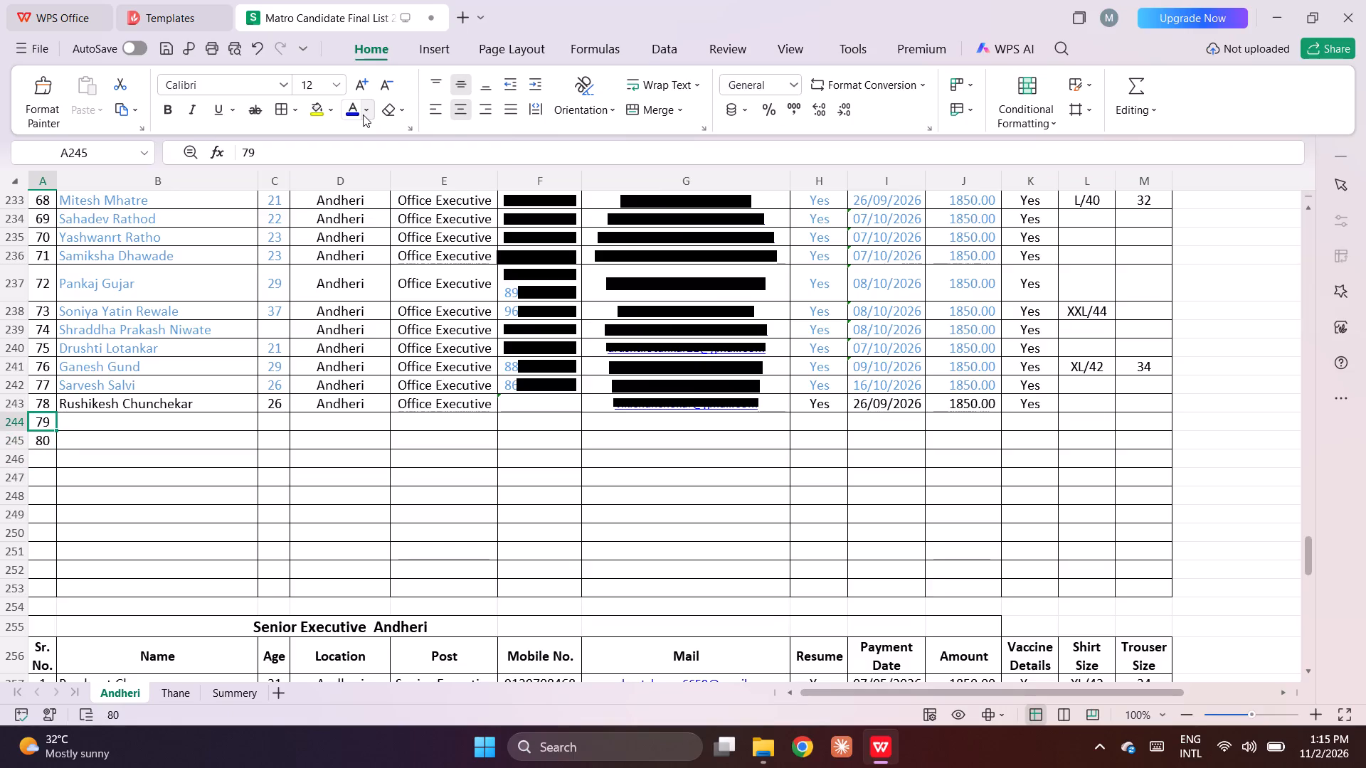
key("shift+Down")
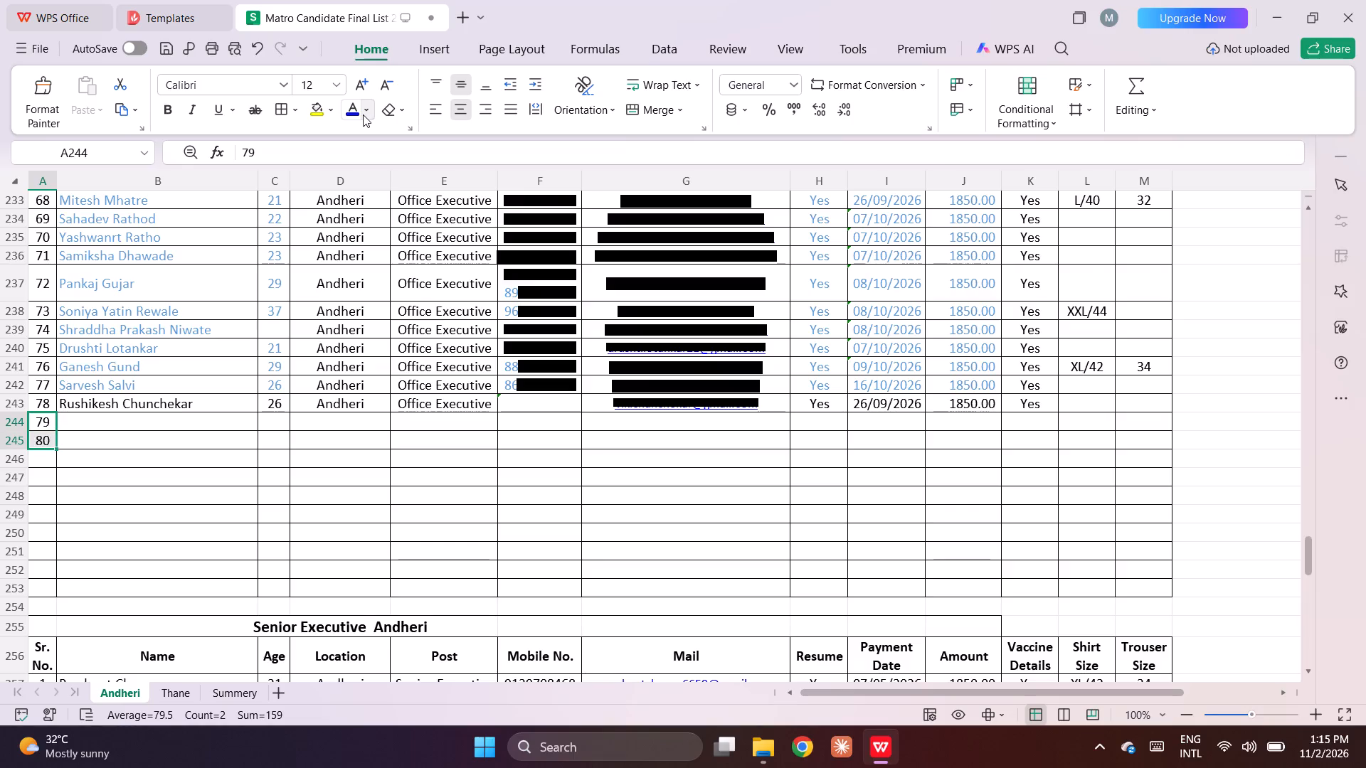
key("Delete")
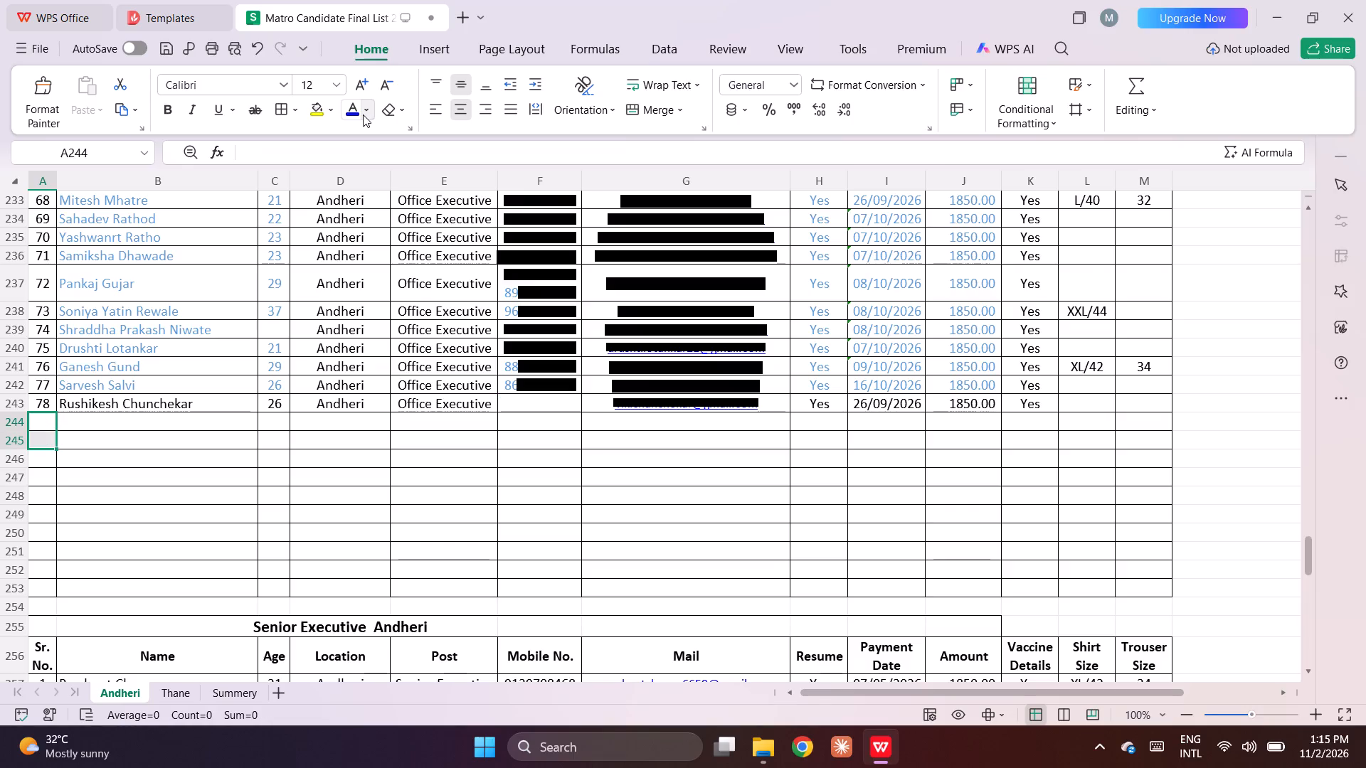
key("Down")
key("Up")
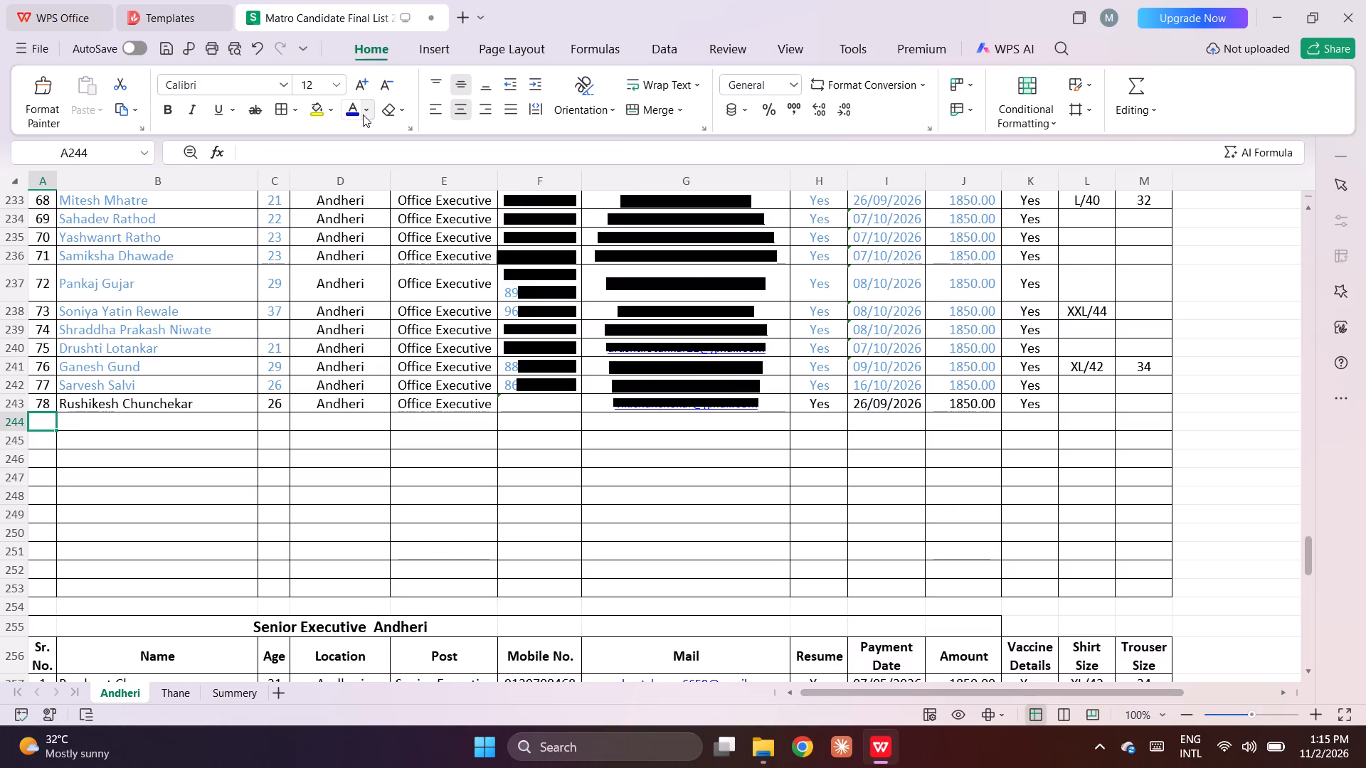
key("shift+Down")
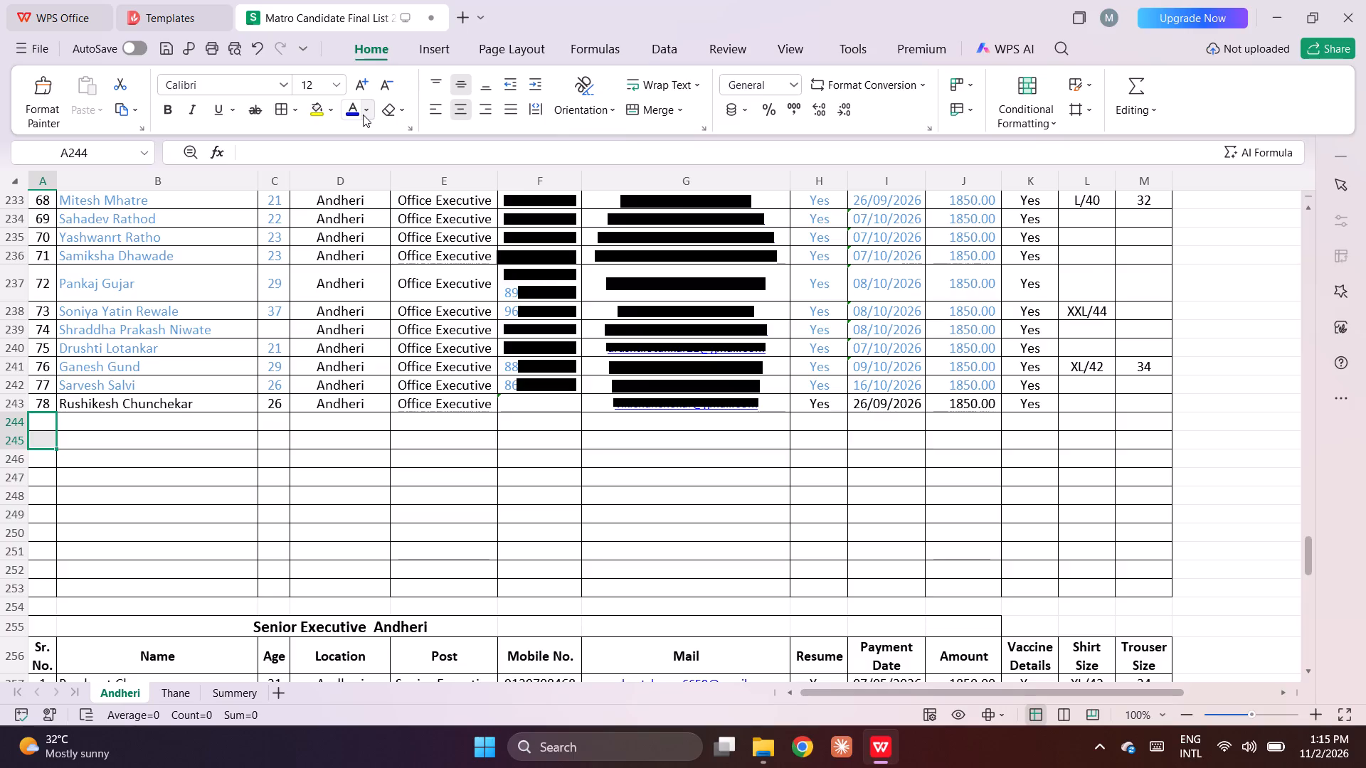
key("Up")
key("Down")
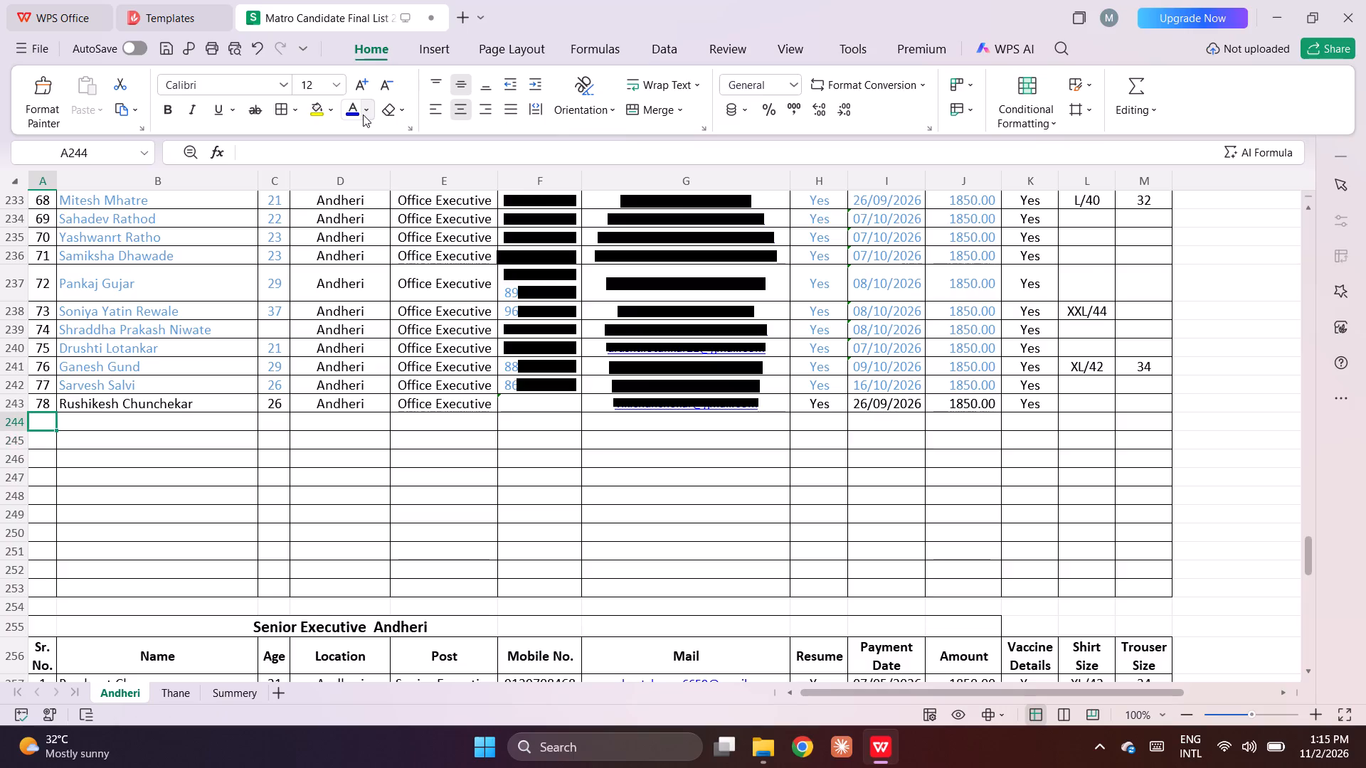
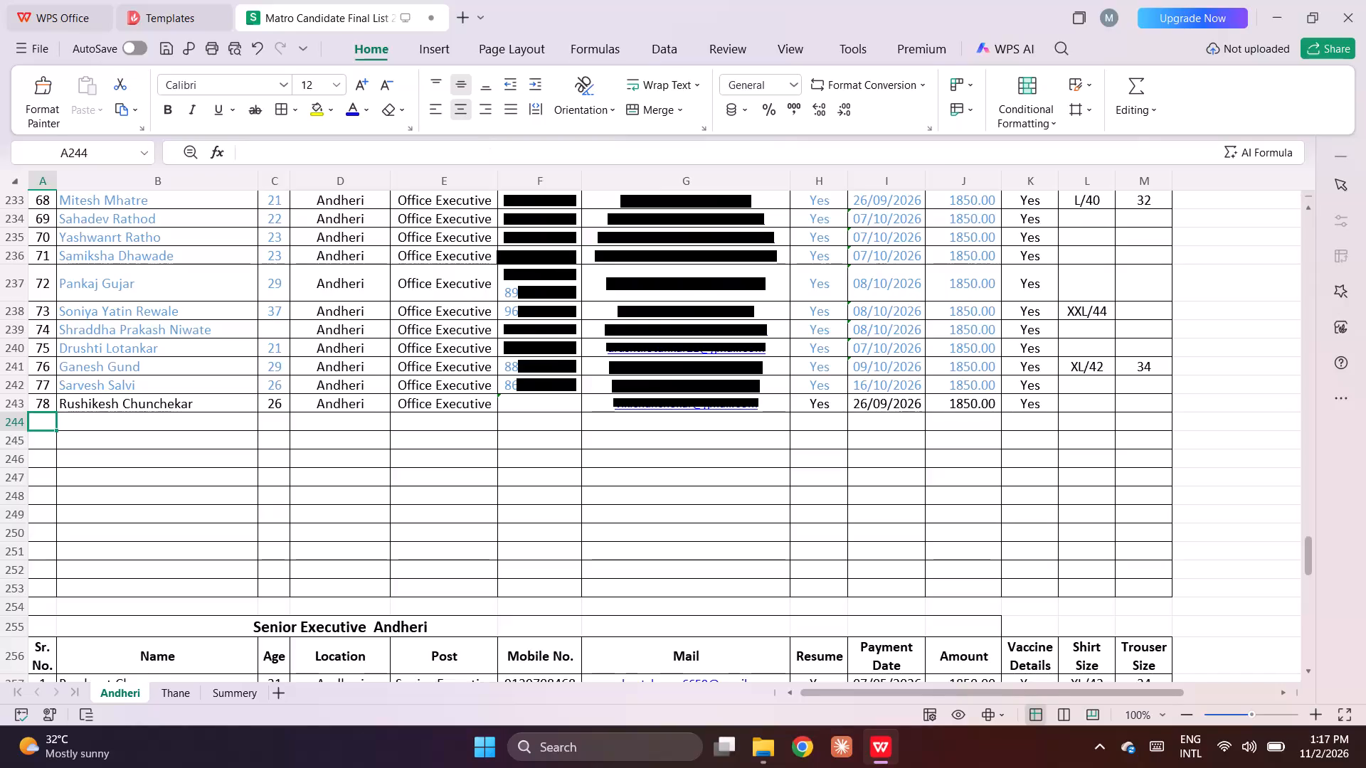
Clear the title "Aqualine Satation Supervisor and Ticket Counter list" from the top of the Thane sheet and save the workbook.
left_click(166, 695)
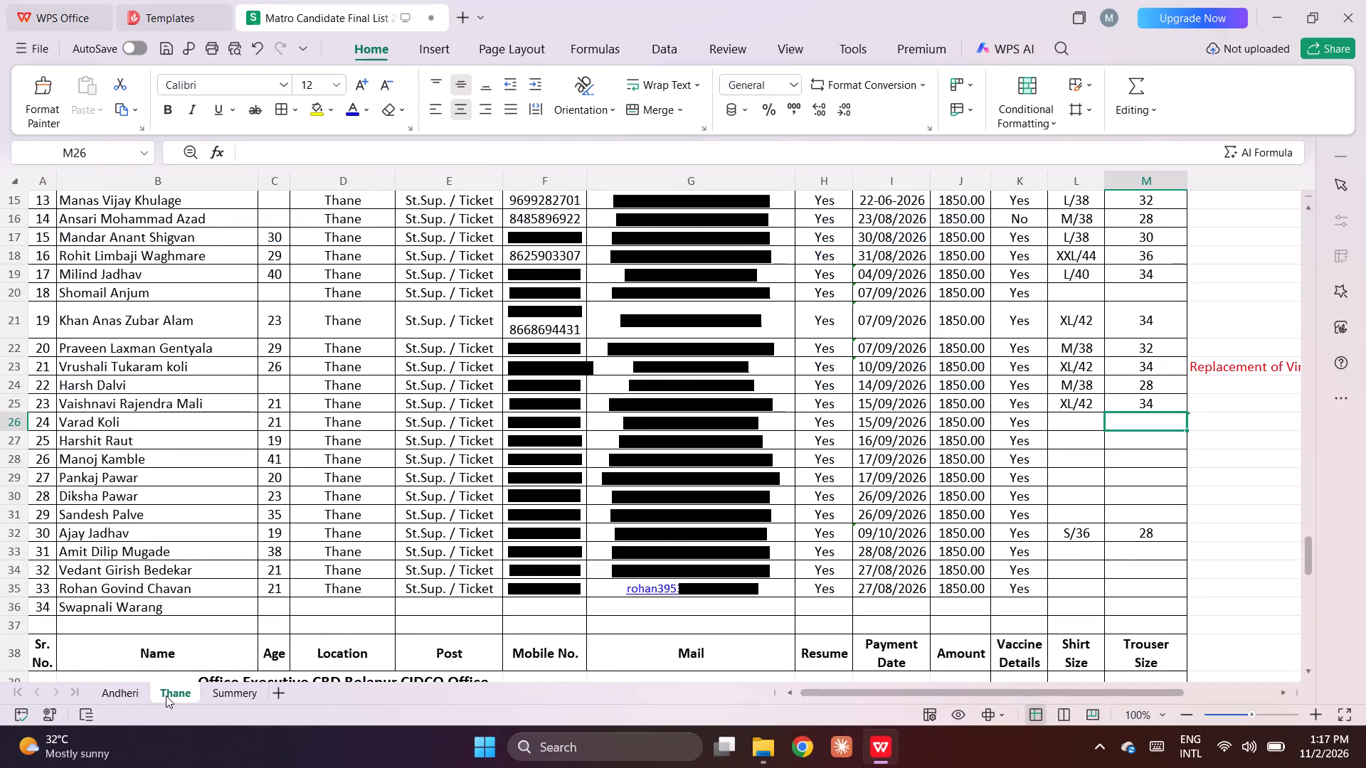
key("Left")
key("Up")
key("Up")
key("Up")
key("Up")
key("Up")
key("Up")
key("Up")
key("Up")
key("Up")
key("Up")
key("Up")
key("Up")
key("Up")
key("Up")
key("Up")
key("Up")
key("Up")
key("Up")
key("Up")
key("Up")
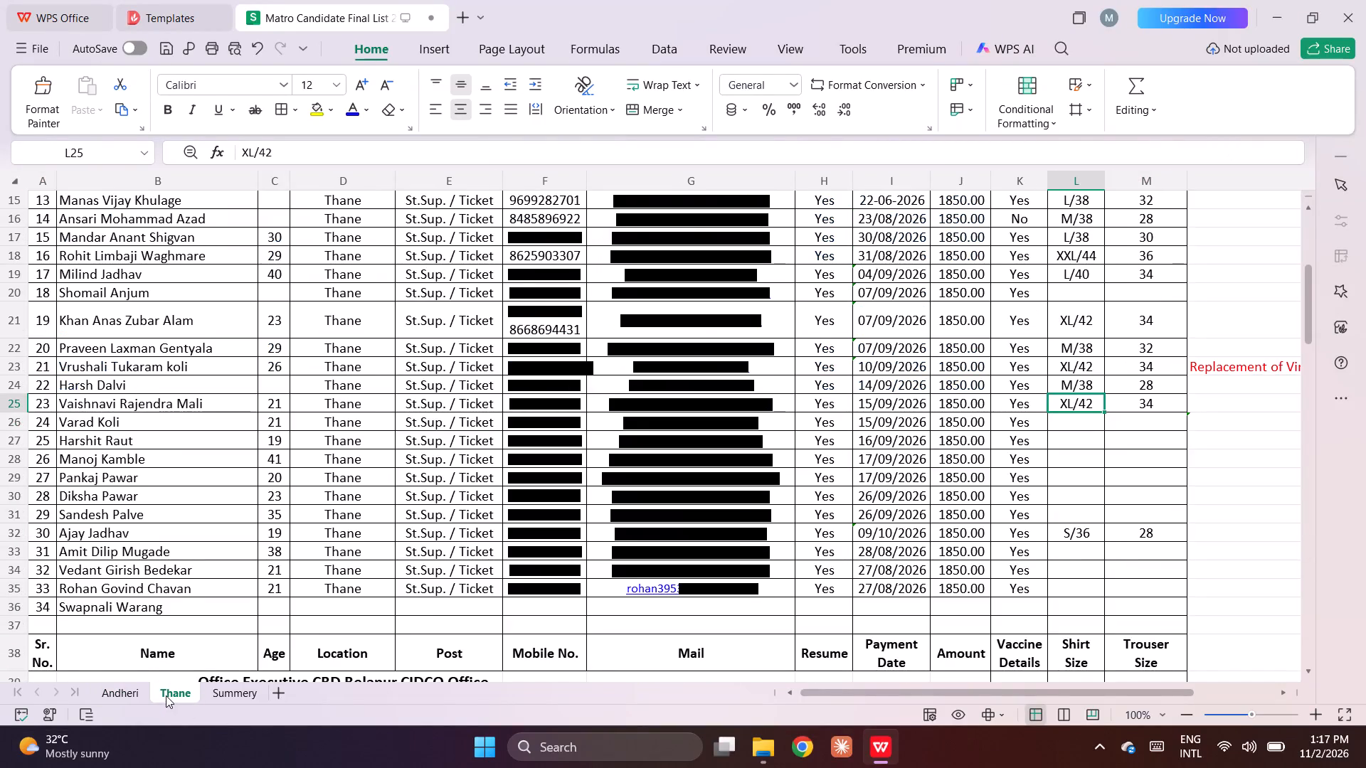
key("Down")
key("Down")
key("Down")
key("Down")
key("Down")
key("Down")
key("Down")
key("Down")
key("Down")
key("Down")
key("Down")
key("Down")
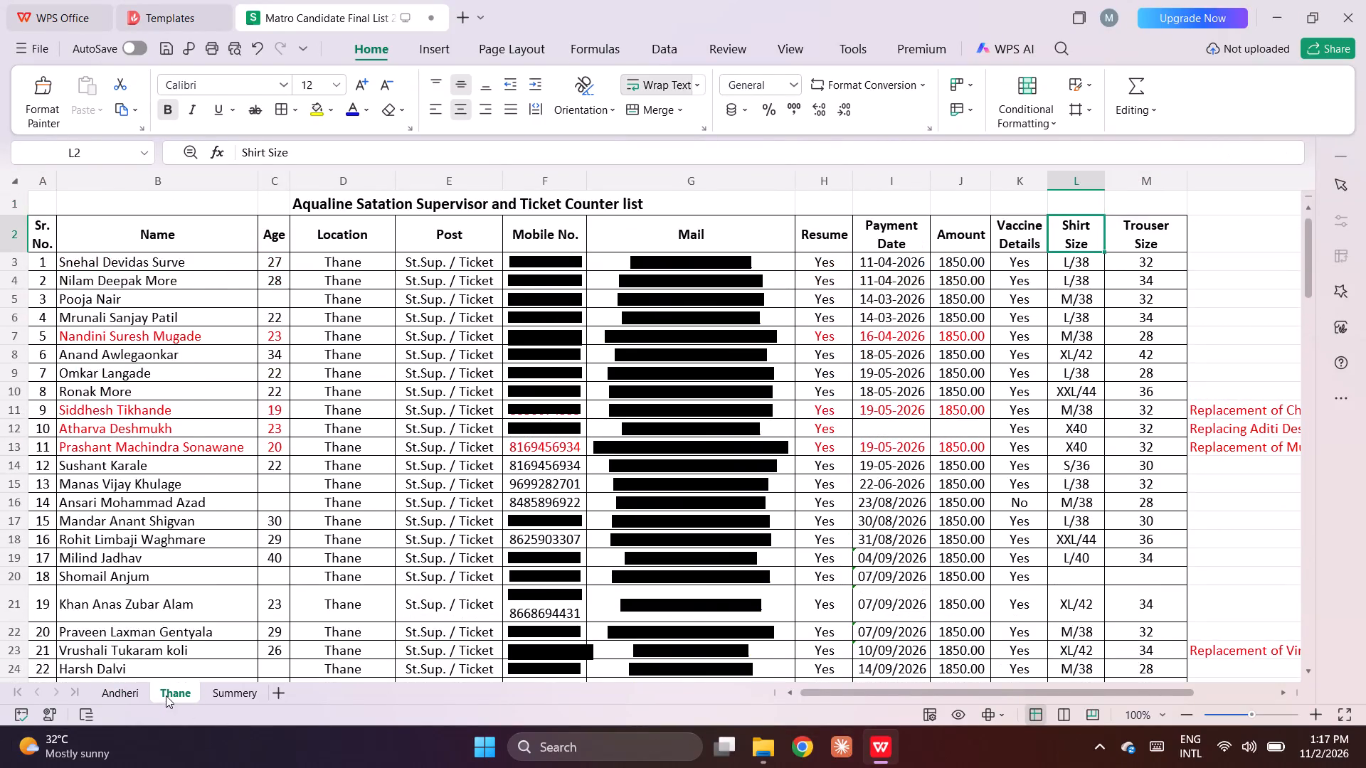
key("Left")
key("Left")
key("Left")
key("Left")
key("Left")
key("Left")
key("Left")
key("Left")
key("Left")
key("Left")
key("Left")
key("Left")
key("Left")
key("Left")
key("Left")
key("Left")
key("Left")
key("Left")
key("Left")
key("Left")
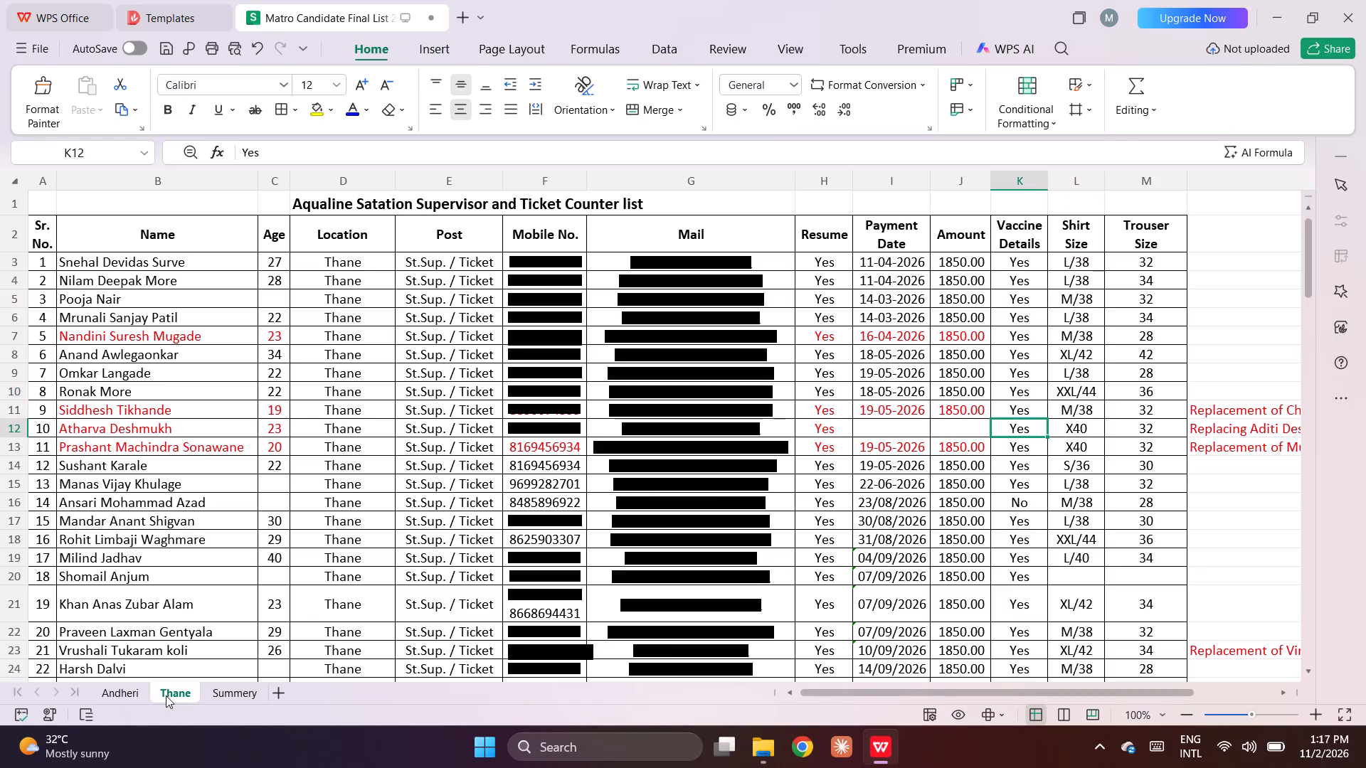
key("Up")
key("Up")
key("Up")
key("Up")
key("Up")
key("Up")
key("Up")
key("Up")
key("Up")
key("Up")
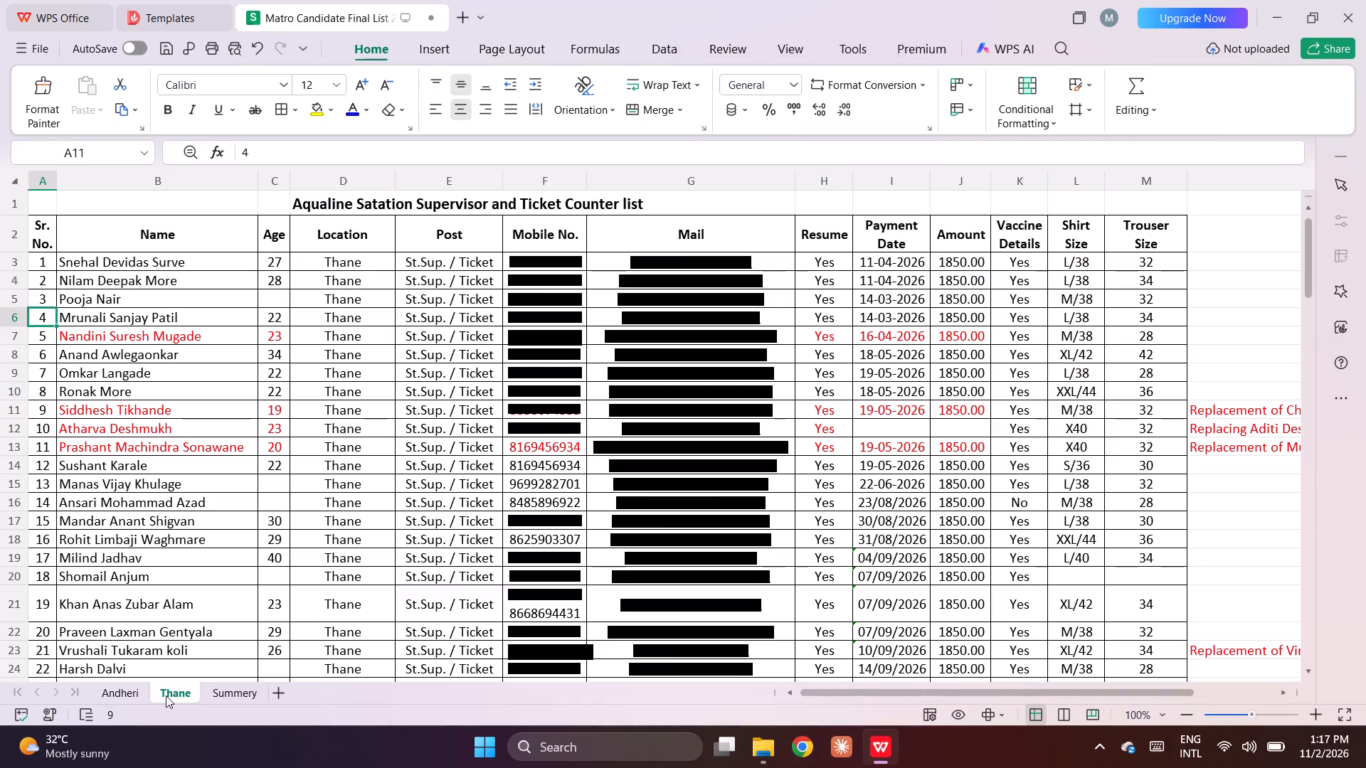
key("Up")
key("Up")
key("Right")
key("Right")
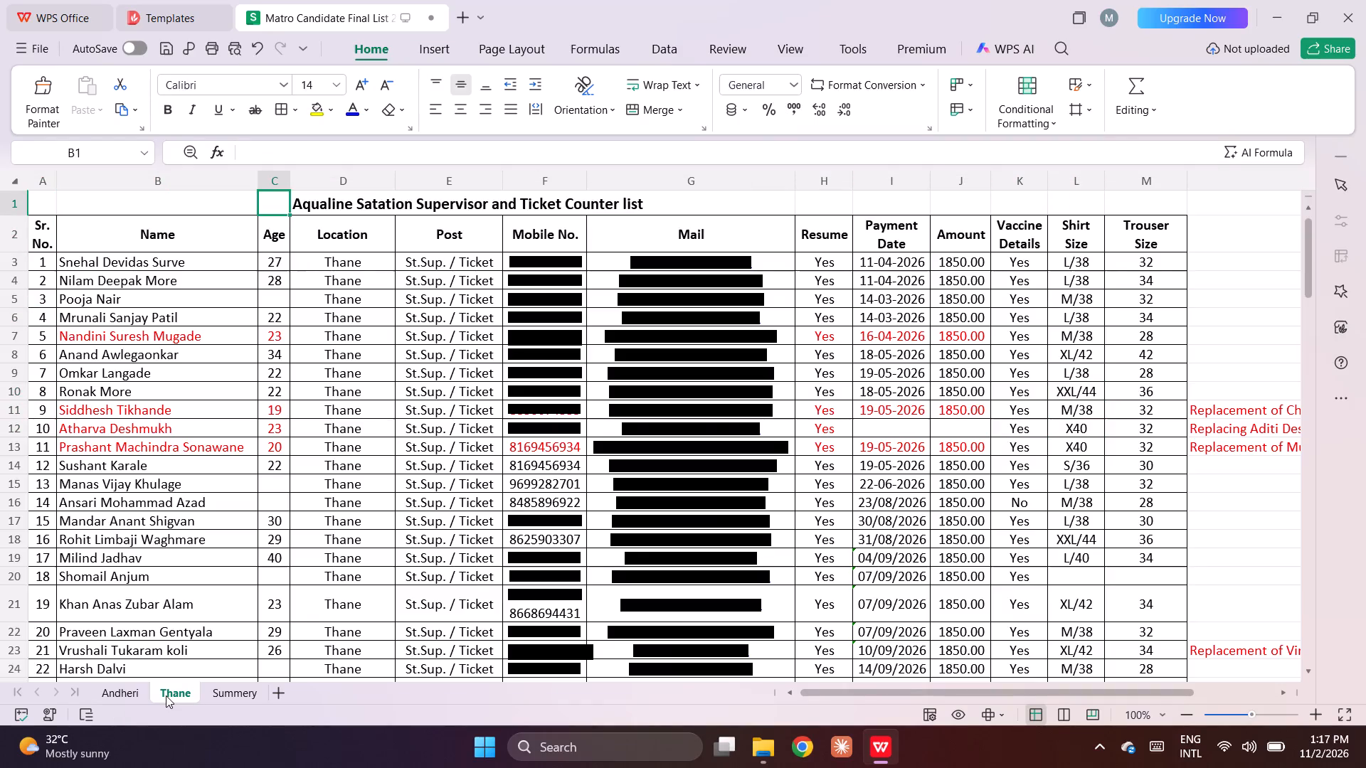
key("Right")
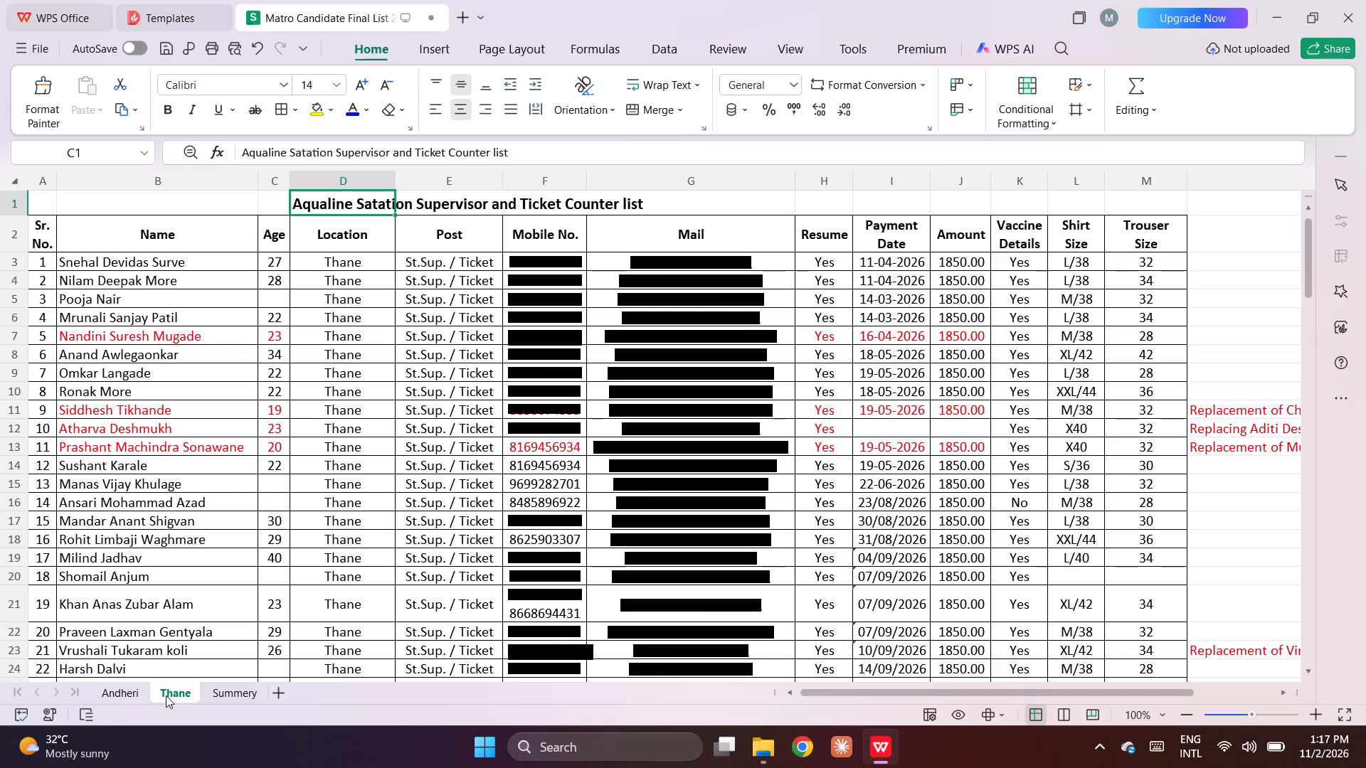
key("Delete")
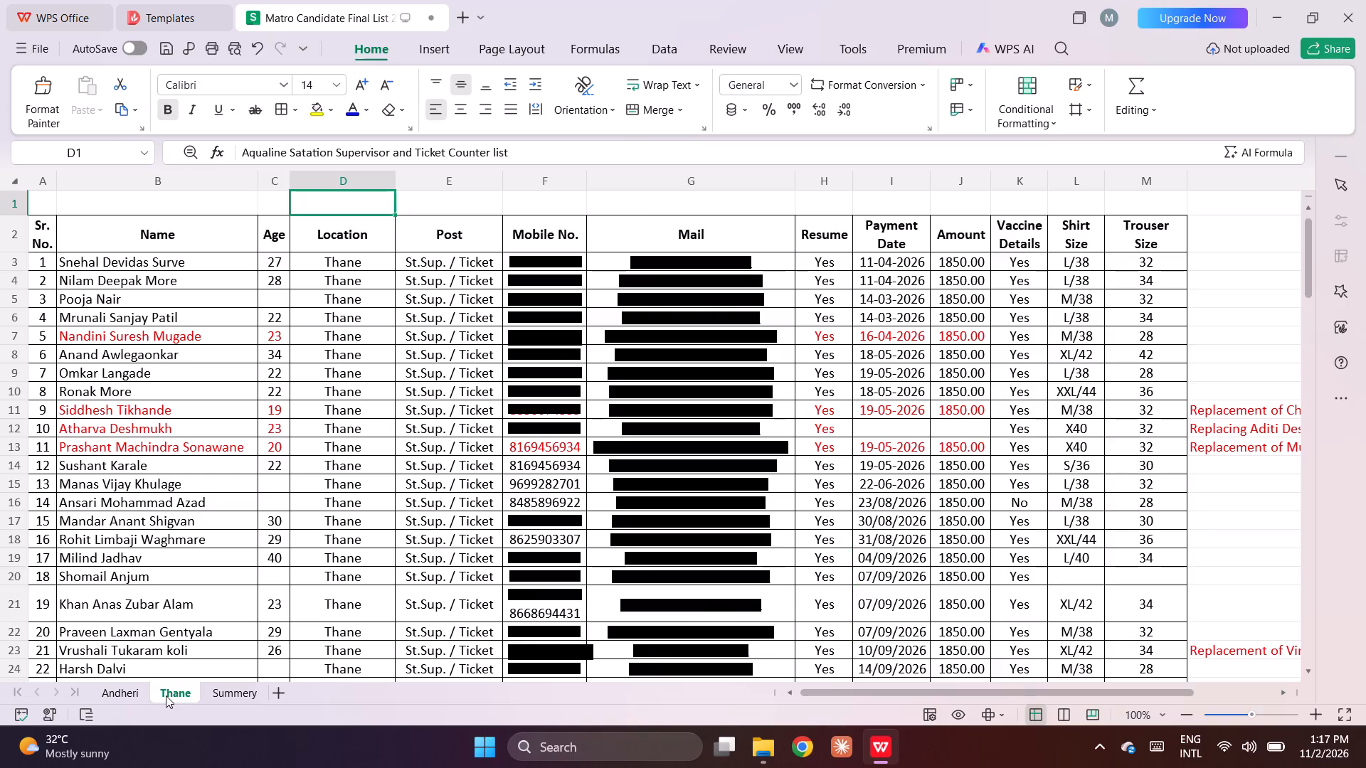
key("ctrl+s")
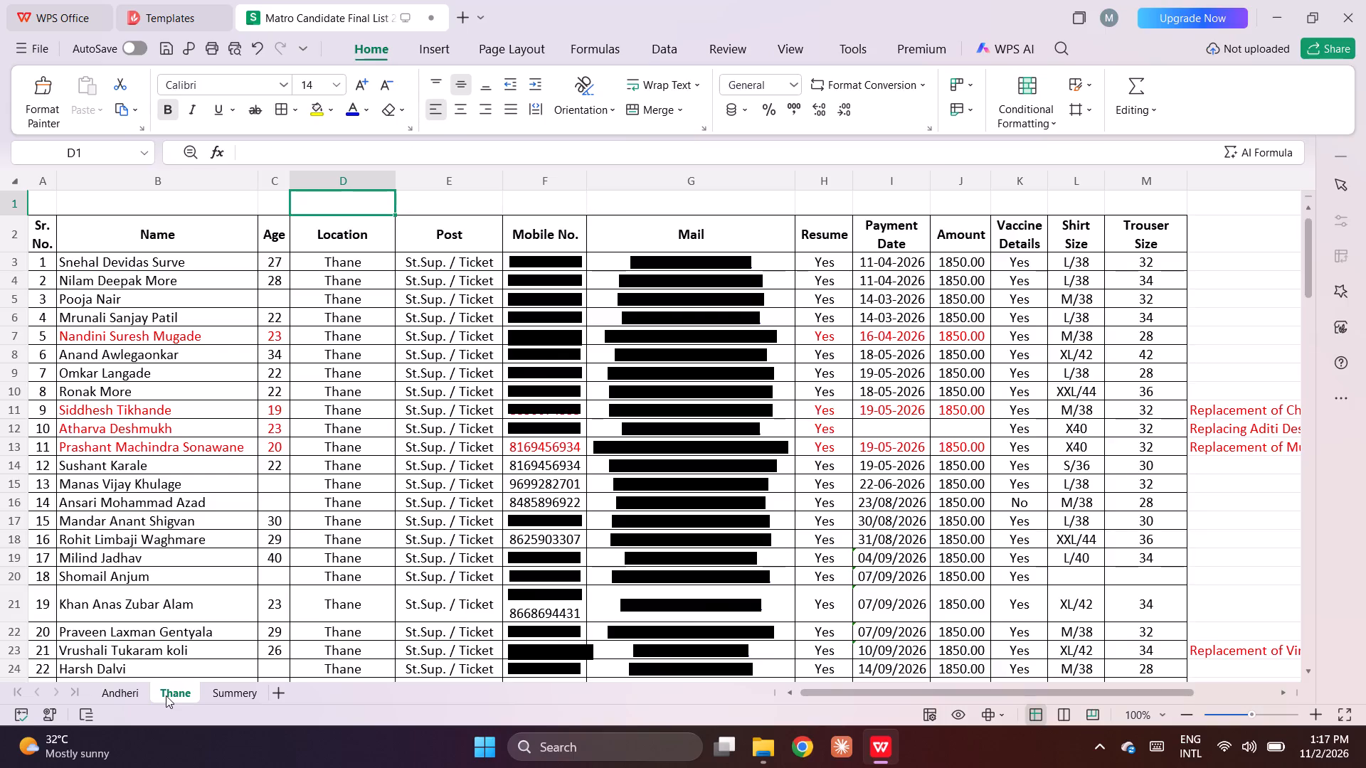
Insert 11 rows above blank row 37, directly below the last Thane St.Sup. / Ticket entry.
key("Down")
key("Down")
key("Down")
key("Down")
key("Down")
key("Down")
key("Down")
key("Down")
key("Down")
key("Down")
key("Down")
key("Down")
key("Down")
key("Down")
key("Down")
key("Down")
key("Down")
key("Down")
key("Down")
key("Down")
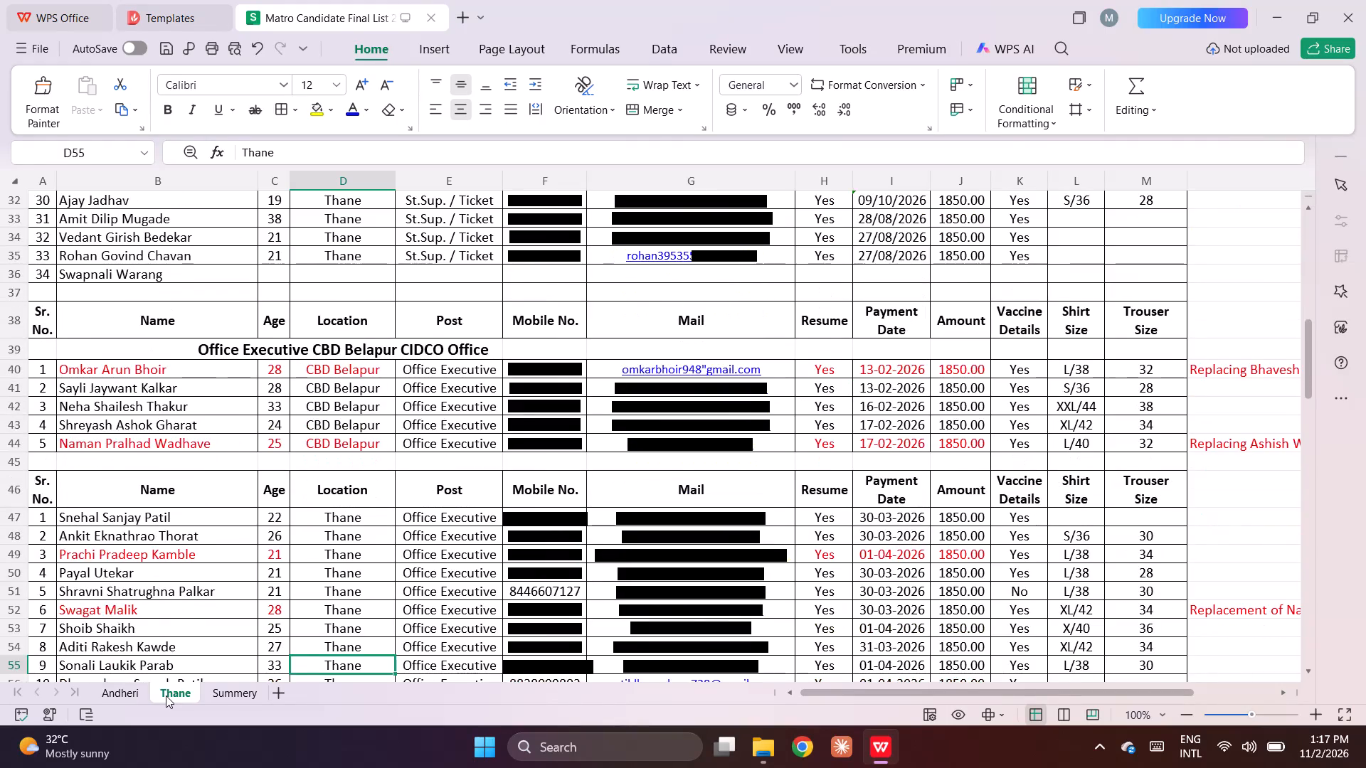
key("Up")
key("Up")
key("Up")
key("Up")
key("Up")
key("Up")
key("Up")
key("Up")
key("Up")
key("Up")
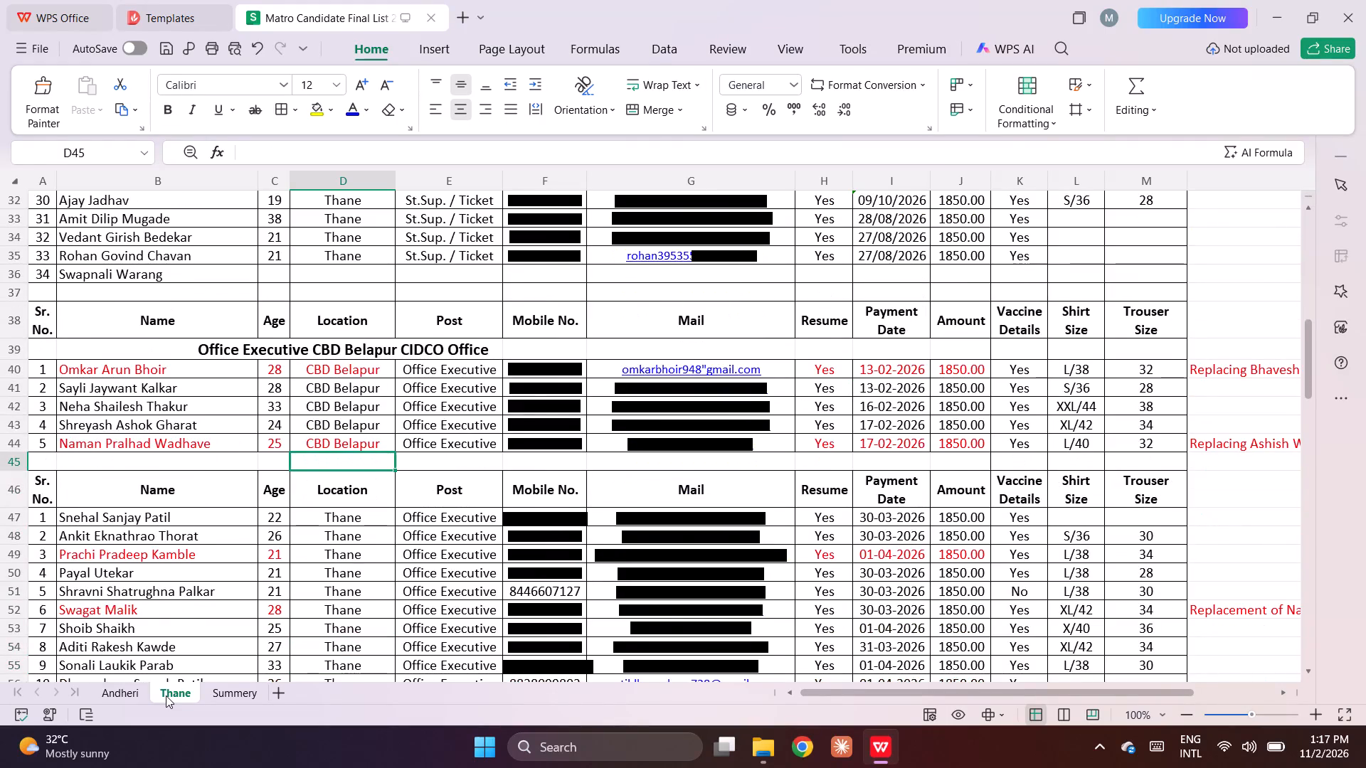
right_click(20, 292)
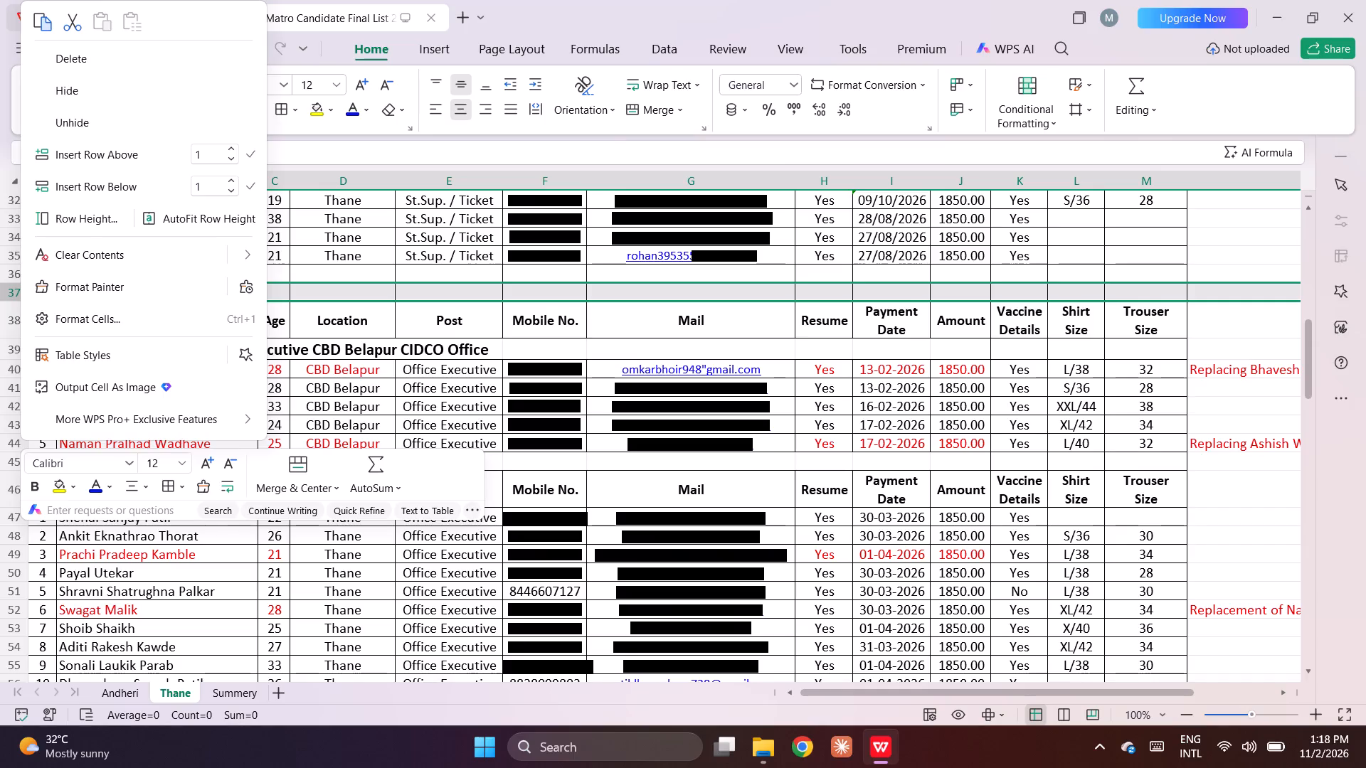
triple_click(228, 147)
triple_click(228, 147)
left_click(228, 147)
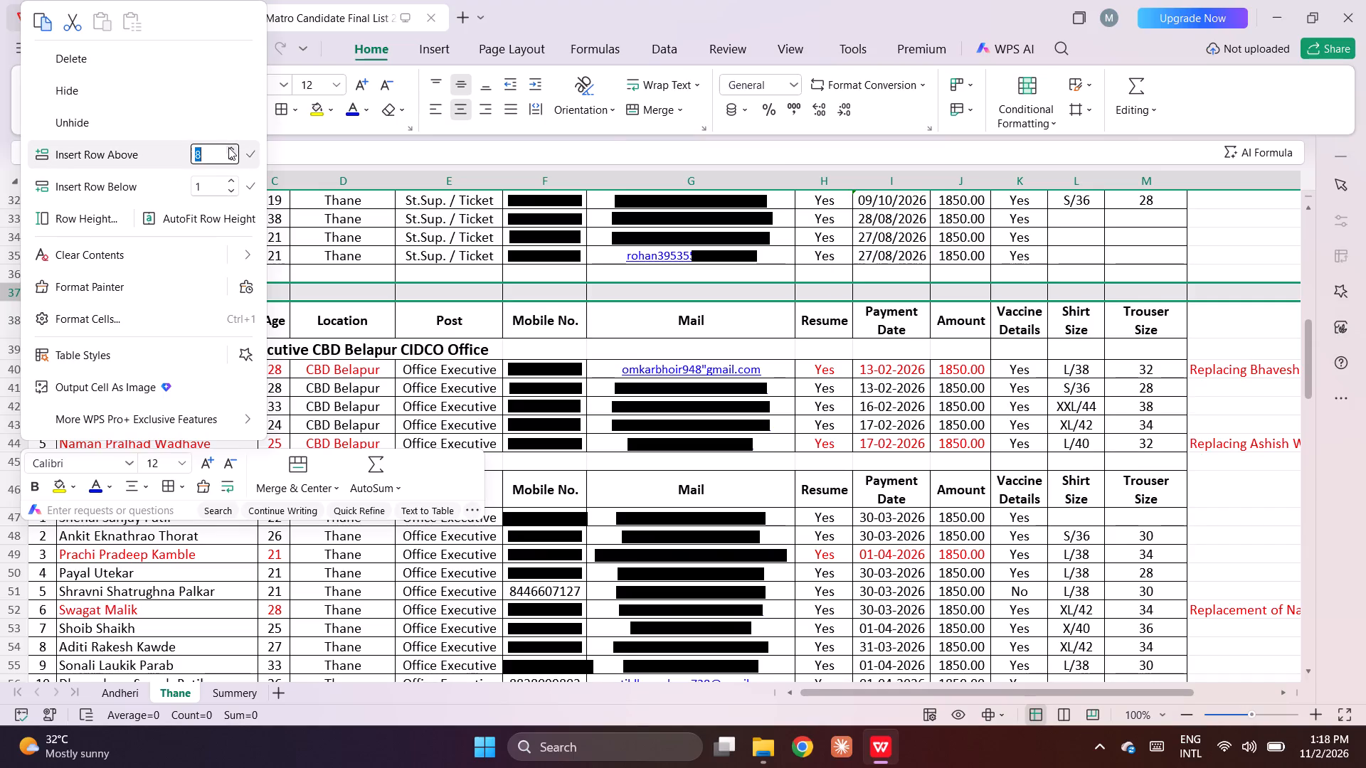
left_click(228, 147)
left_click(228, 147)
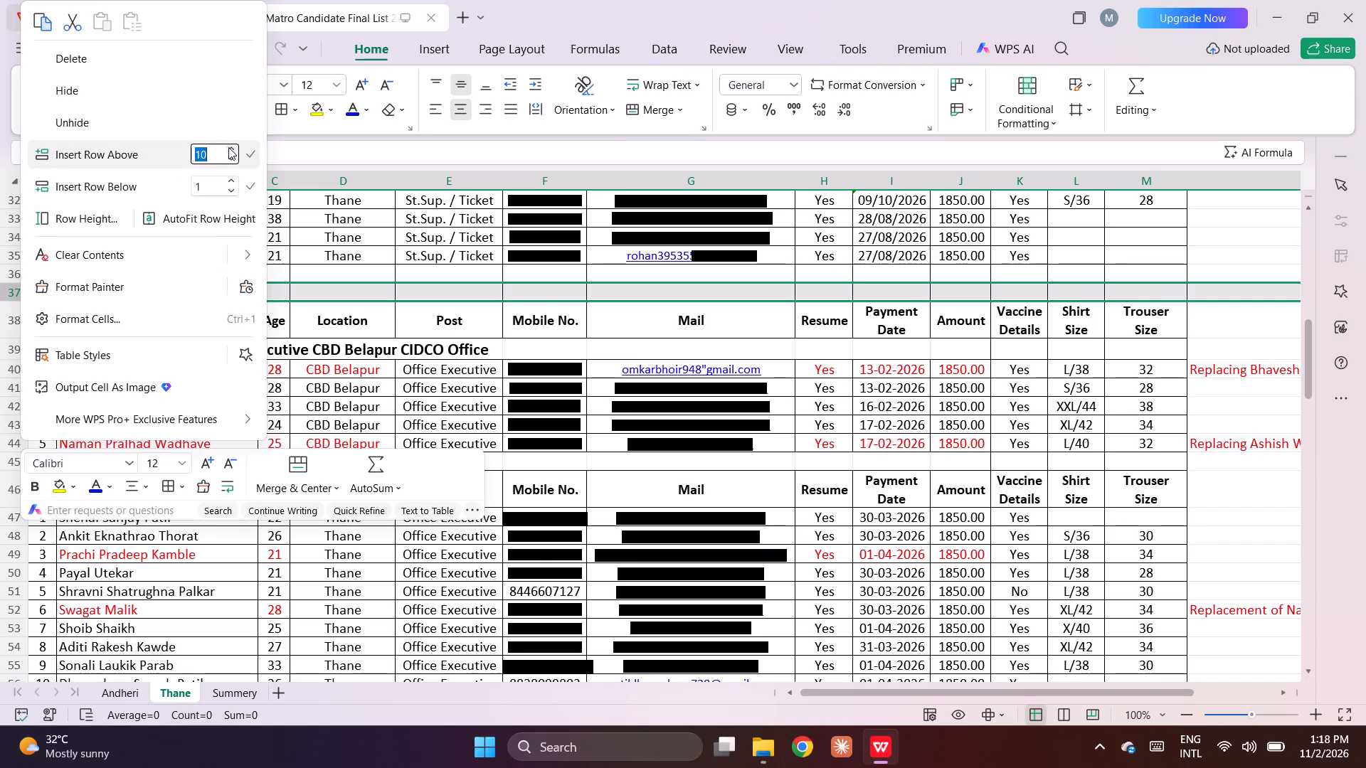
left_click(228, 147)
key("Return")
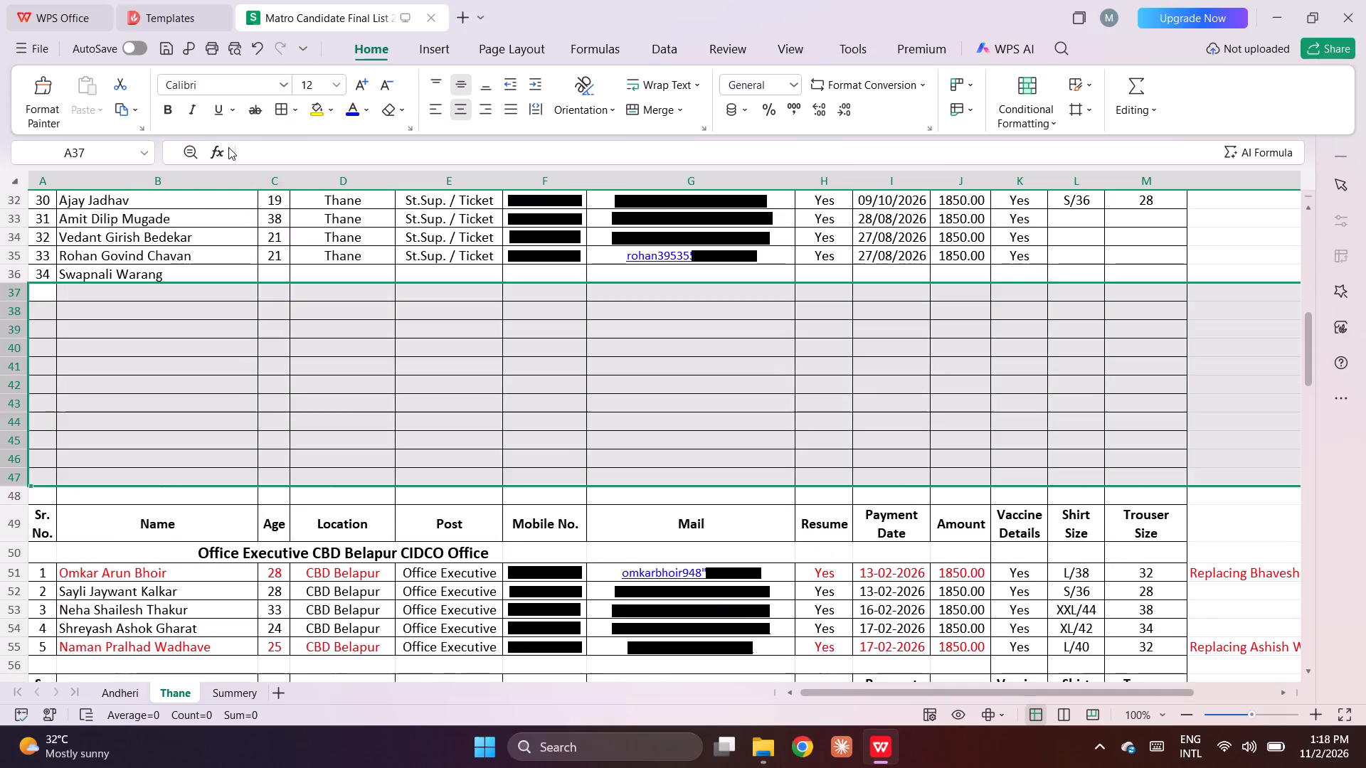
Apply cell borders to the inserted rows 37 to 47, from the Sr. No. column through the Trouser Size column.
key("Left")
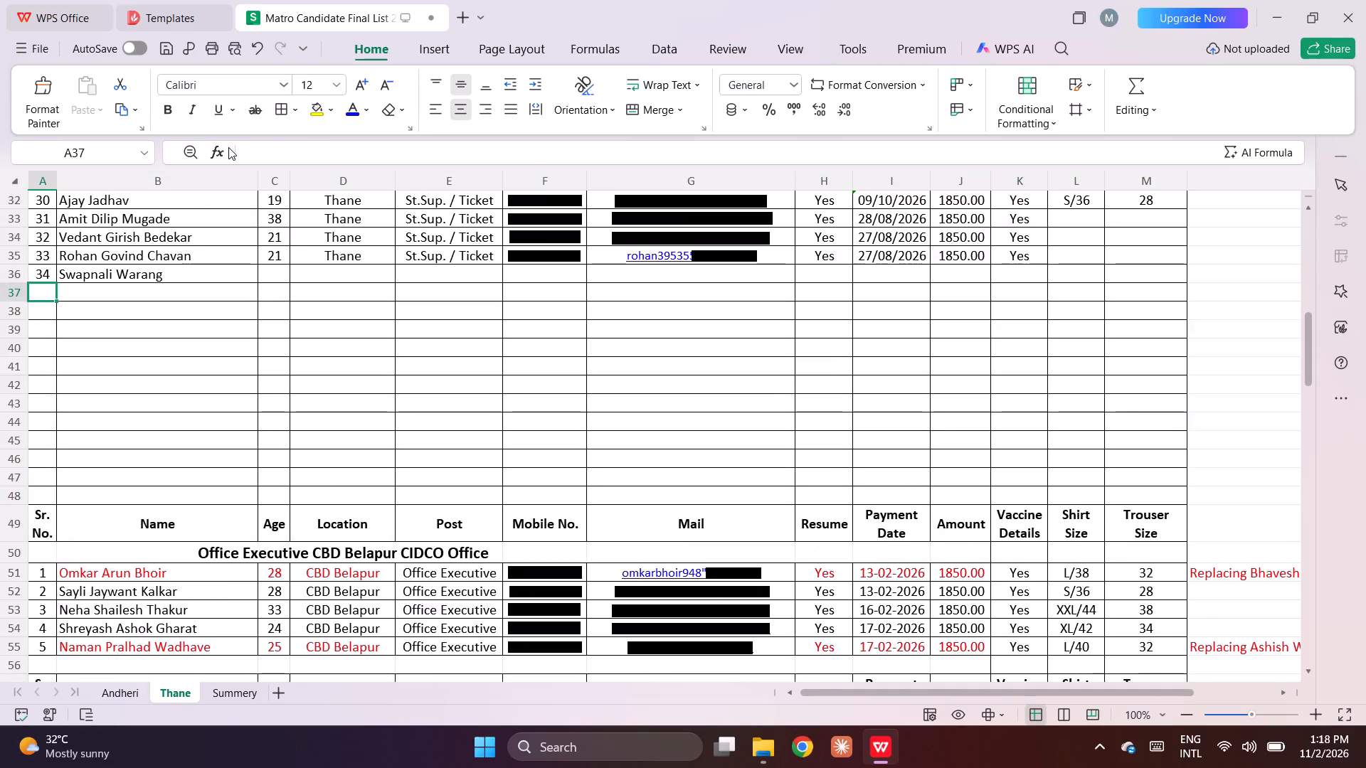
key("shift+Down")
key("shift+Down")
key("shift+Down")
key("shift+Down")
key("shift+Down")
key("shift+Down")
key("shift+Down")
key("shift+Down")
key("shift+Down")
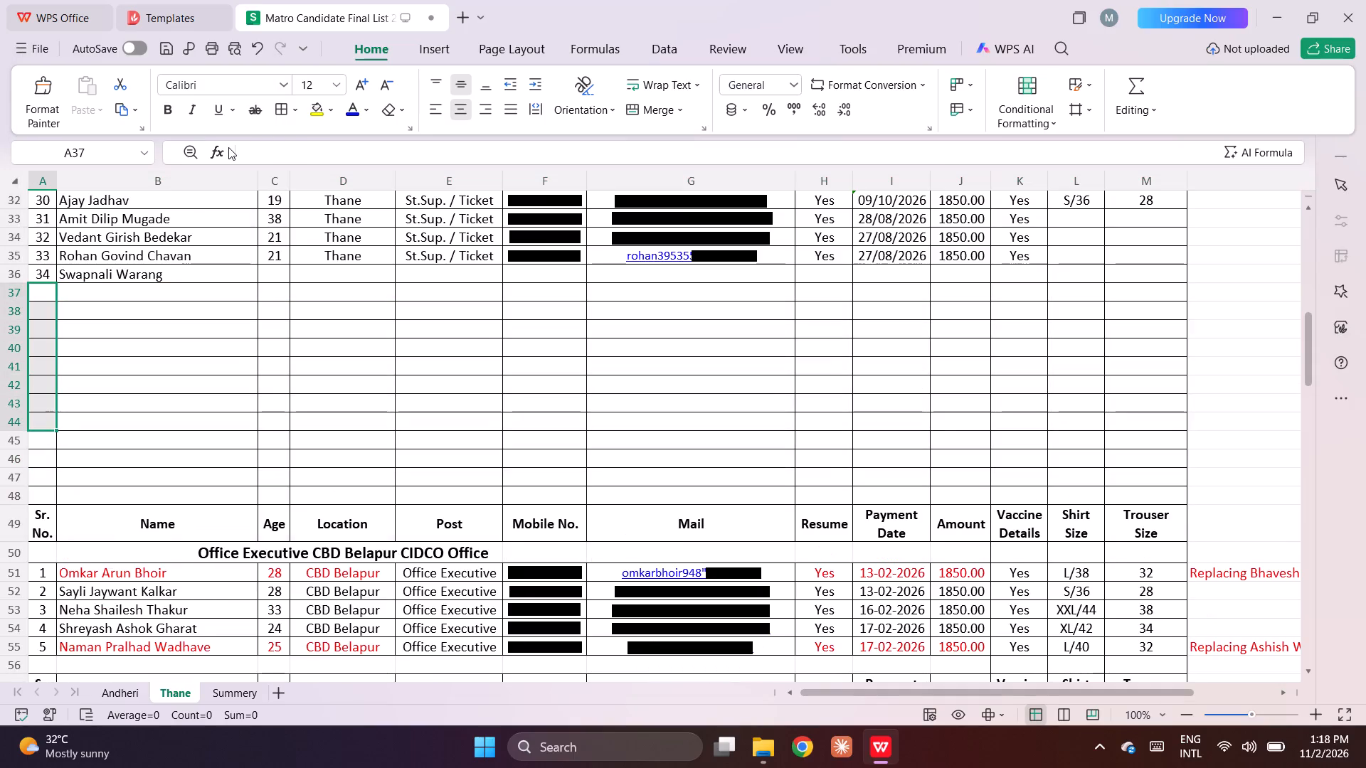
key("shift+Down")
key("shift+Right")
key("shift+Right")
key("shift+Right")
key("shift+Right")
key("shift+Right")
key("shift+Right")
key("shift+Right")
key("shift+Right")
key("shift+Right")
key("shift+Right")
key("shift+Right")
key("shift+Right")
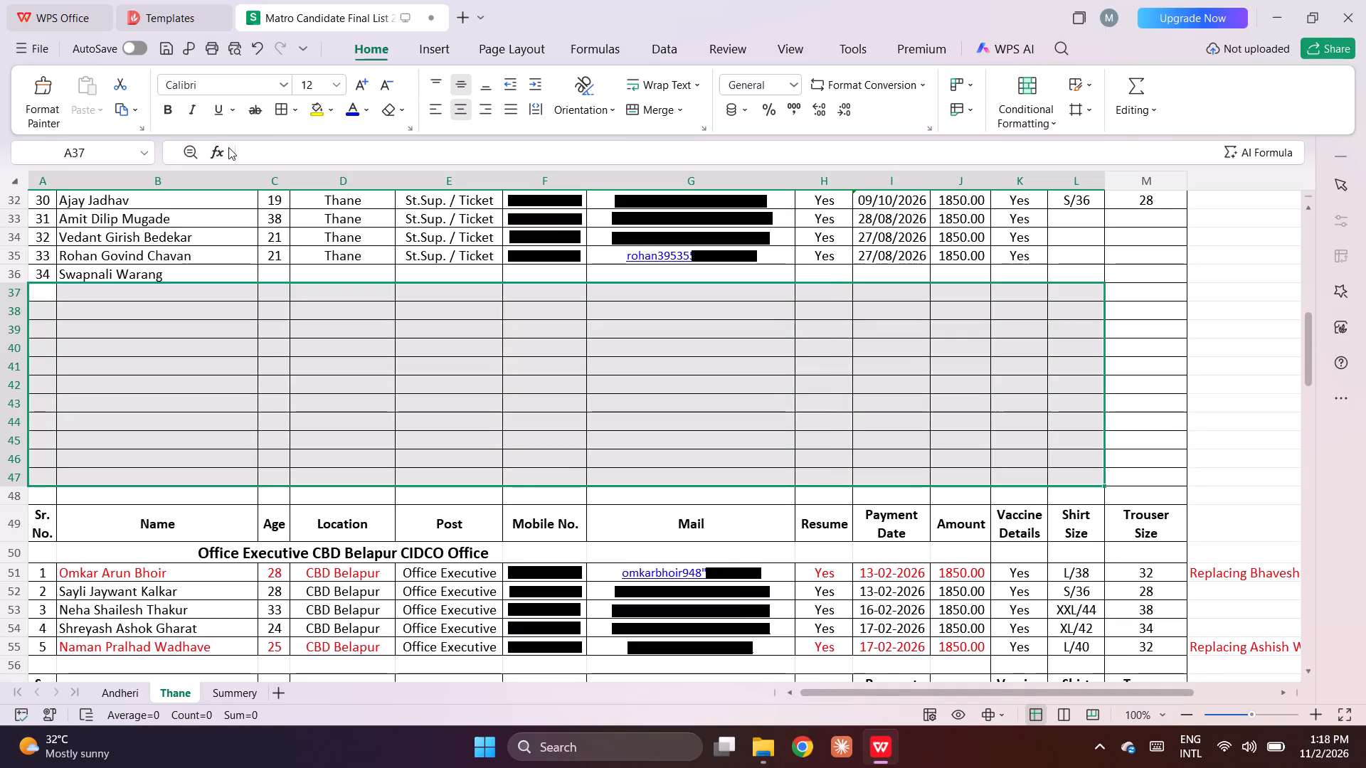
left_click(279, 106)
key("Down")
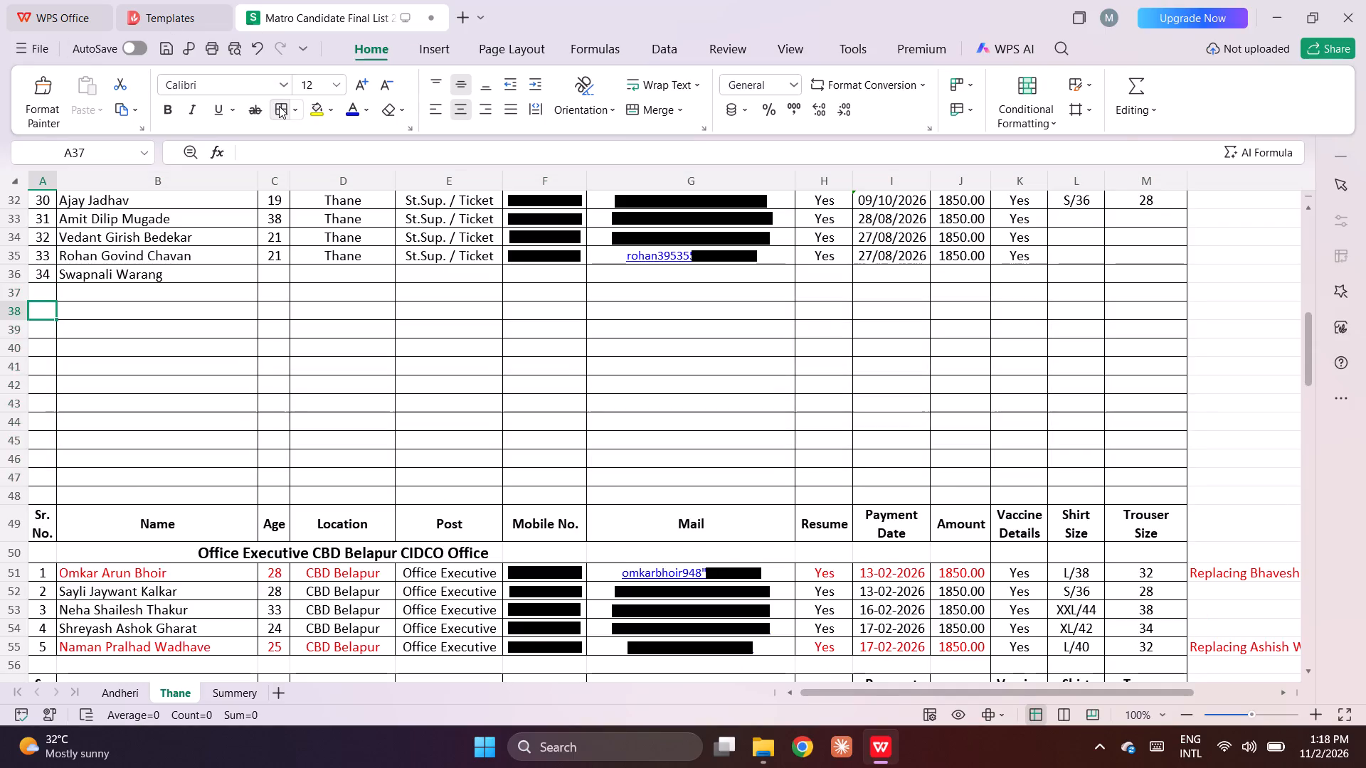
Examine the last Thane St.Sup. / Ticket entry, serial number 34, and the empty row below it.
key("Up")
key("Up")
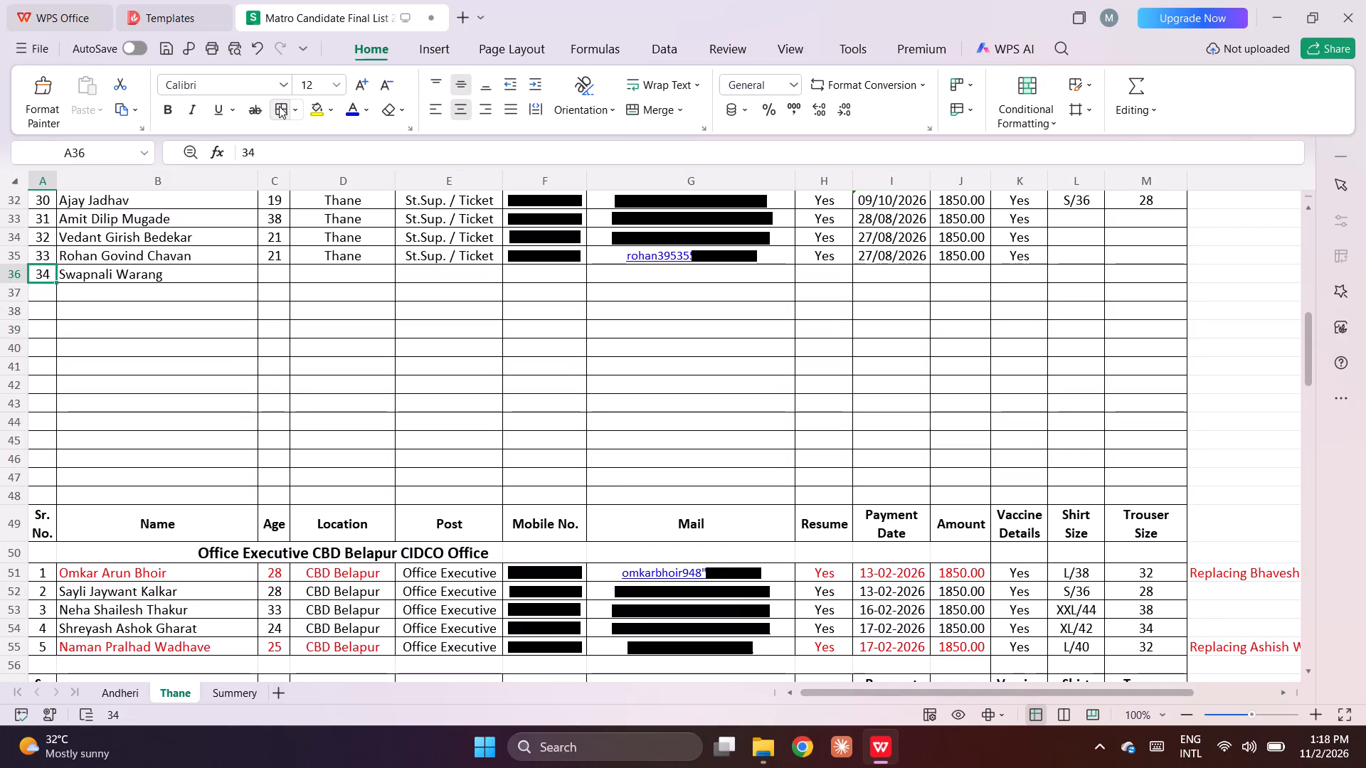
key("Right")
key("Right")
key("Left")
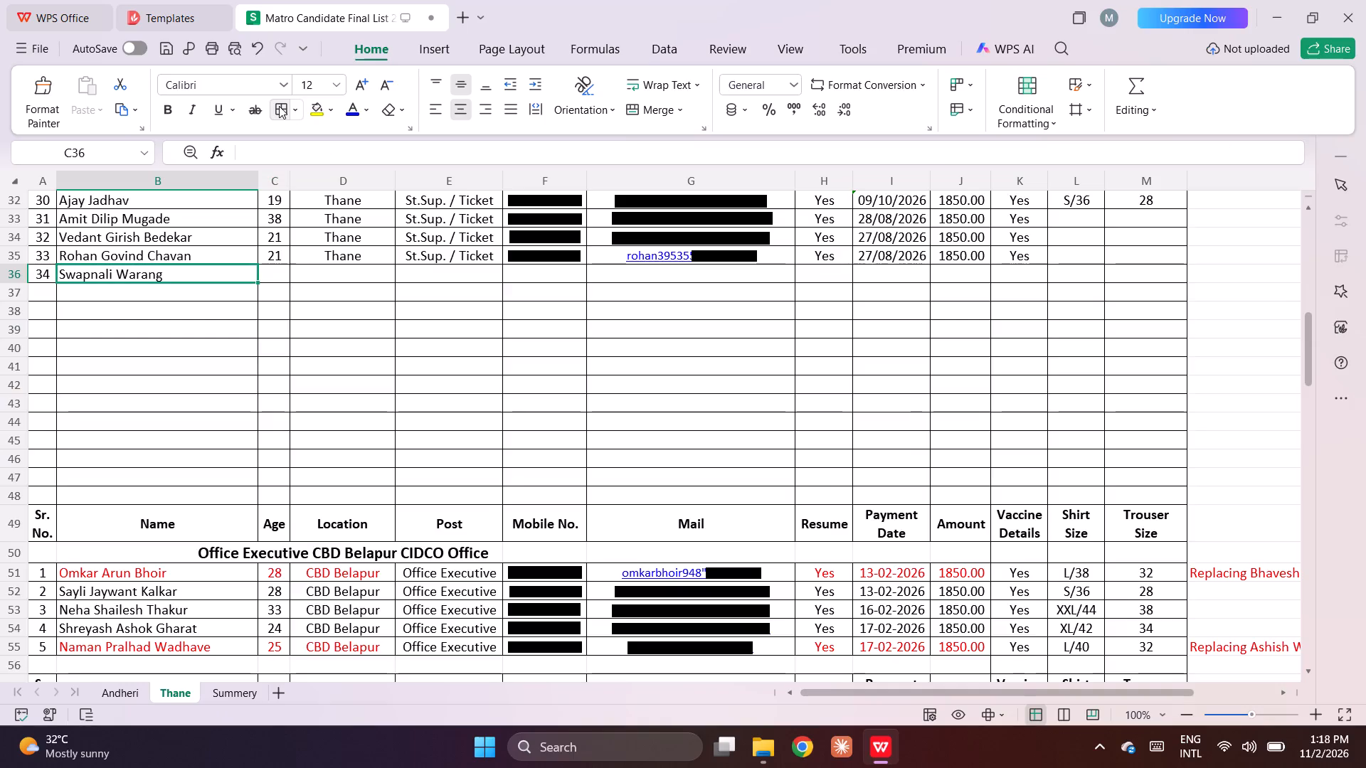
key("Down")
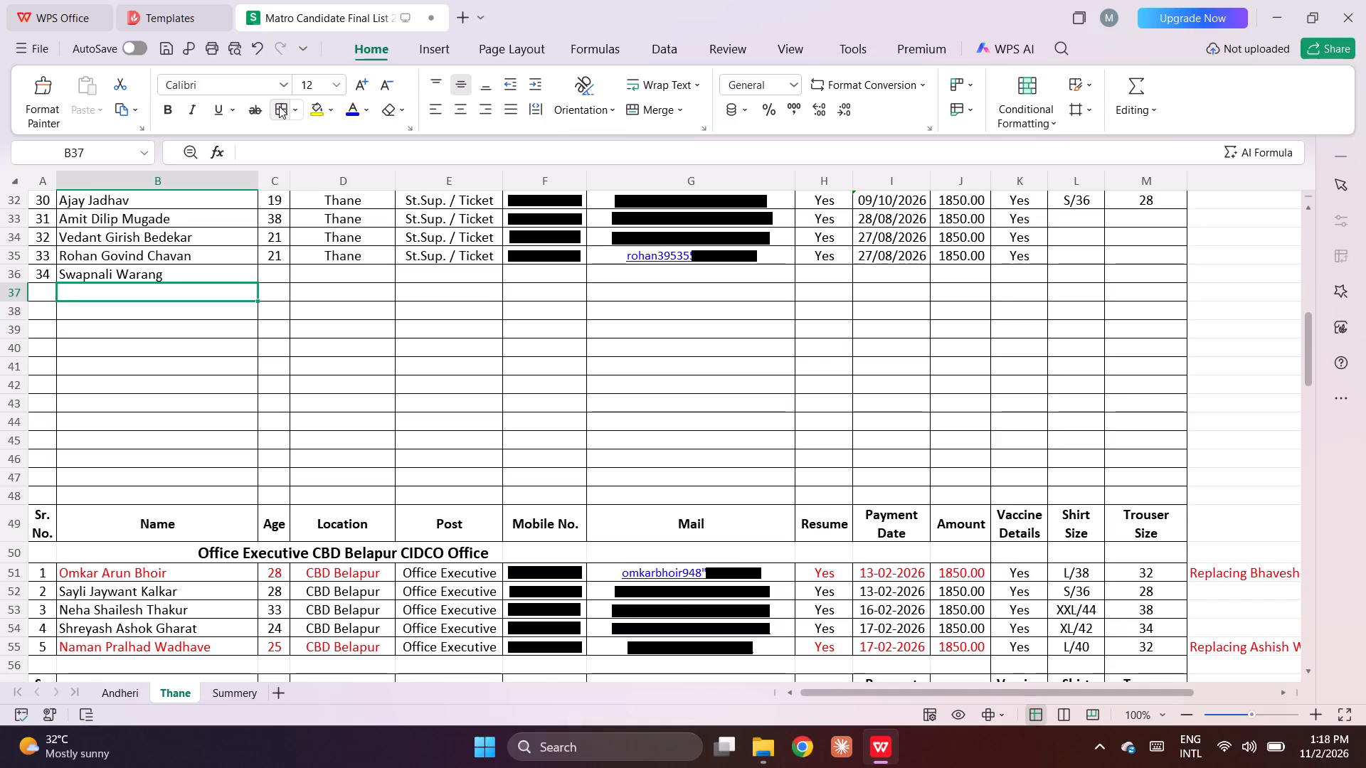
key("Up")
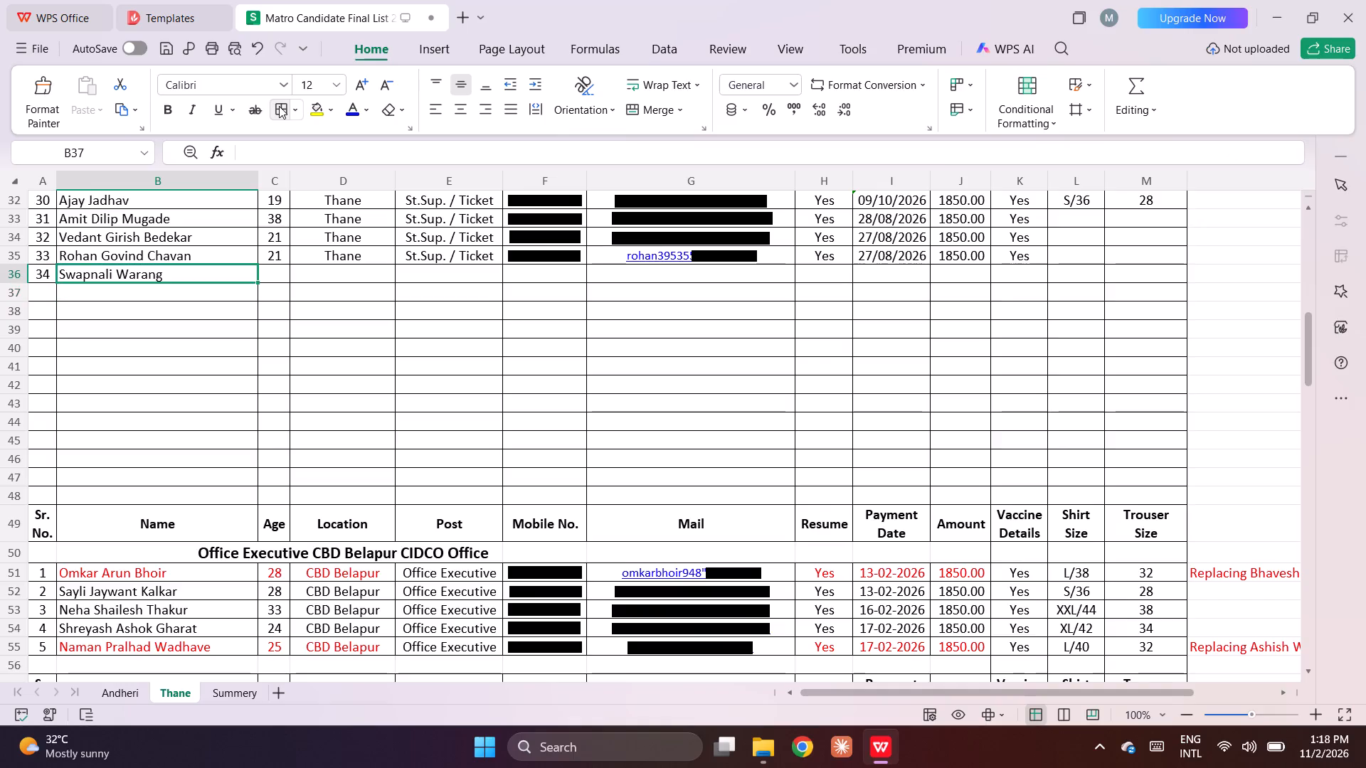
key("Right")
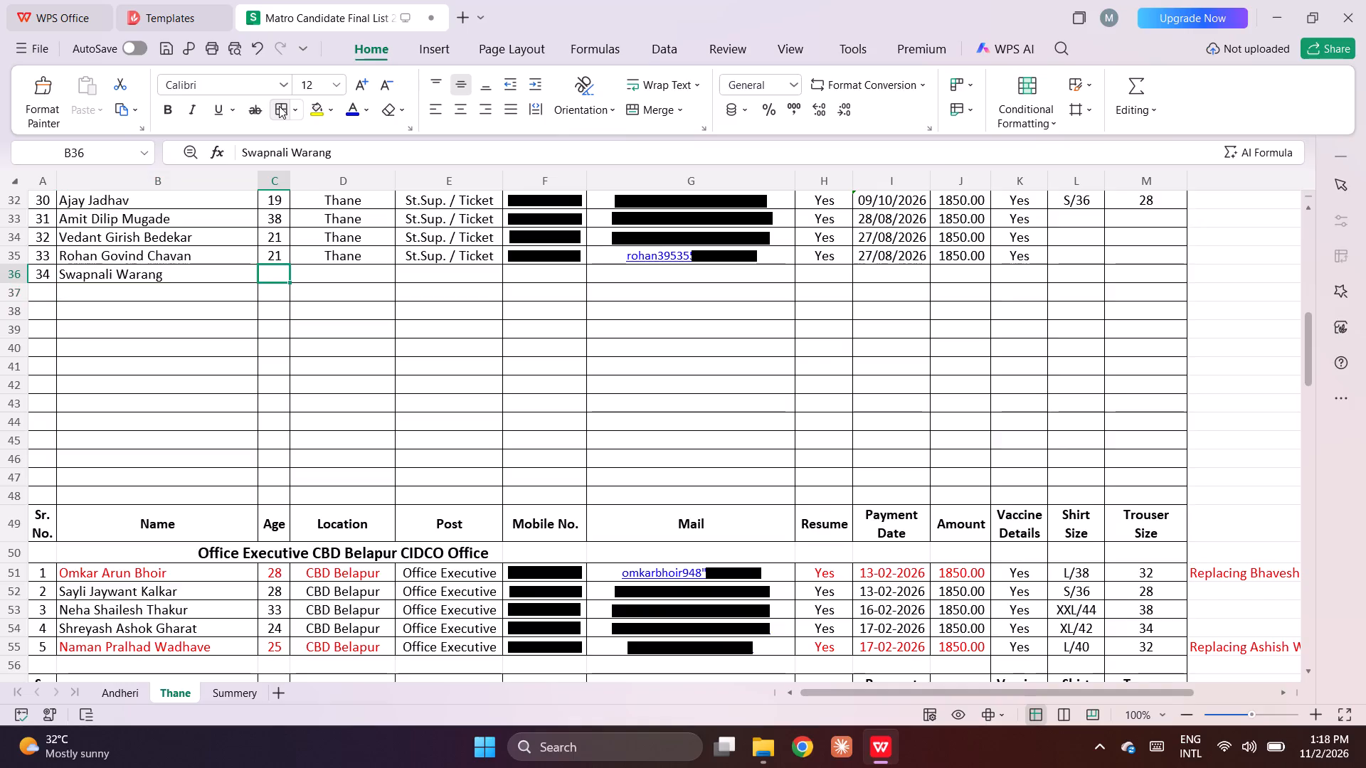
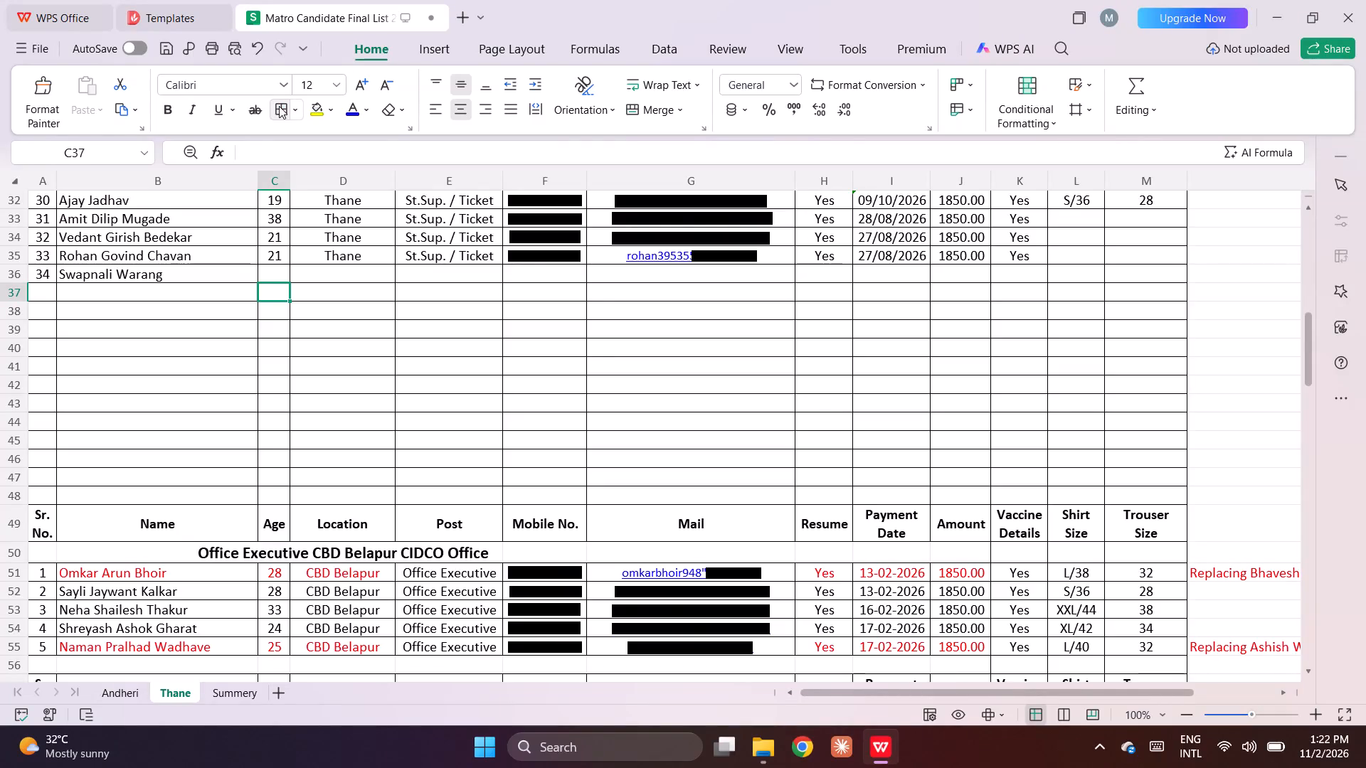
Enter serial number 35 in row 37, directly below the last Thane St.Sup. / Ticket entry.
key("Left")
key("Left")
key("Left")
key("Left")
key("Left")
key("Left")
key("Left")
key("Left")
key("Left")
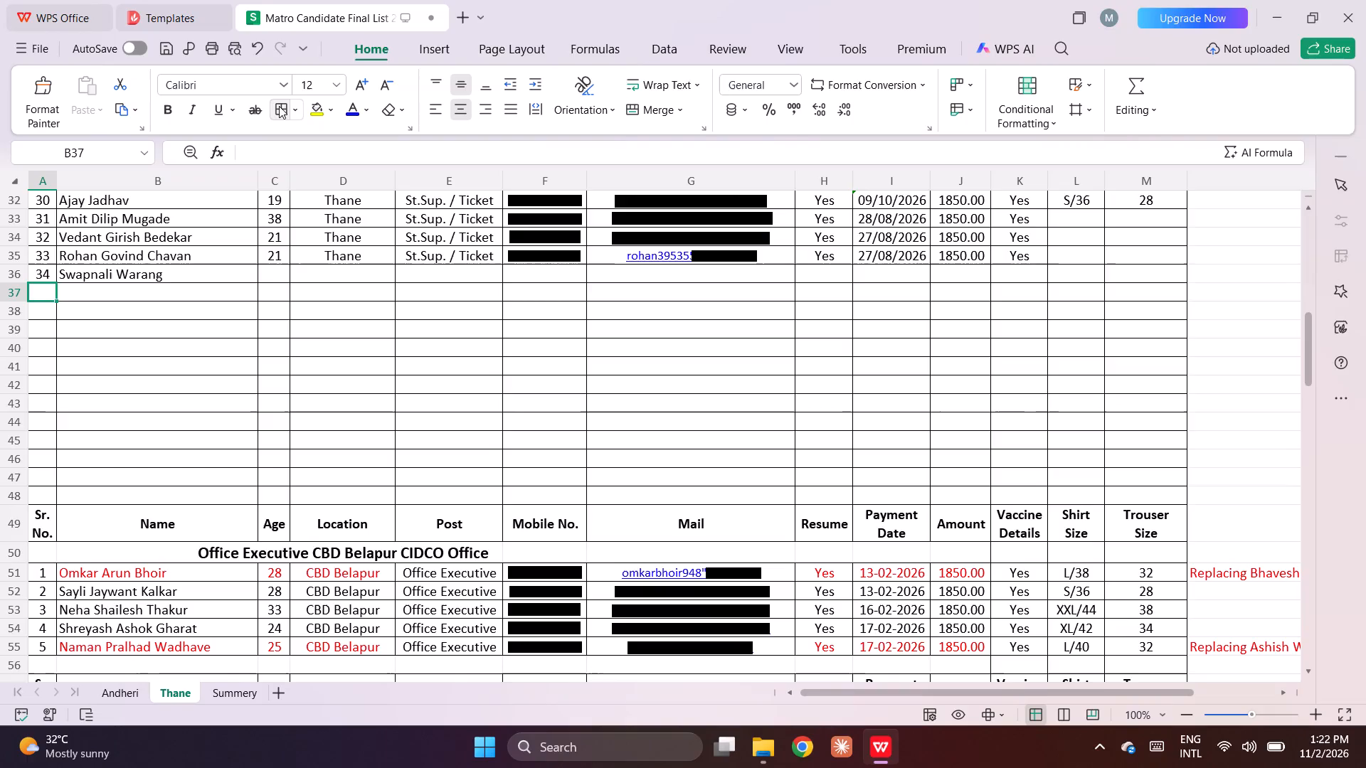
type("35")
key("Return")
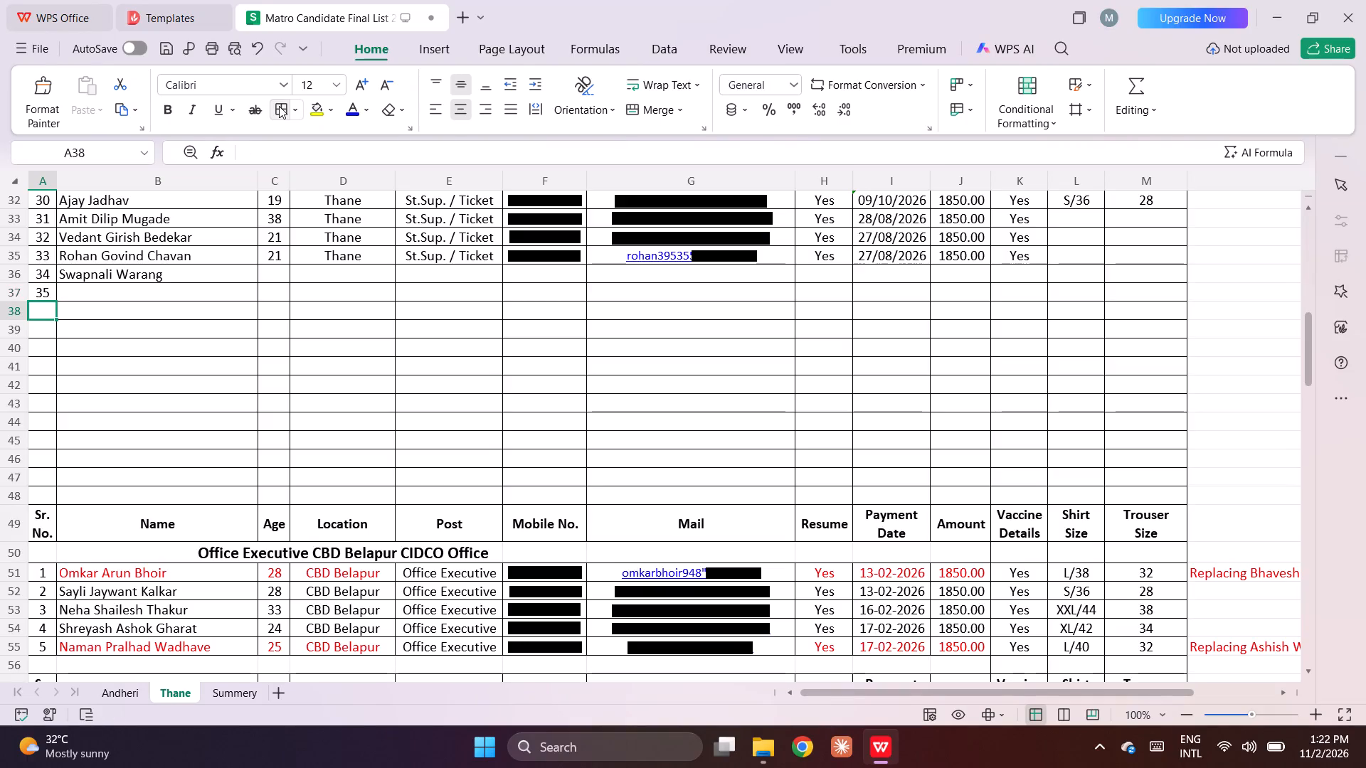
Fill location Thane and post St.Sup. / Ticket down into the serial number 34 row, leaving its Mobile No. cell empty.
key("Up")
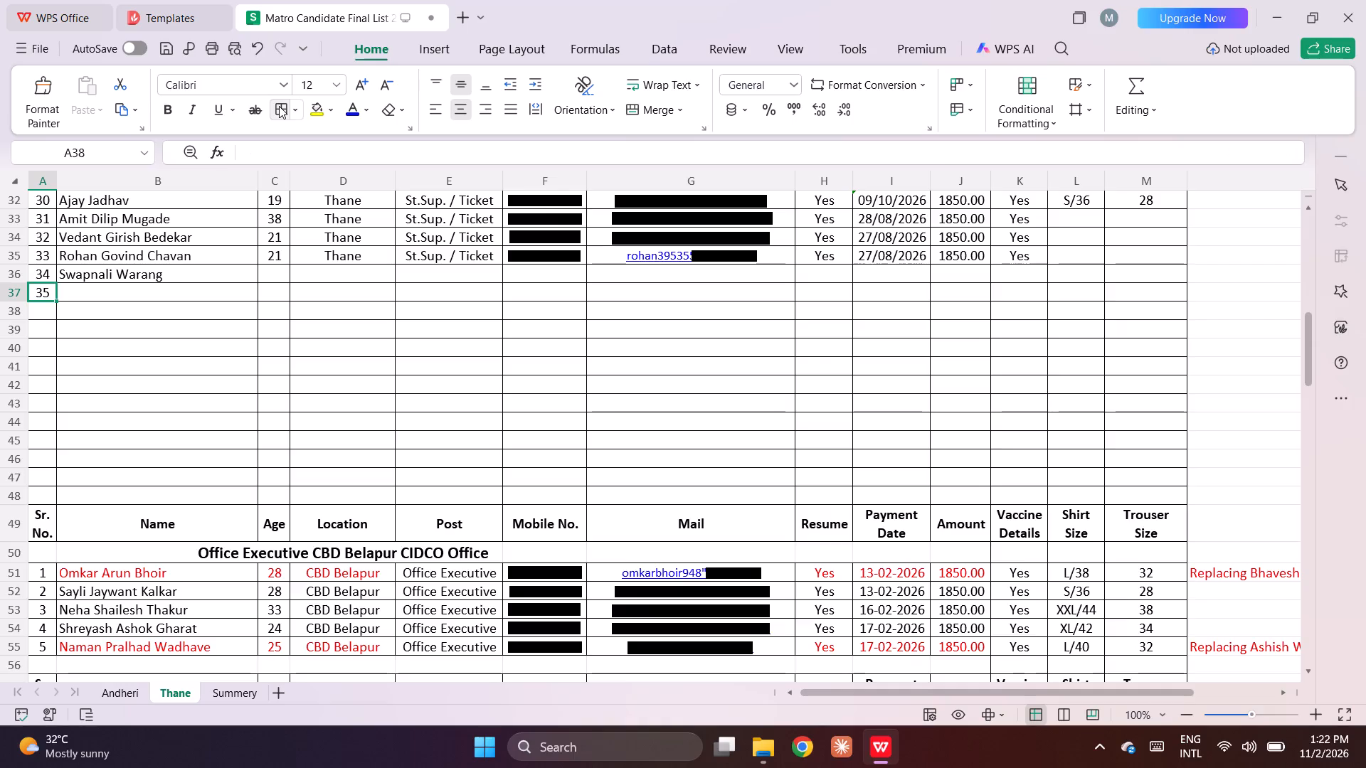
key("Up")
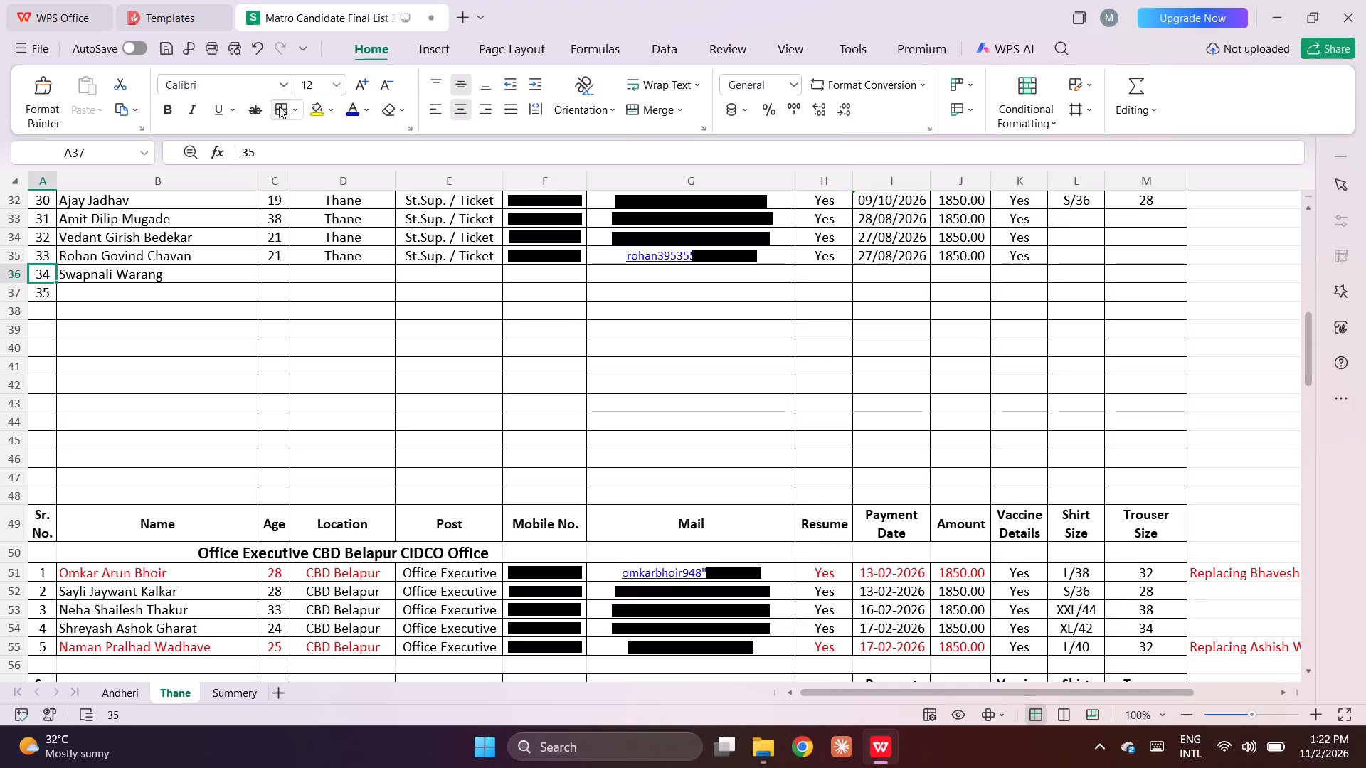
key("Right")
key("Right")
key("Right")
left_click(279, 106, "ctrl")
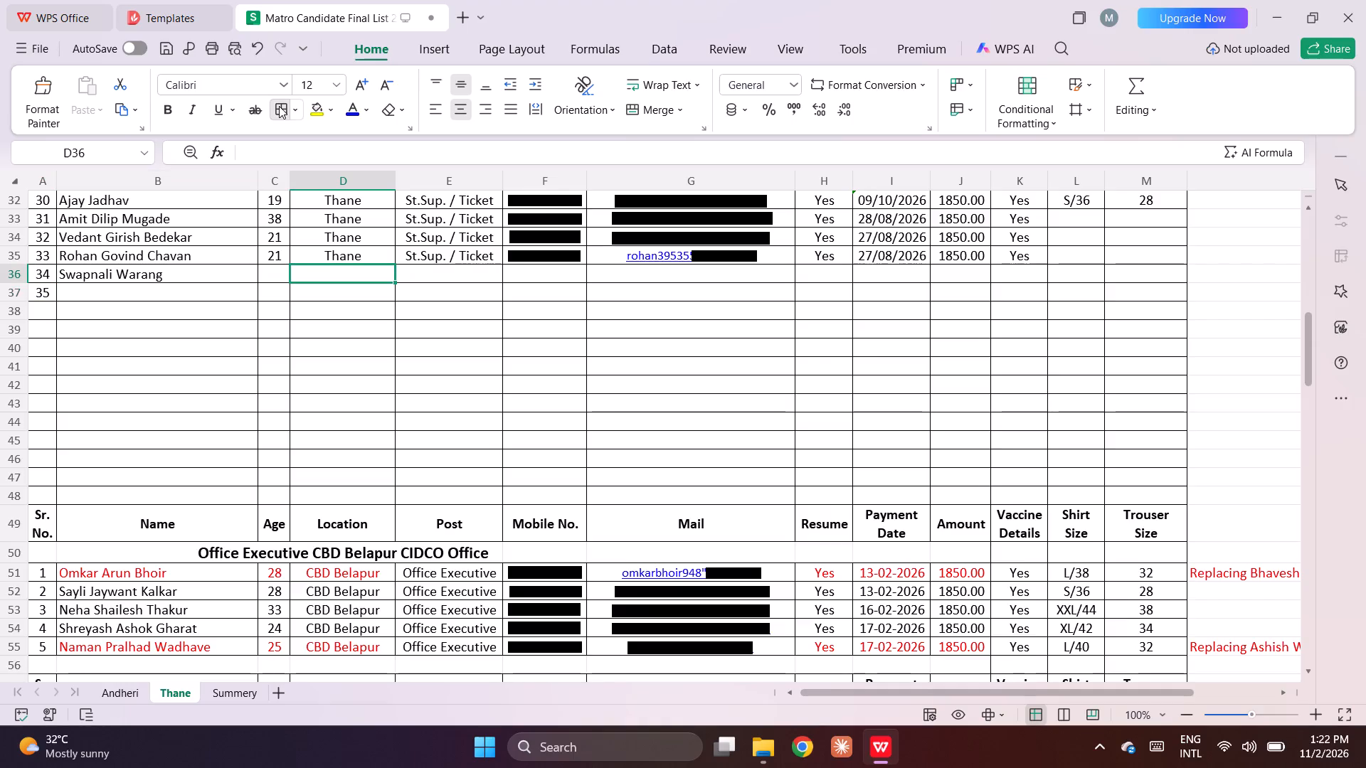
key("ctrl+d")
key("Right")
key("ctrl+d")
key("Right")
key("ctrl+d")
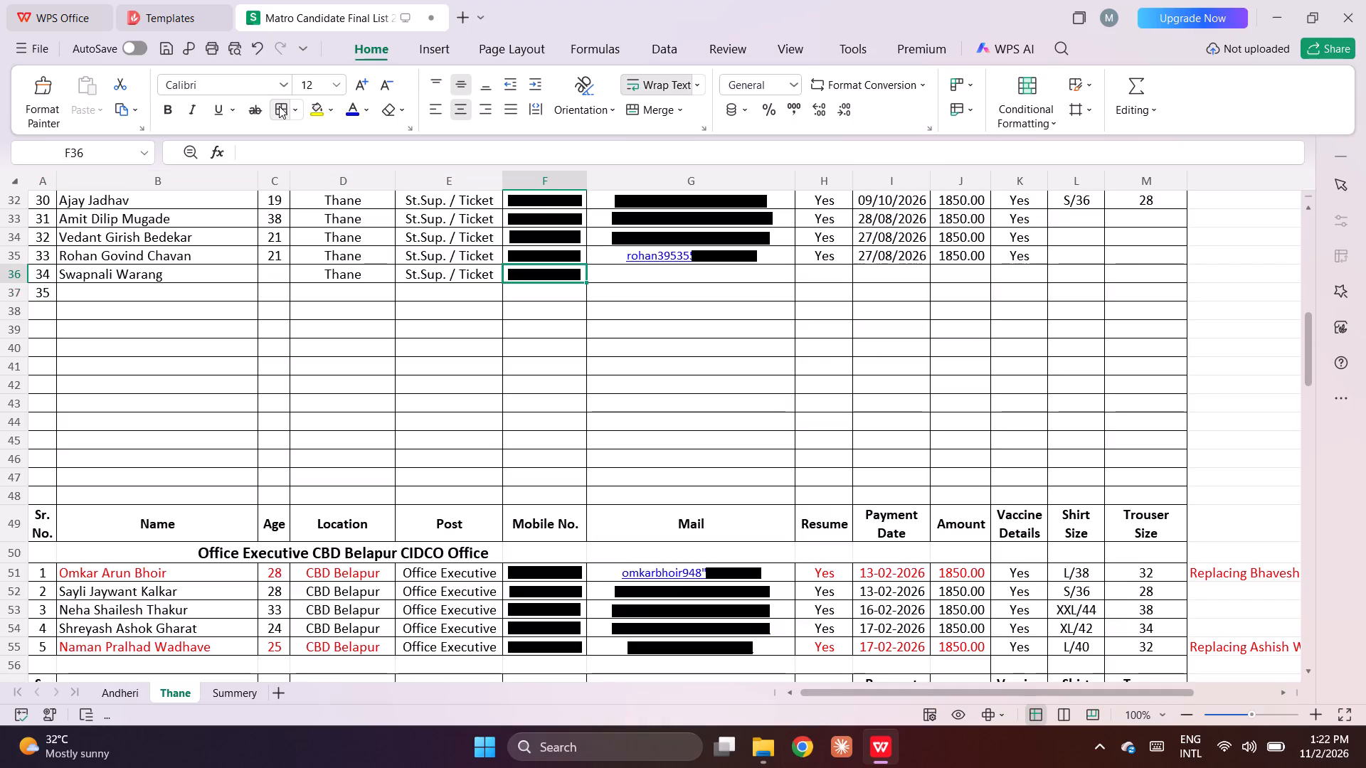
key("Delete")
Fill location Thane and post St.Sup. / Ticket down into the serial number 35 row.
key("Down")
key("Left")
key("Left")
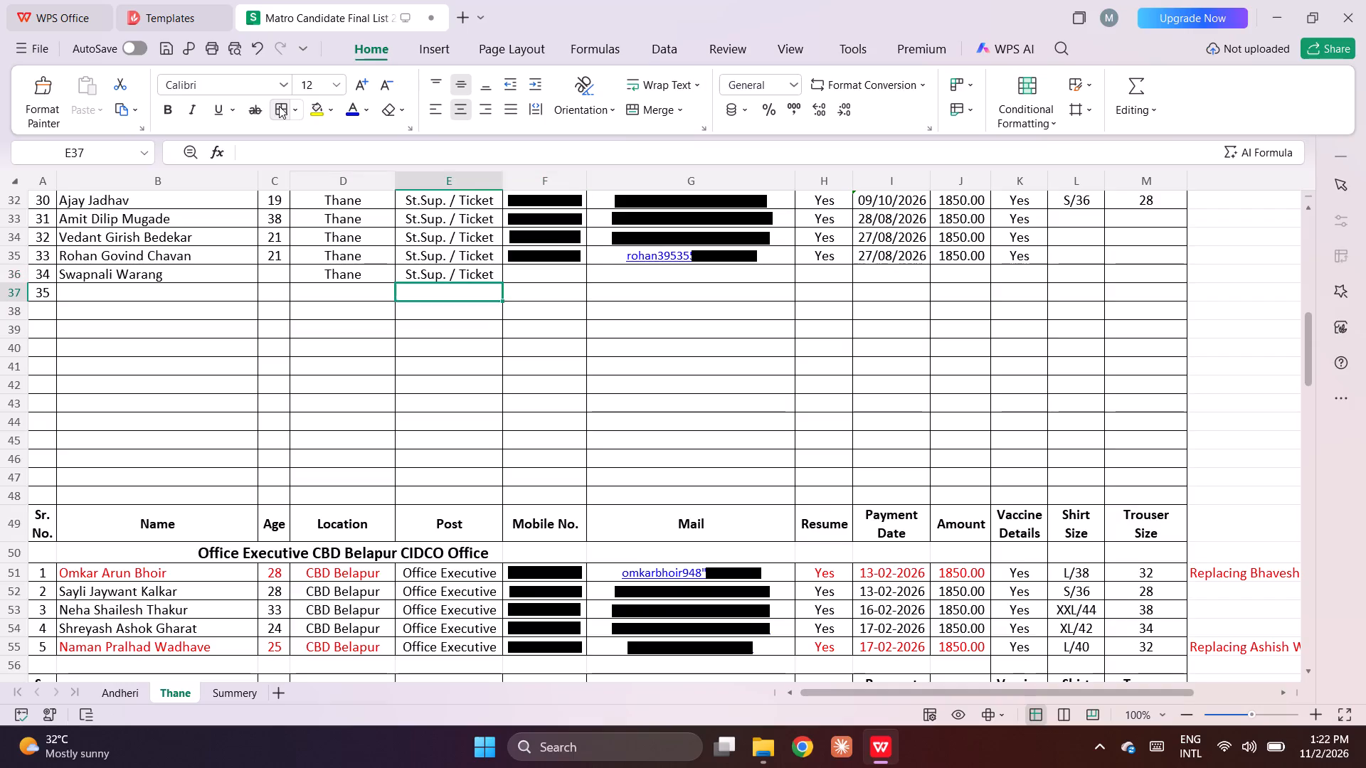
key("Left")
key("Left")
key("Right")
key("Right")
key("ctrl+d")
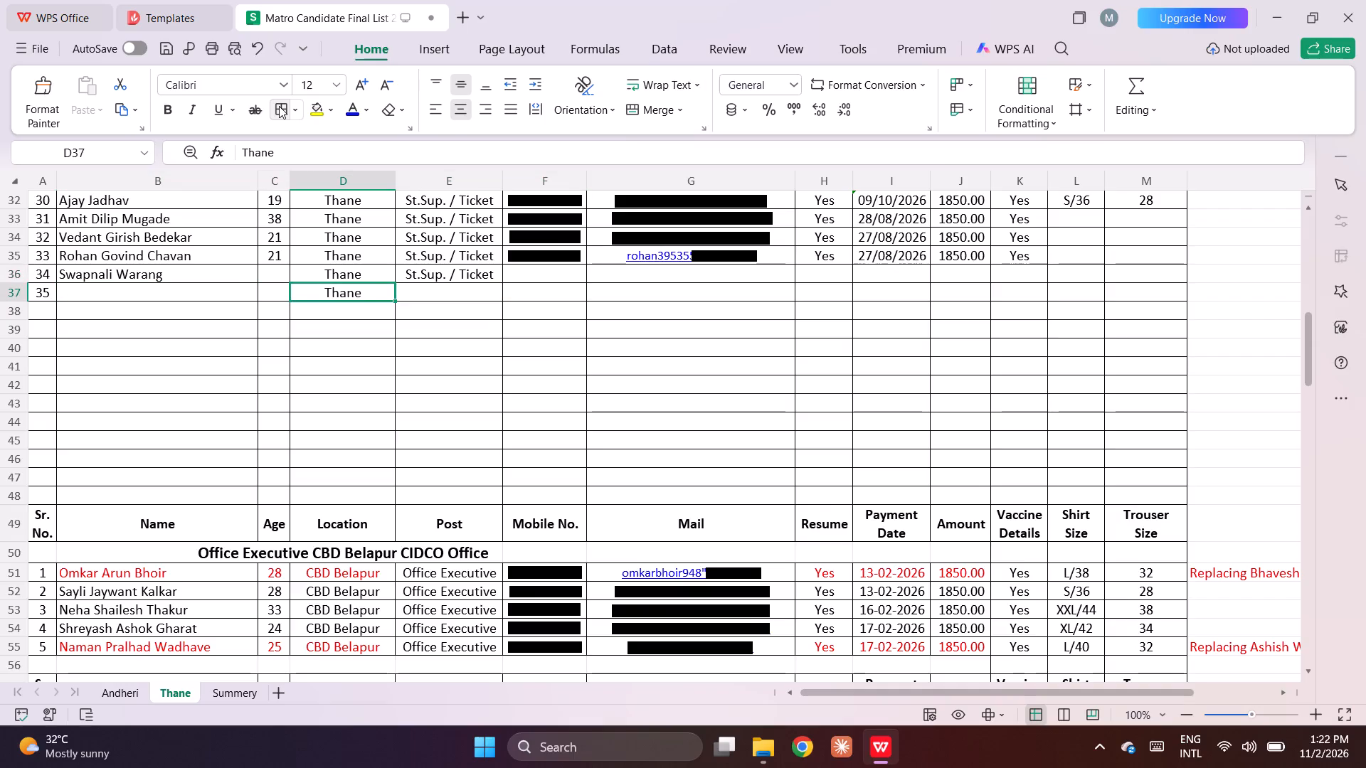
key("Right")
key("ctrl+d")
Enter the new candidate's name in the Name cell of serial number 35.
key("Left")
key("Left")
key("Left")
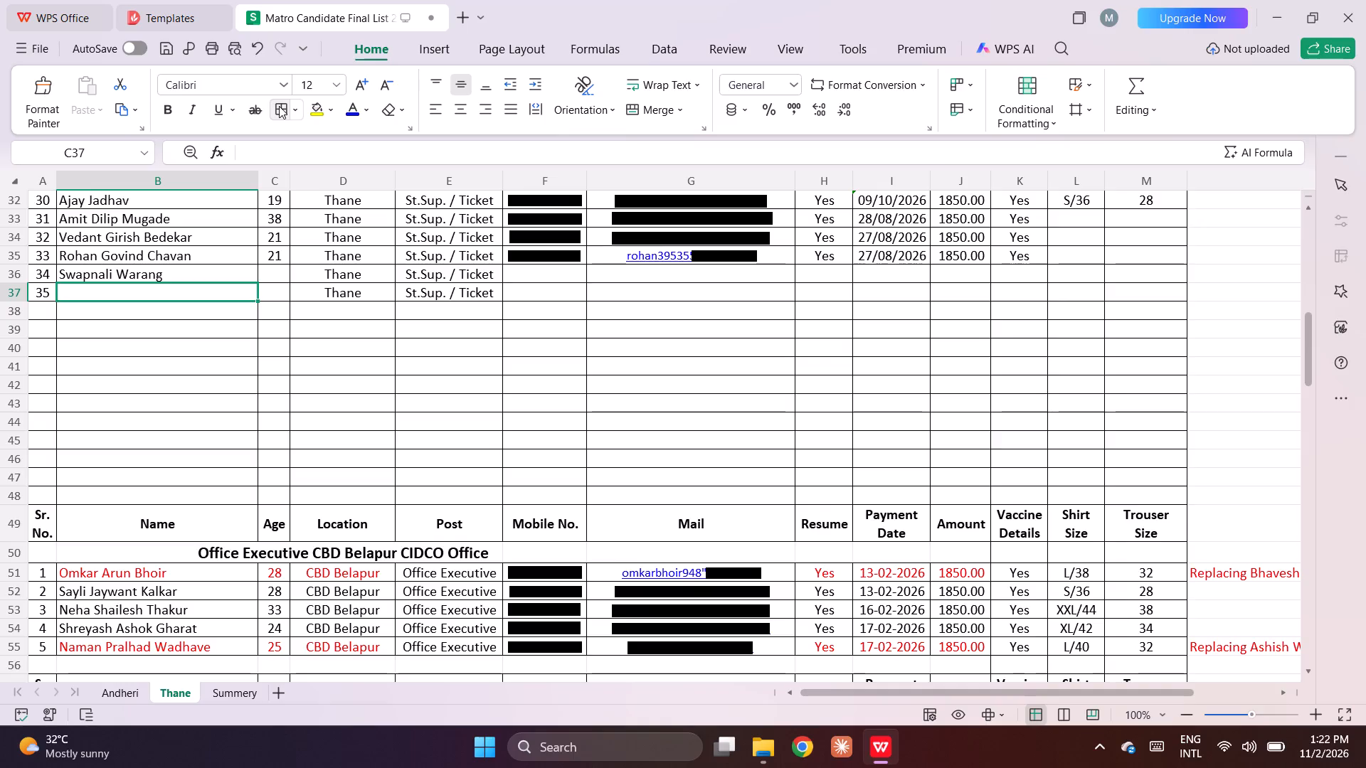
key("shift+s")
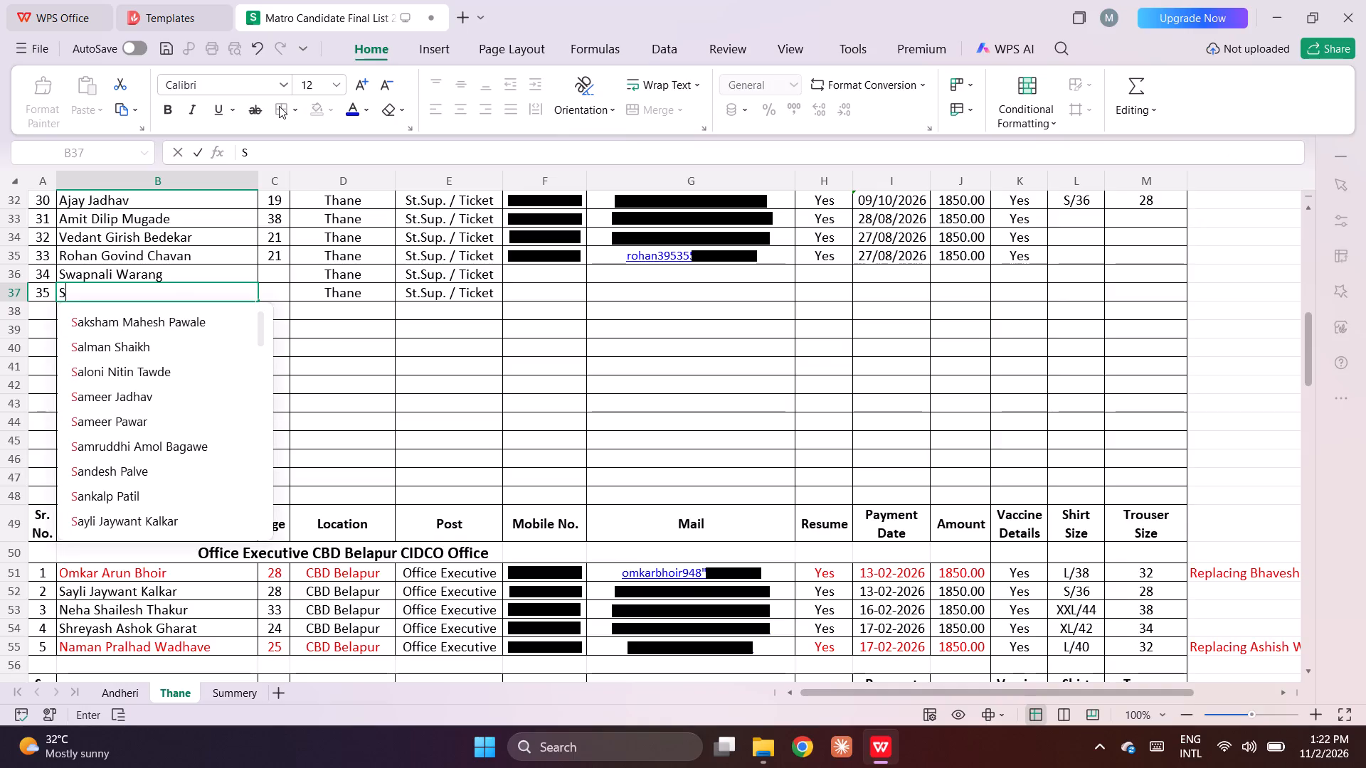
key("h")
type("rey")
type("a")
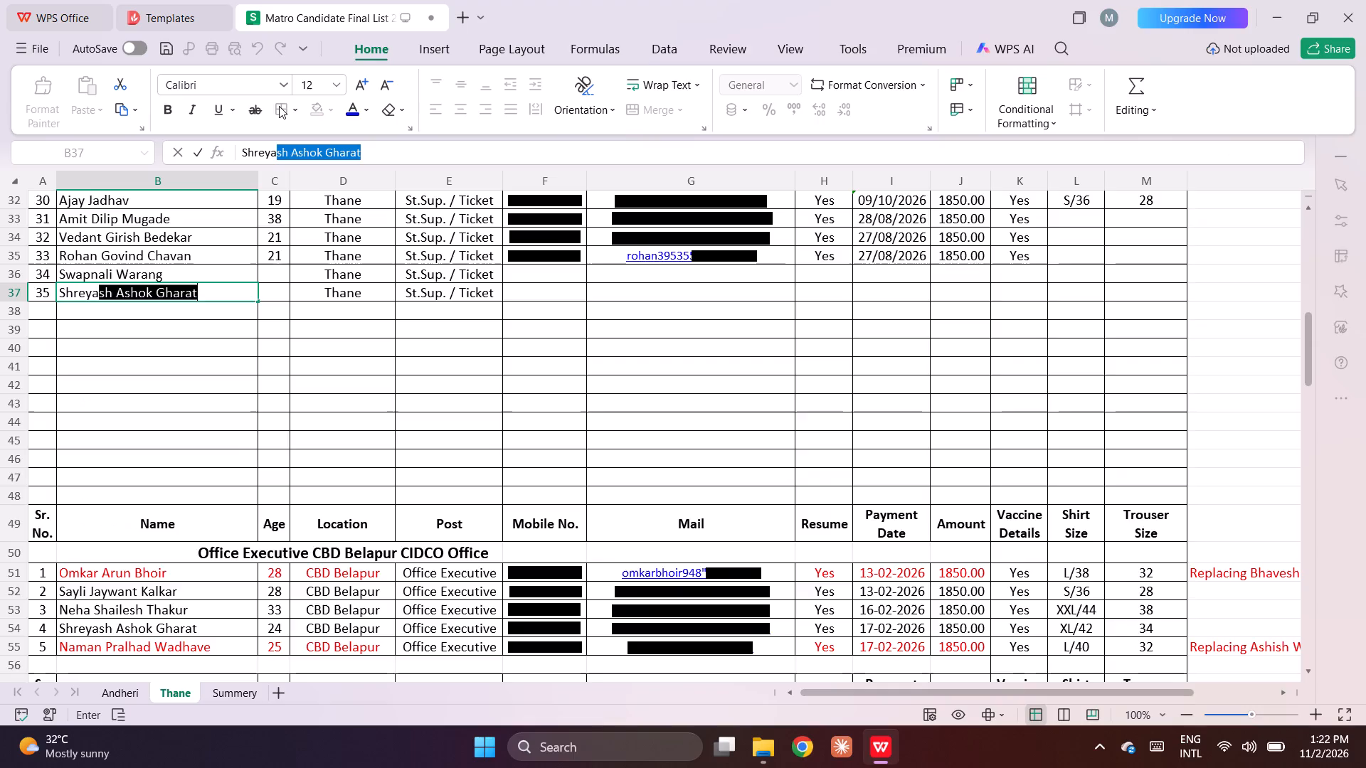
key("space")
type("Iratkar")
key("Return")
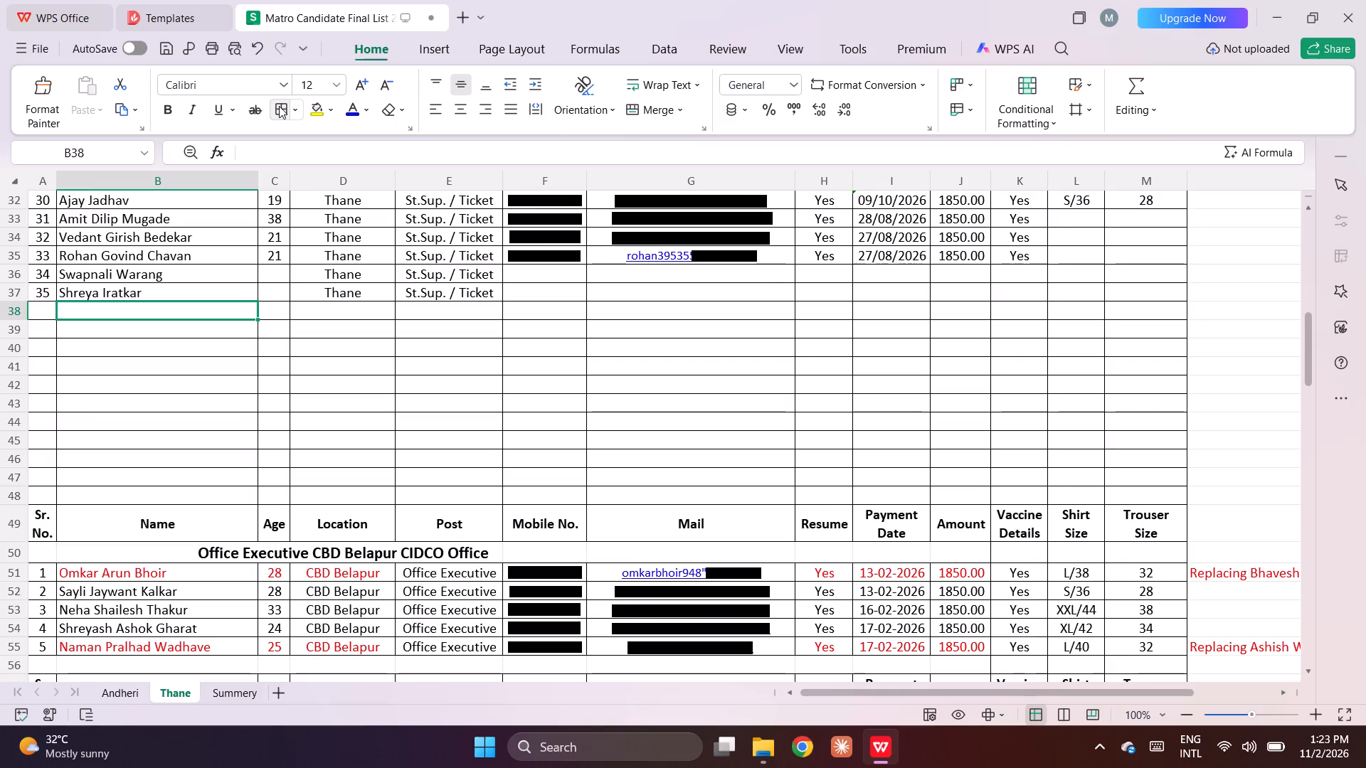
Enter the names of two more Thane candidates in the Name column, rows 38 and 39.
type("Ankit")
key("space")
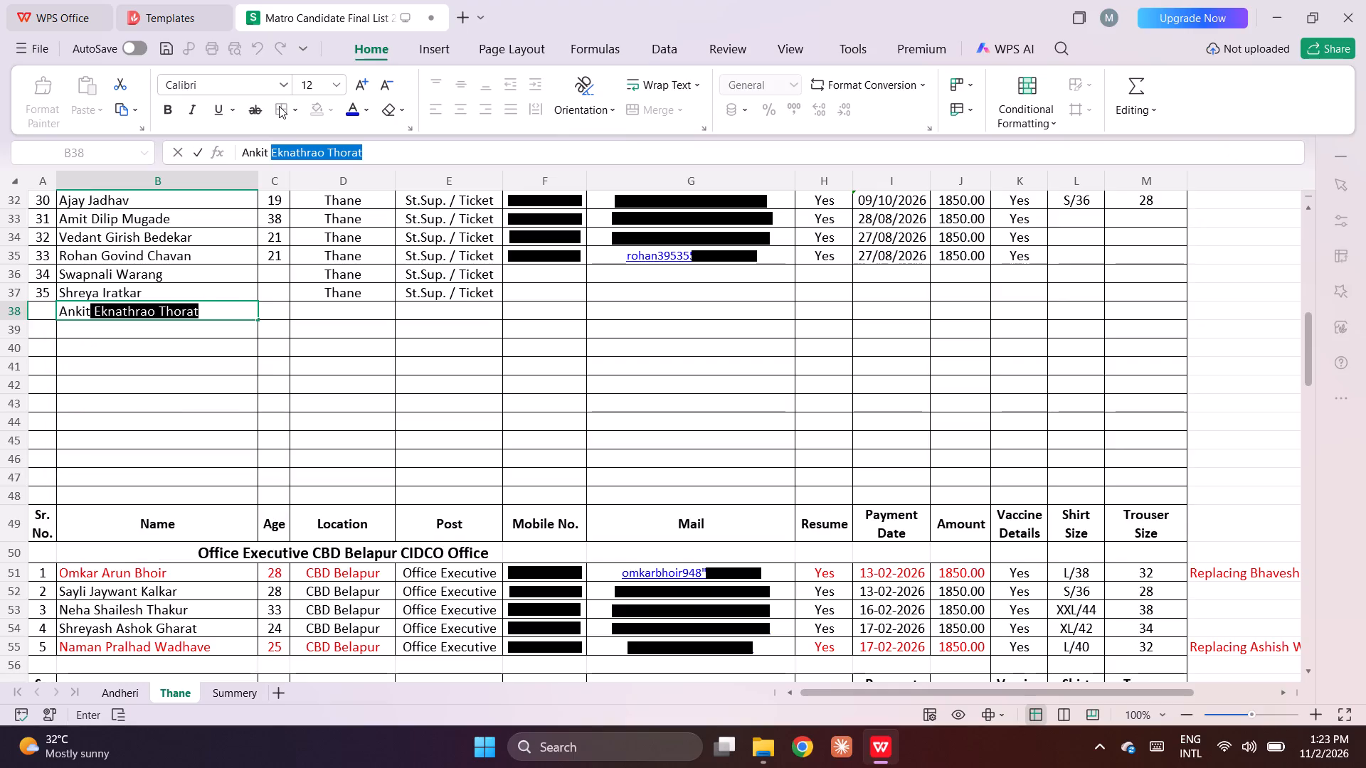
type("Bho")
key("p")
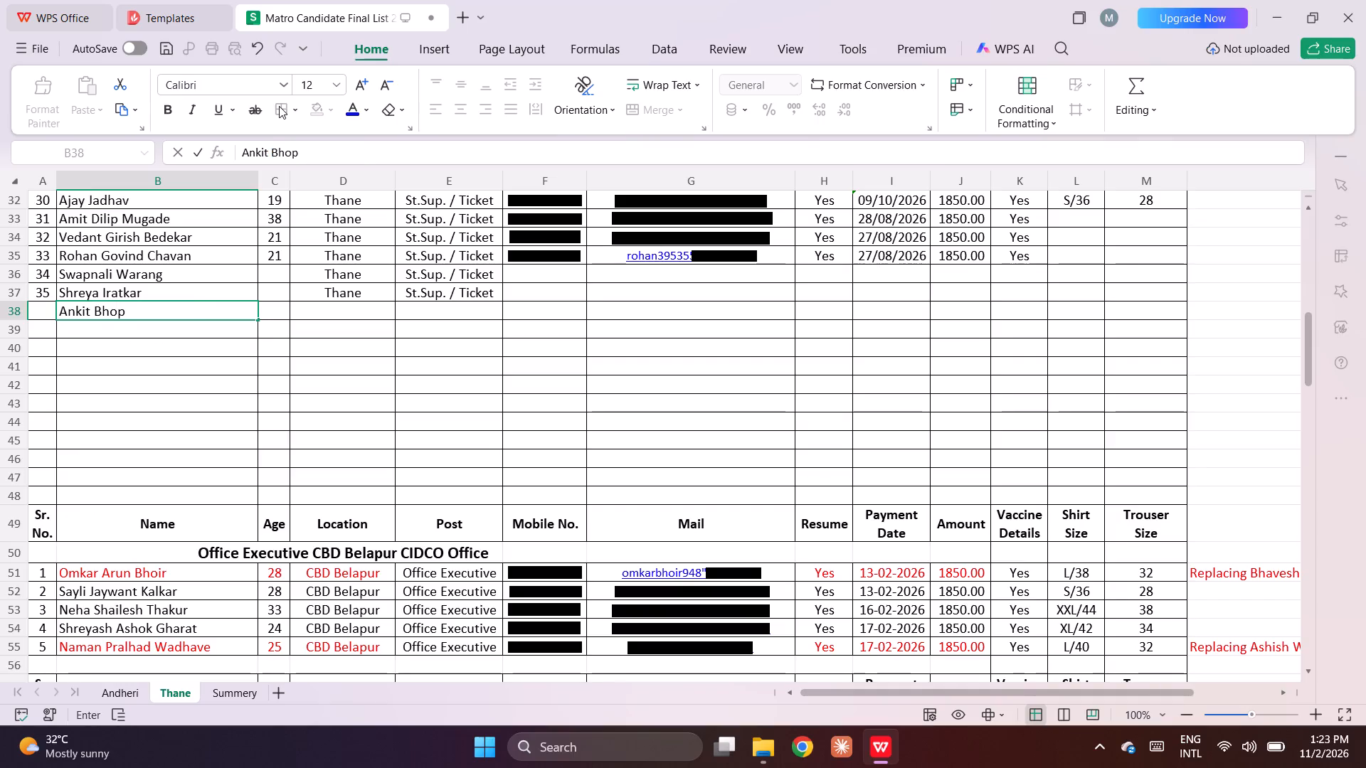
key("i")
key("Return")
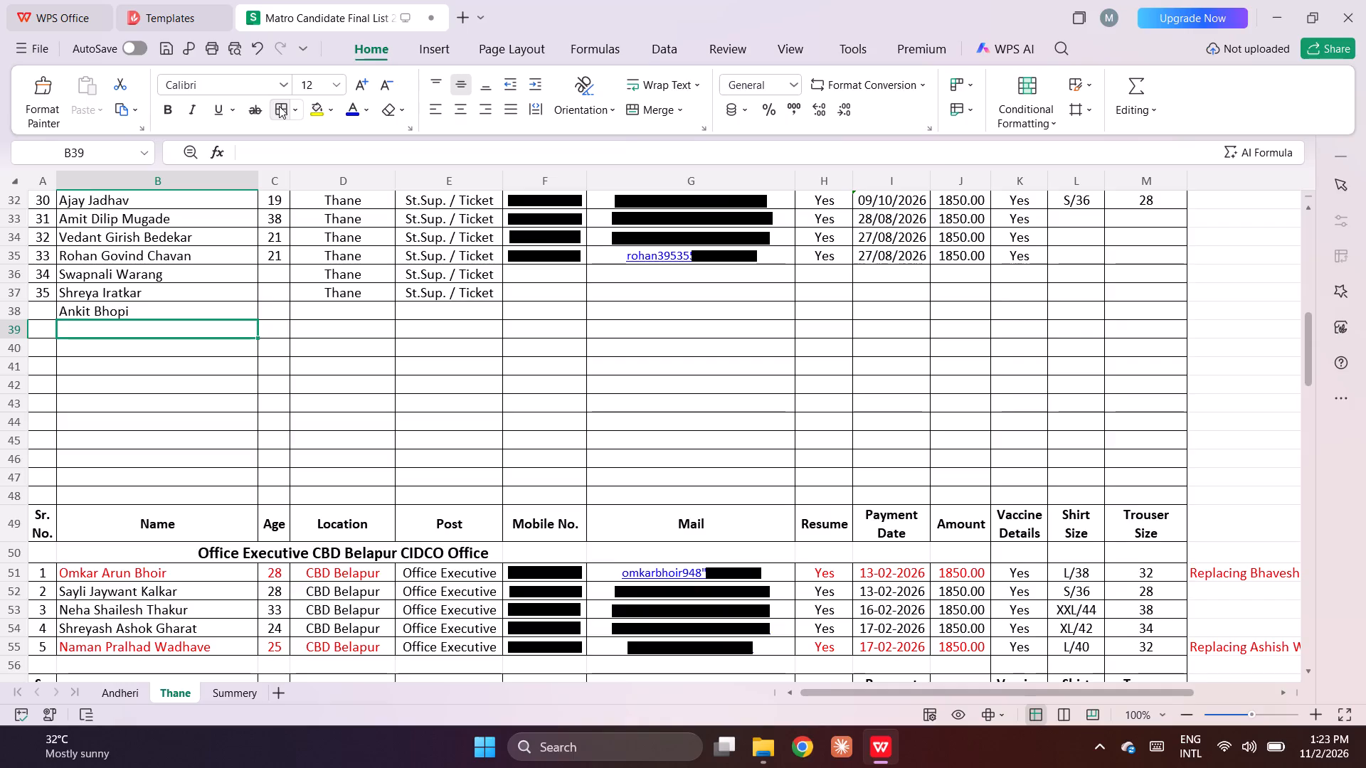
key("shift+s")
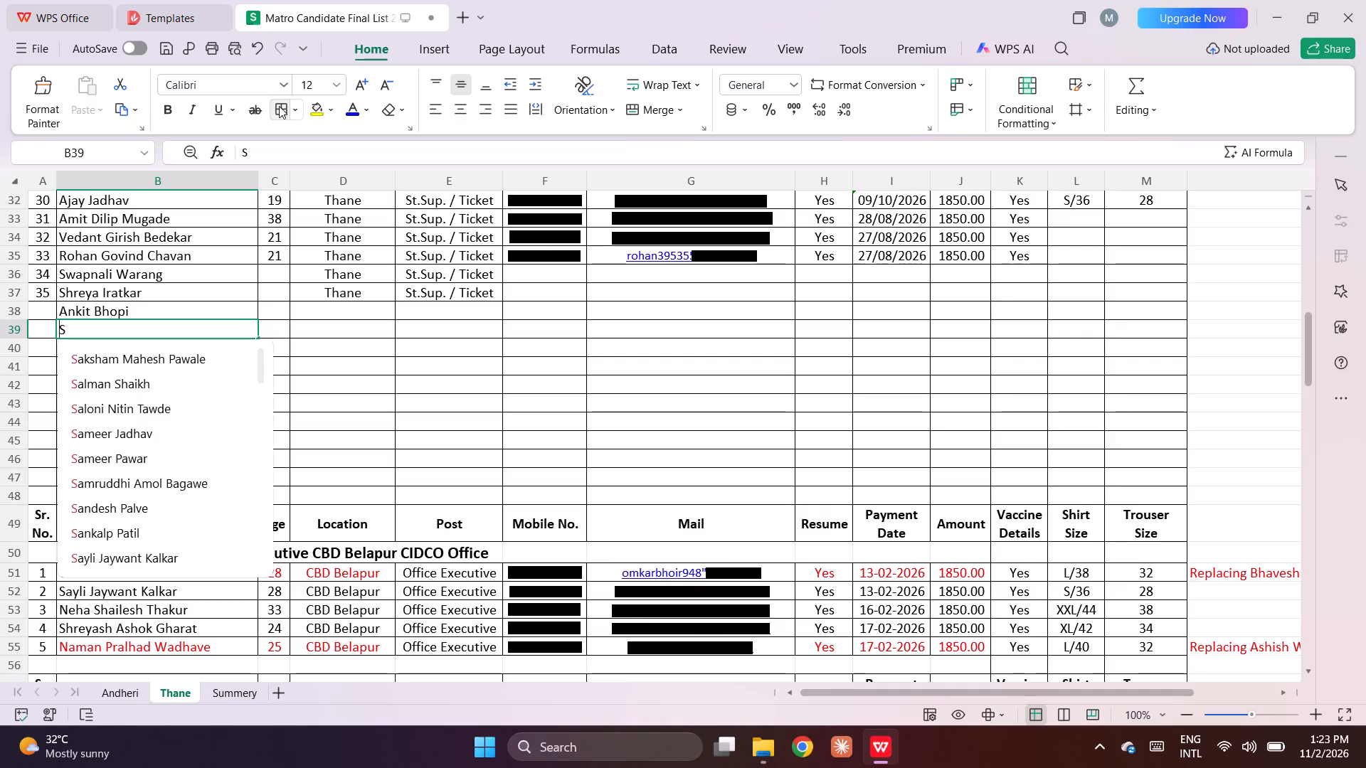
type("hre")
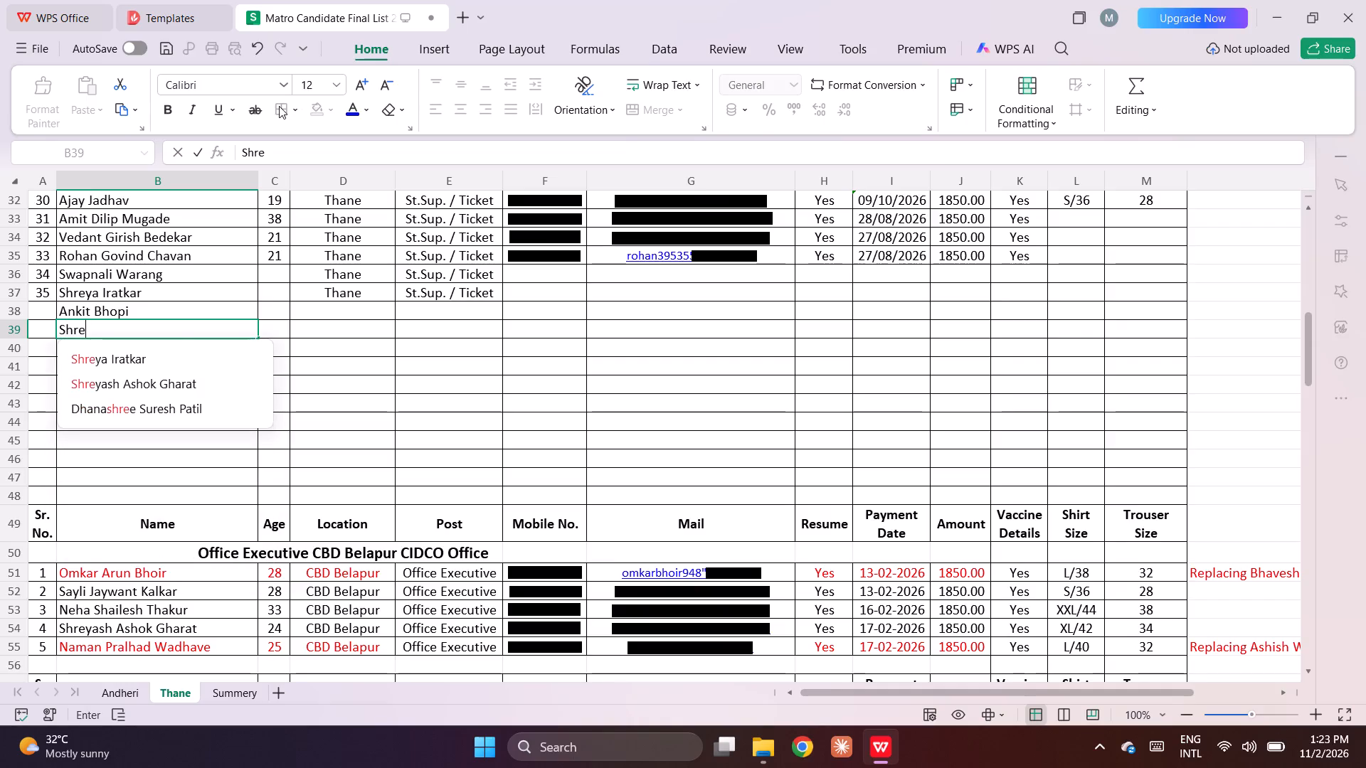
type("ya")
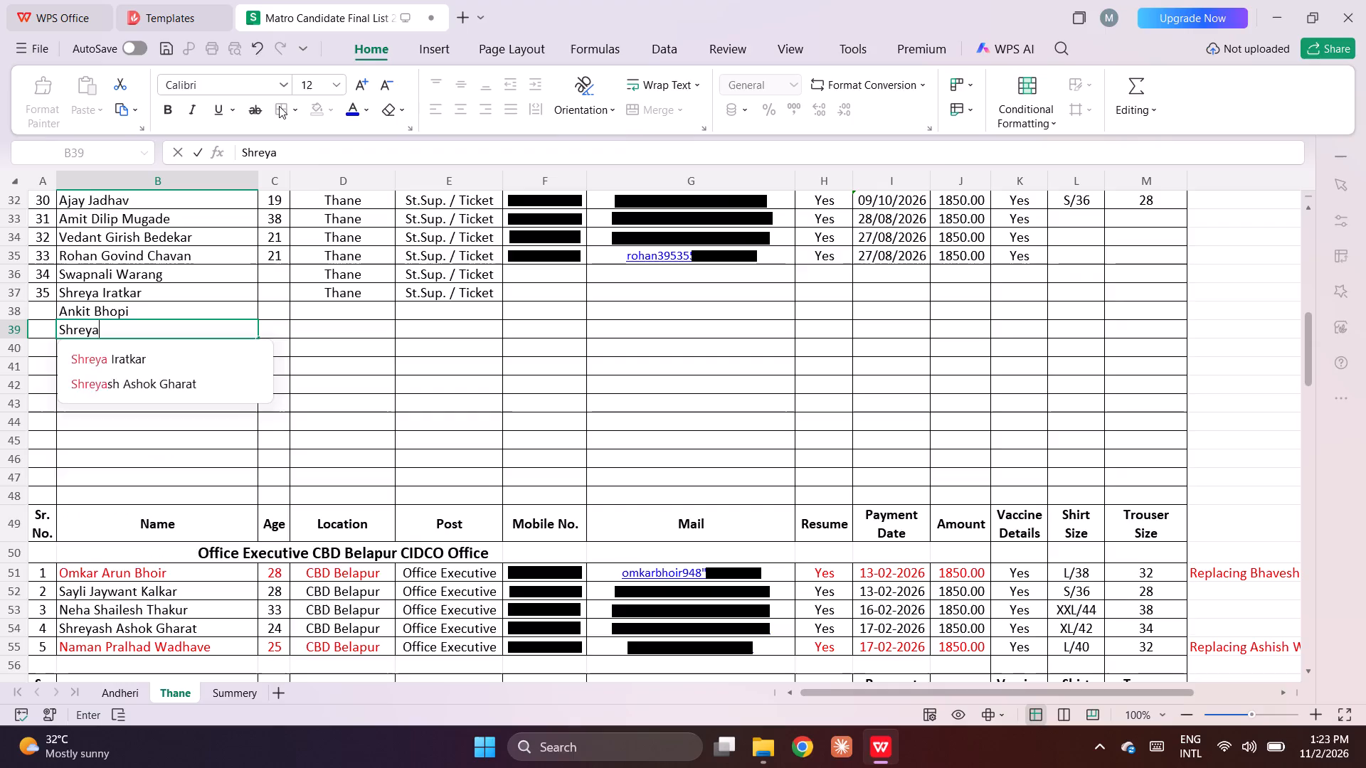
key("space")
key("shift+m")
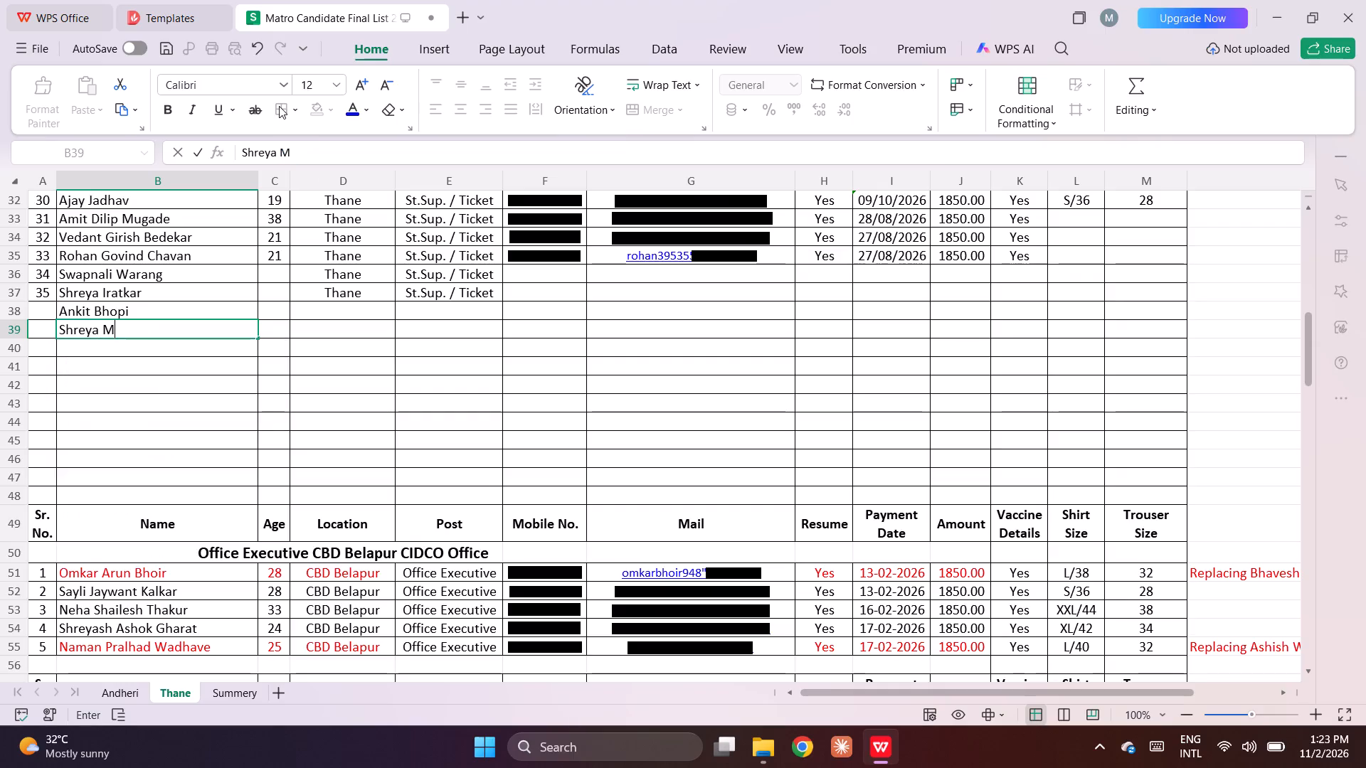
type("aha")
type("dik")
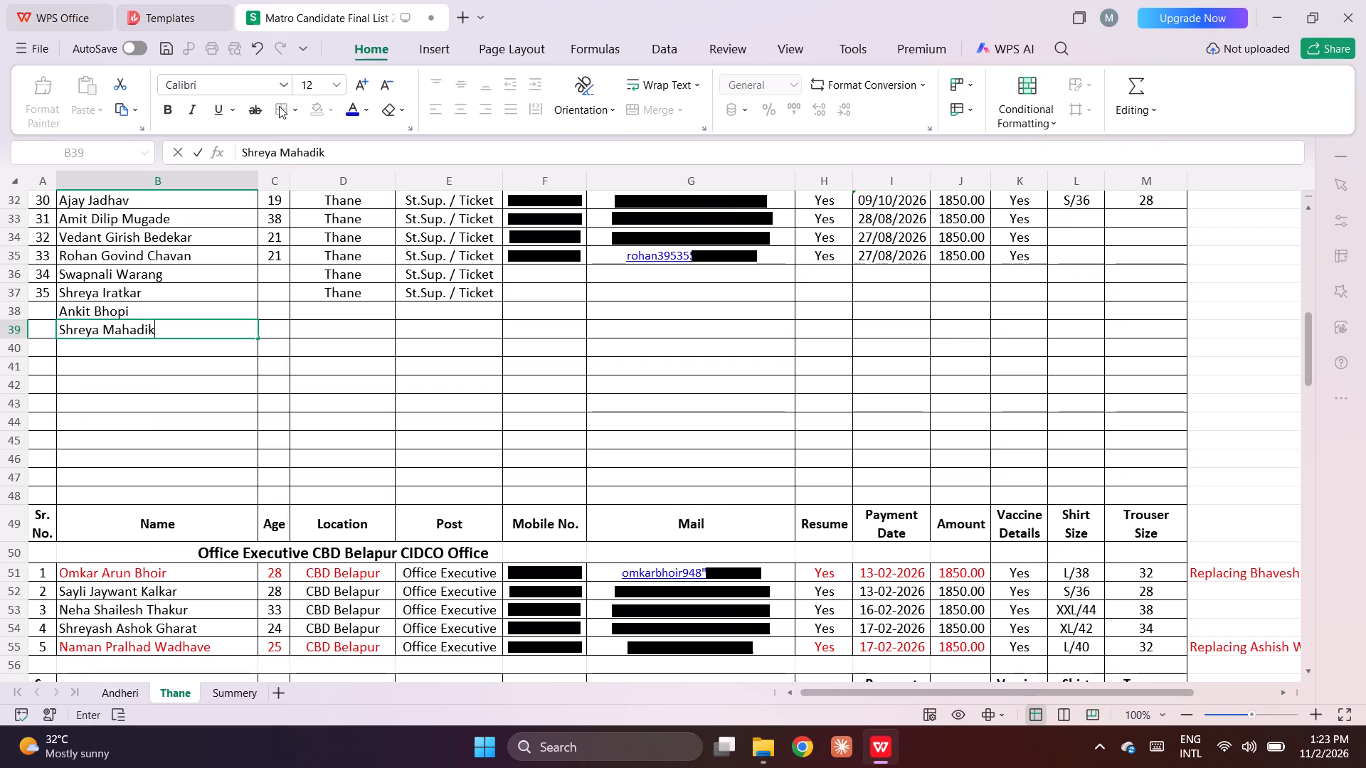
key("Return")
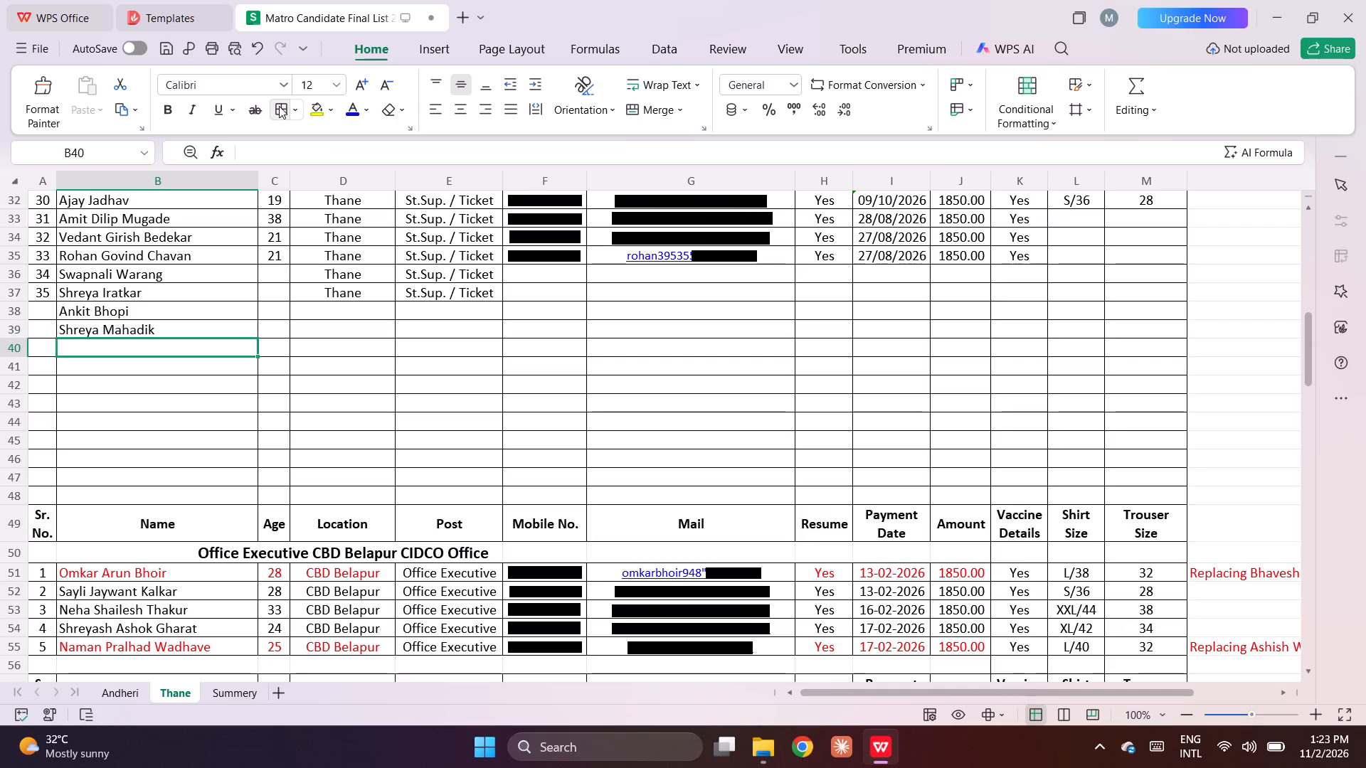
Number the two newly added candidates in rows 38 and 39 as 36 and 37.
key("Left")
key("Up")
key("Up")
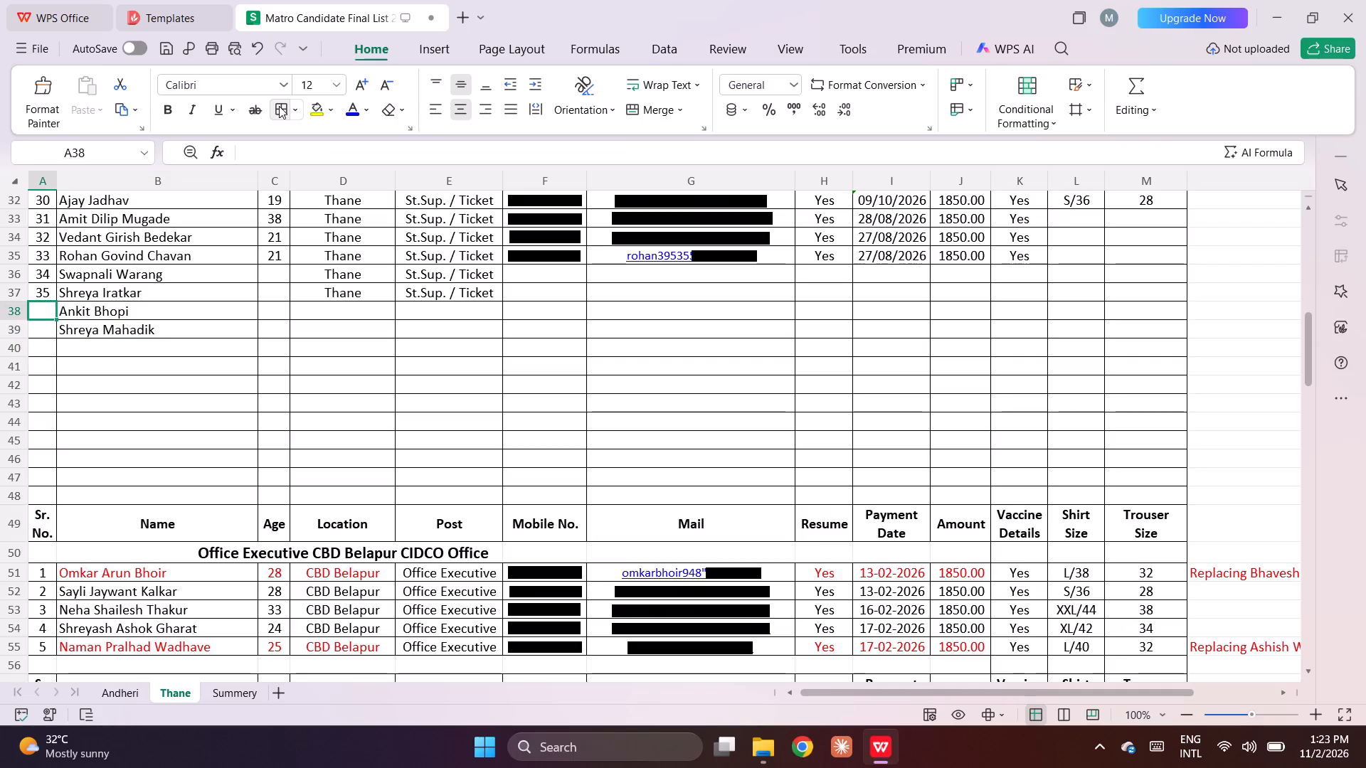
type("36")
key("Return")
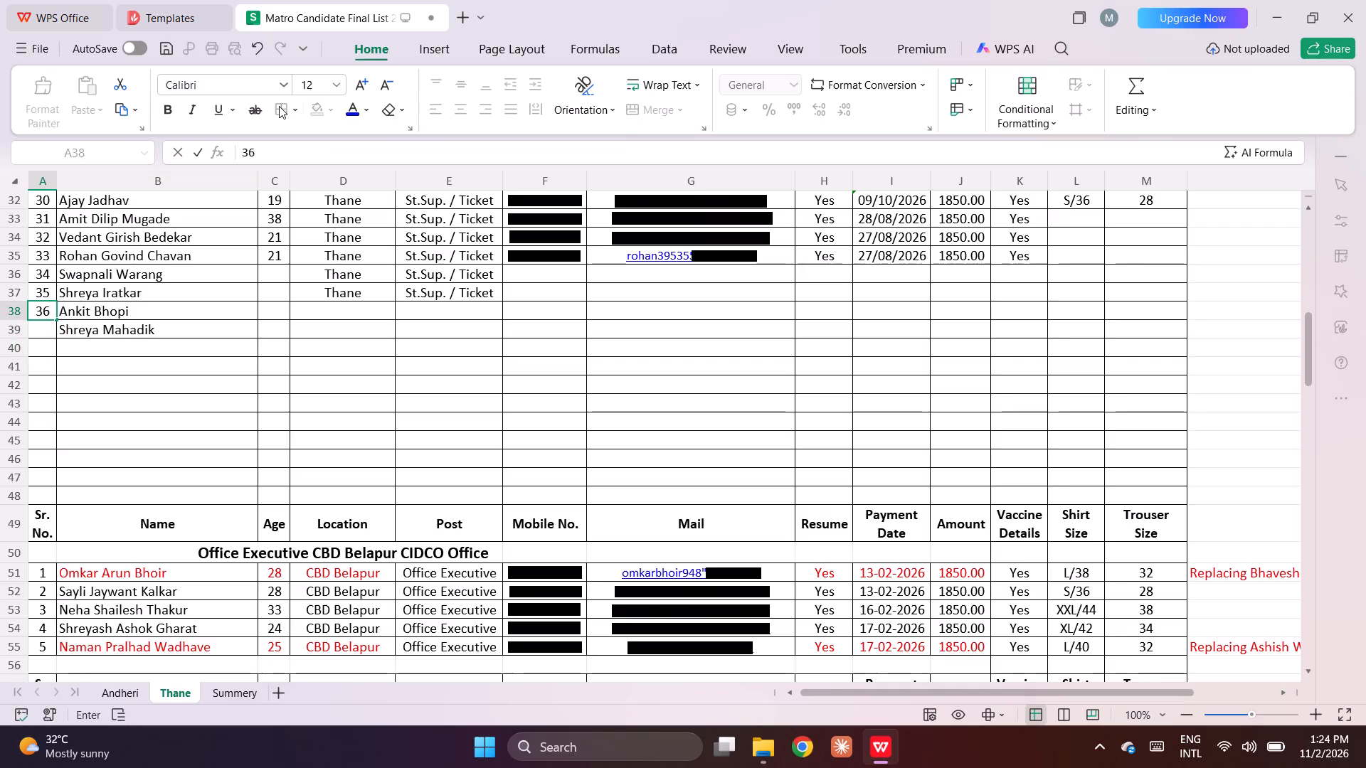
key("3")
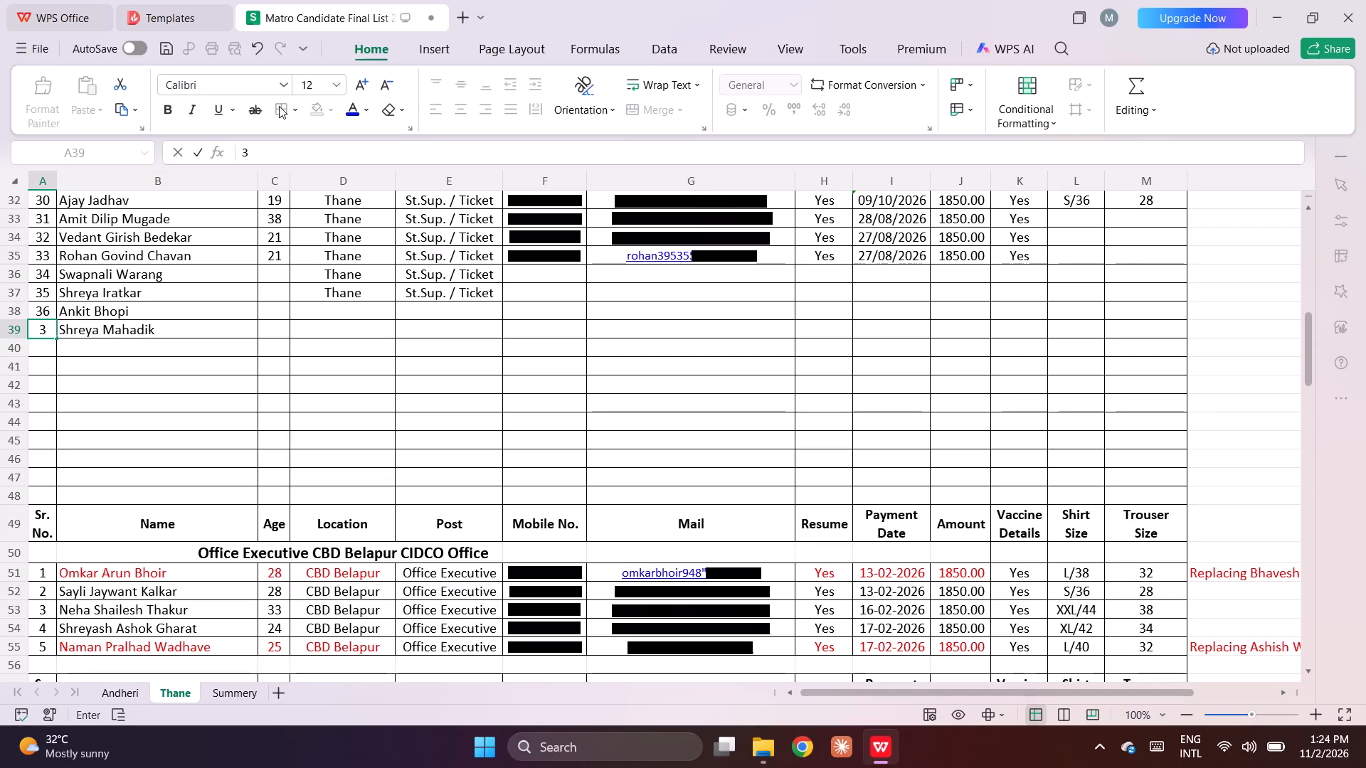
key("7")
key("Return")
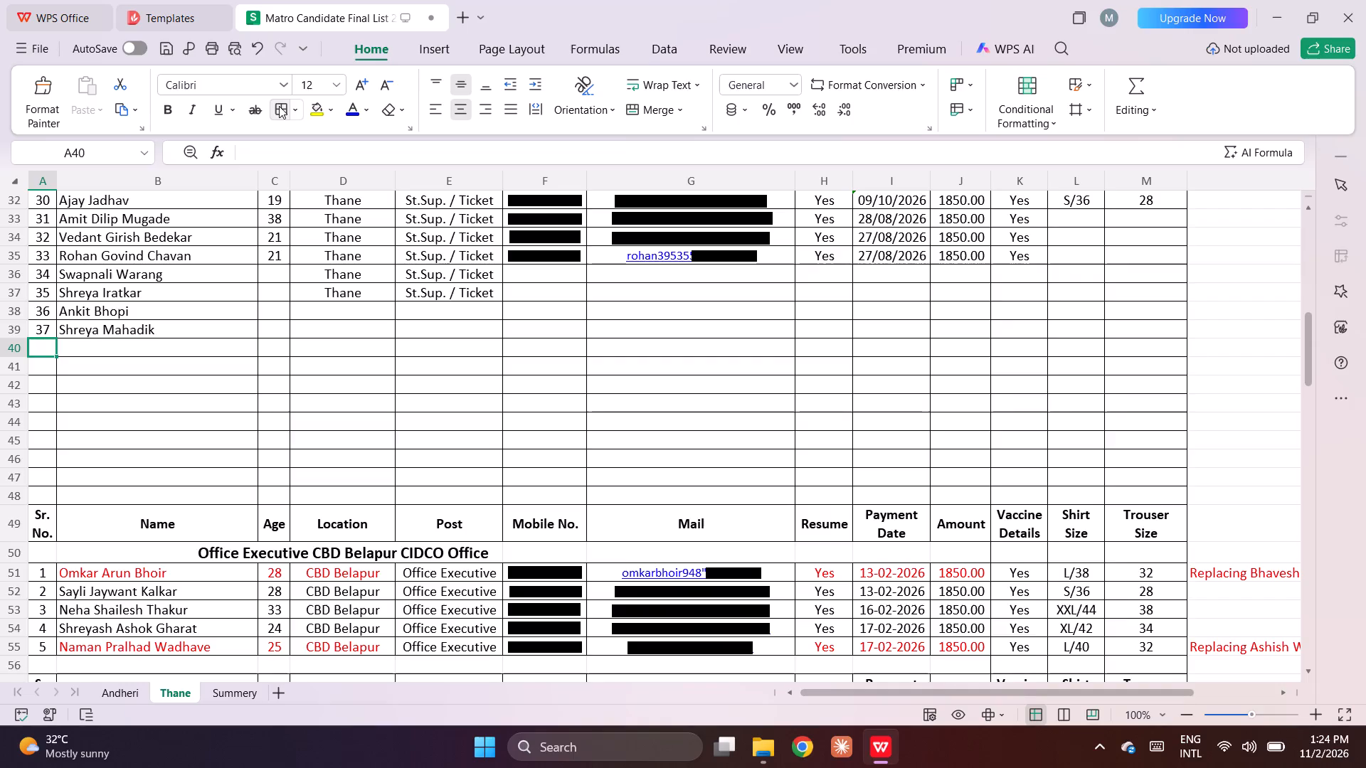
Number the blank rows 105 to 107 below the last Thane Office Executive entry as 48, 49 and 50.
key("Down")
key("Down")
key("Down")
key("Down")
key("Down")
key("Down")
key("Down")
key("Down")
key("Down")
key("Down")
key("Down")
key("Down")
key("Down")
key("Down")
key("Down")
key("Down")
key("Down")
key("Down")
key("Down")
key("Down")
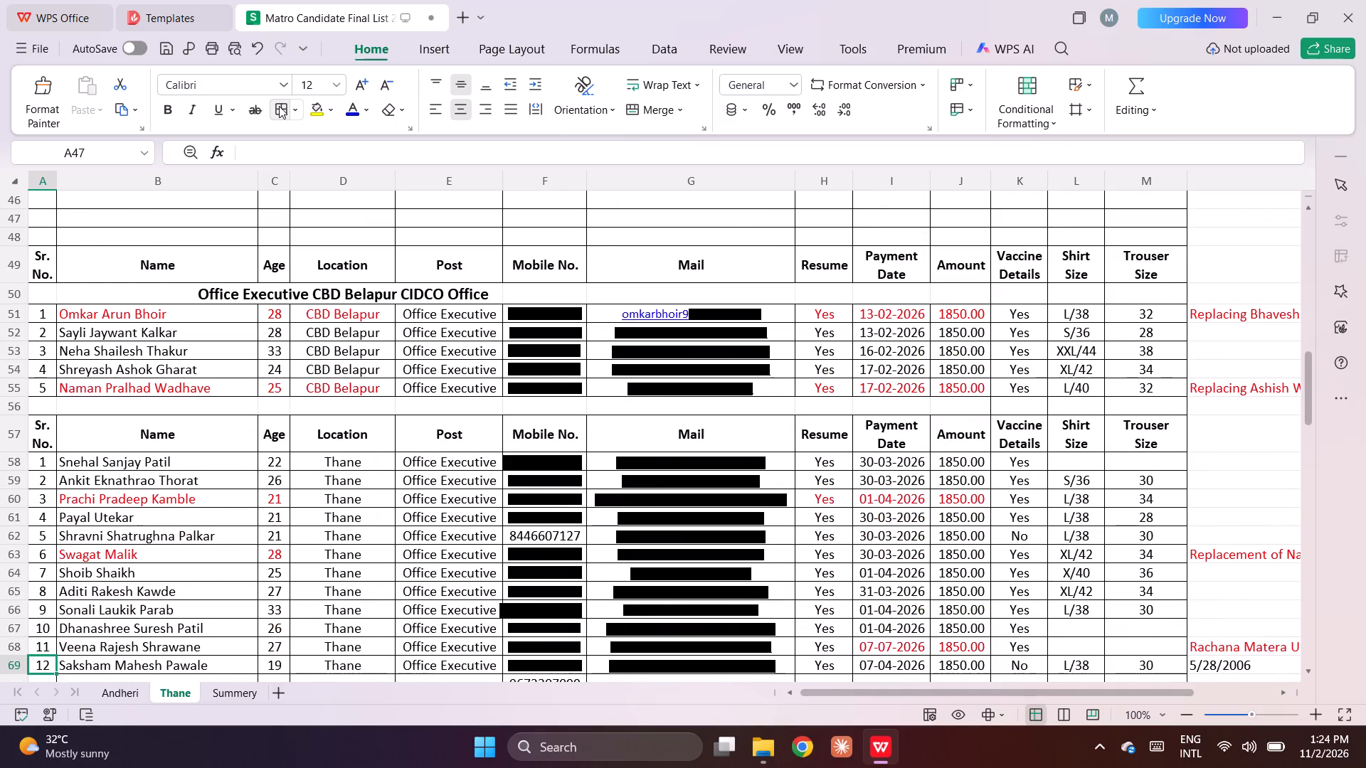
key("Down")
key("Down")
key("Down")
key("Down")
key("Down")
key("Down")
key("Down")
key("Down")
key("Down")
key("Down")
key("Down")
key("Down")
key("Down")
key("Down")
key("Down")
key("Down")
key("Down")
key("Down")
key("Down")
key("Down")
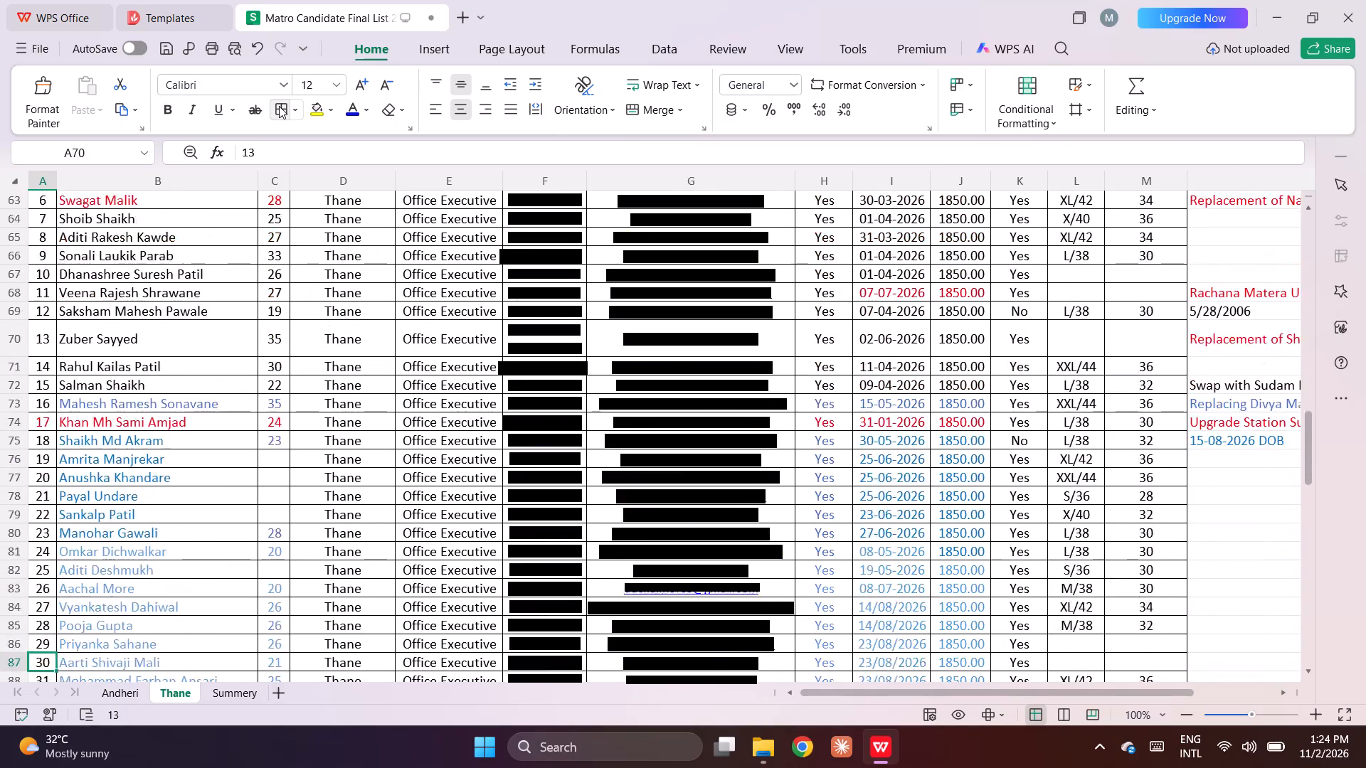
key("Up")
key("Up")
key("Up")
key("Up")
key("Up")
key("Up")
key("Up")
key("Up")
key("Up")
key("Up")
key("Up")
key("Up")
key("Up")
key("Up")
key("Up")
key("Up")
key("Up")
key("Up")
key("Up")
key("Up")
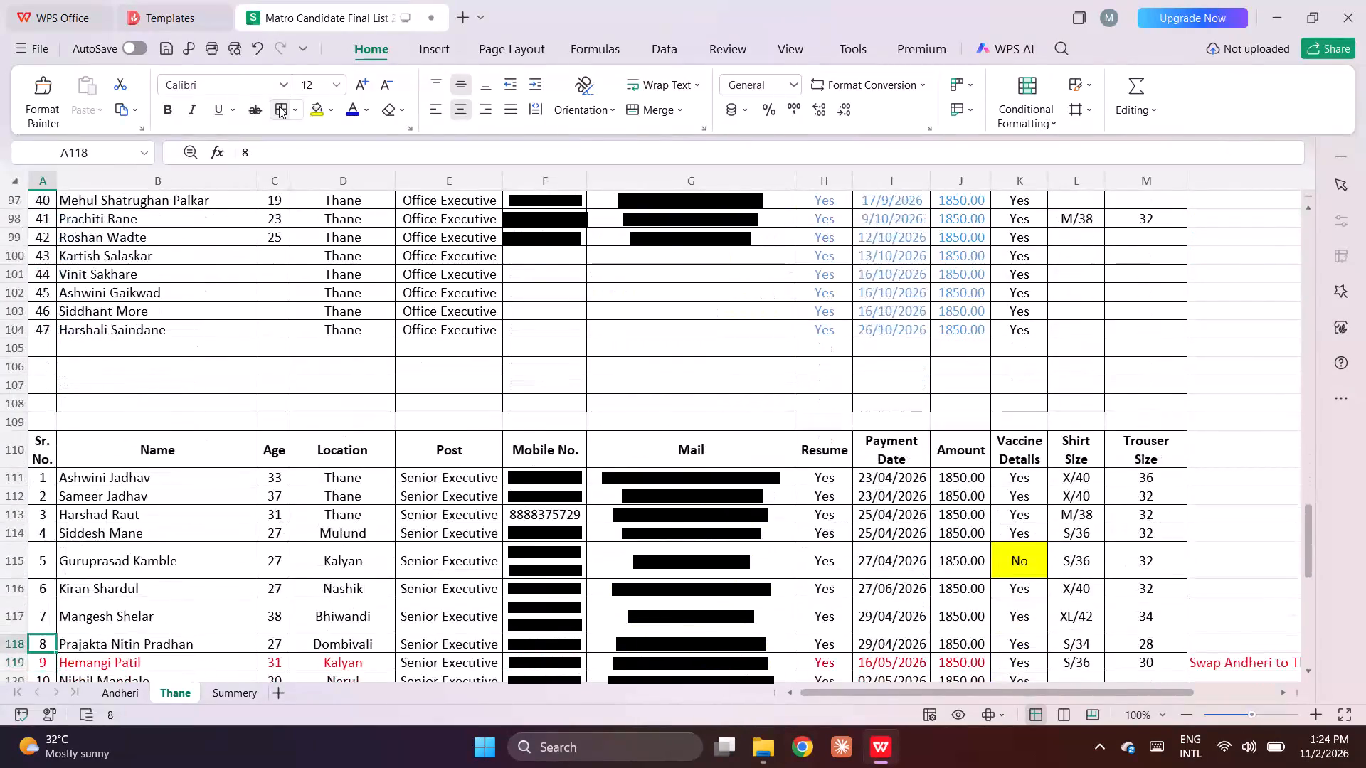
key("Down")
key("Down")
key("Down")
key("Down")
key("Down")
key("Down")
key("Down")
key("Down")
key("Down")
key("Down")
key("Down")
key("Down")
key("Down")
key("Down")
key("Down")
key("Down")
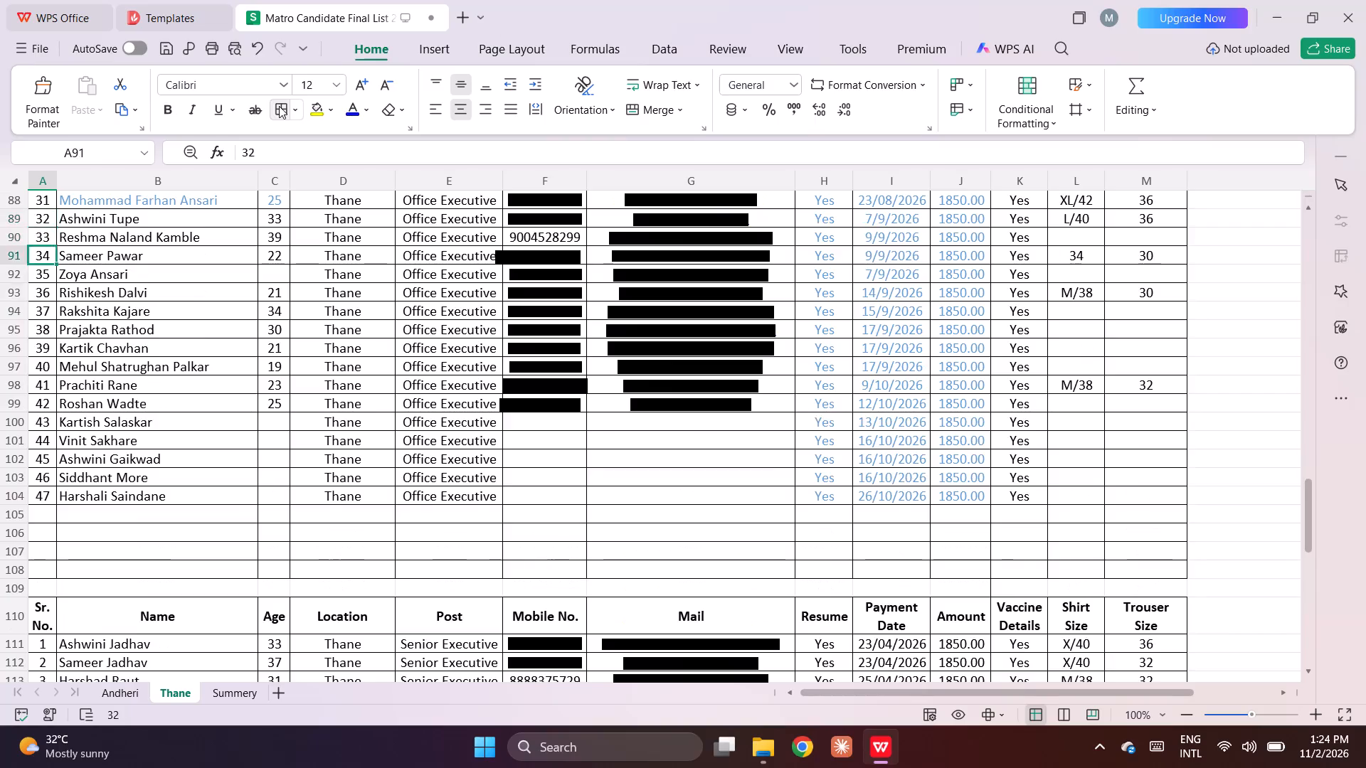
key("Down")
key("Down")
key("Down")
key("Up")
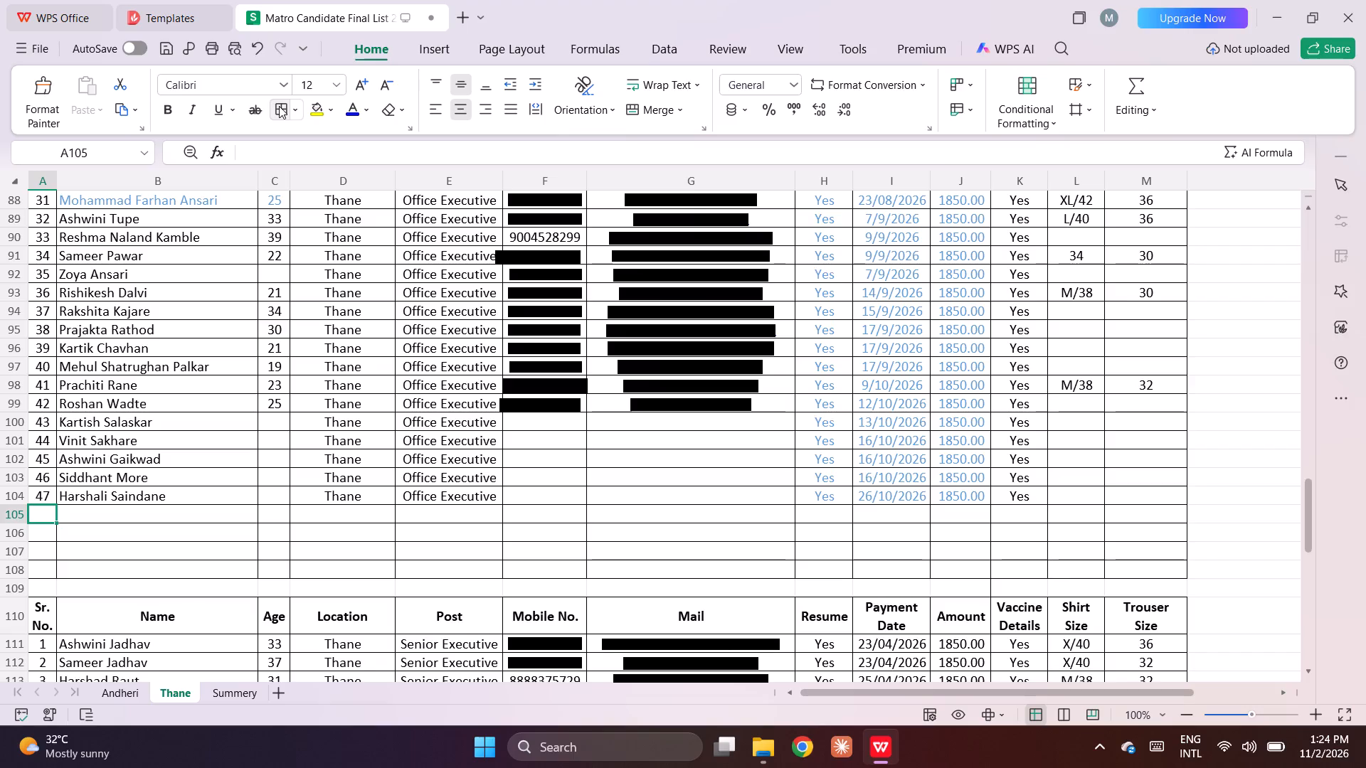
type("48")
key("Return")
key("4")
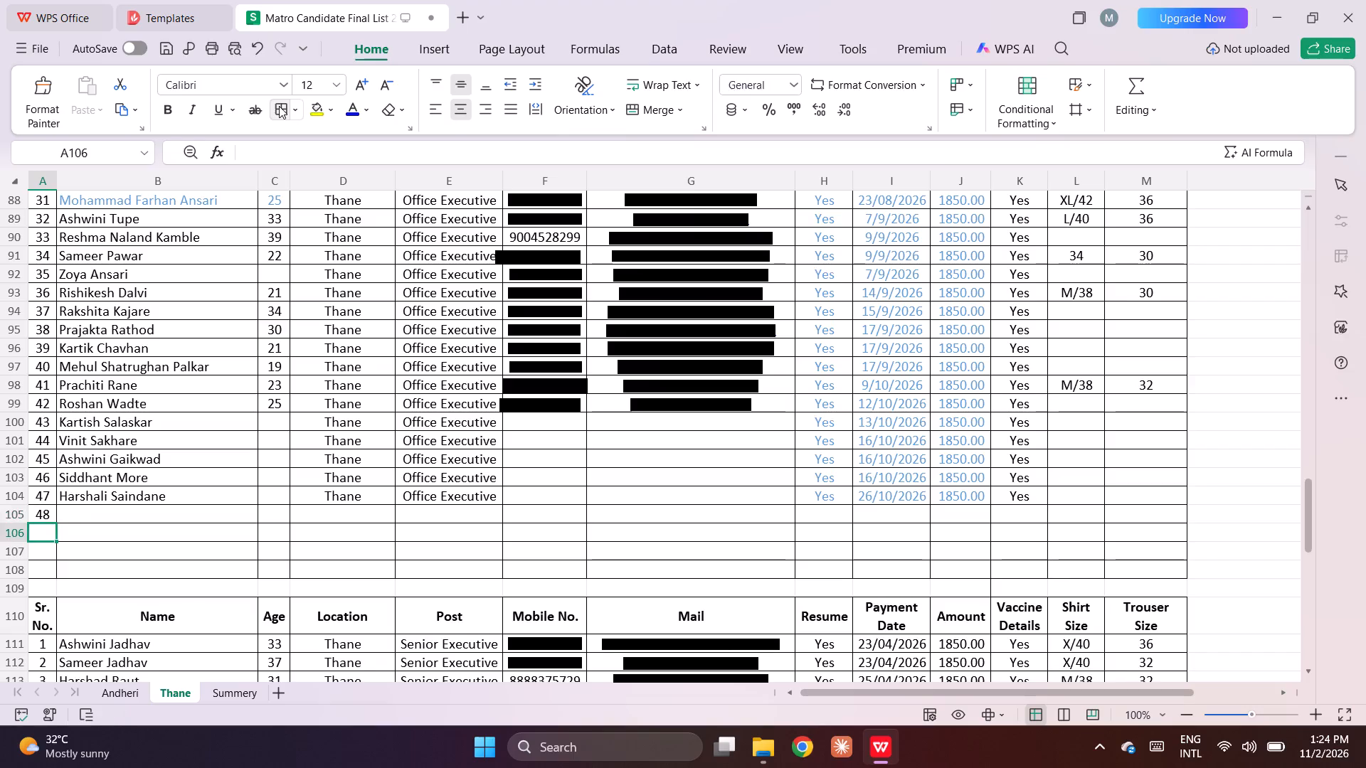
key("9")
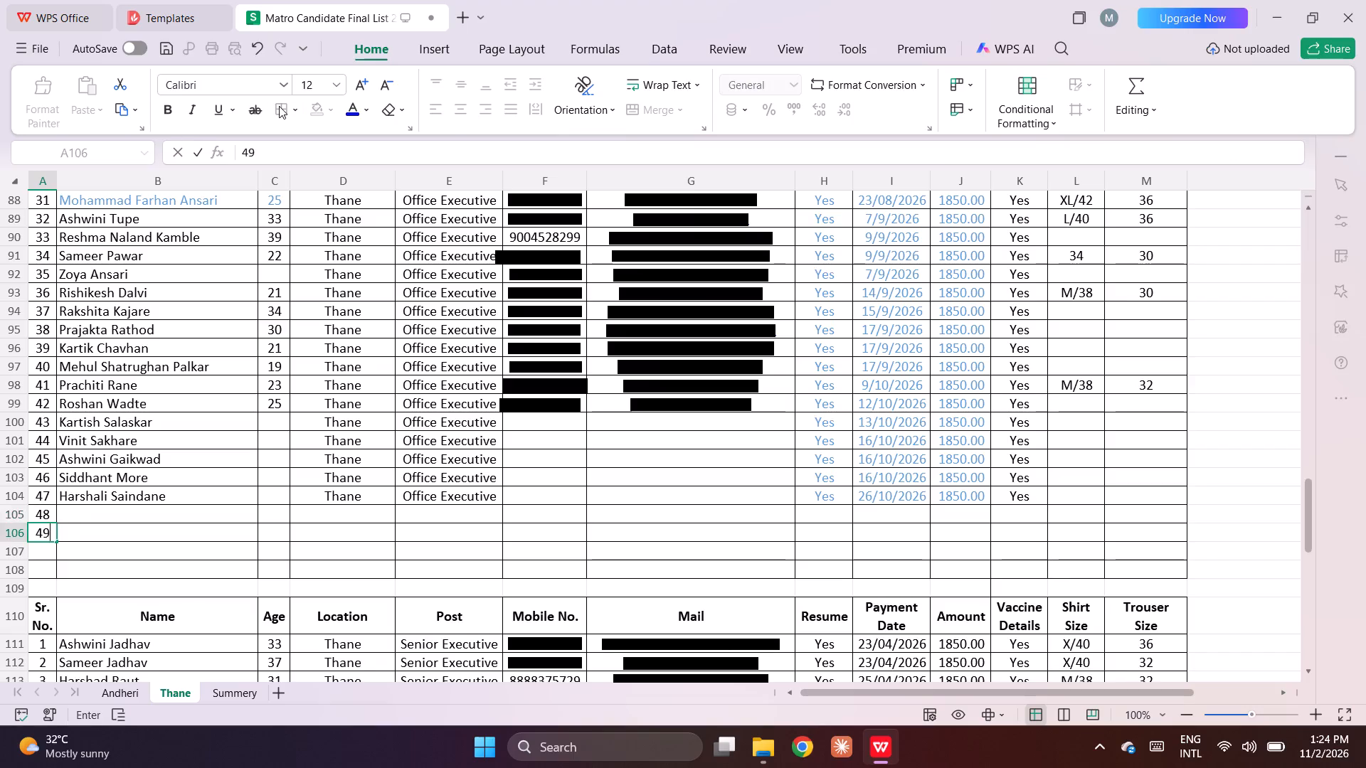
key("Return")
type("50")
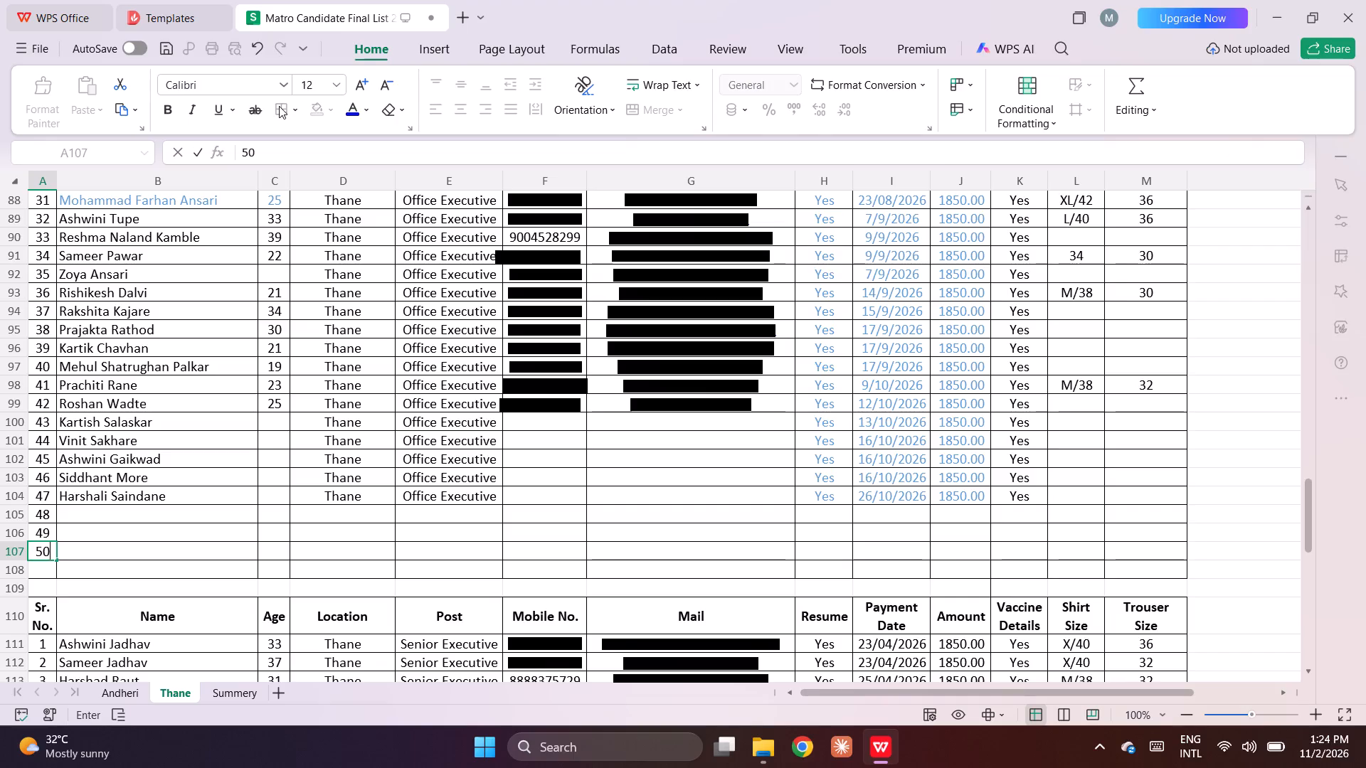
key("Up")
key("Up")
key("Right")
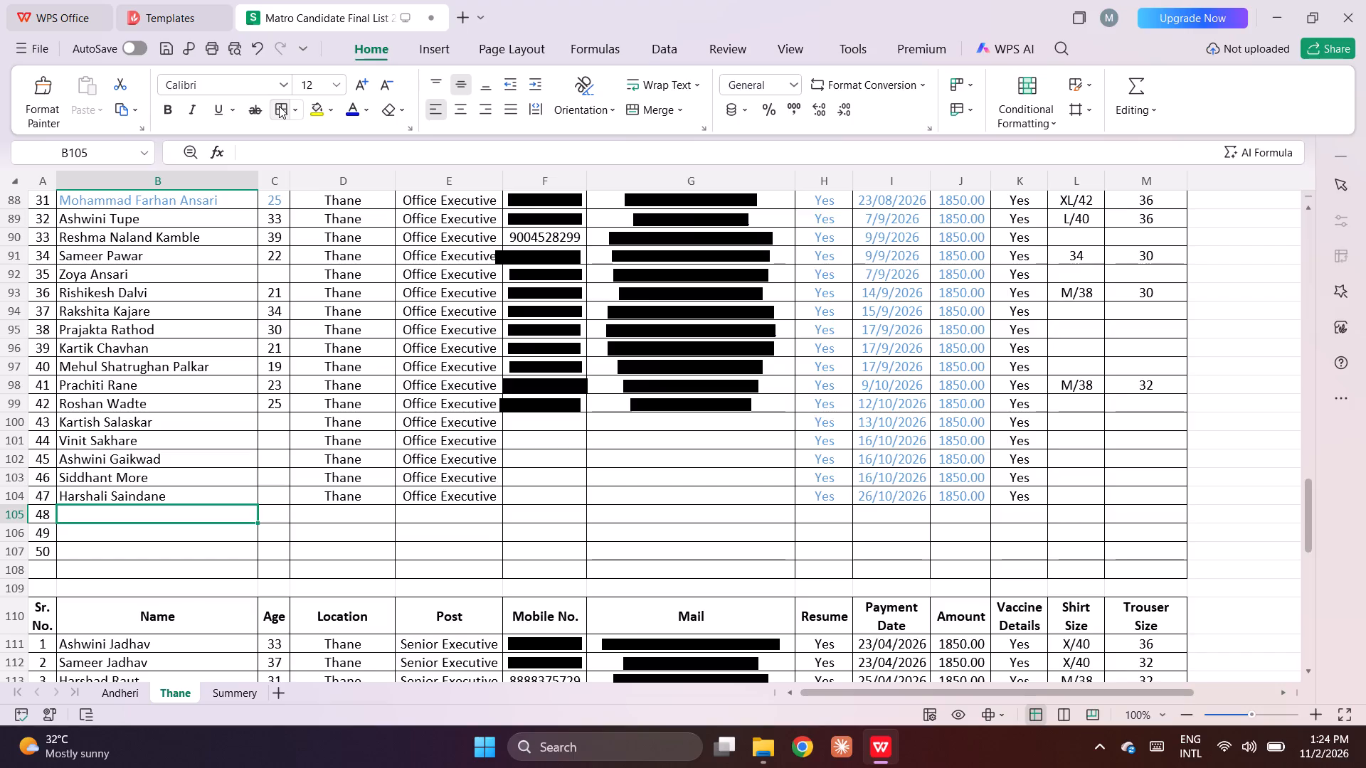
Enter the names of the three new Office Executive candidates in the Name column, rows 105 to 107.
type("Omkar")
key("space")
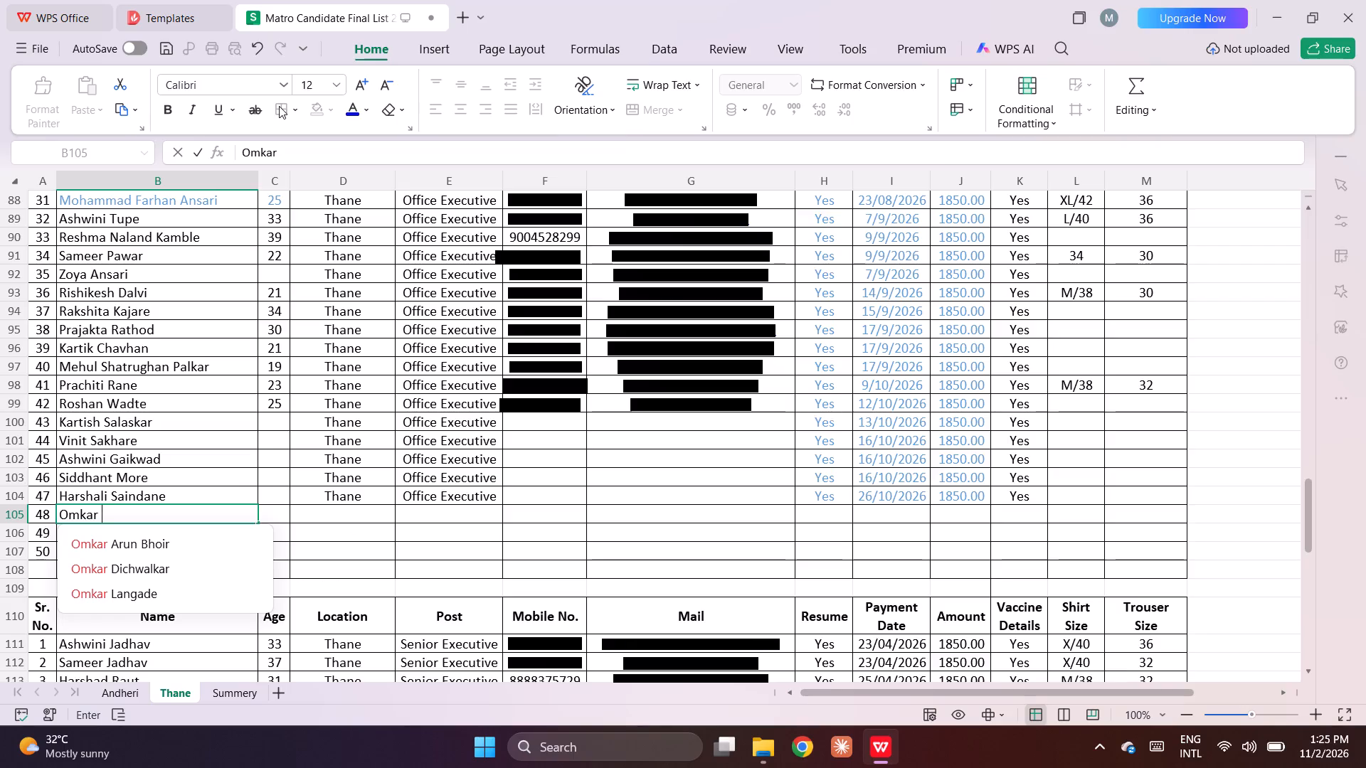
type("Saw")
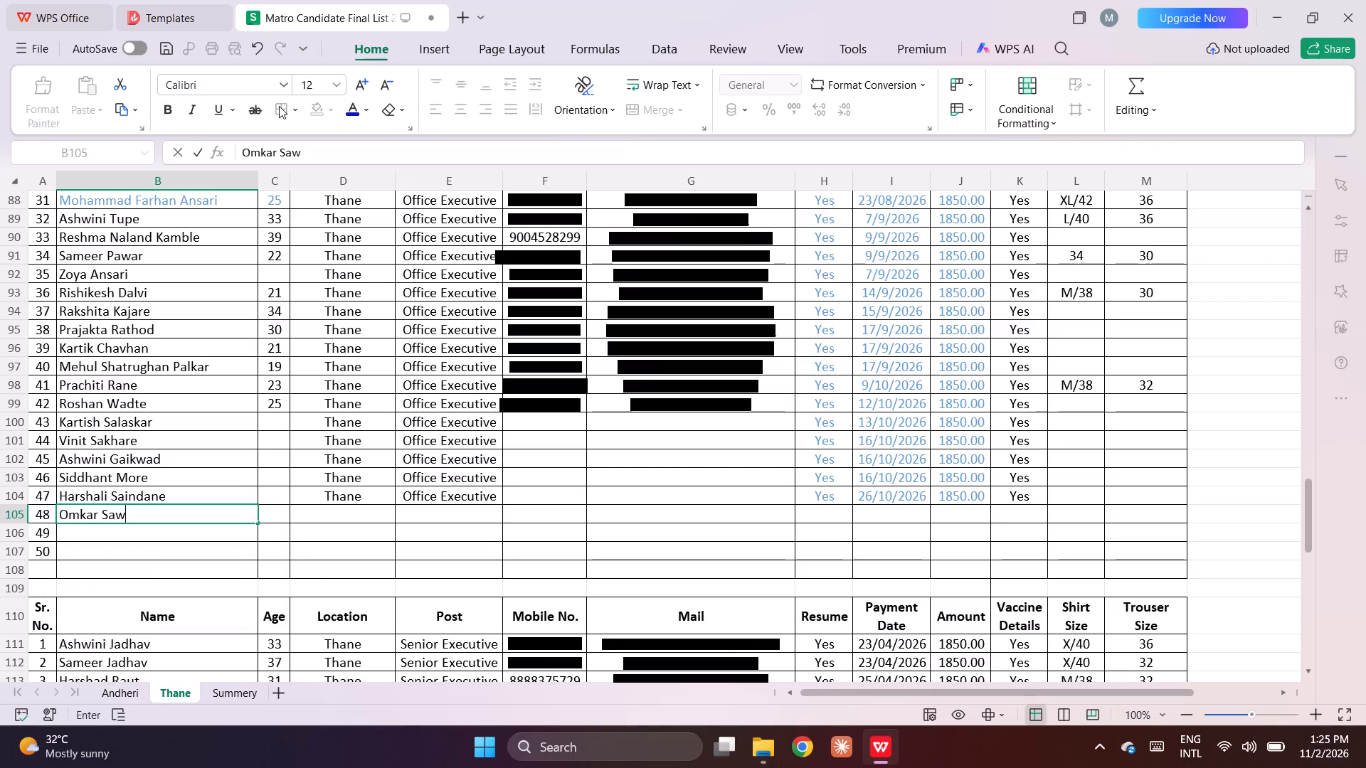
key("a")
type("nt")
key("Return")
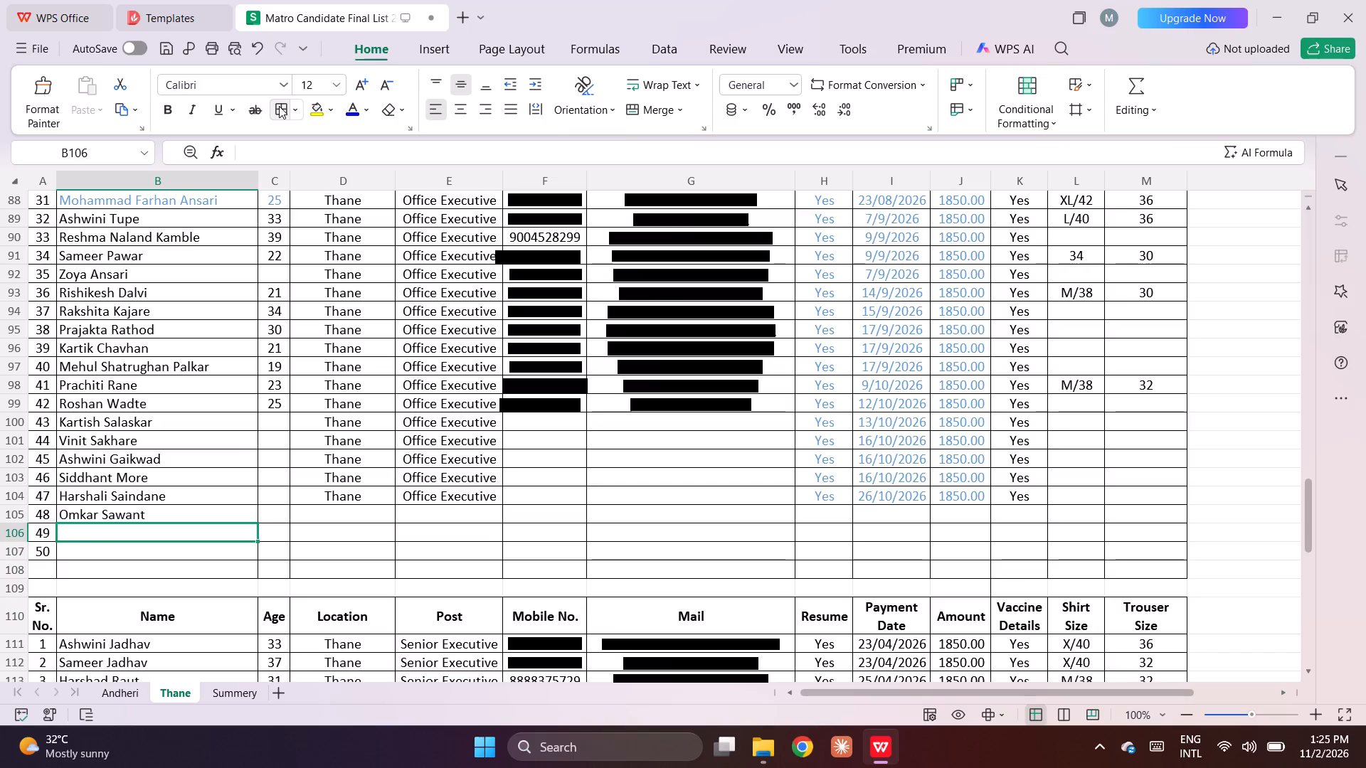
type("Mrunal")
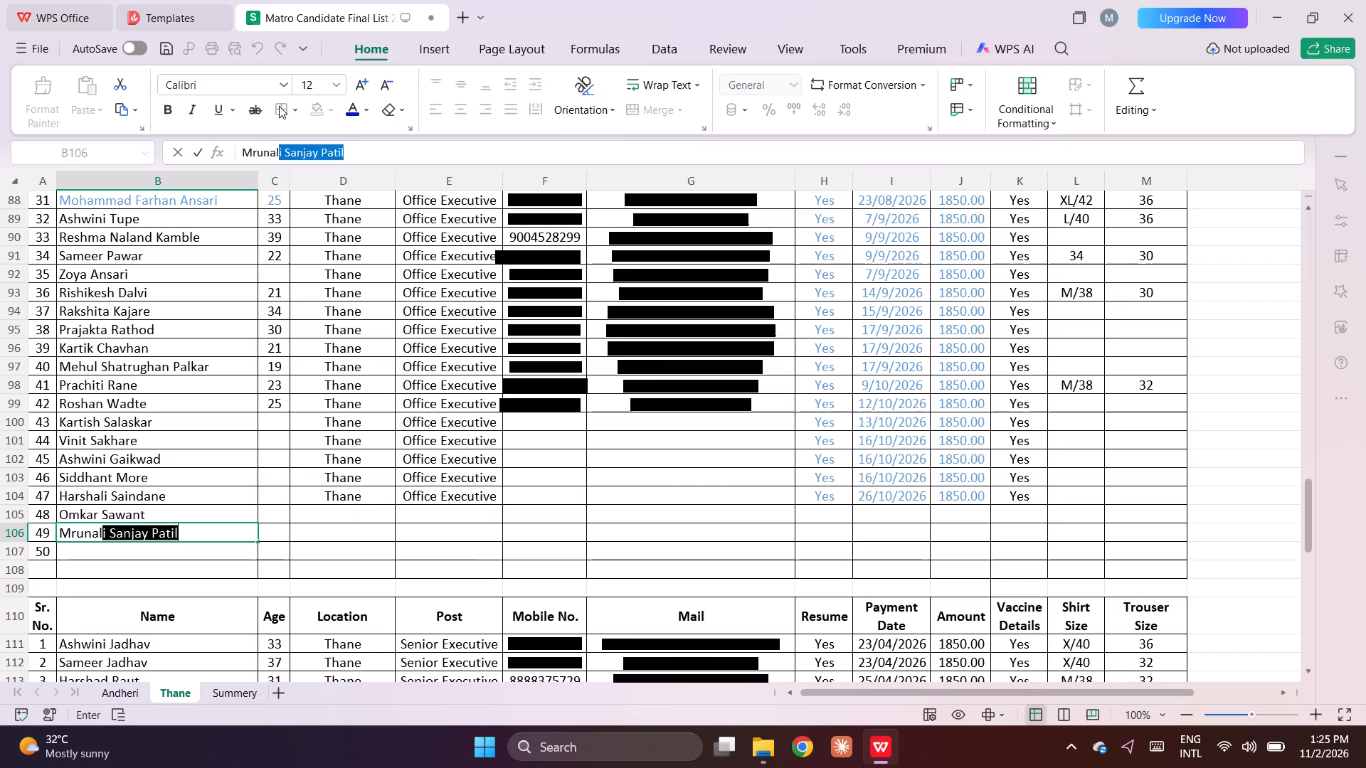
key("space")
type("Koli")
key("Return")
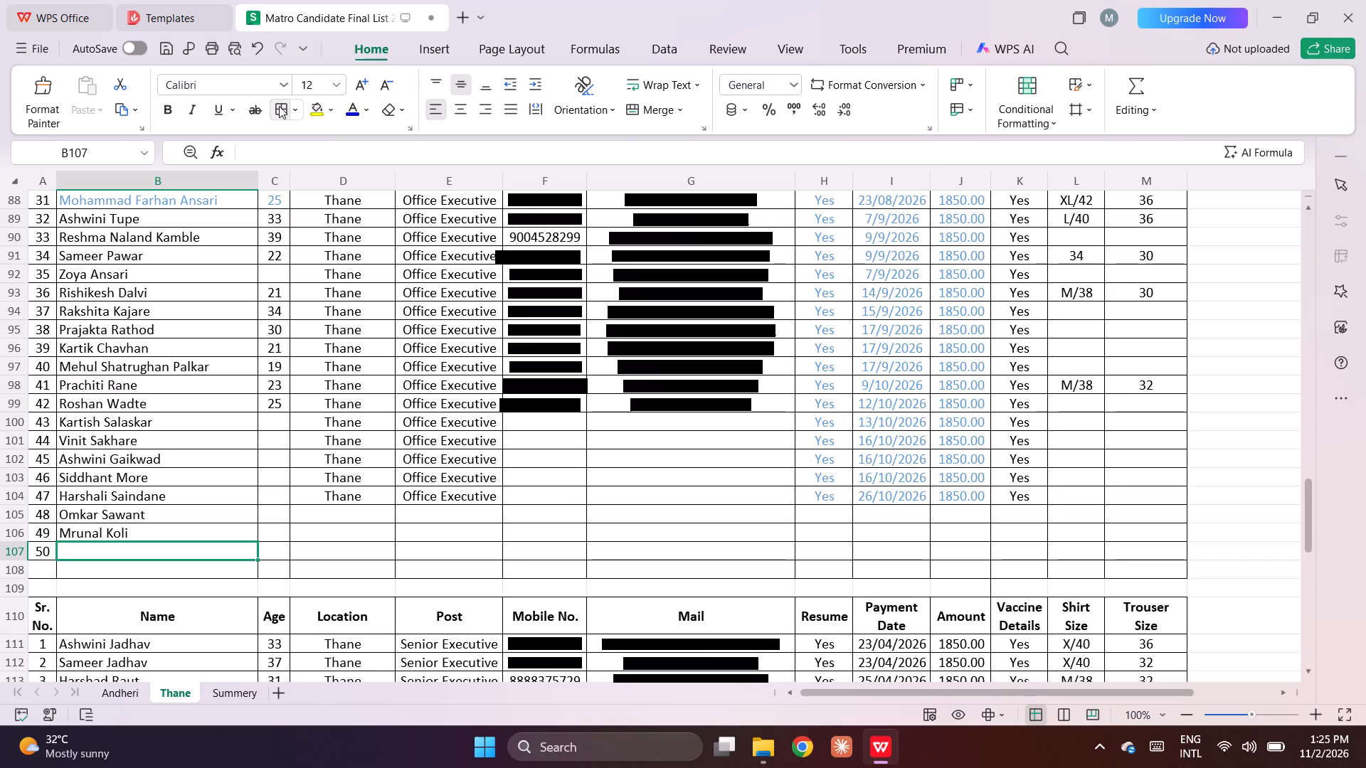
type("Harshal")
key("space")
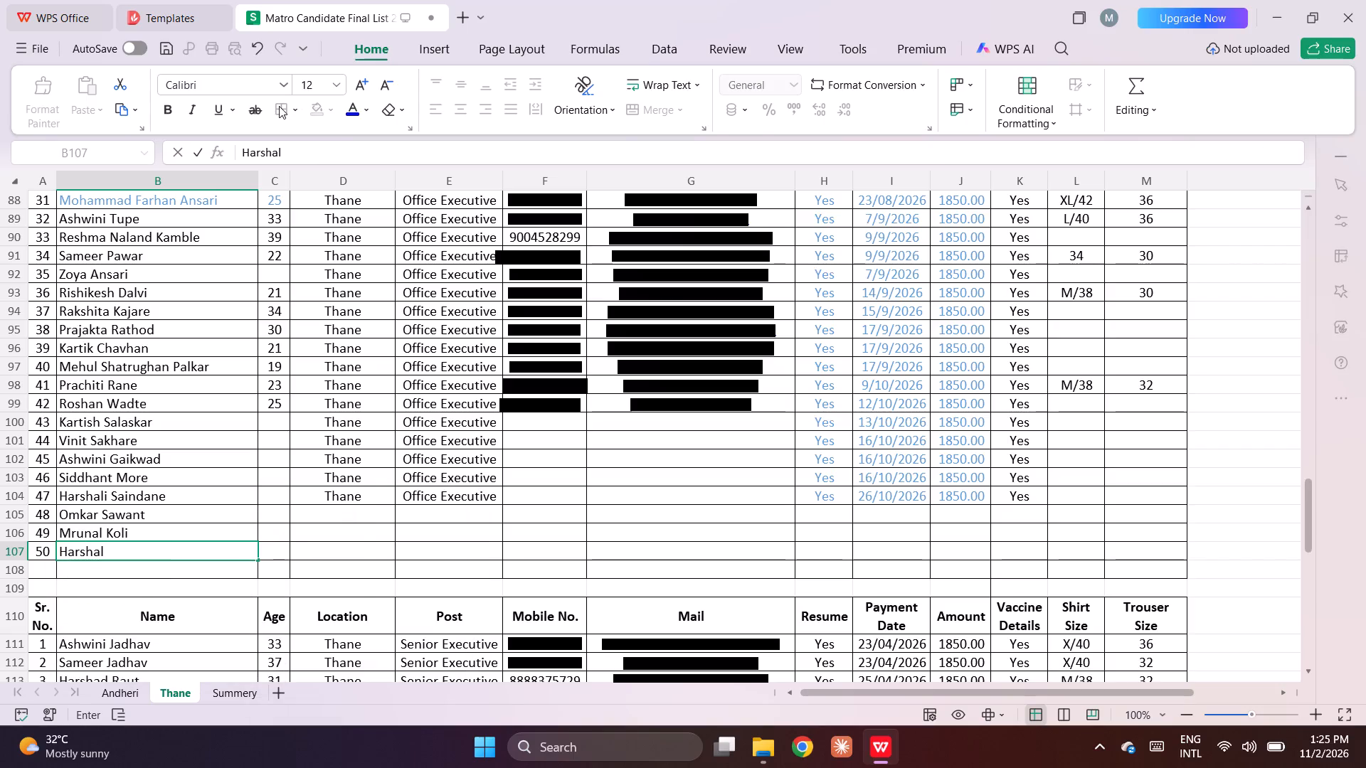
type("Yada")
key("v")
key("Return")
Fill the Post cells of the new candidates in rows 105 to 107 with Office Executive.
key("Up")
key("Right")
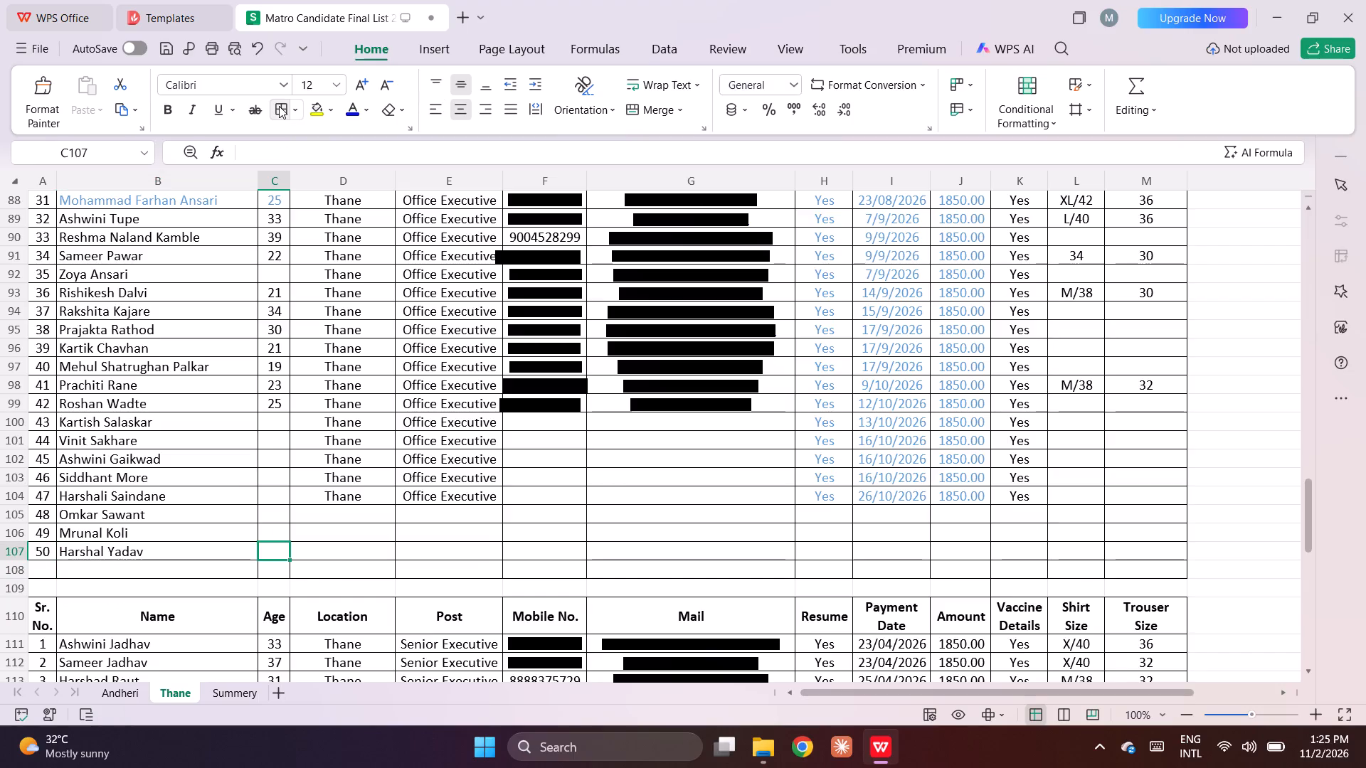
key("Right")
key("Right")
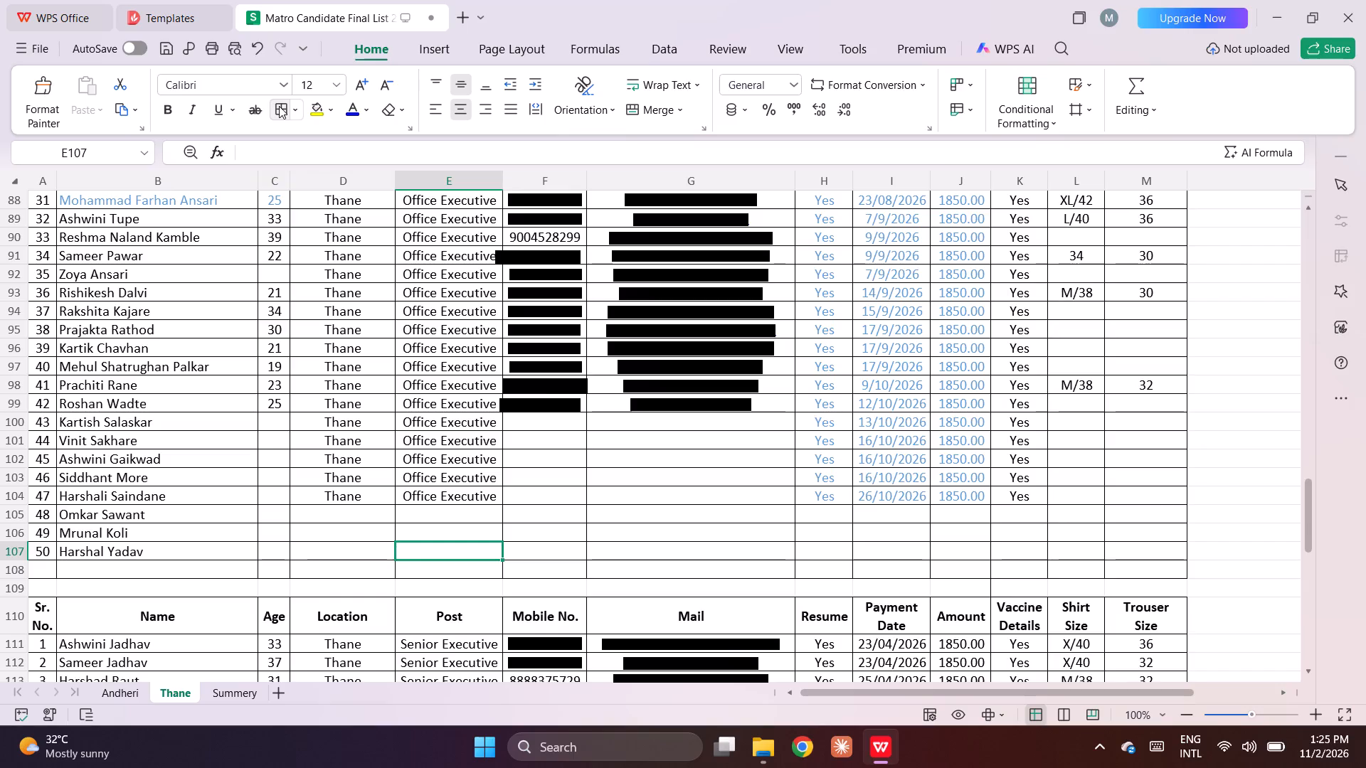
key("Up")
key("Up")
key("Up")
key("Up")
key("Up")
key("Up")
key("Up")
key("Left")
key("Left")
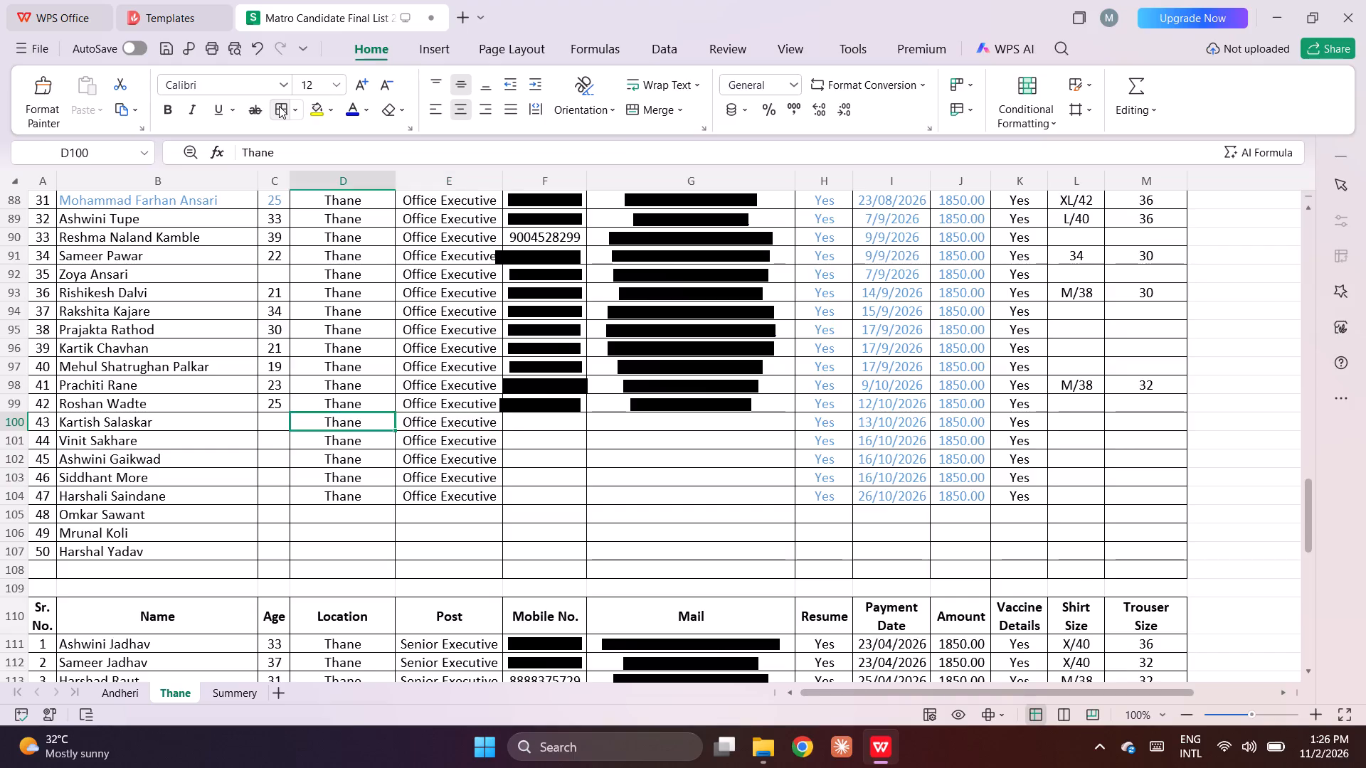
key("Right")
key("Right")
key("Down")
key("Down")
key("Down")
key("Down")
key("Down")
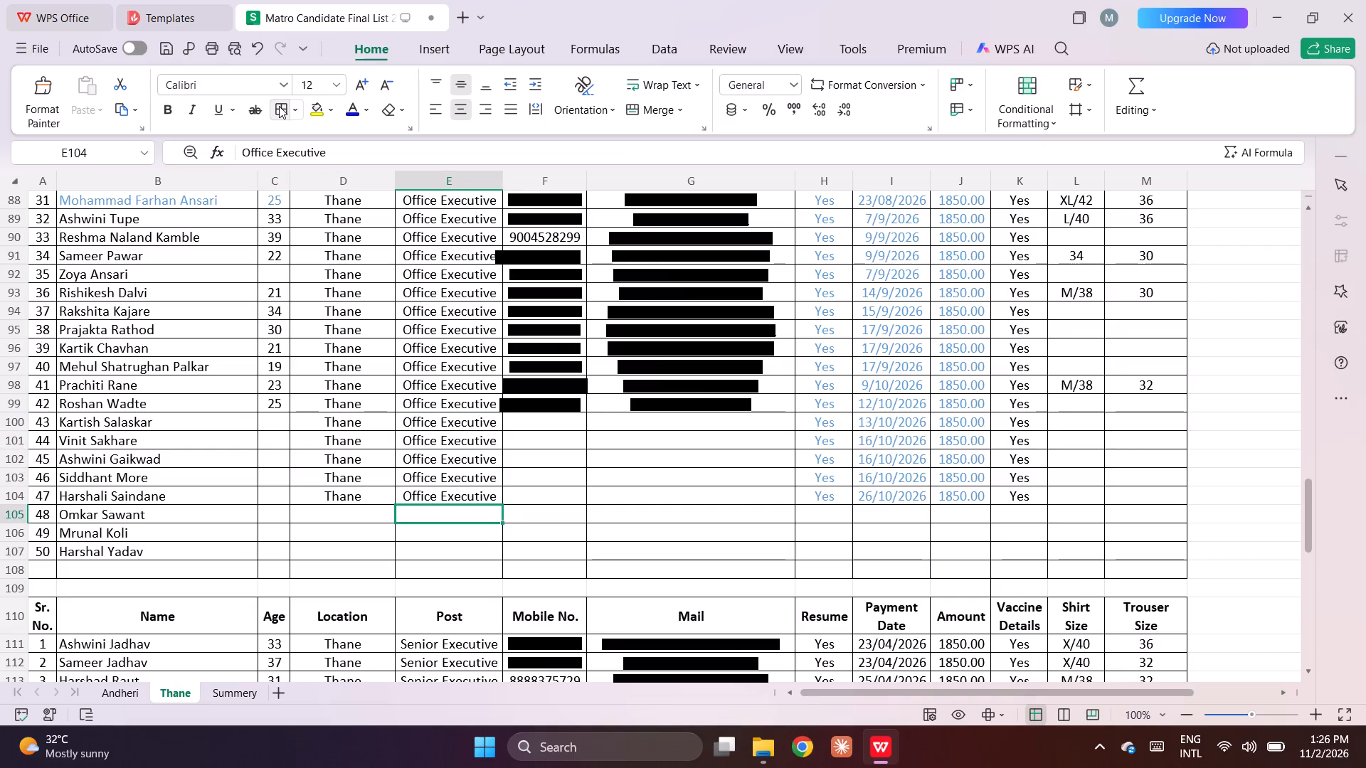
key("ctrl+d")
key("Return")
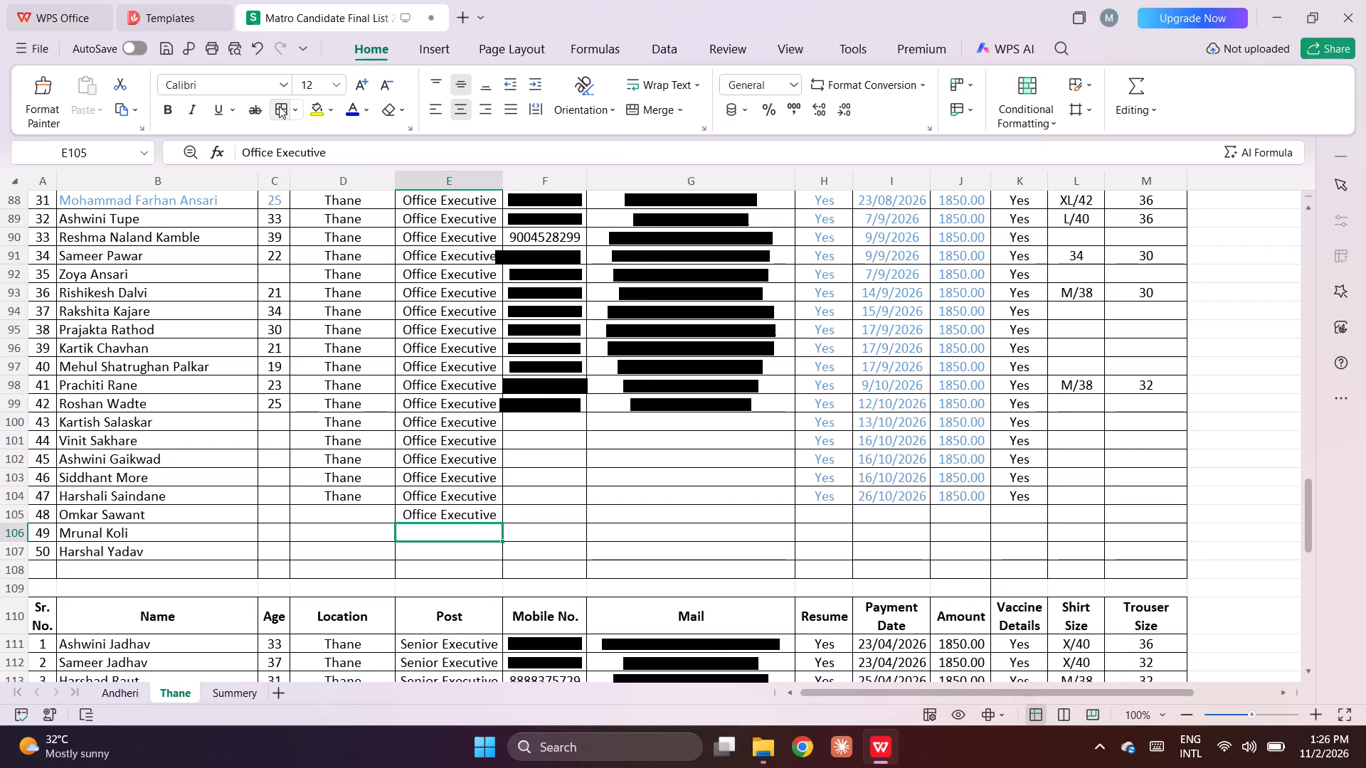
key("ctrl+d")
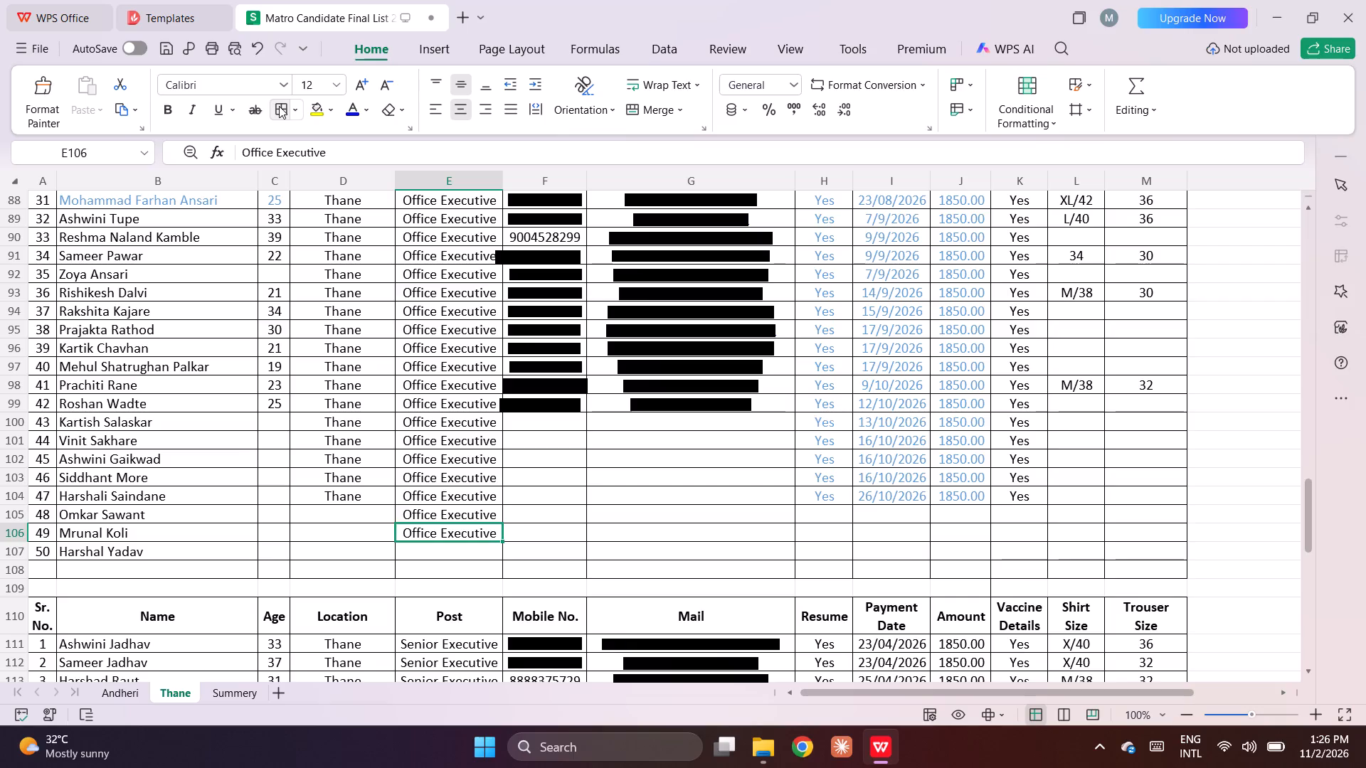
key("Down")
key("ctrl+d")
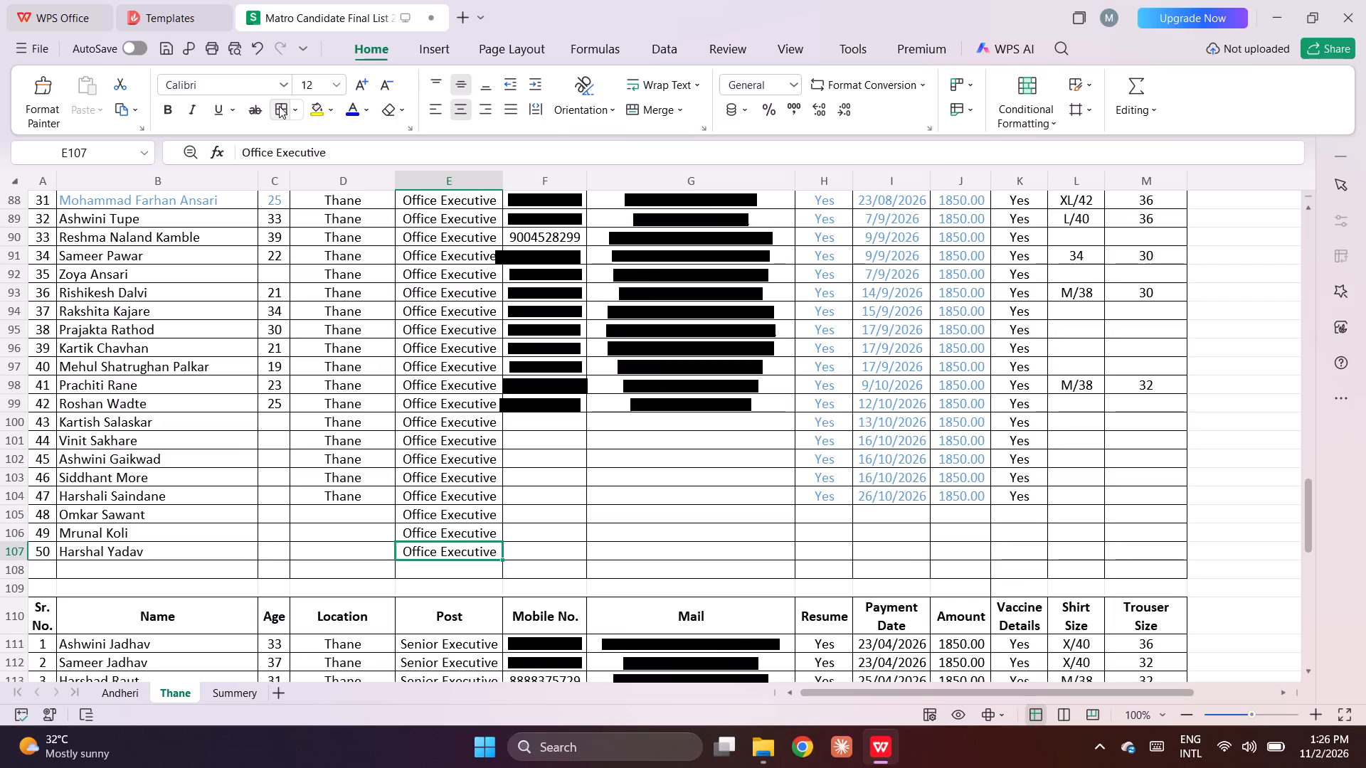
Fill the Location cells of the new Office Executive candidates in rows 105 to 107 with Thane.
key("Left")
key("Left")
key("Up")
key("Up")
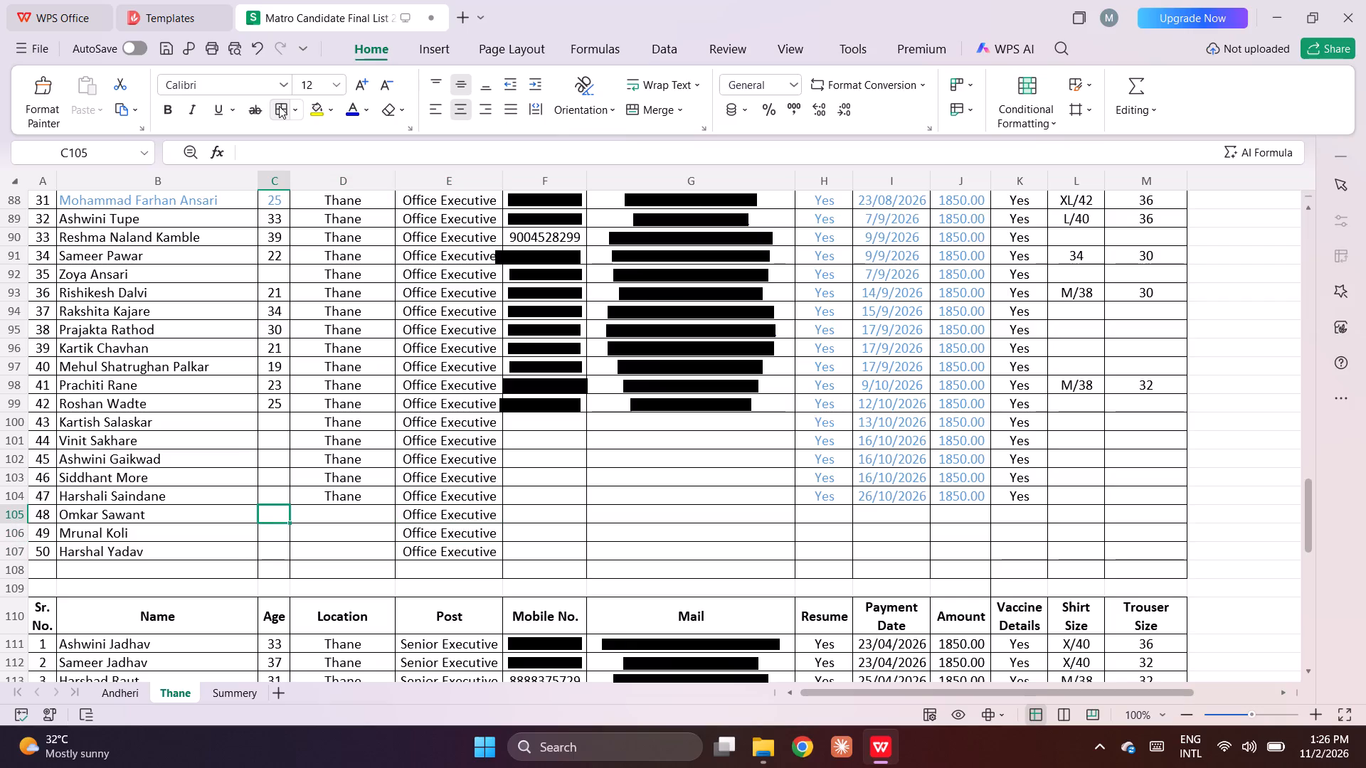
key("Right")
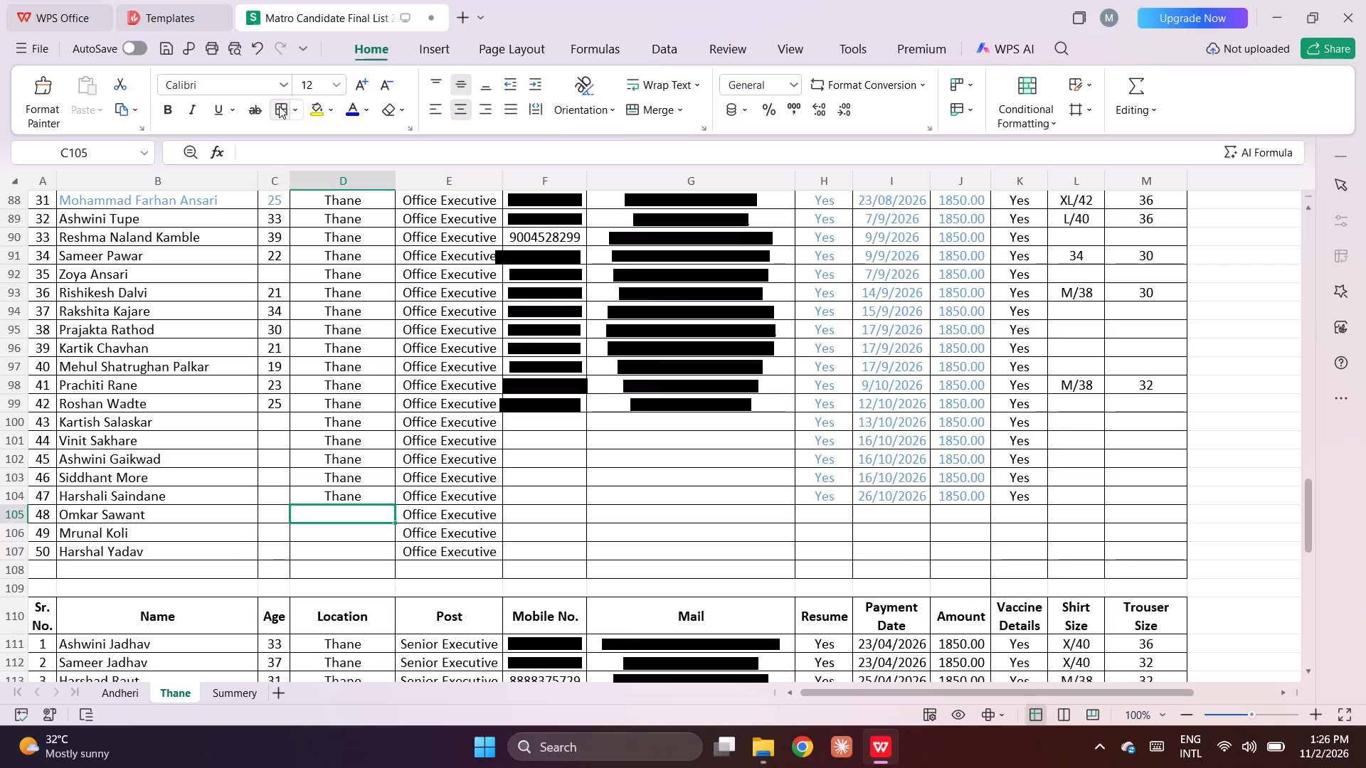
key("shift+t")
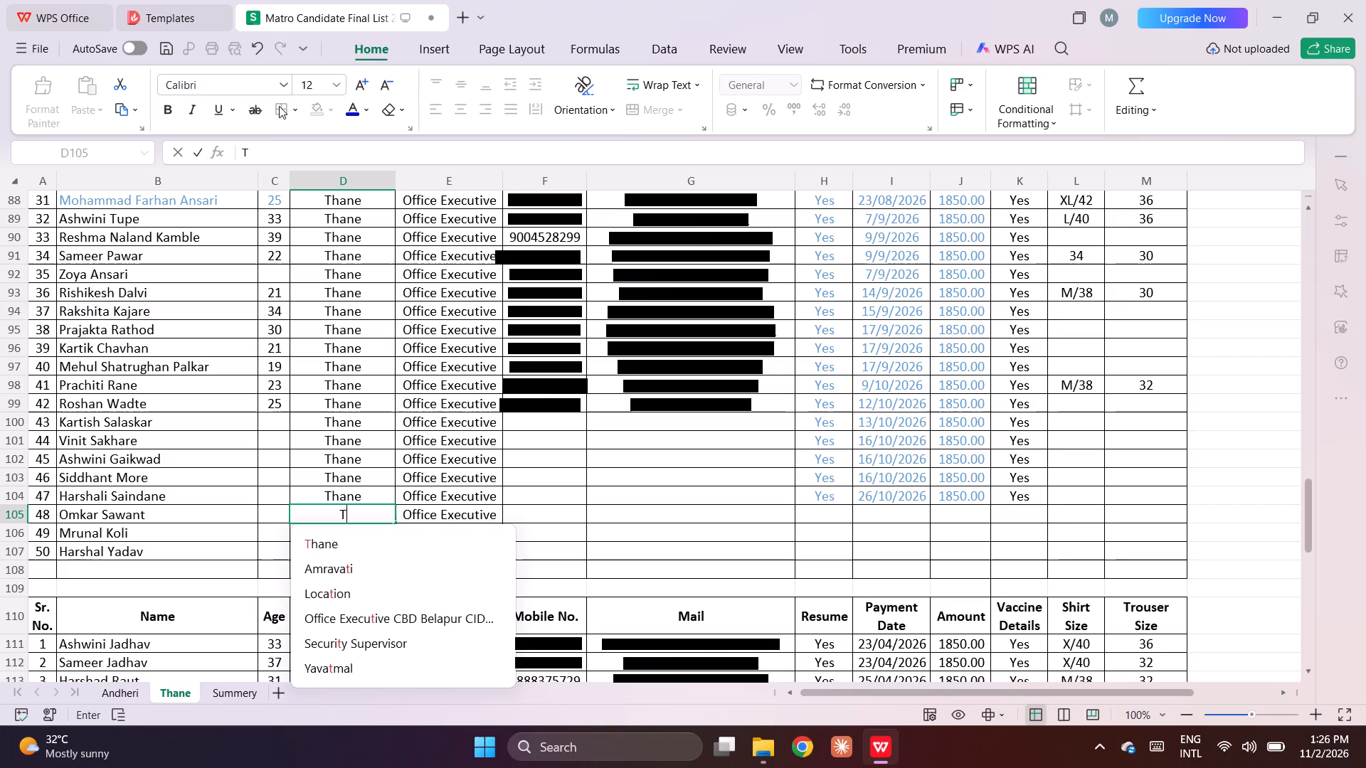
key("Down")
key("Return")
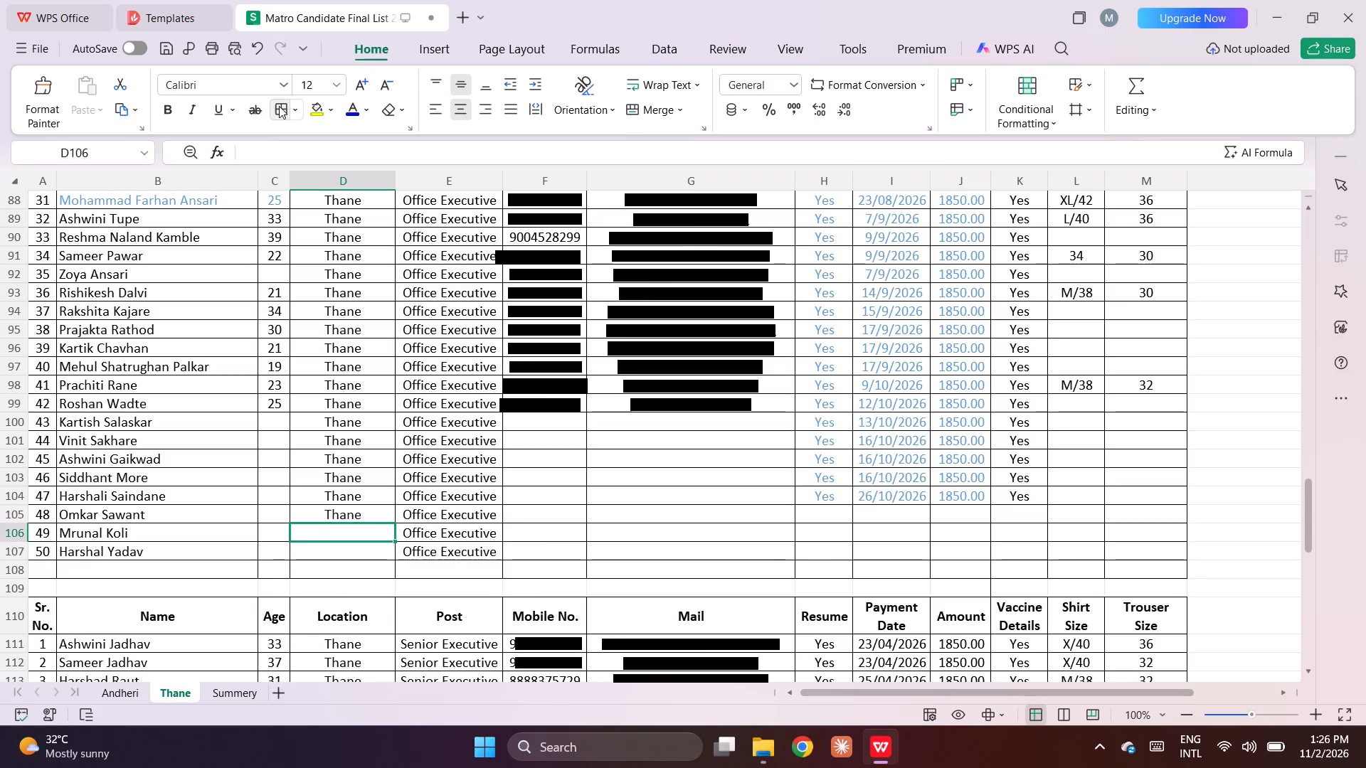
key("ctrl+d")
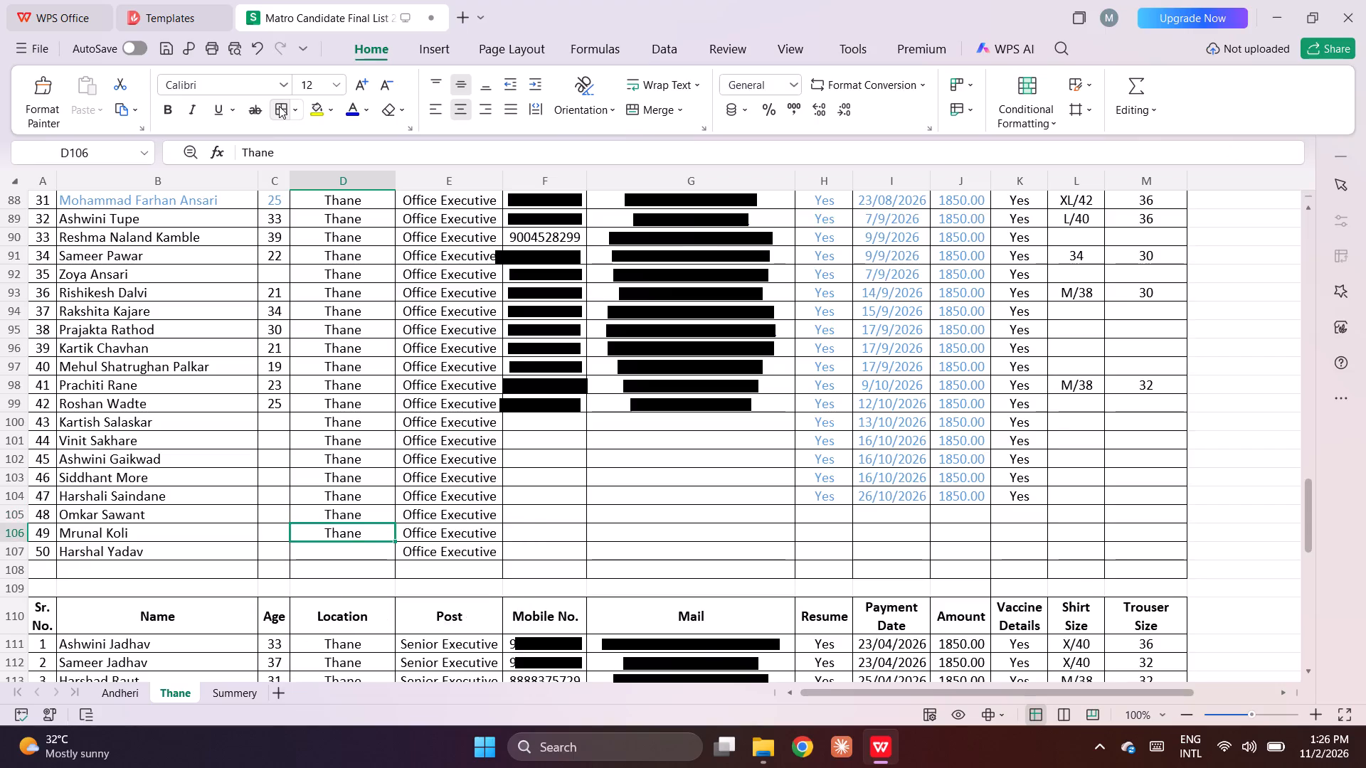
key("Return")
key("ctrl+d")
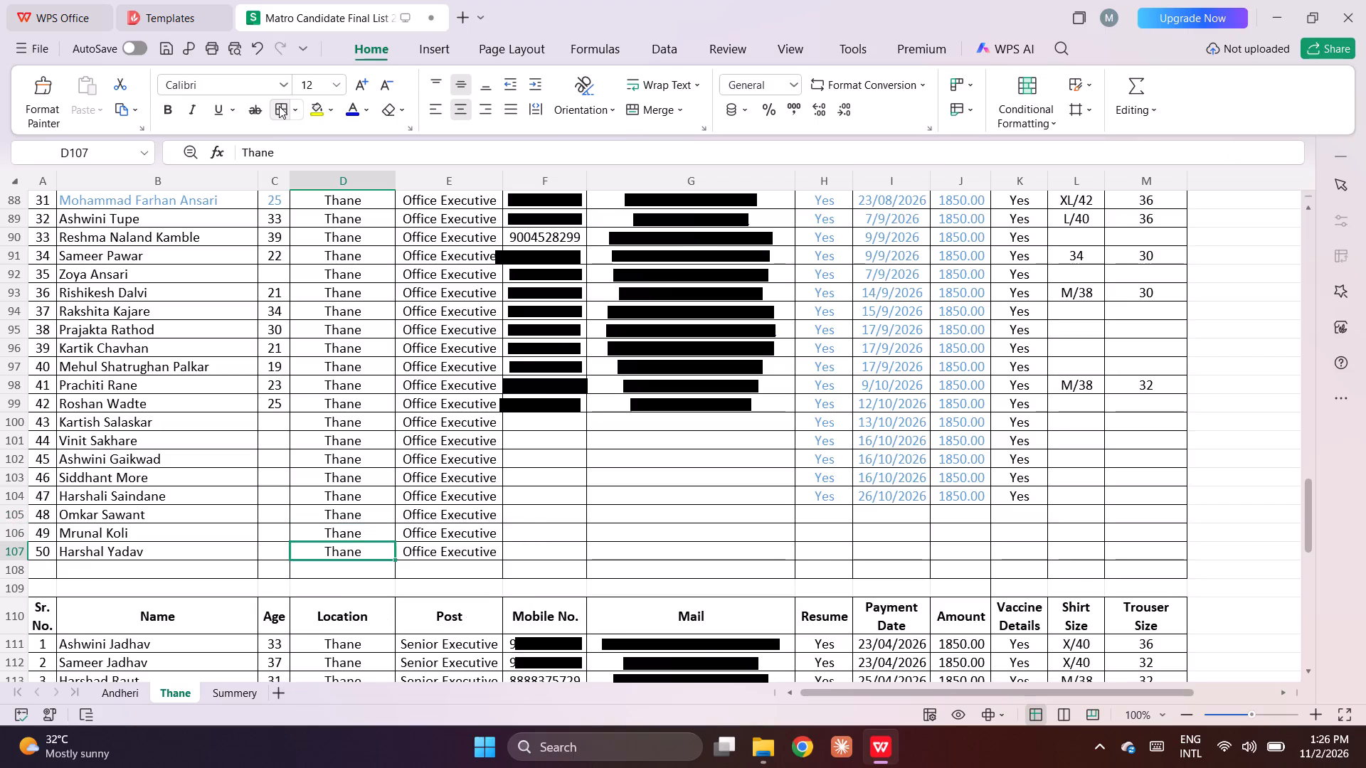
Fill the Resume cells of serial numbers 48 to 50, rows 105 to 107, with Yes.
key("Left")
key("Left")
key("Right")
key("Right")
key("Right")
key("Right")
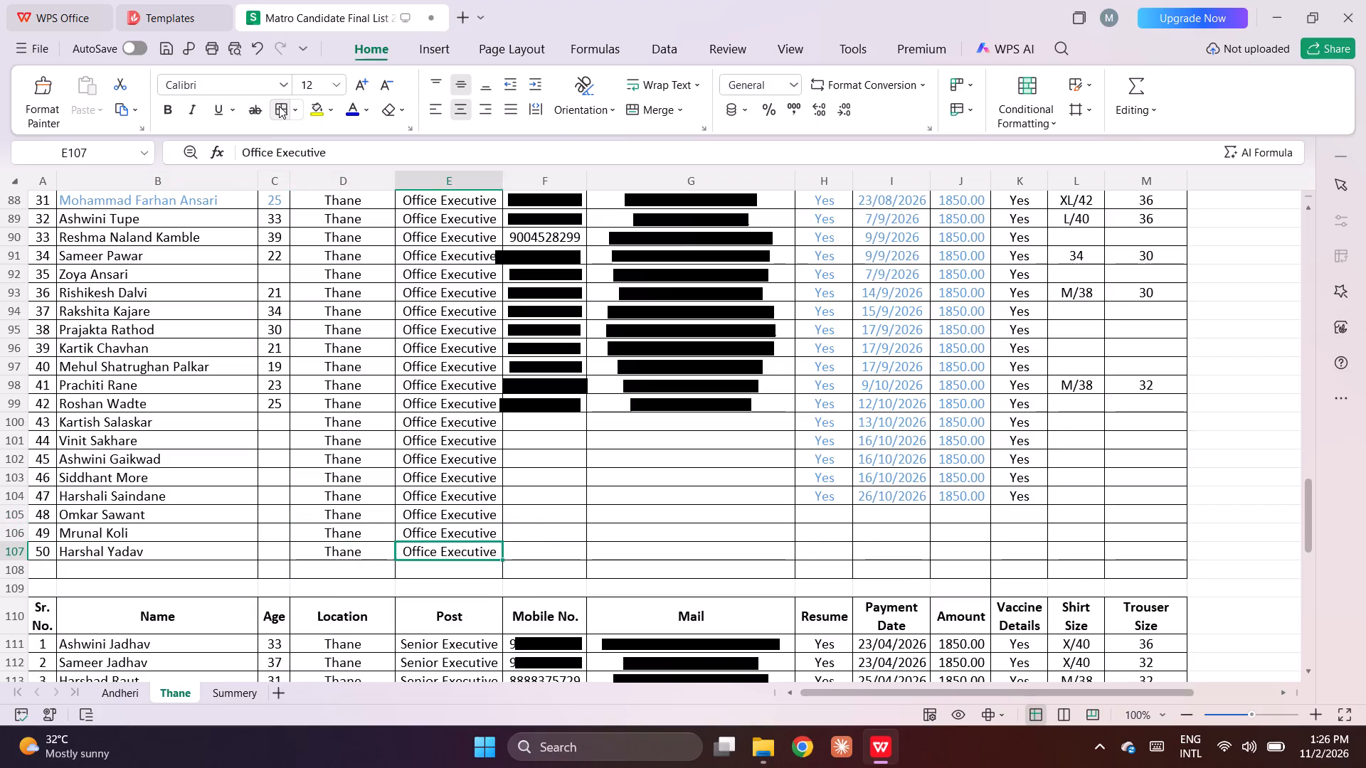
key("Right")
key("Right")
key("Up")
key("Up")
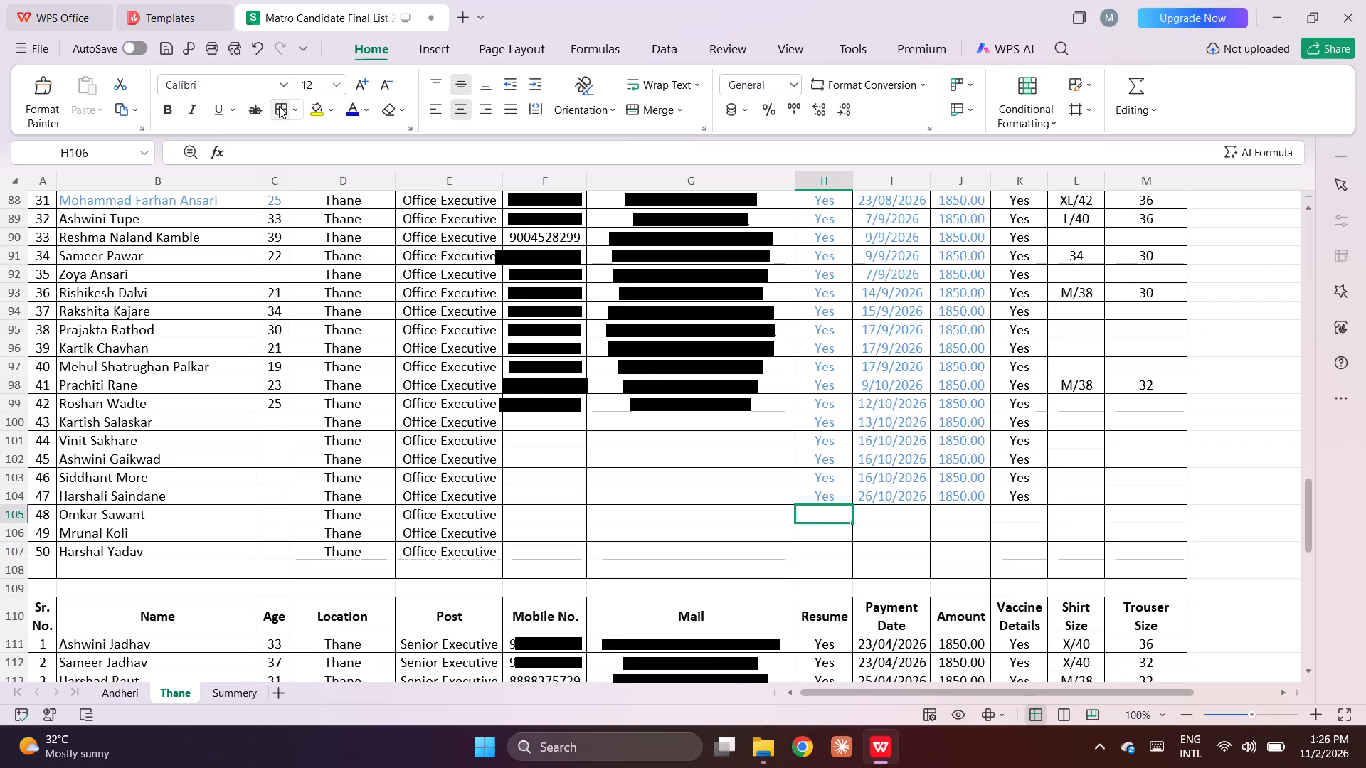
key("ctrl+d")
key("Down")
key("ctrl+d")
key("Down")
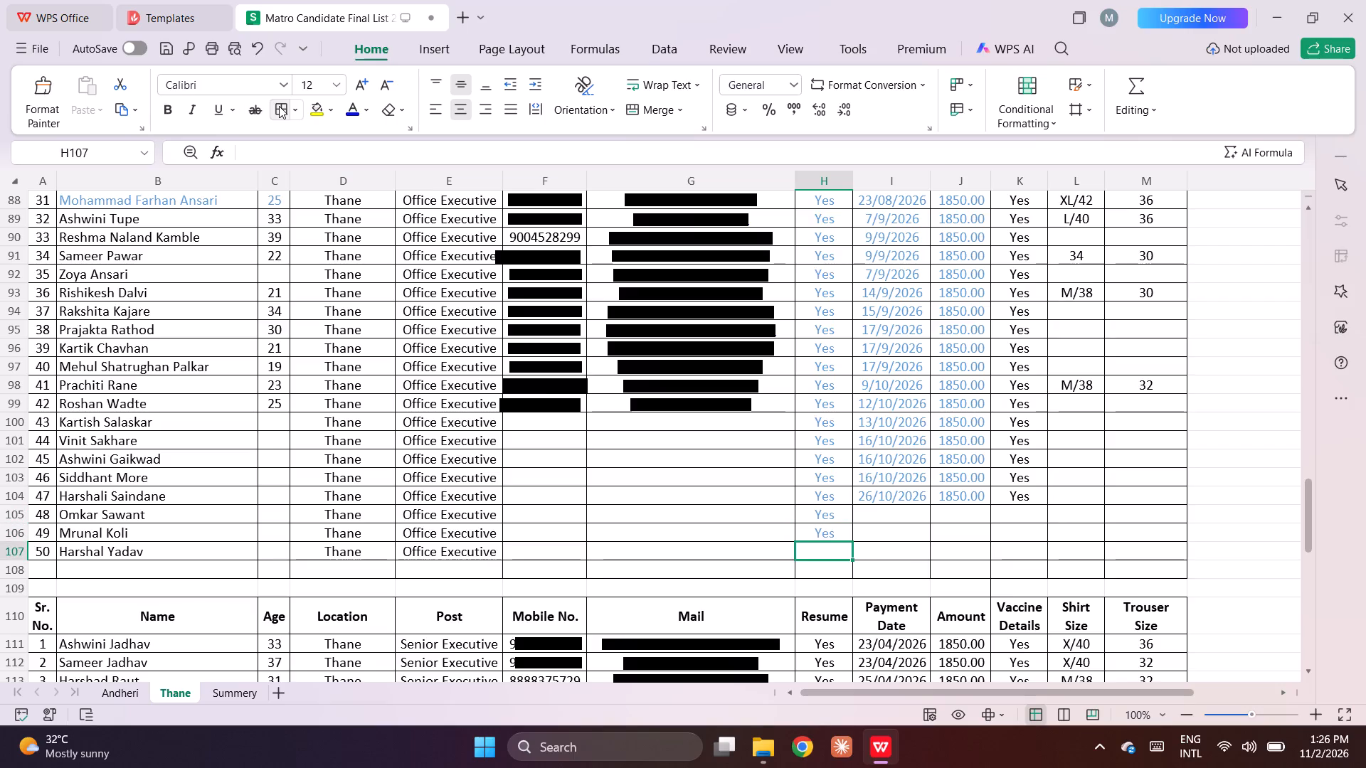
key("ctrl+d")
Fill the Amount cells of serial numbers 48 to 50, rows 105 to 107, with 1850.00.
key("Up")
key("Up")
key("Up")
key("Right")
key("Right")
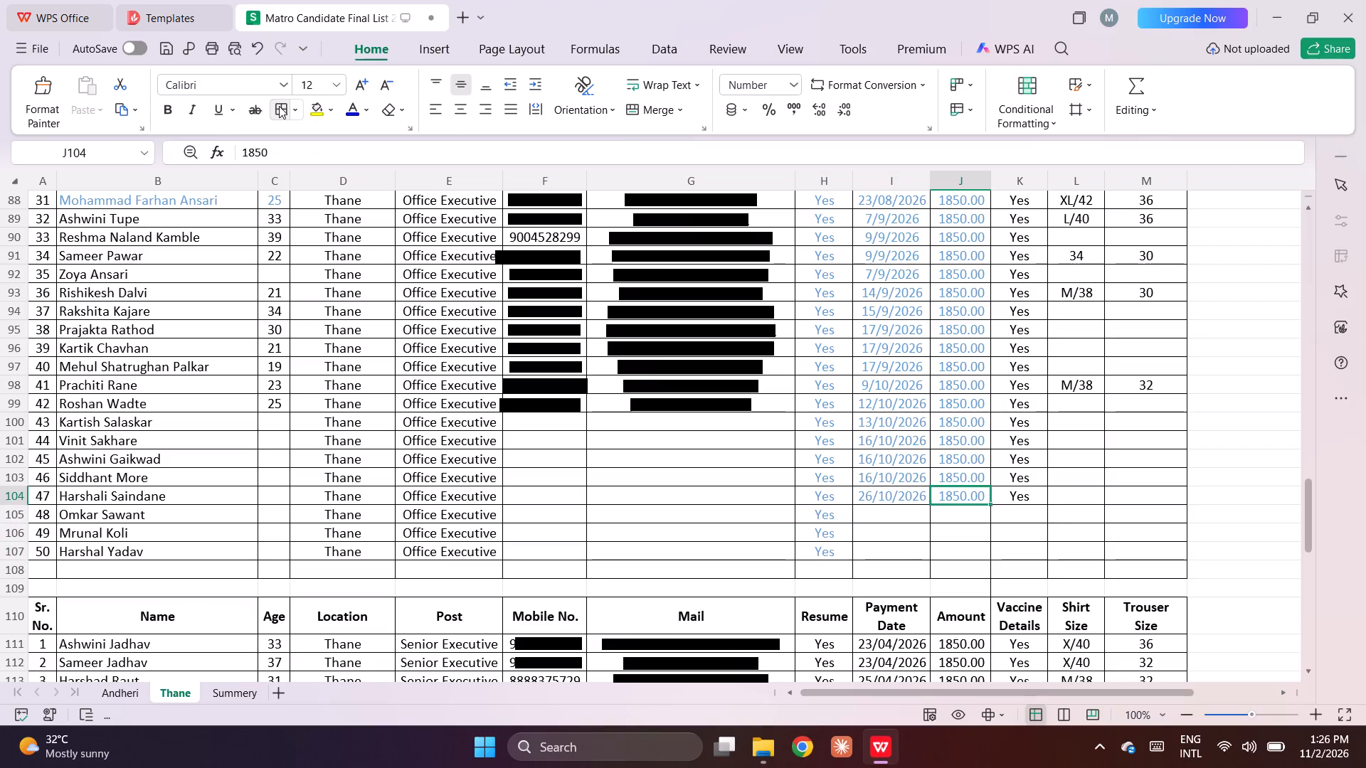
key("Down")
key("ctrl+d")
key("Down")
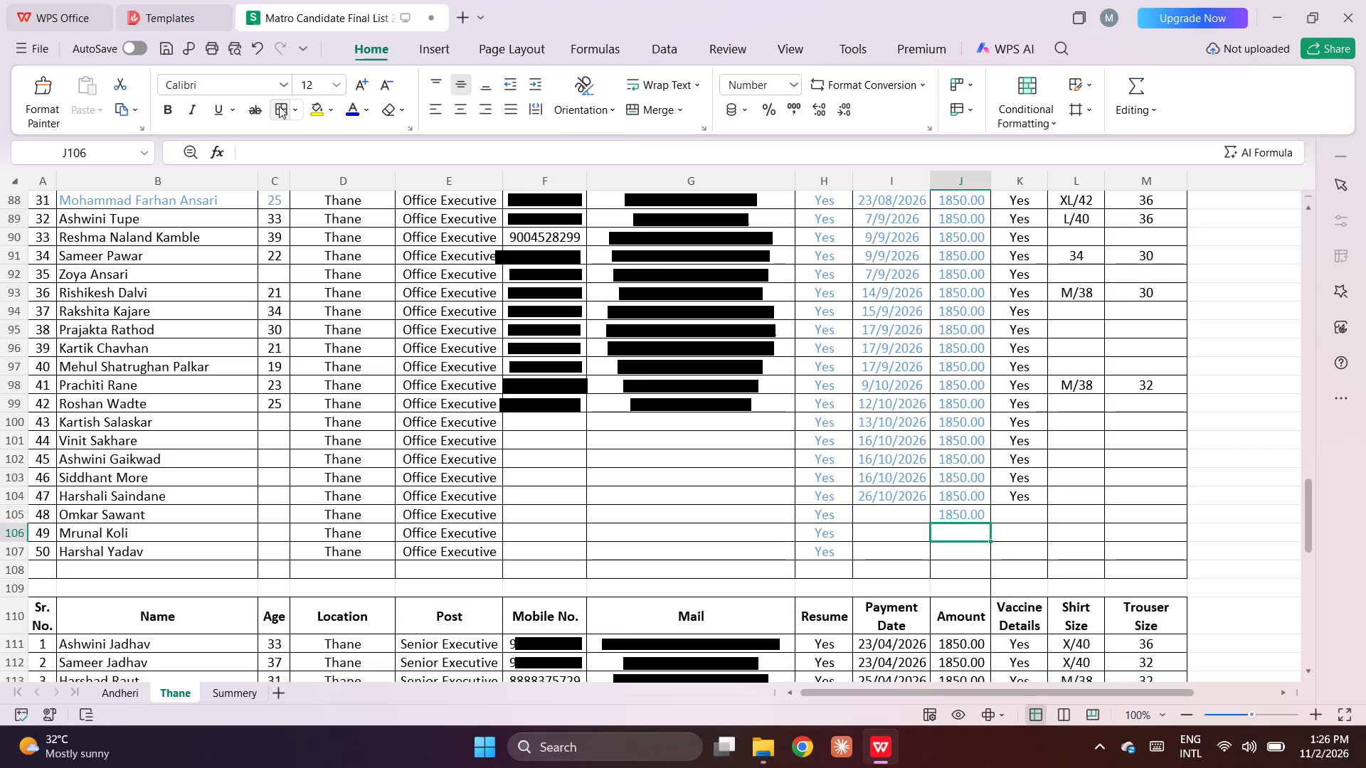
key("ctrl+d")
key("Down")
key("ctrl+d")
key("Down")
Fill the Amount cells of the St.Sup. / Ticket candidates numbered 34 to 37, rows 36 to 39, with 1850.00.
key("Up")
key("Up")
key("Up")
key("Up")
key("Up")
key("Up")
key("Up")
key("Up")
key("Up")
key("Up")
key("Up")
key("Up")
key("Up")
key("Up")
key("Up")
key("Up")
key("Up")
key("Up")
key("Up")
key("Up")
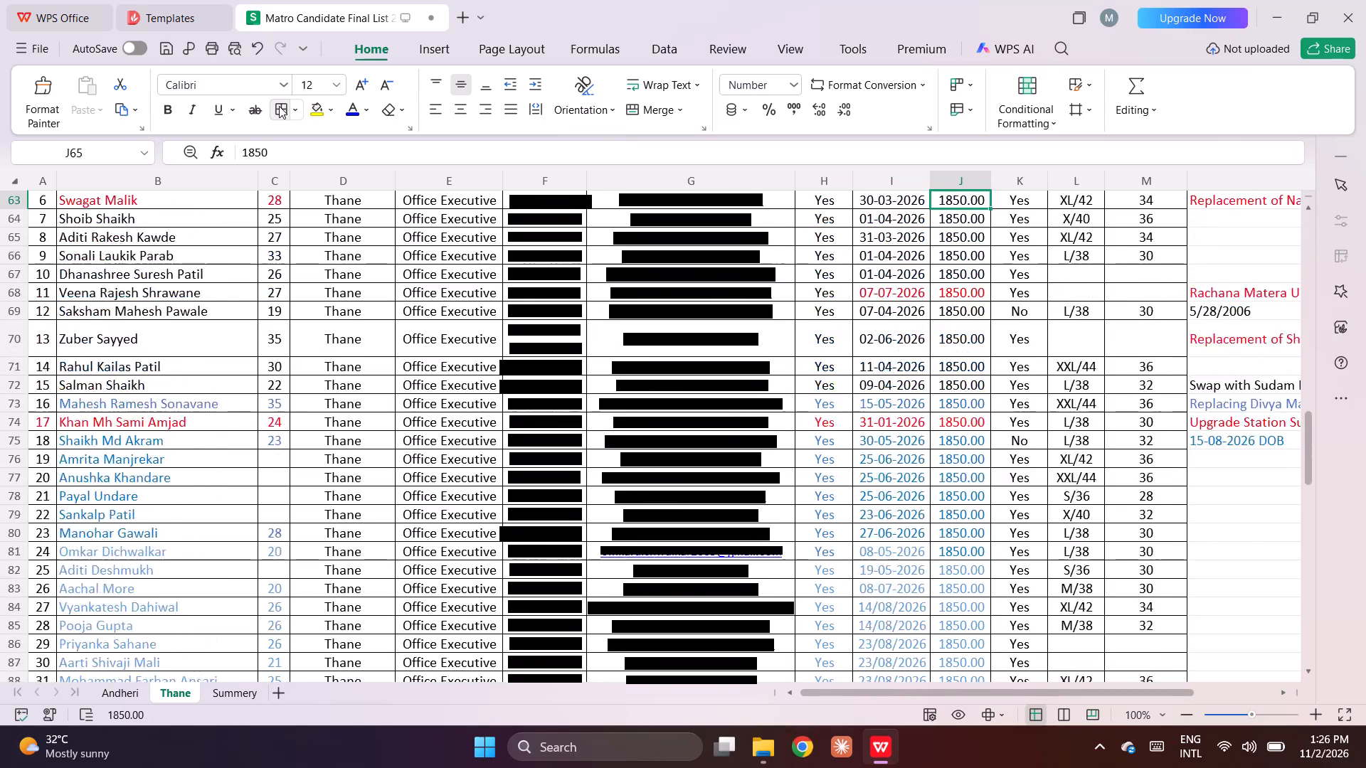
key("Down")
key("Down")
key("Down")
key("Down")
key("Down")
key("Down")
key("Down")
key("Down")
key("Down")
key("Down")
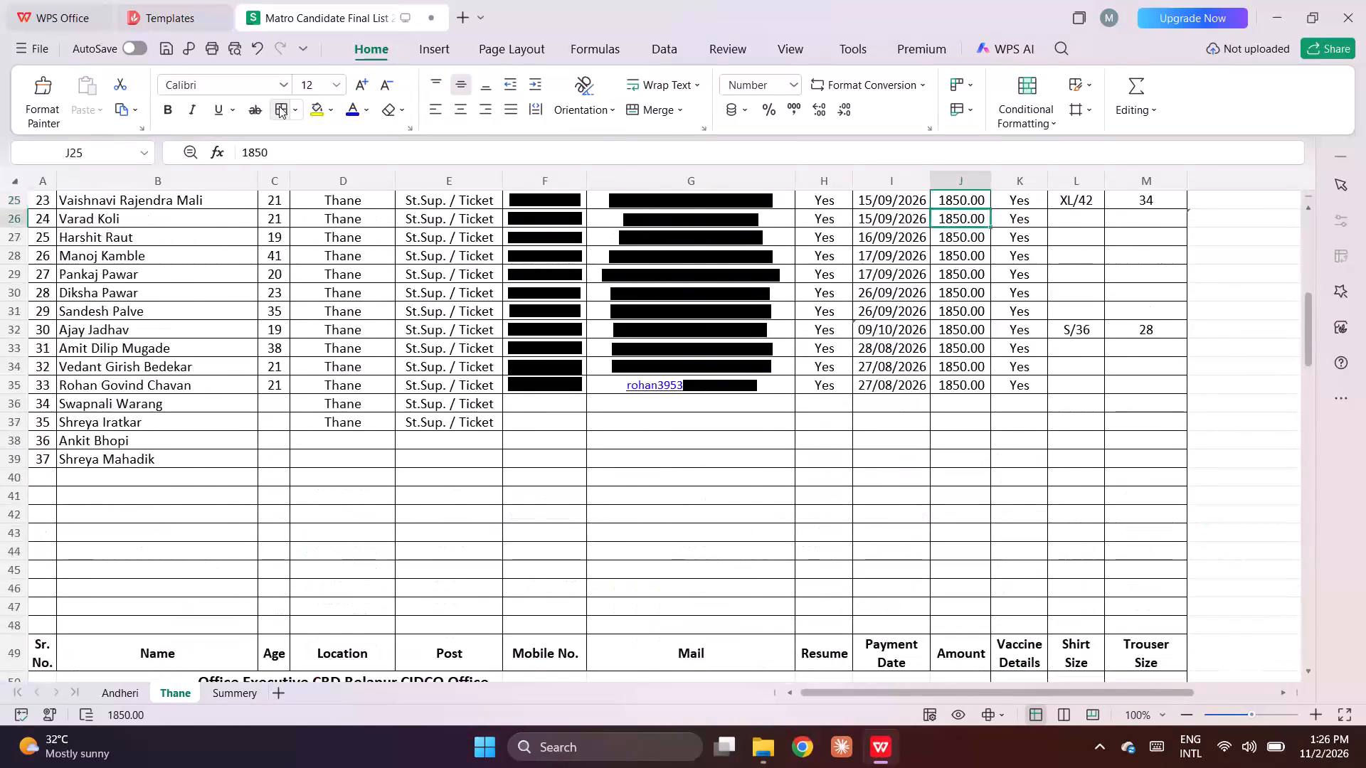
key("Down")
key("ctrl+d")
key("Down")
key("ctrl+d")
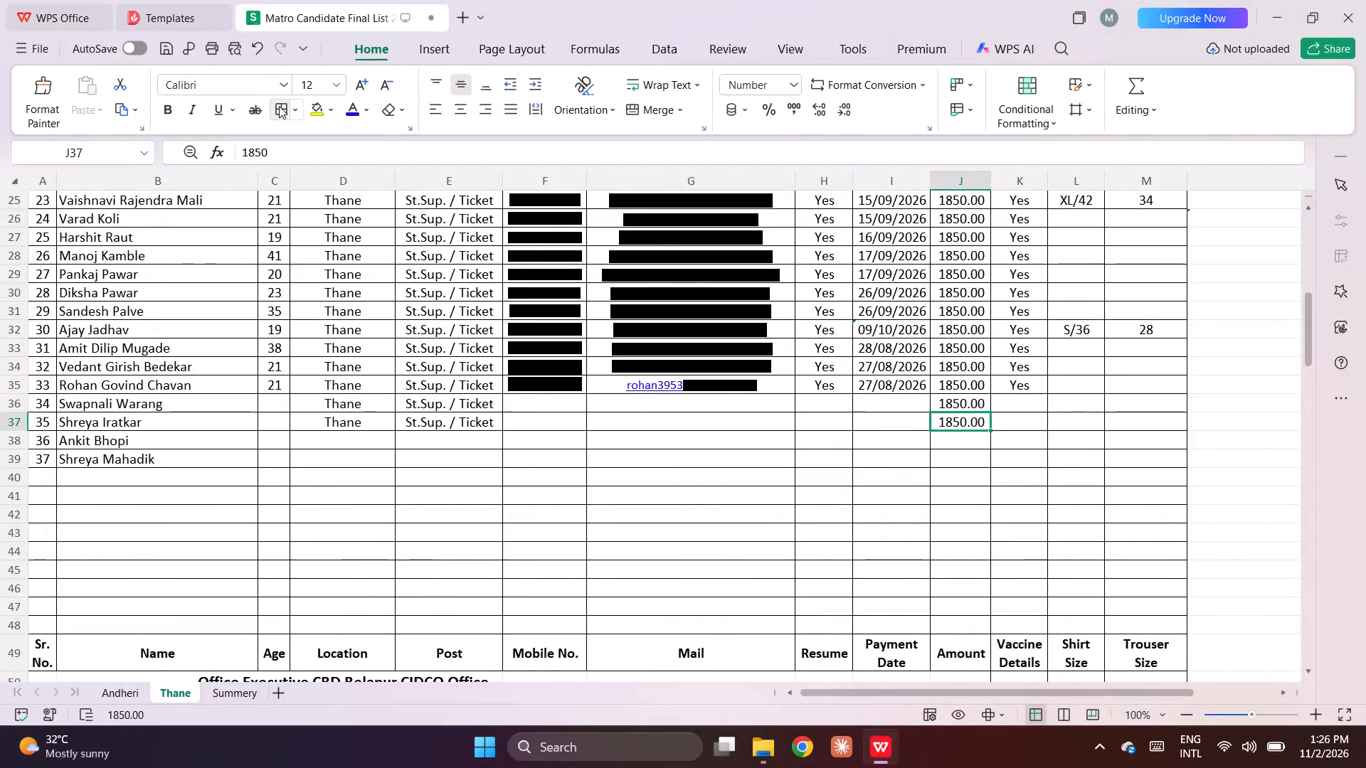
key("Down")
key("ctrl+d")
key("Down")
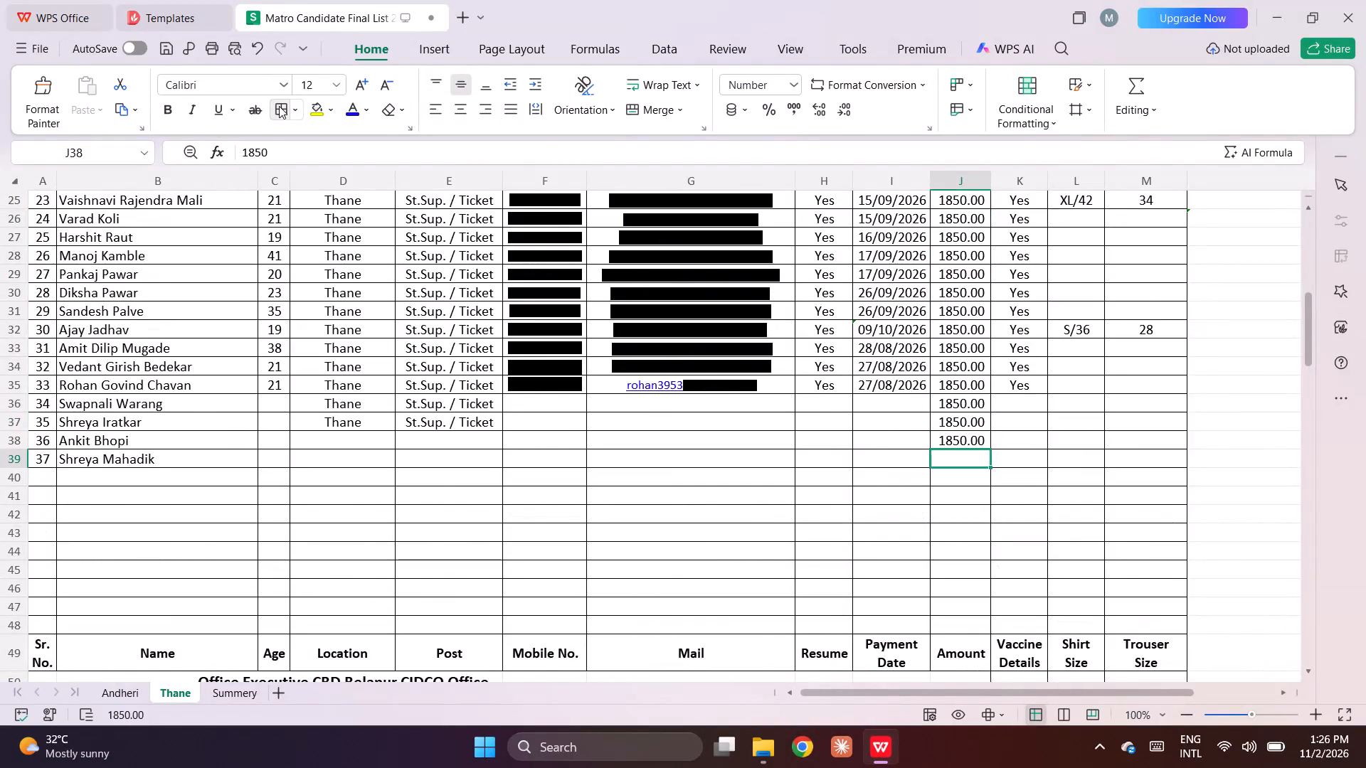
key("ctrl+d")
Fill the Location cells of serial numbers 36 and 37, rows 38 and 39, with Thane.
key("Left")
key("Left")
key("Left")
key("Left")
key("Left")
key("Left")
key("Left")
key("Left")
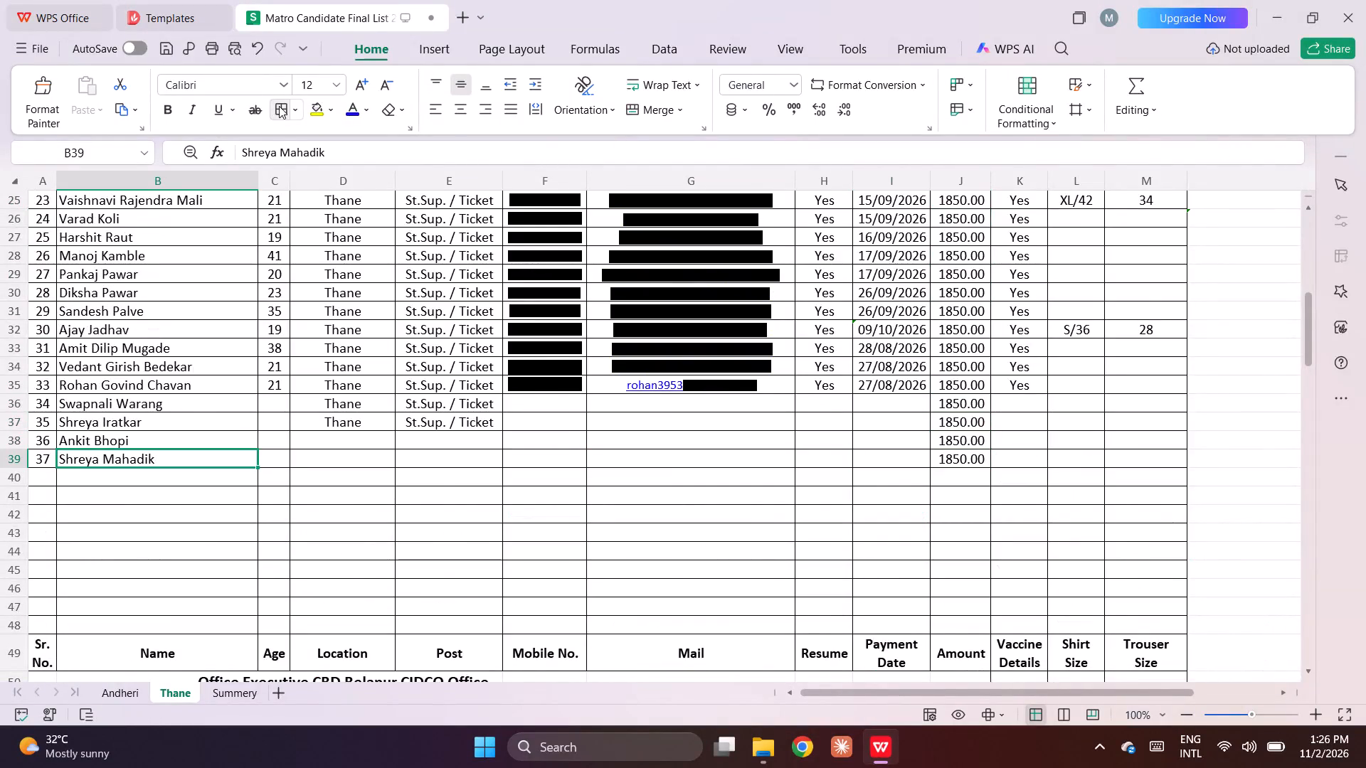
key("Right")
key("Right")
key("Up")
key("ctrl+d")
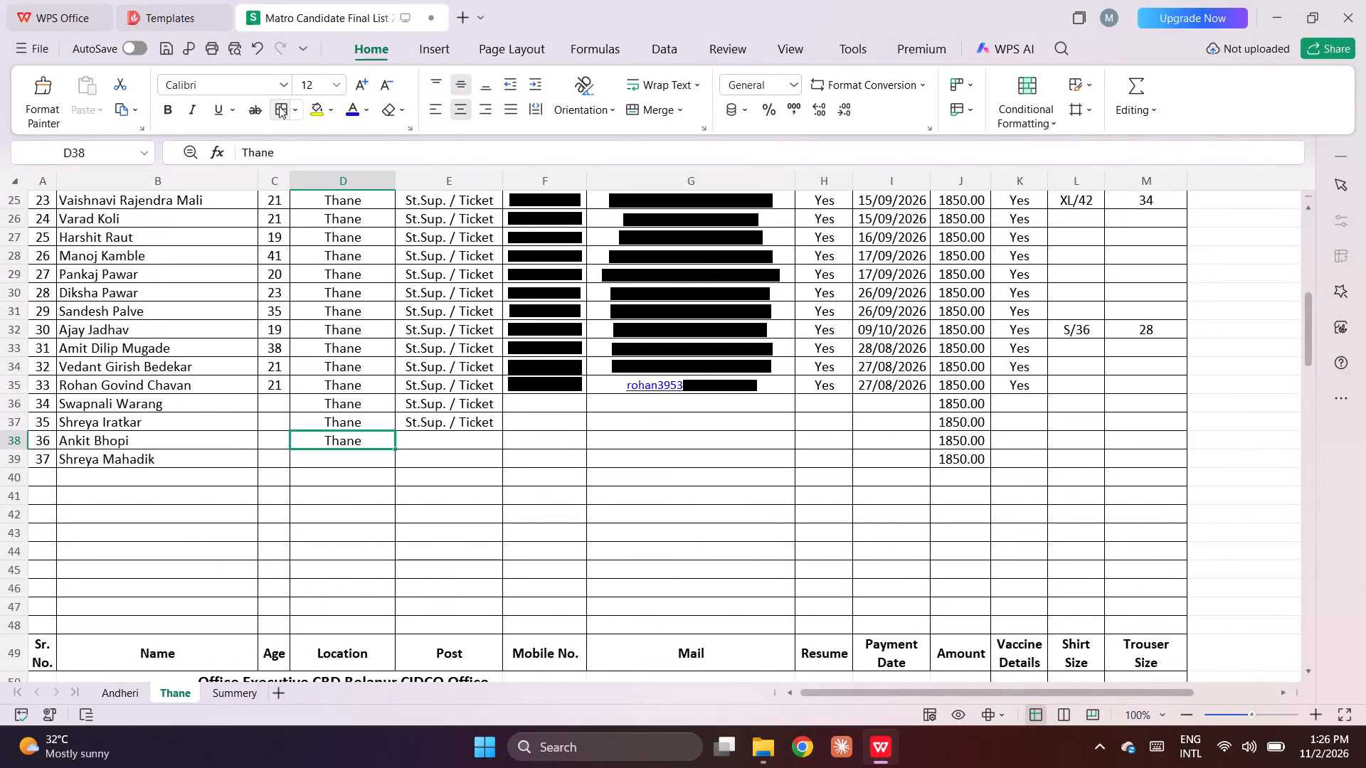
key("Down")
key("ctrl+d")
Fill the Post cells of serial numbers 36 and 37, rows 38 and 39, with St.Sup. / Ticket.
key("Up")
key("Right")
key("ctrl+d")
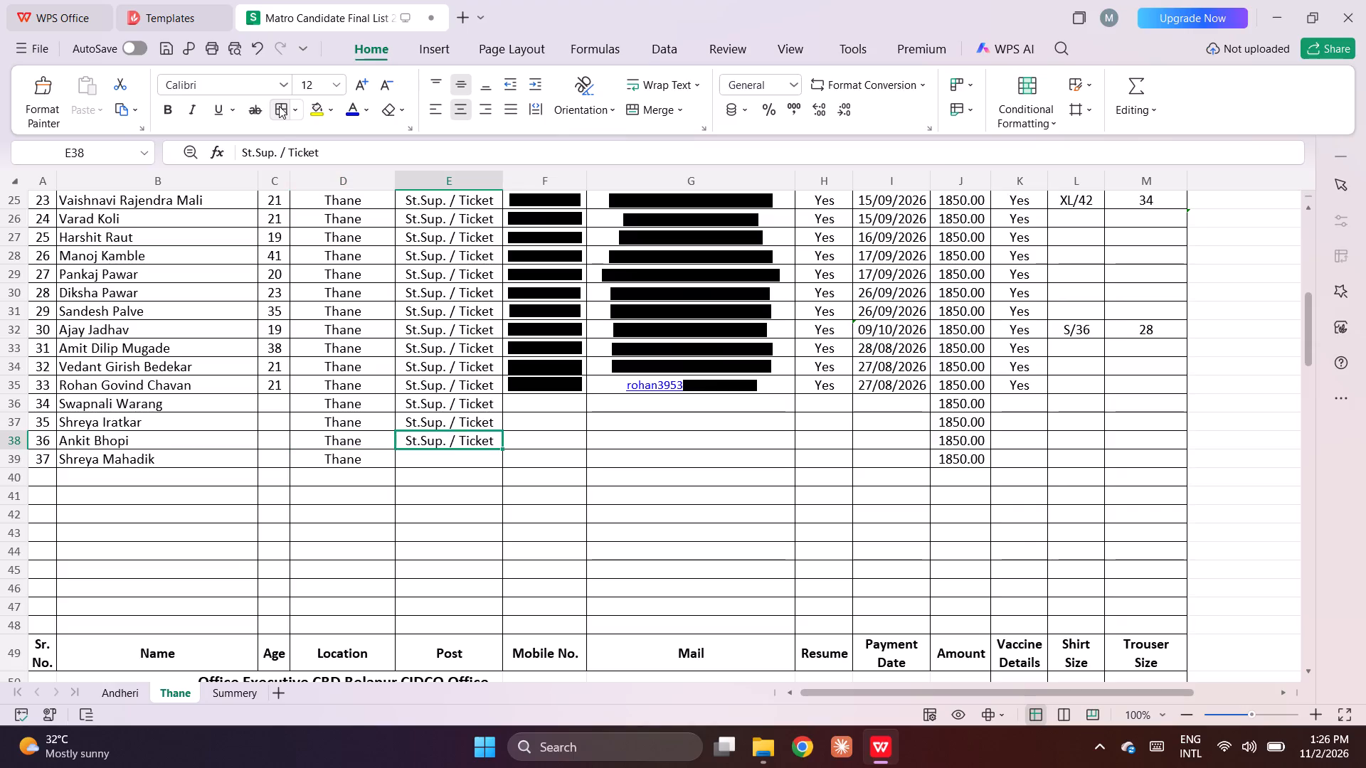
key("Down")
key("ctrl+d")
Fill the Resume cells of the St.Sup. / Ticket candidates numbered 34 to 37, rows 36 to 39, with Yes.
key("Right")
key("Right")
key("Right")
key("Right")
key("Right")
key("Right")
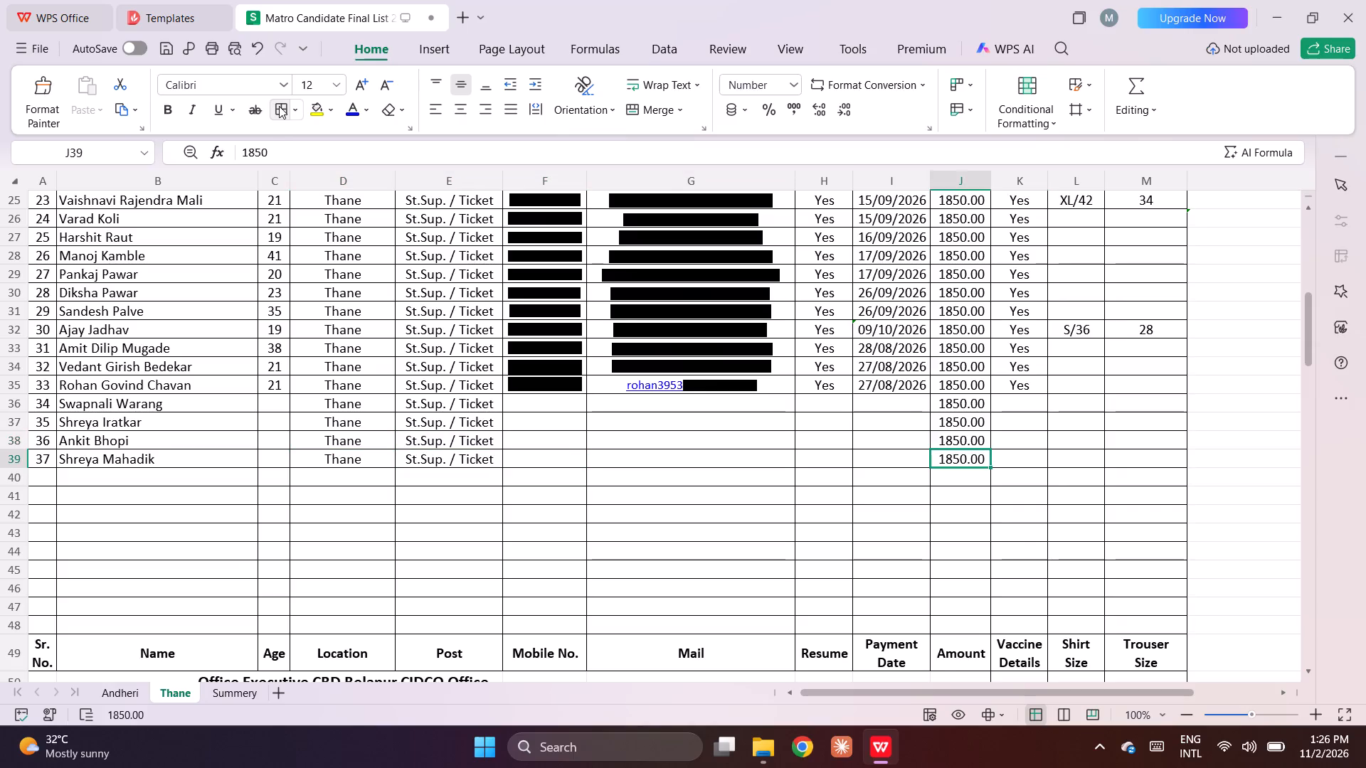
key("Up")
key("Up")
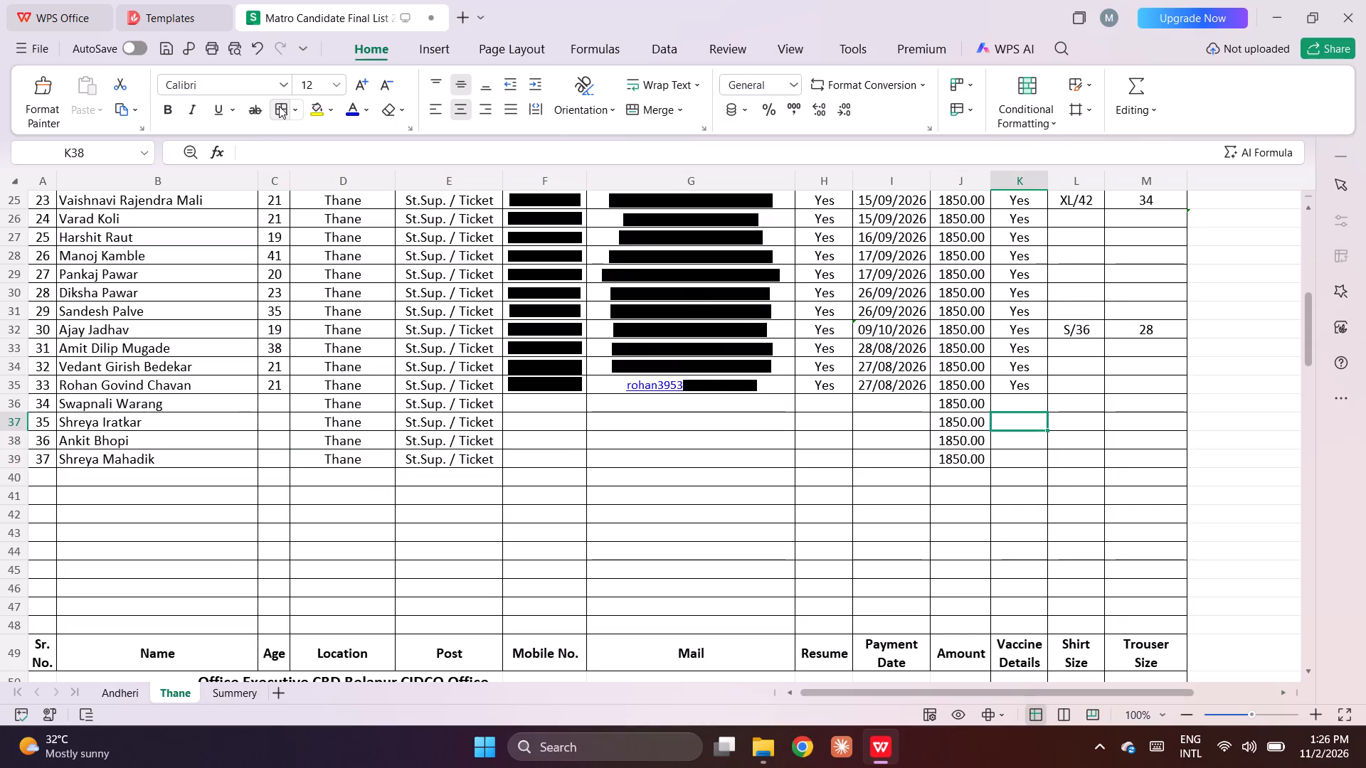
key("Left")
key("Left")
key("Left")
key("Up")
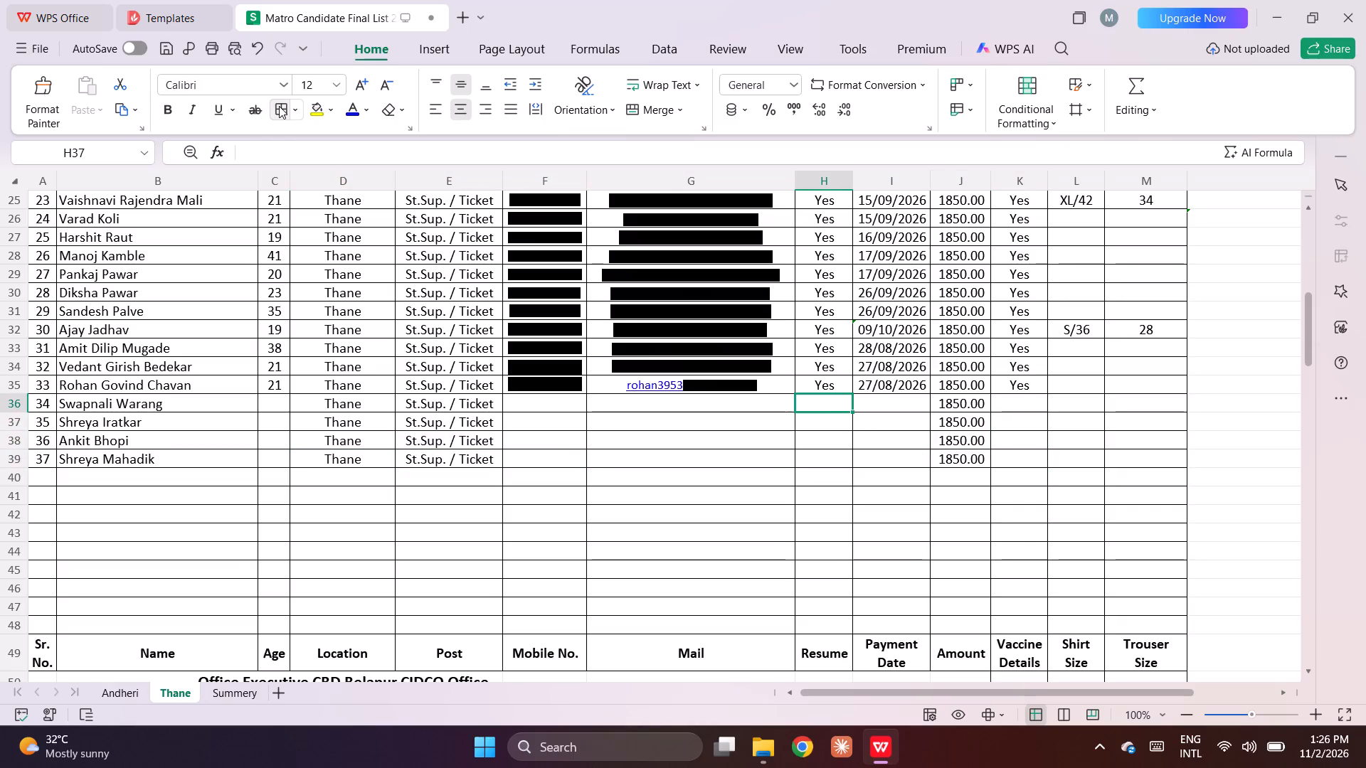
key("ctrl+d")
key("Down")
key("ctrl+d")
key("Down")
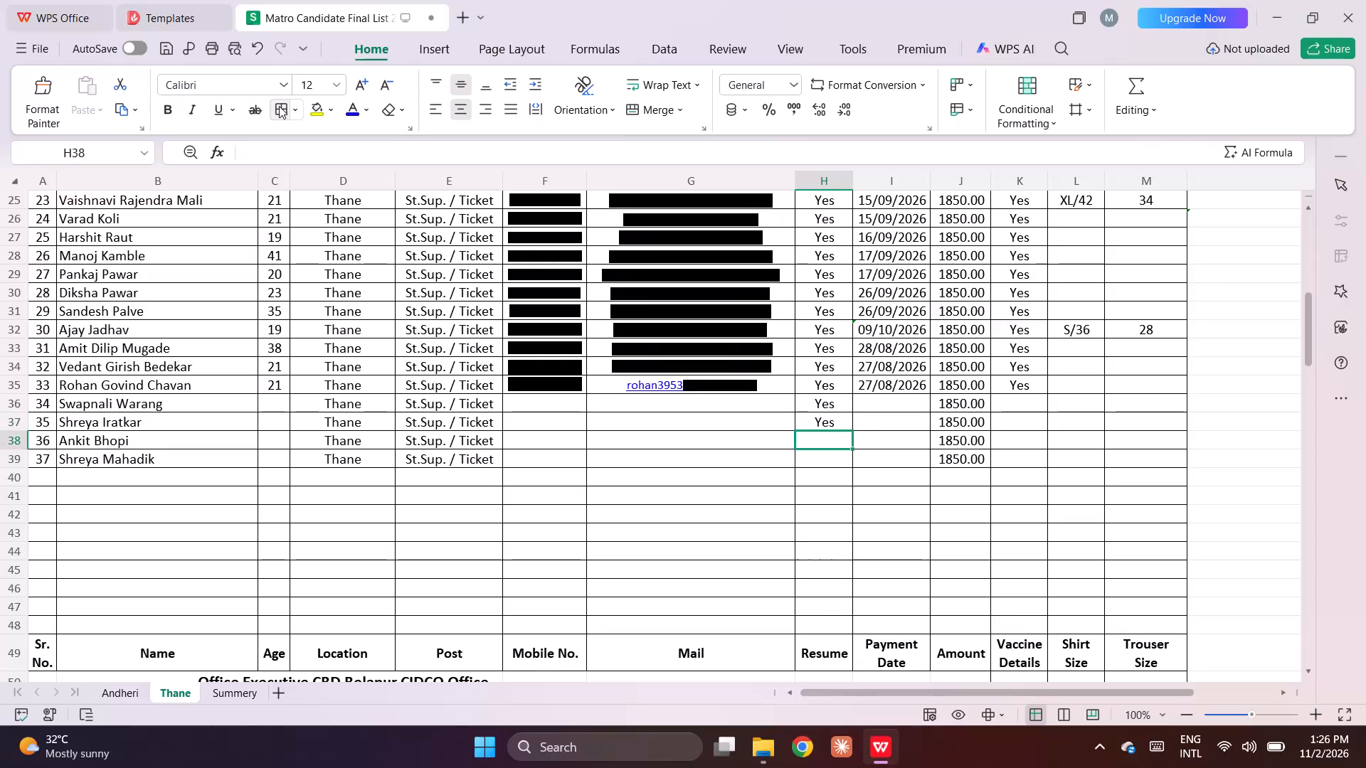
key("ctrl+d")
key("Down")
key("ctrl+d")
Check the Resume column through the Office Executive list to serial number 50 and the first Senior Executive rows.
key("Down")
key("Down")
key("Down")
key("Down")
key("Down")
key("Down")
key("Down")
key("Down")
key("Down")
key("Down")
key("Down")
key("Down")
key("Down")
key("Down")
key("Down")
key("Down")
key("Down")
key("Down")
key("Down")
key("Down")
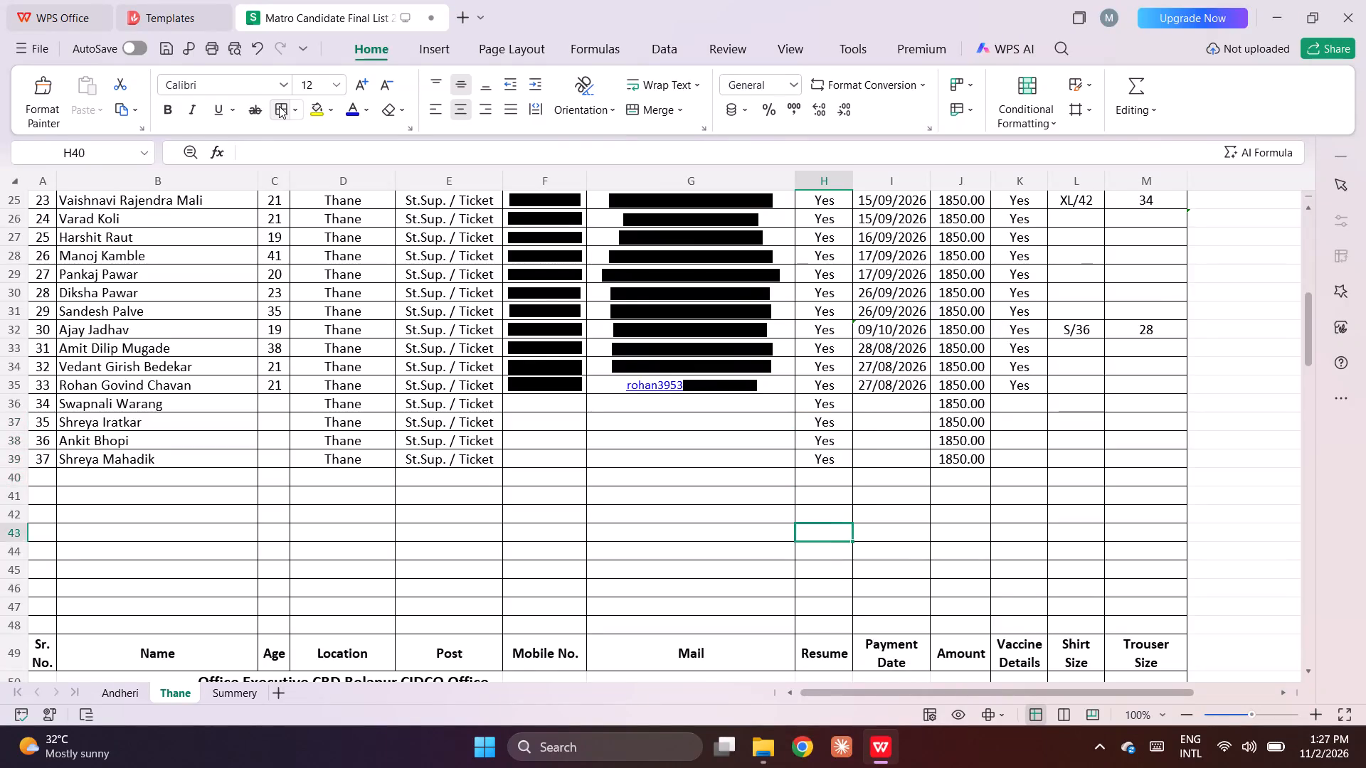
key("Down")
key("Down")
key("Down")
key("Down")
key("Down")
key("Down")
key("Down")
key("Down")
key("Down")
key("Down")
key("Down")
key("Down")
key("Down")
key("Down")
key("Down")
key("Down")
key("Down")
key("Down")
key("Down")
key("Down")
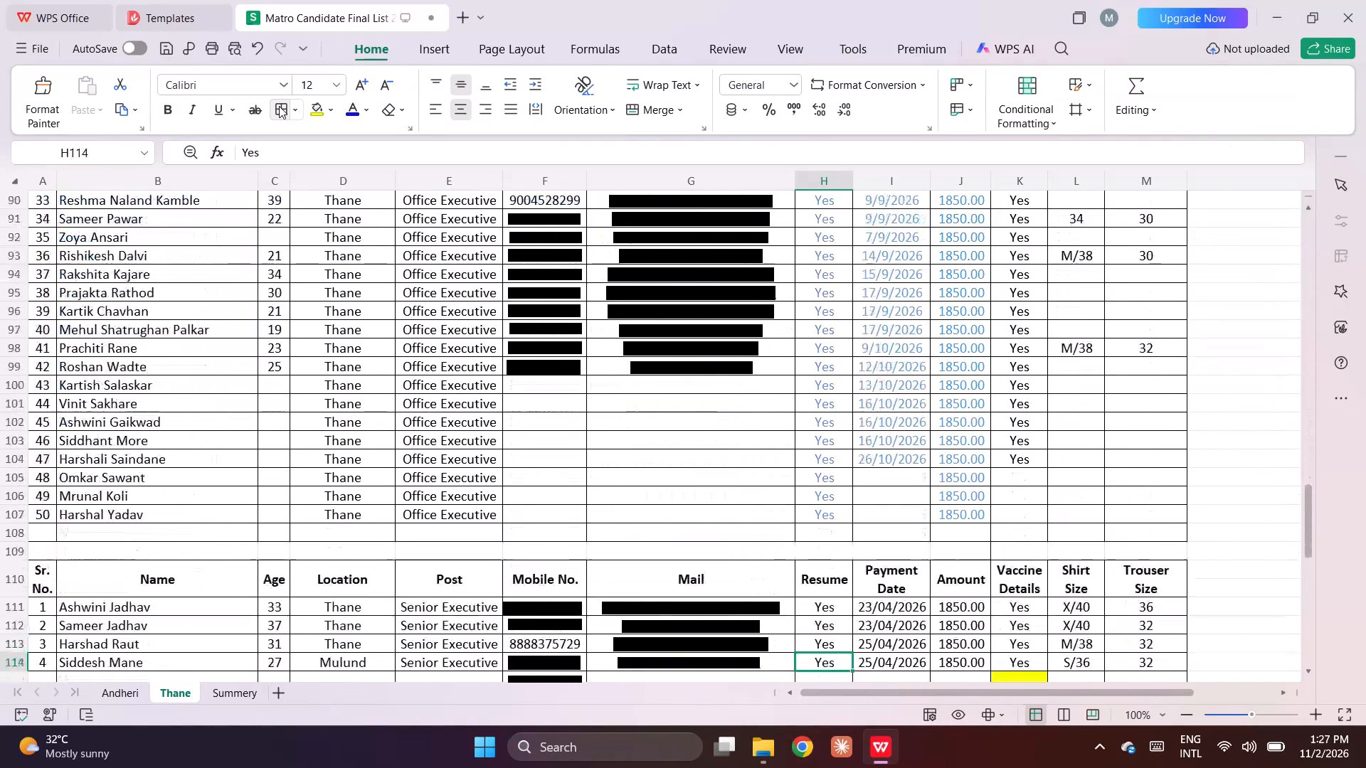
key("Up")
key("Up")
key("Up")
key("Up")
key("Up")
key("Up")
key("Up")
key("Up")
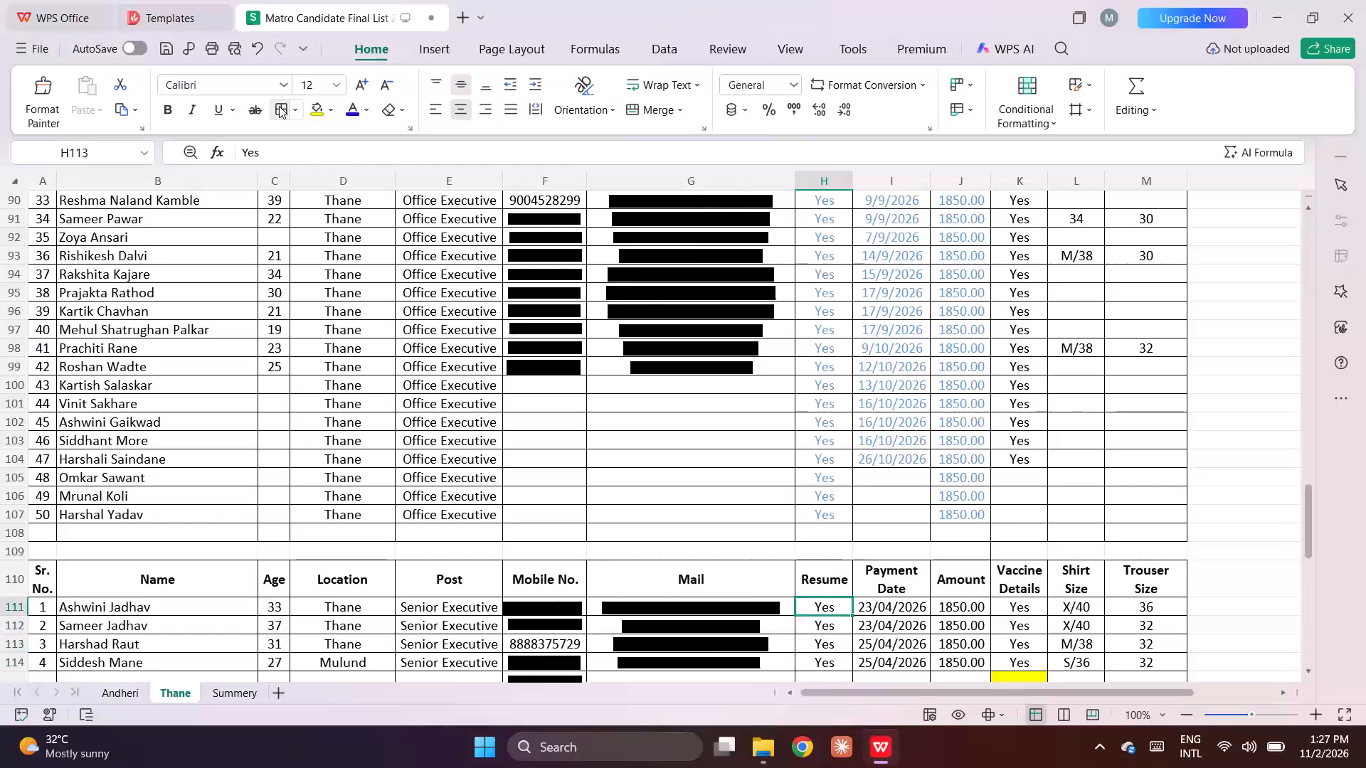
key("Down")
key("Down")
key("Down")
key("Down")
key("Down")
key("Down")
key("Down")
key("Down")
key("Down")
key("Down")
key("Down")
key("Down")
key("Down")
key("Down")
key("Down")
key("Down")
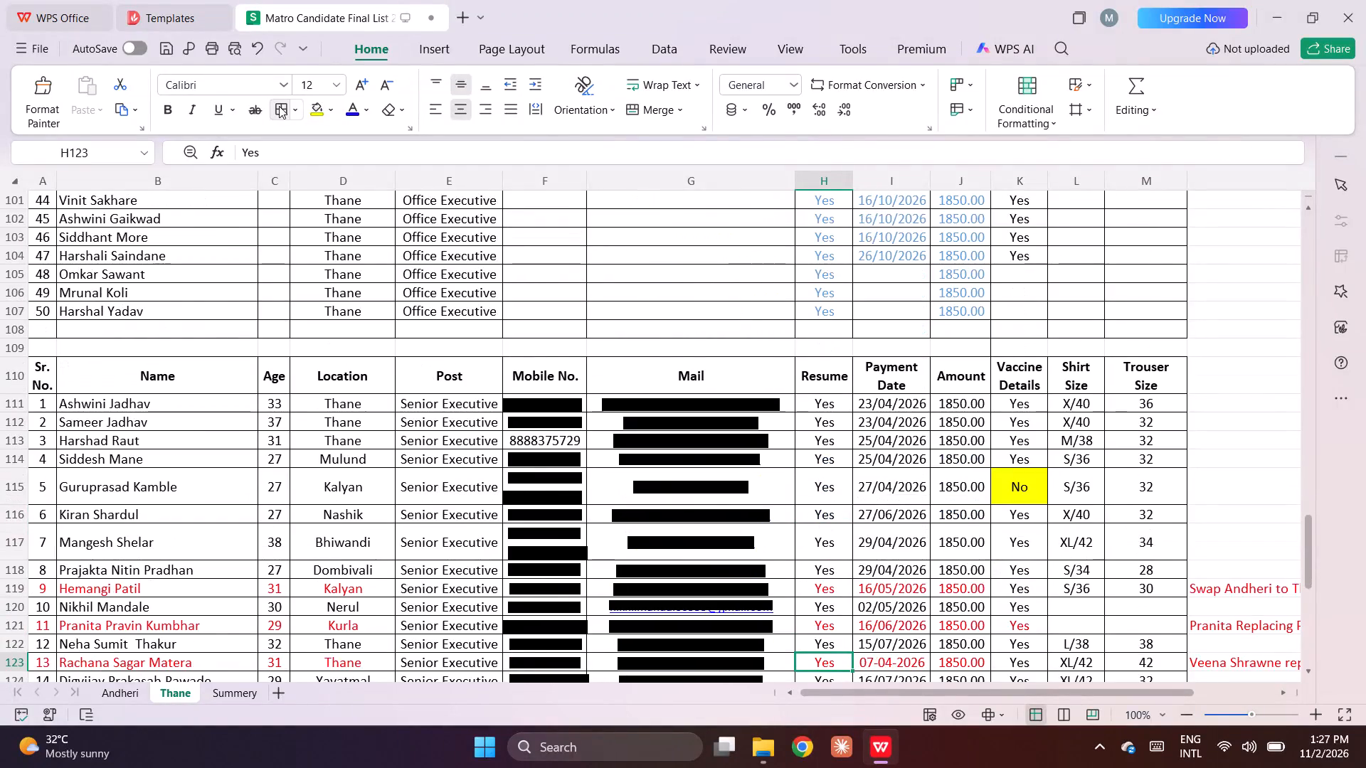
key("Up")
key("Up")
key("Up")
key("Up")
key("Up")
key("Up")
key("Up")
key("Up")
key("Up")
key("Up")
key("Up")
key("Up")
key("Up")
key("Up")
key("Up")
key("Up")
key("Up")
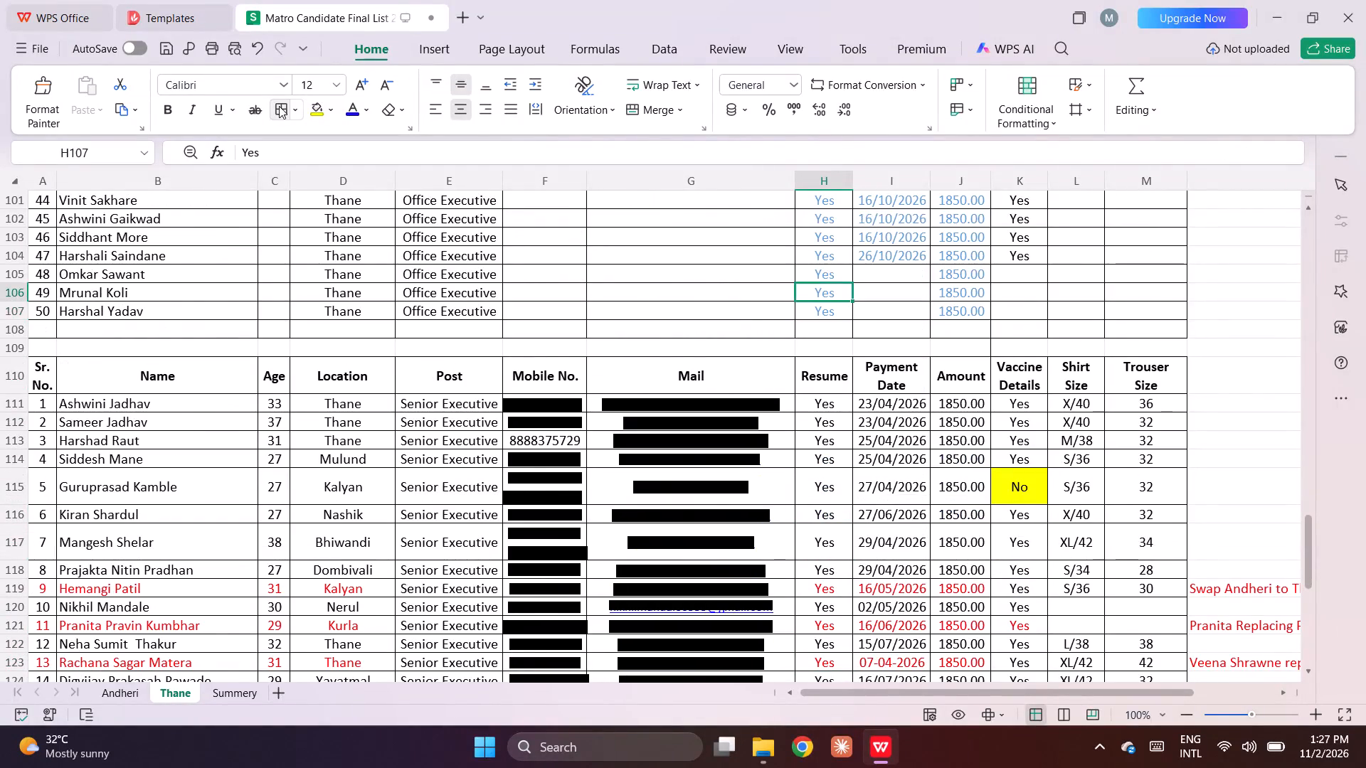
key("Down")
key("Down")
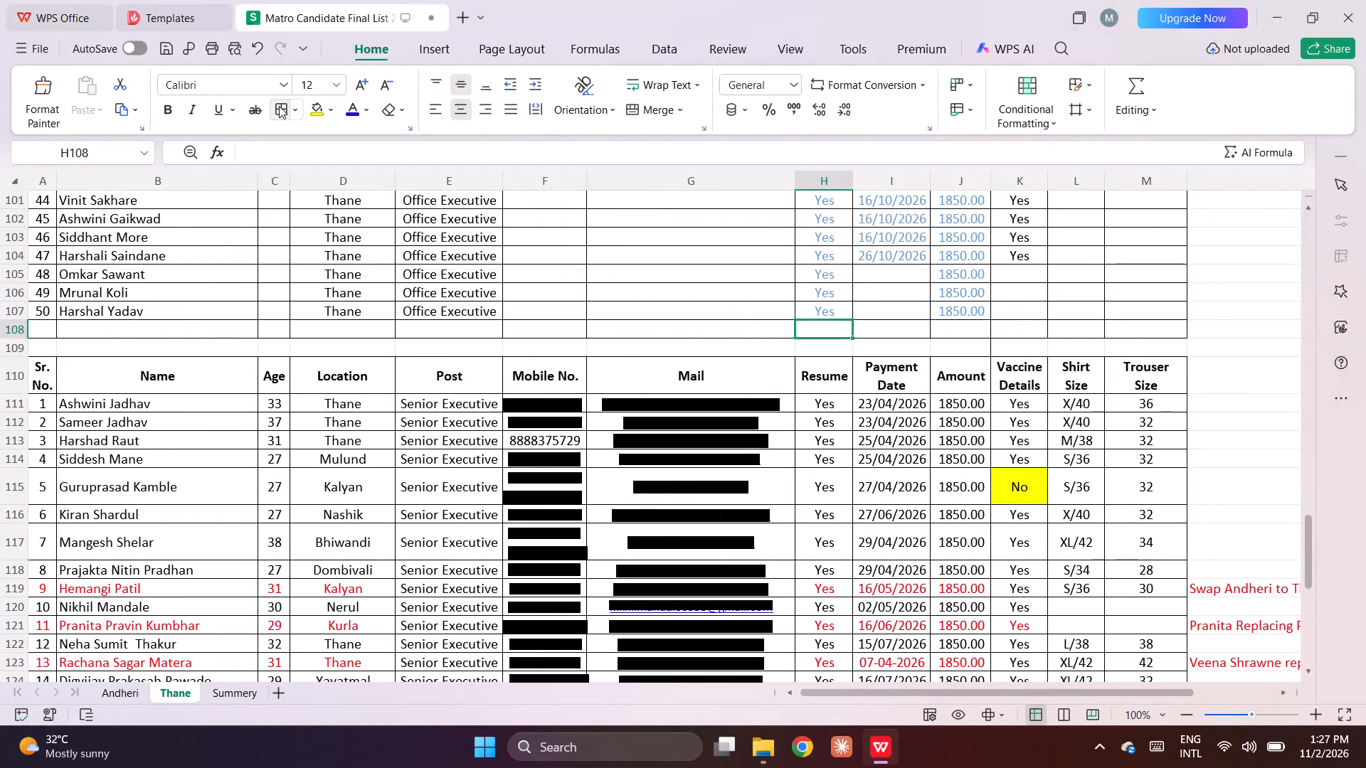
Save the candidate list workbook.
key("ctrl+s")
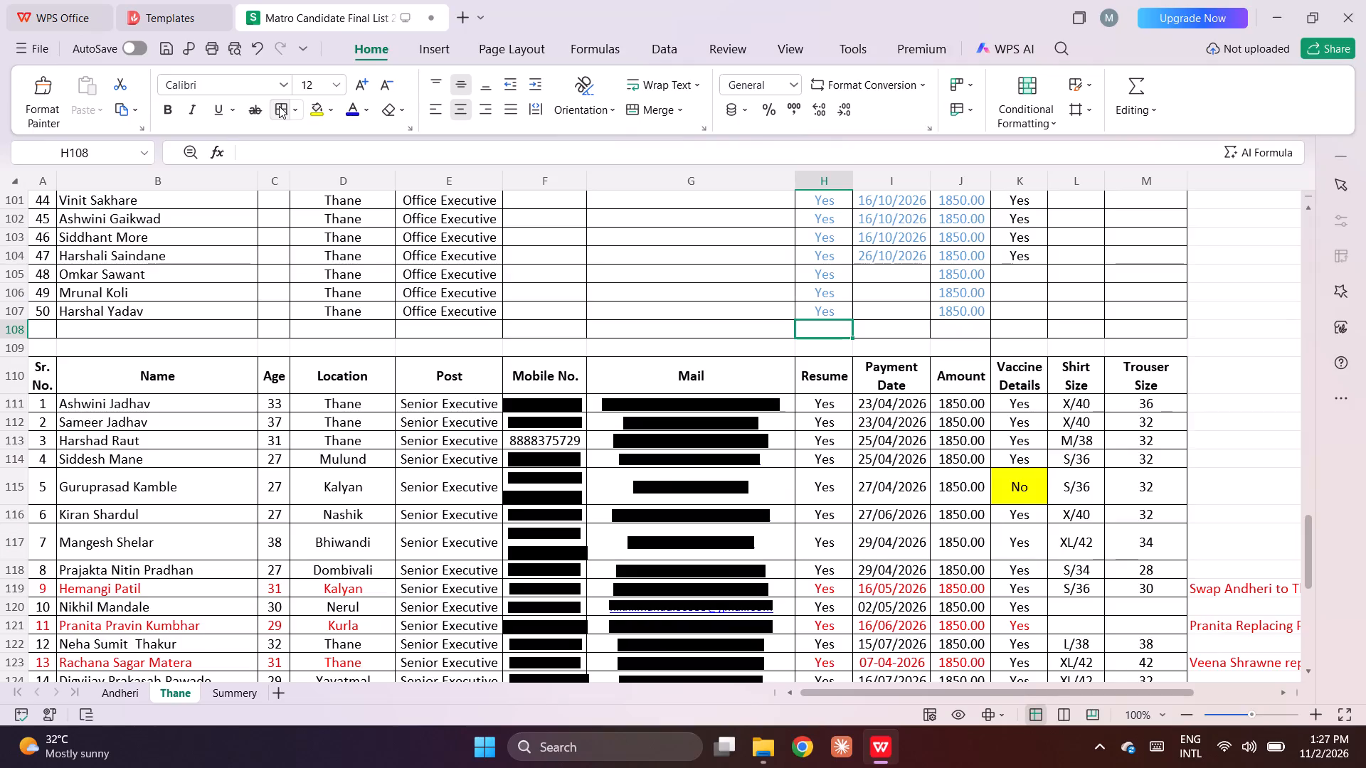
Review the Thane sheet's Senior Executive list from its first rows down through the Security Supervisor section.
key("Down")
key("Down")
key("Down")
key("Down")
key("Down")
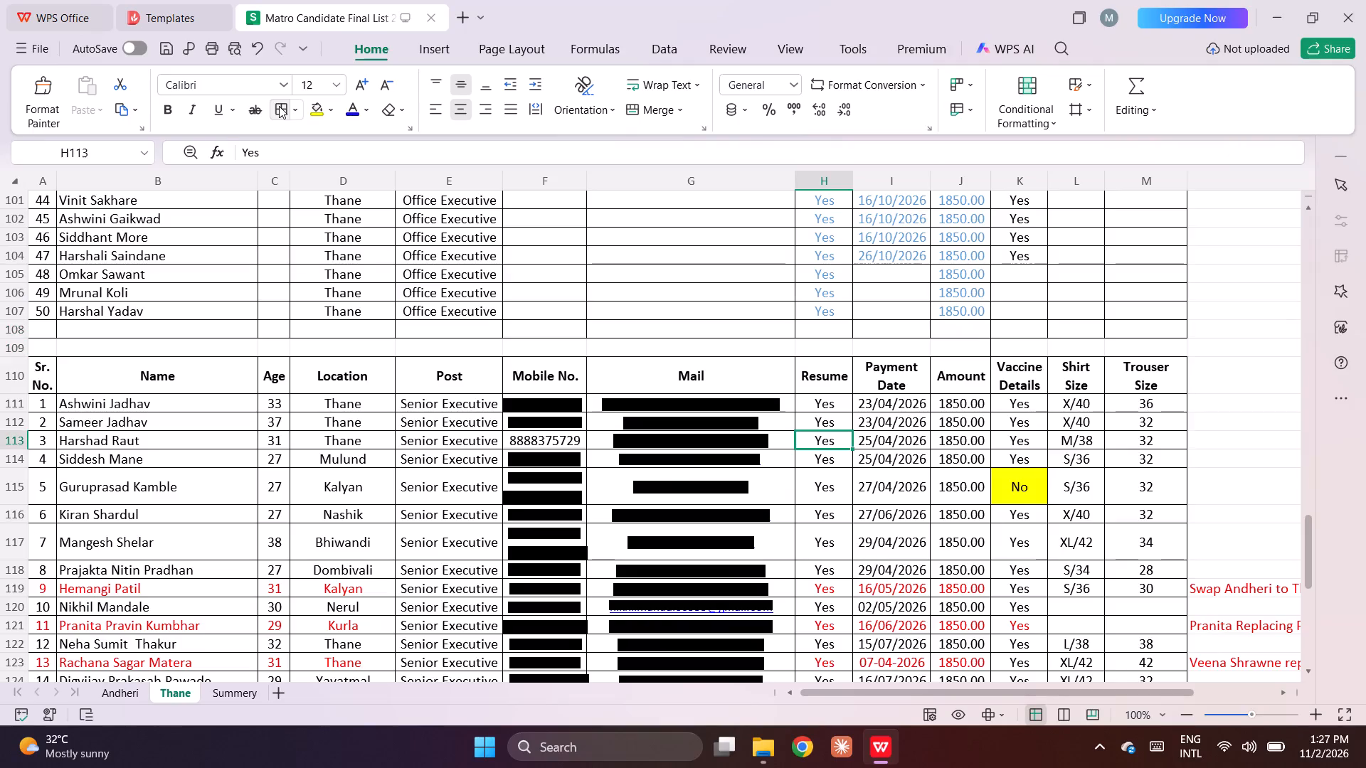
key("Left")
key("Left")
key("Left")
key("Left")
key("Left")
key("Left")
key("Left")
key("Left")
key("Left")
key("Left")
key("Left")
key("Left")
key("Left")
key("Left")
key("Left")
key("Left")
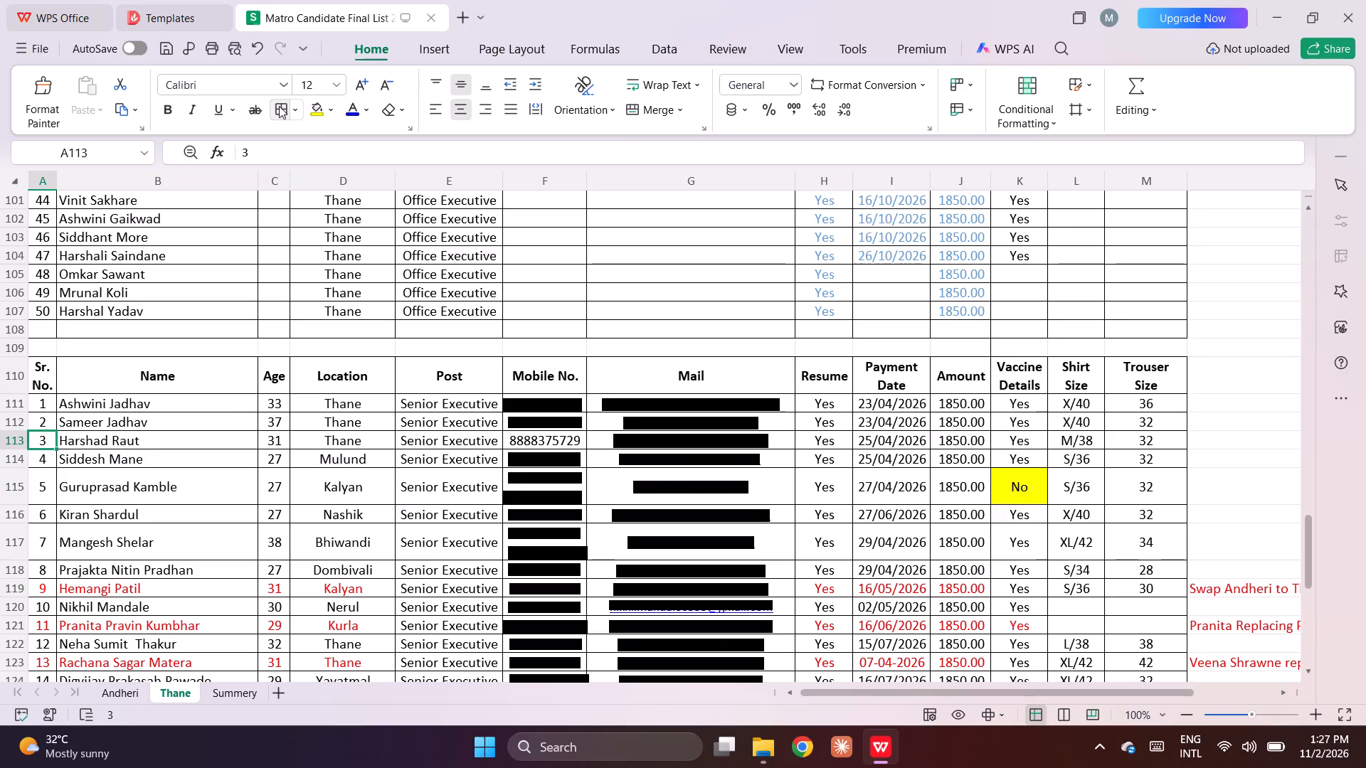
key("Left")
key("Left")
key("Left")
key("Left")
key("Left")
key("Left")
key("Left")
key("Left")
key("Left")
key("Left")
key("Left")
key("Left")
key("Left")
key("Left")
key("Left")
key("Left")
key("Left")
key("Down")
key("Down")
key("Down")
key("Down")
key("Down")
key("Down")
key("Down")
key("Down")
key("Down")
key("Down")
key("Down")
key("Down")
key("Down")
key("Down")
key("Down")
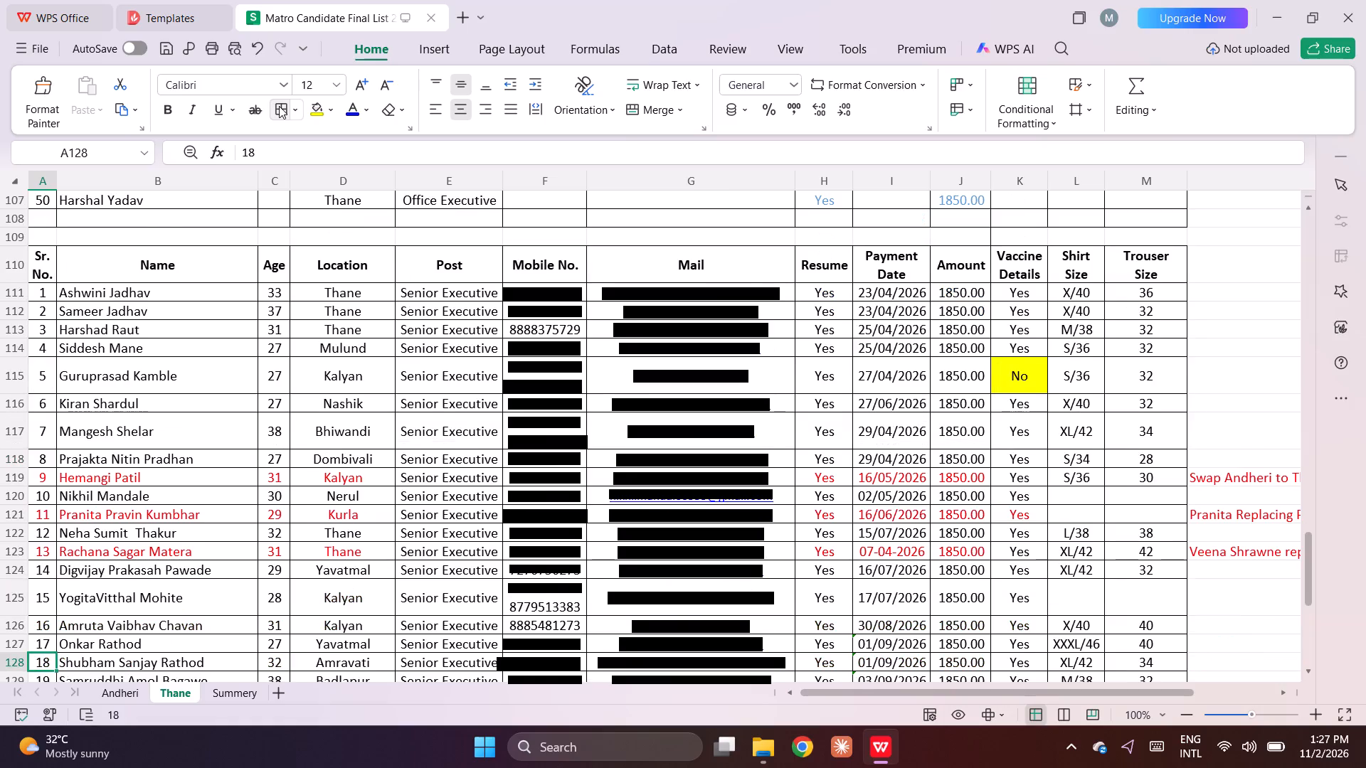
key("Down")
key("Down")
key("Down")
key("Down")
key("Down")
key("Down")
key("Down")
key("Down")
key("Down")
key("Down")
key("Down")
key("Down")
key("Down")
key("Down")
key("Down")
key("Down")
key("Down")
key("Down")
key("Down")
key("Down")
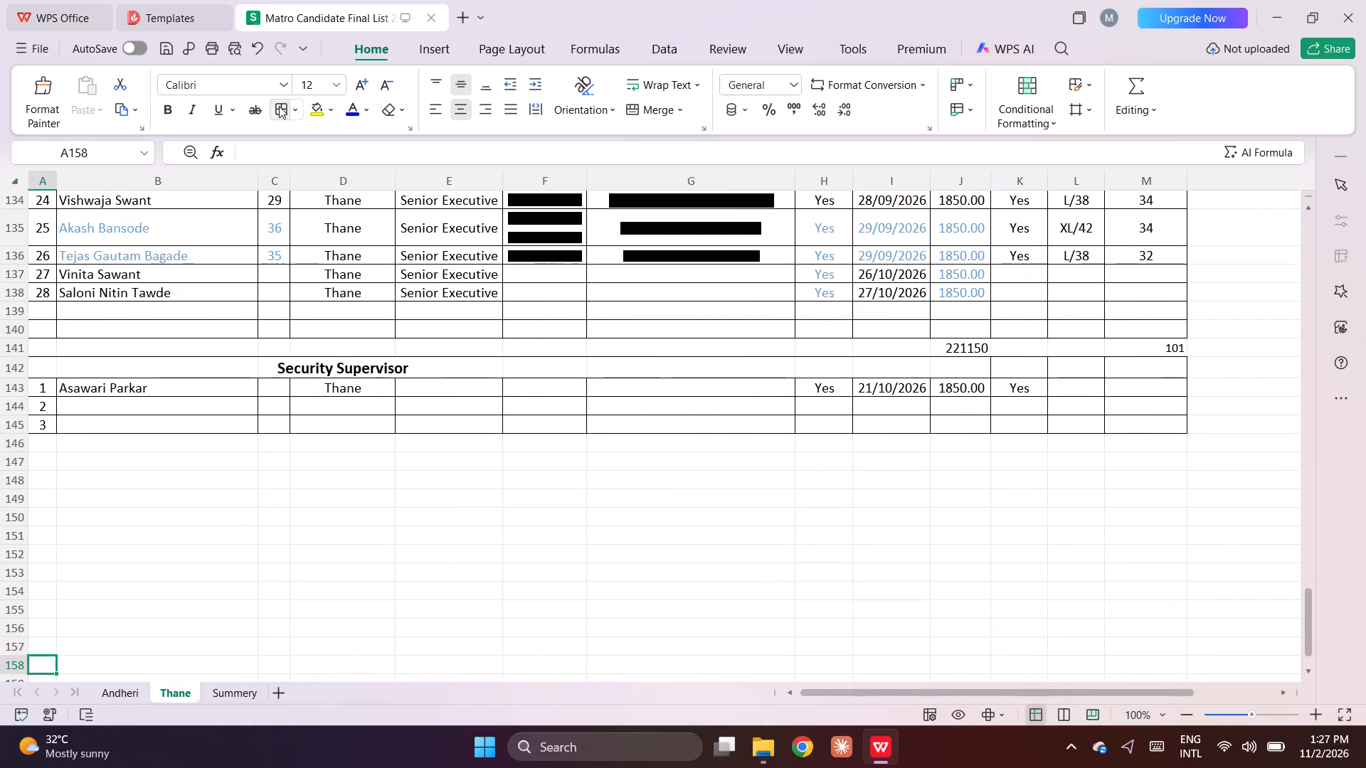
Recheck the Thane Security Supervisor rows and the Senior Executive entries back up to serial number 14.
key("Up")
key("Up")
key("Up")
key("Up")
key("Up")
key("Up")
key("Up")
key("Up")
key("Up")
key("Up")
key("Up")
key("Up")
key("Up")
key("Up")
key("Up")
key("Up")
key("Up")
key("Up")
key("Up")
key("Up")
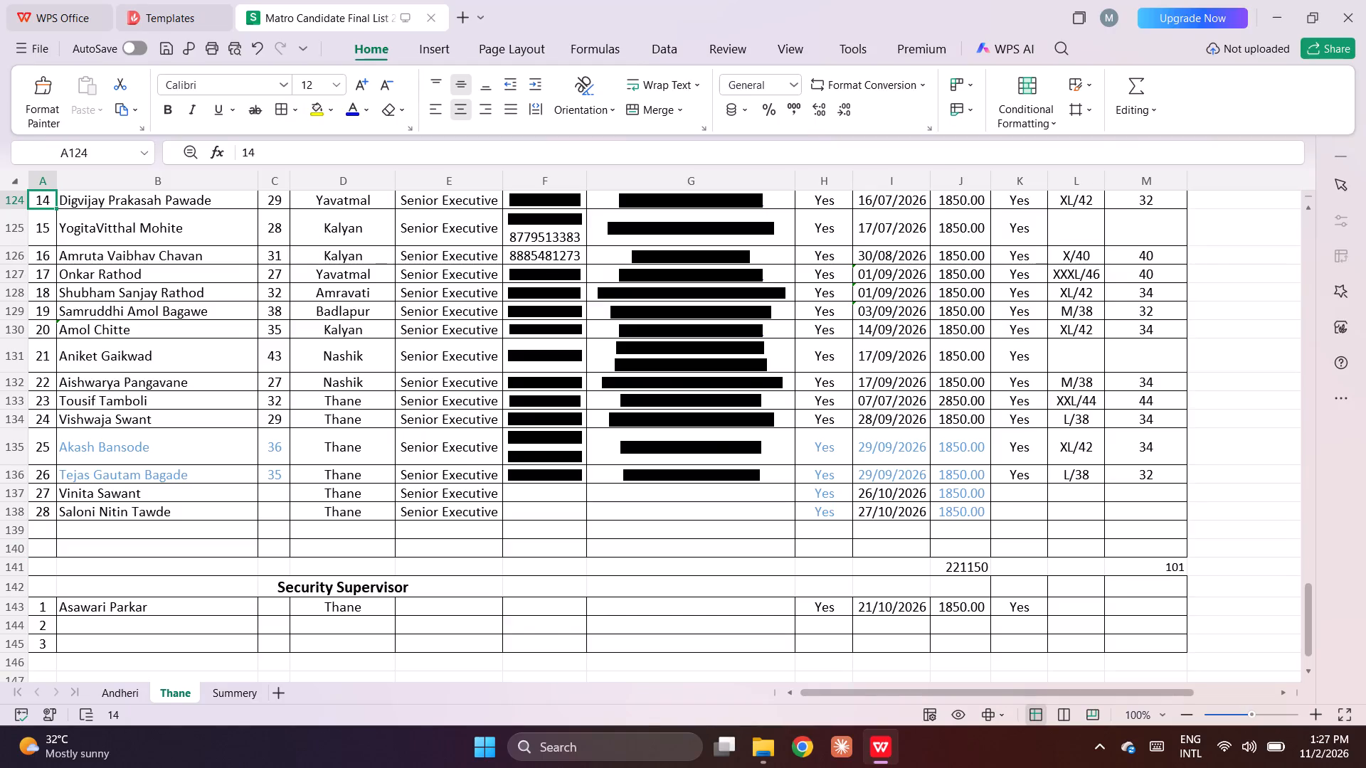
Switch to the Andheri sheet to check the end of its Office Executive list.
left_click(127, 691)
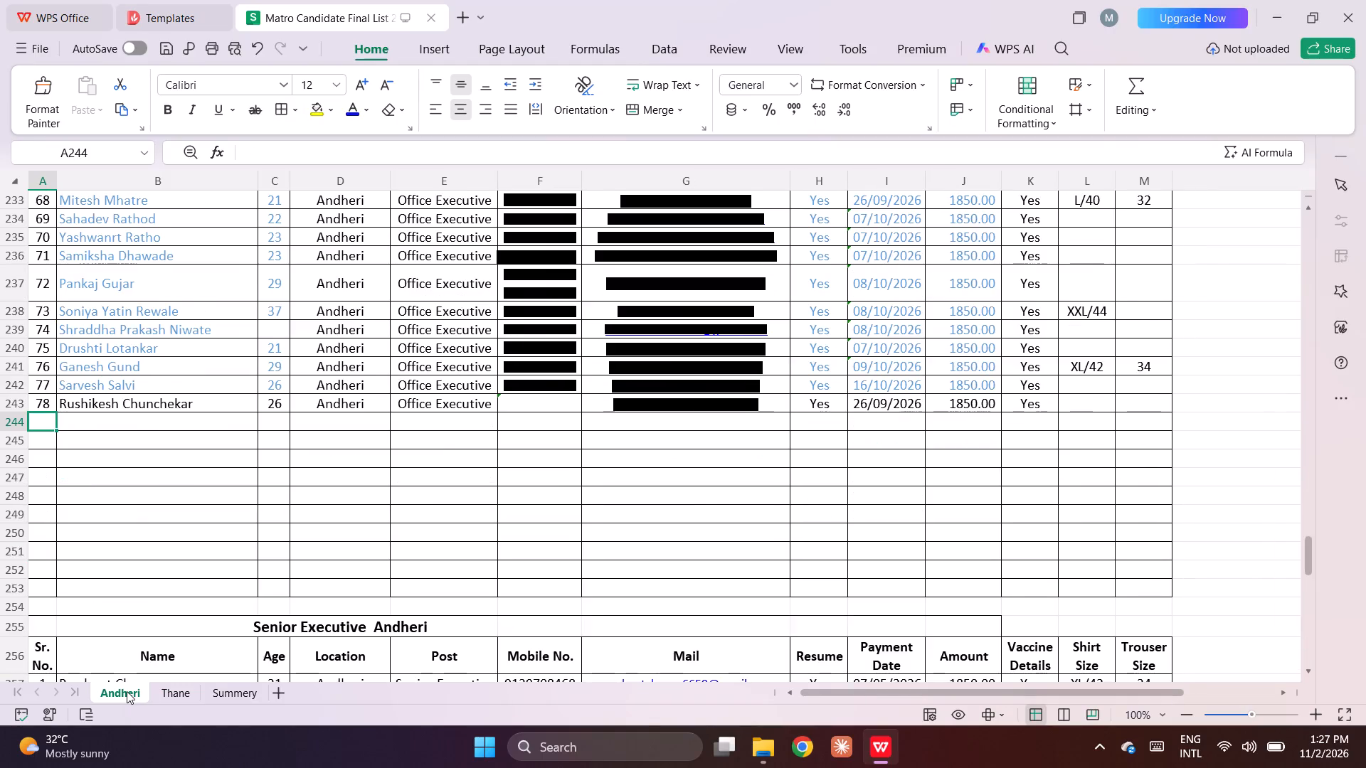
key("Left")
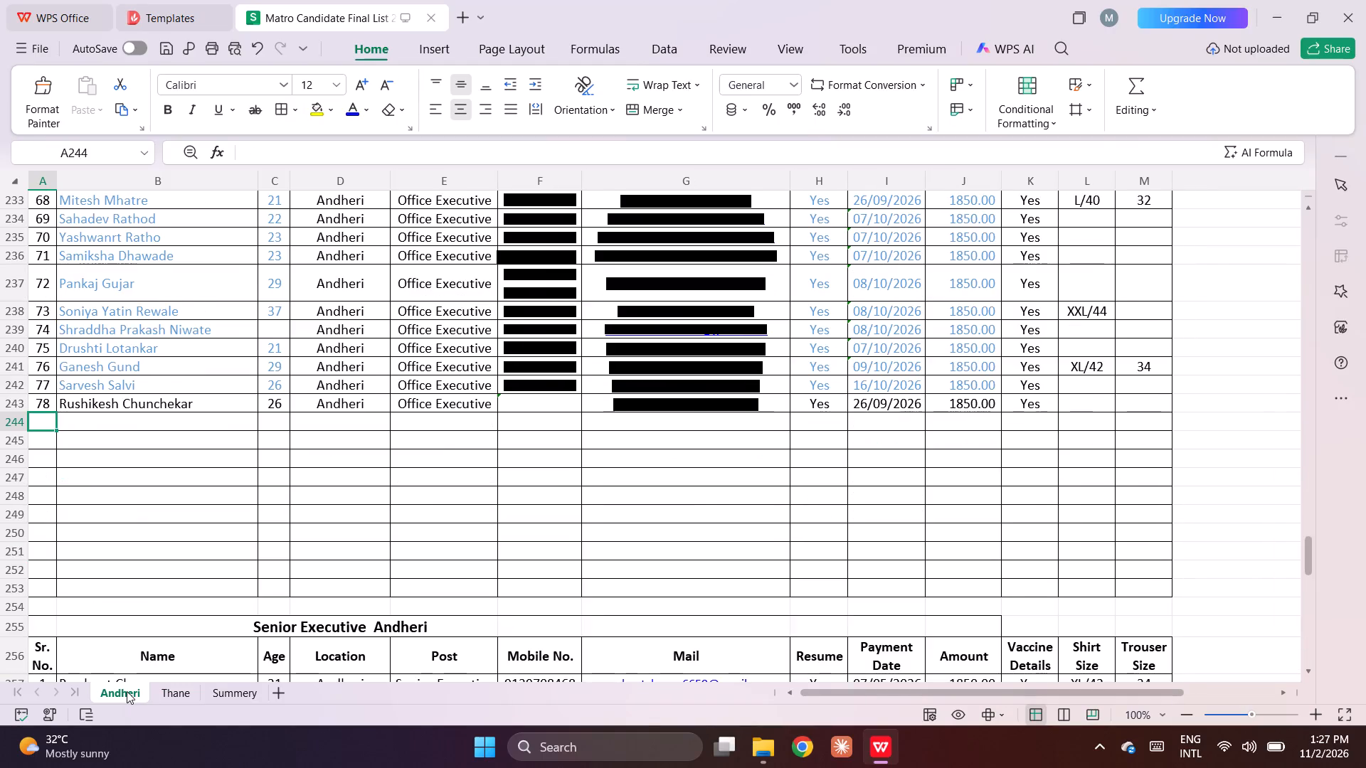
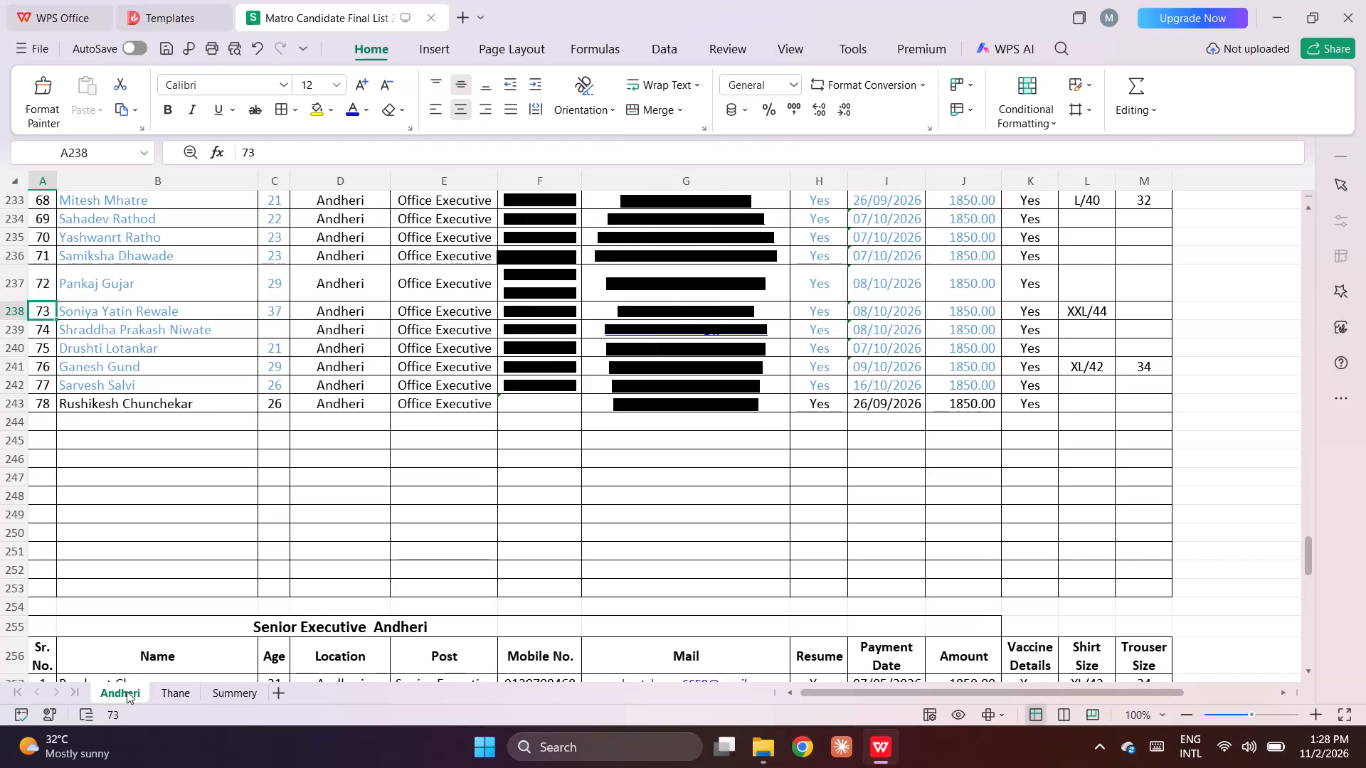
Add serial number 79 and the new candidate's name in the first empty row of the Andheri Office Executive list.
key("Down")
key("Down")
key("Down")
key("Down")
key("Down")
key("Down")
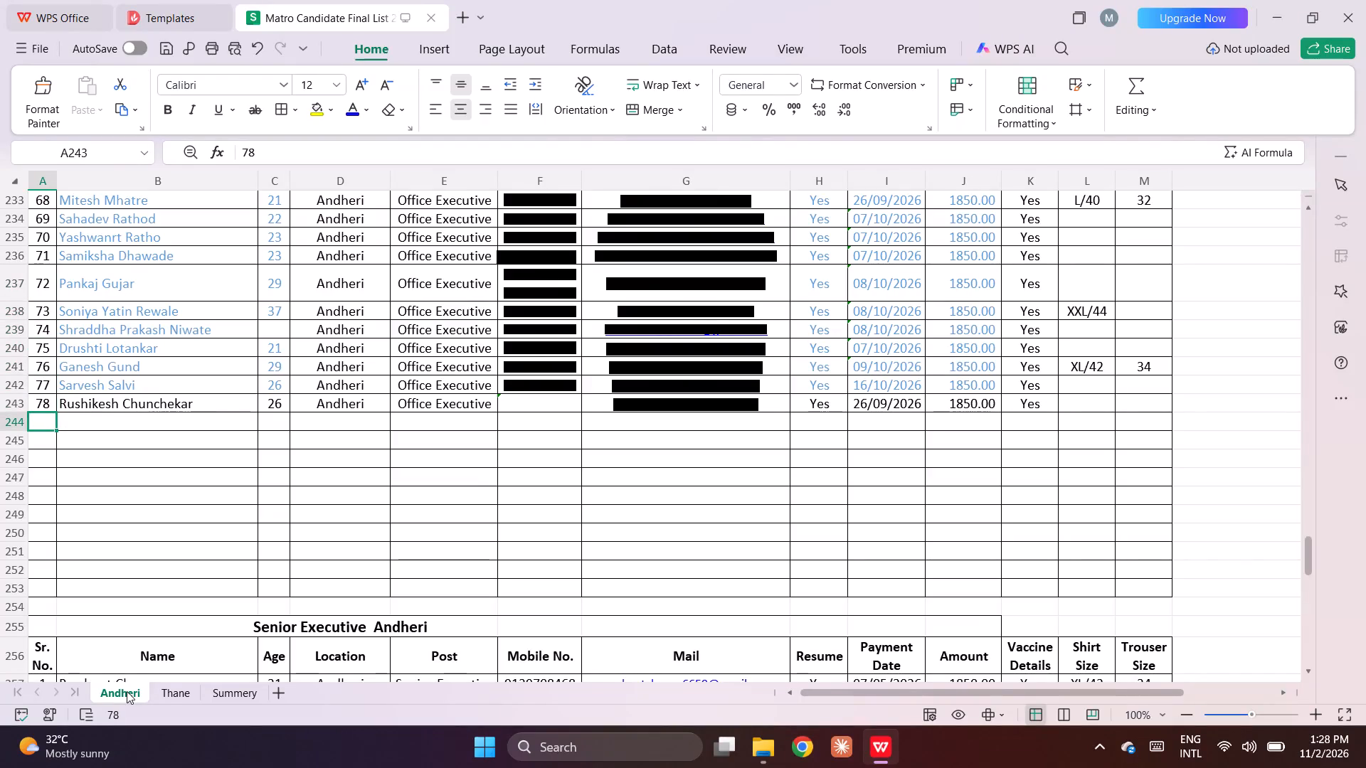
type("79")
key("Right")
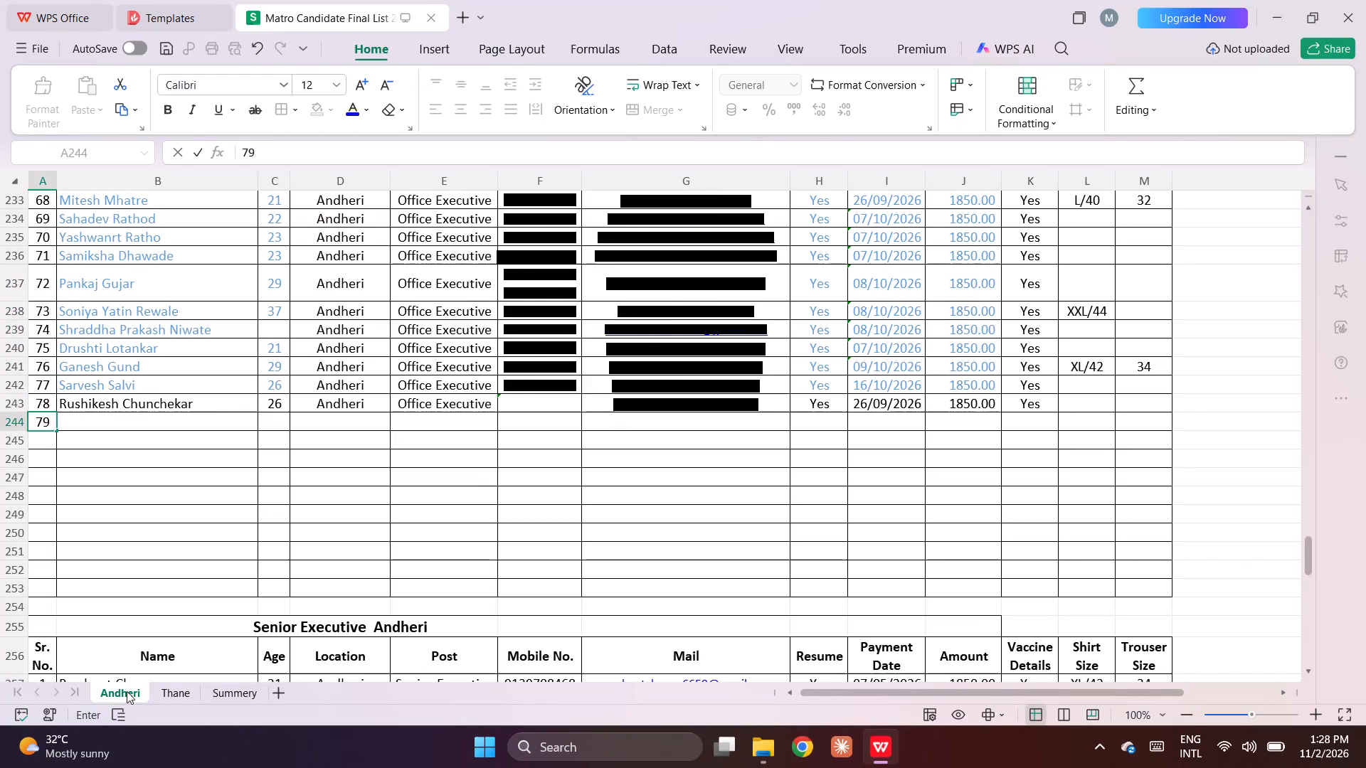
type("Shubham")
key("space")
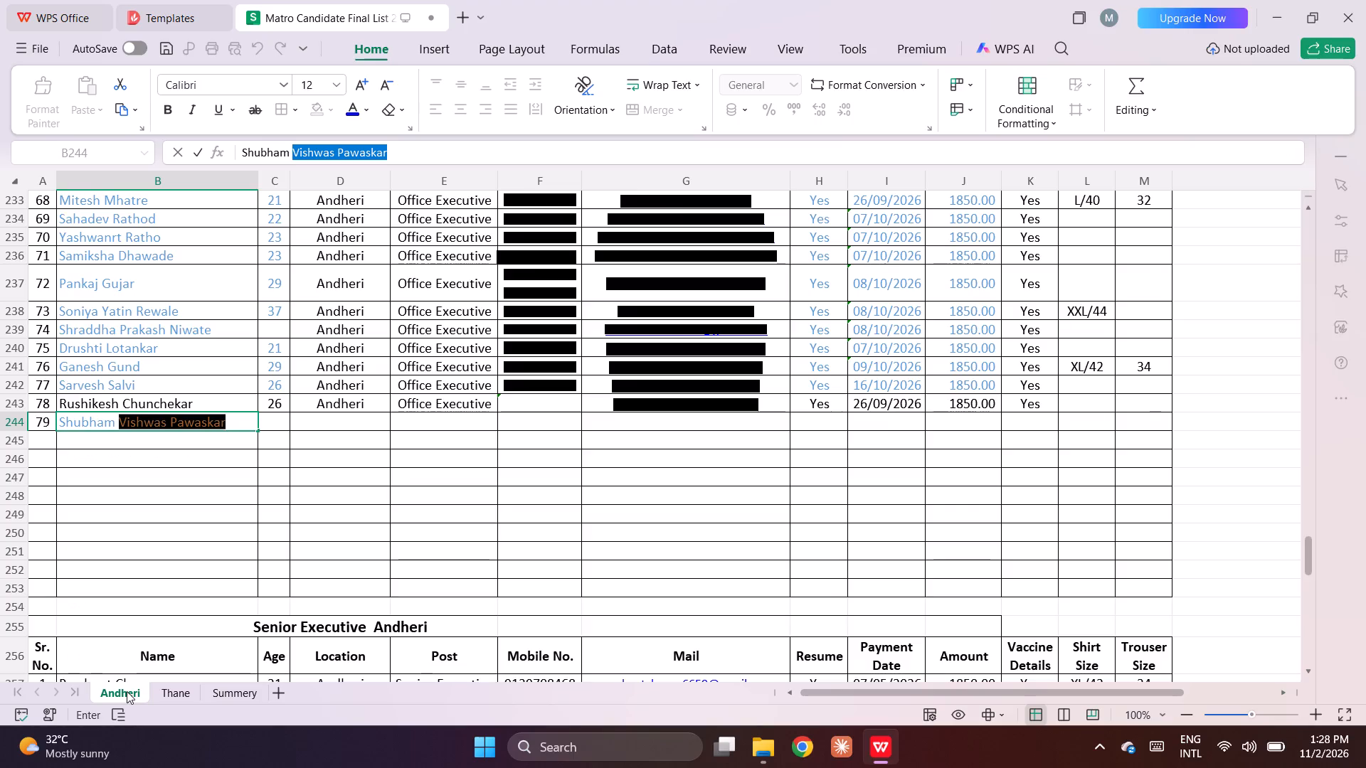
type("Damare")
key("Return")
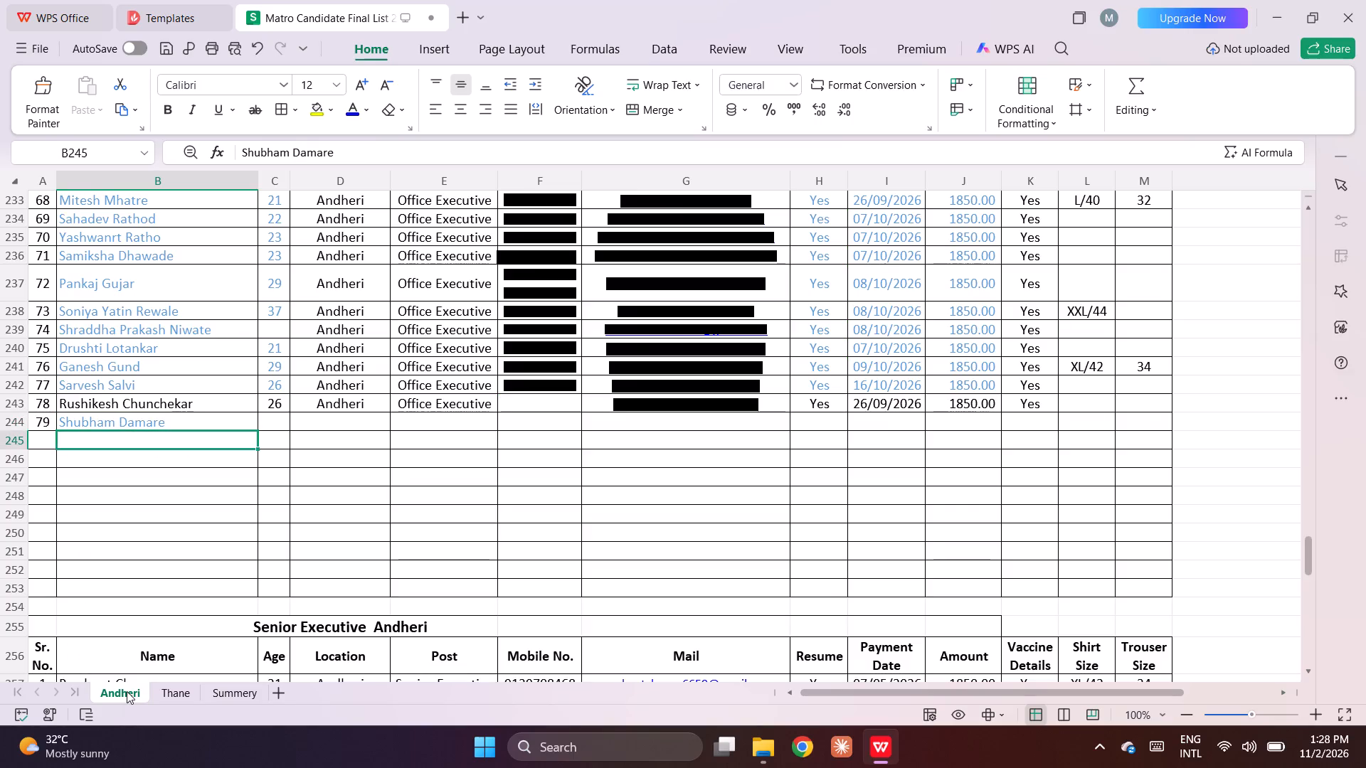
Check the Andheri Office Executive entries from the new row back up to serial number 65.
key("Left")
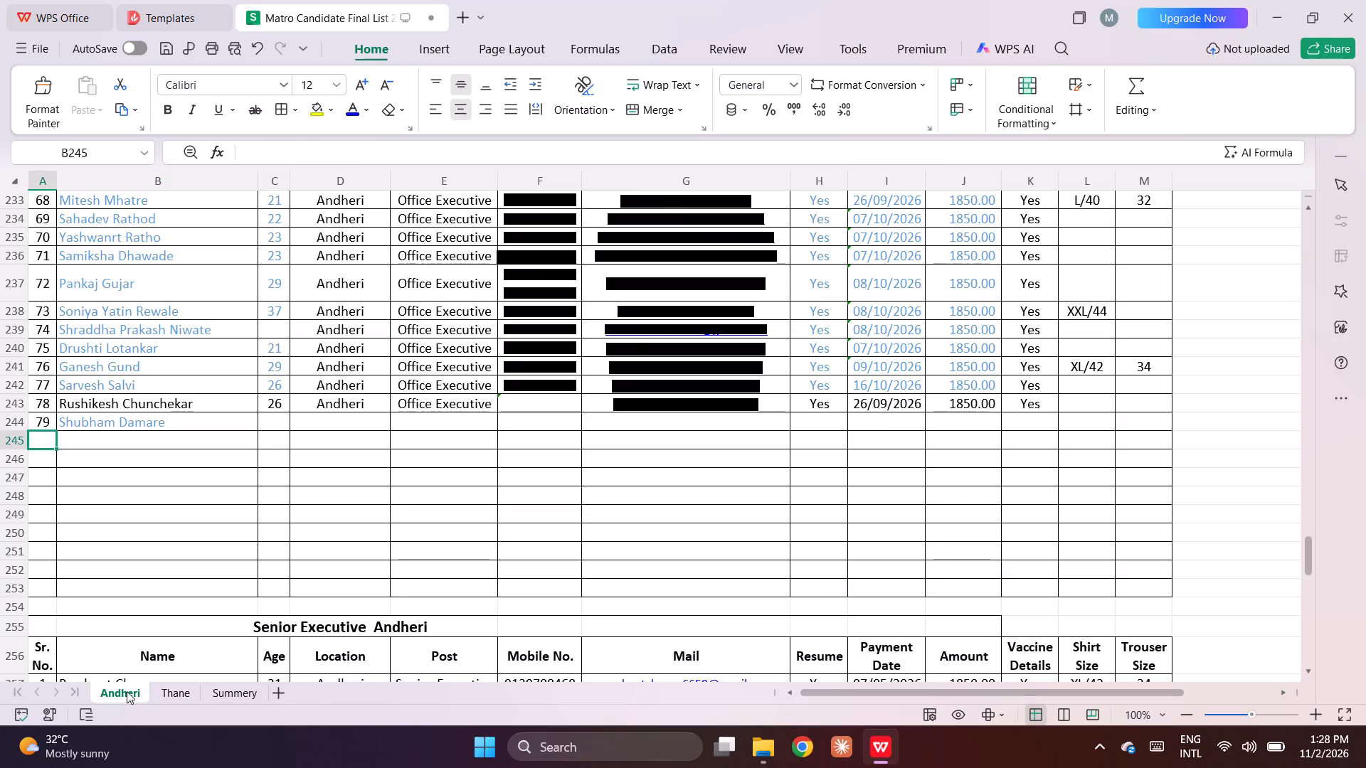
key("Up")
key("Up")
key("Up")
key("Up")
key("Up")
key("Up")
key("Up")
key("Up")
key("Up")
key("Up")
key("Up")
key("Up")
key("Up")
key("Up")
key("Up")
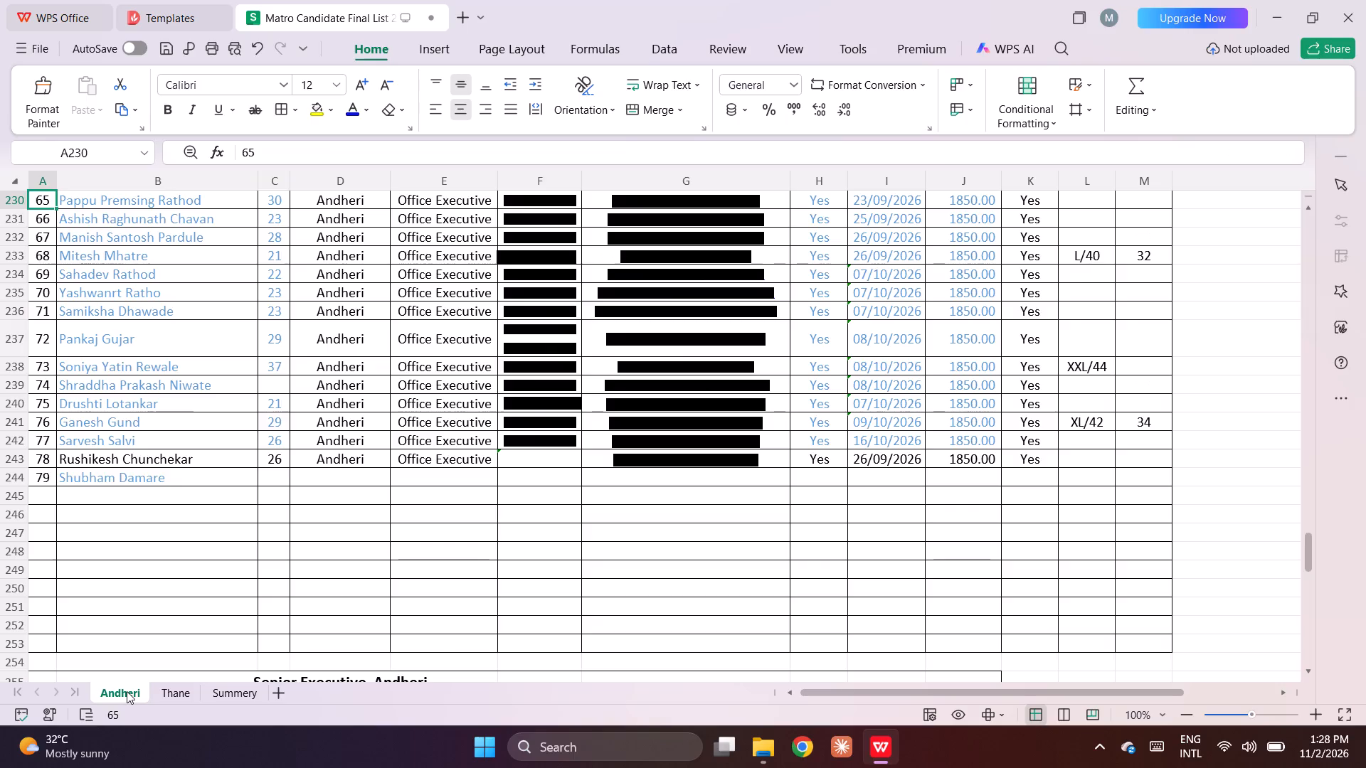
Fill candidate 79's location as Andheri and post as Office Executive by copying the values from the row above.
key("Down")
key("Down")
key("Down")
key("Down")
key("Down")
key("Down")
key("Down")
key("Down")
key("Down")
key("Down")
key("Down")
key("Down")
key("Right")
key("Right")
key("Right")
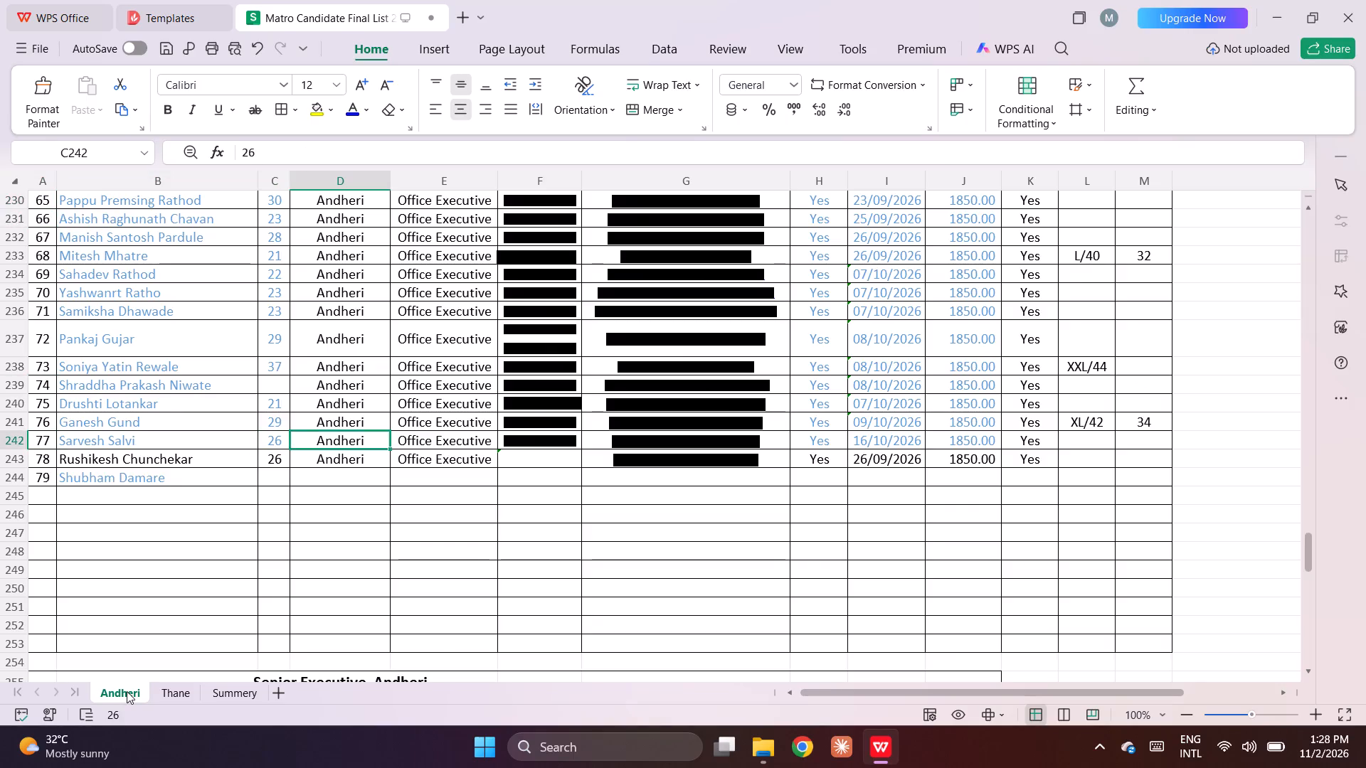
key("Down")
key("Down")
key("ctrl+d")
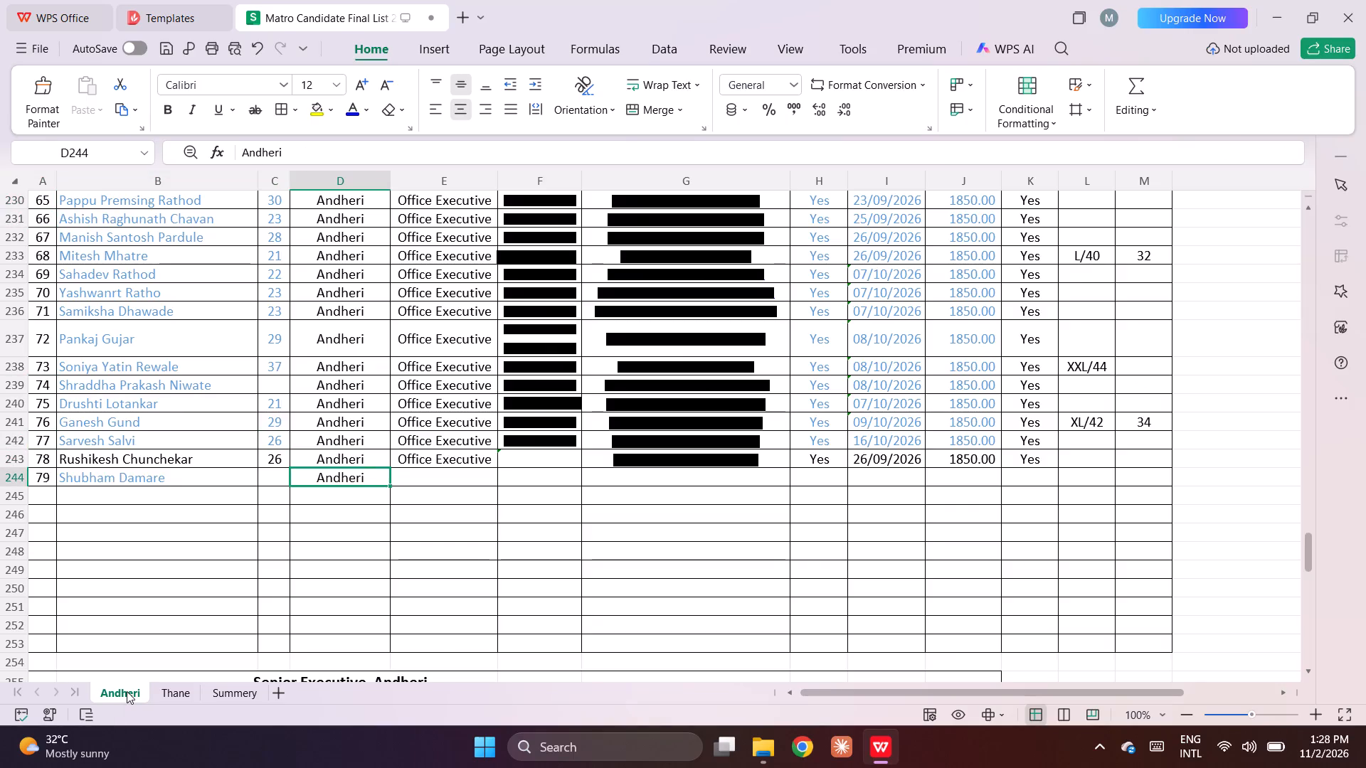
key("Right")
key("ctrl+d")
Fill candidate 79's resume as Yes, payment date as 26/09/2026 and amount as 1850.00 from the row above.
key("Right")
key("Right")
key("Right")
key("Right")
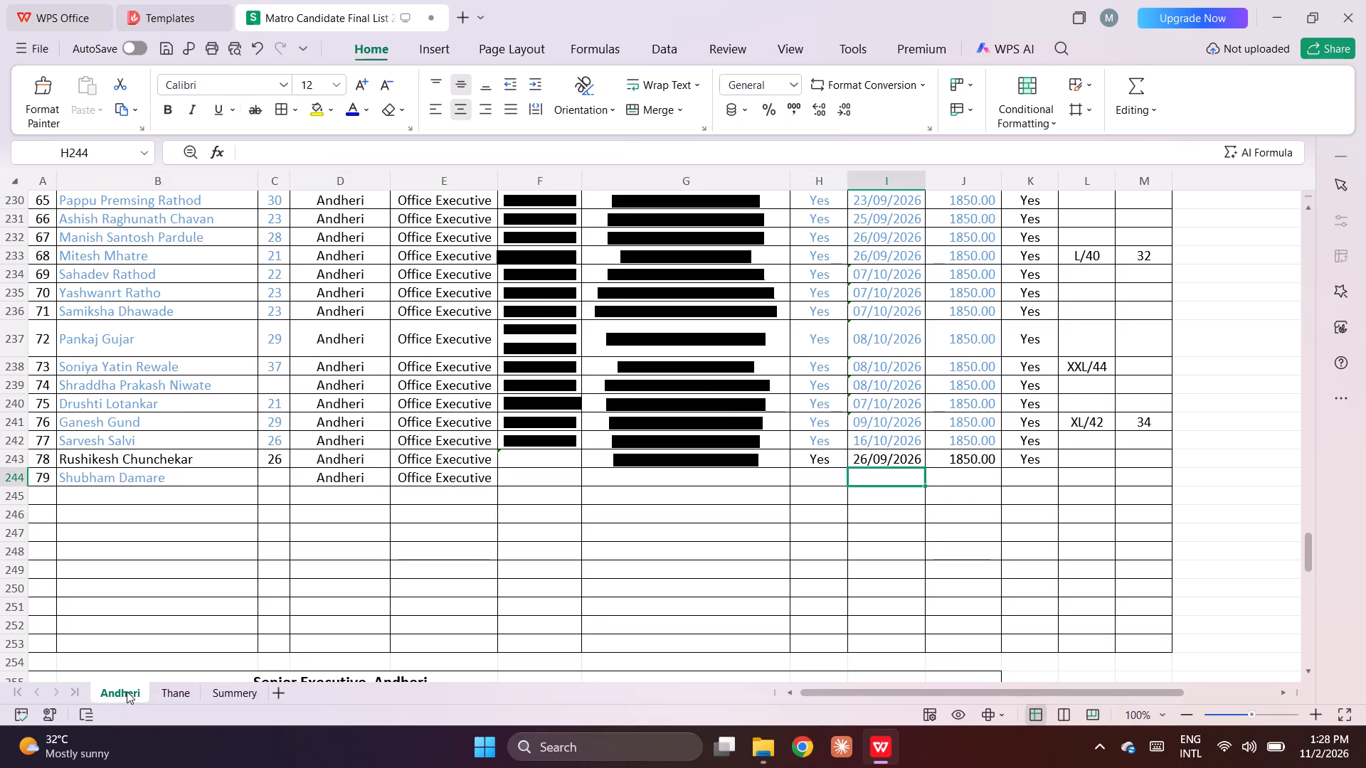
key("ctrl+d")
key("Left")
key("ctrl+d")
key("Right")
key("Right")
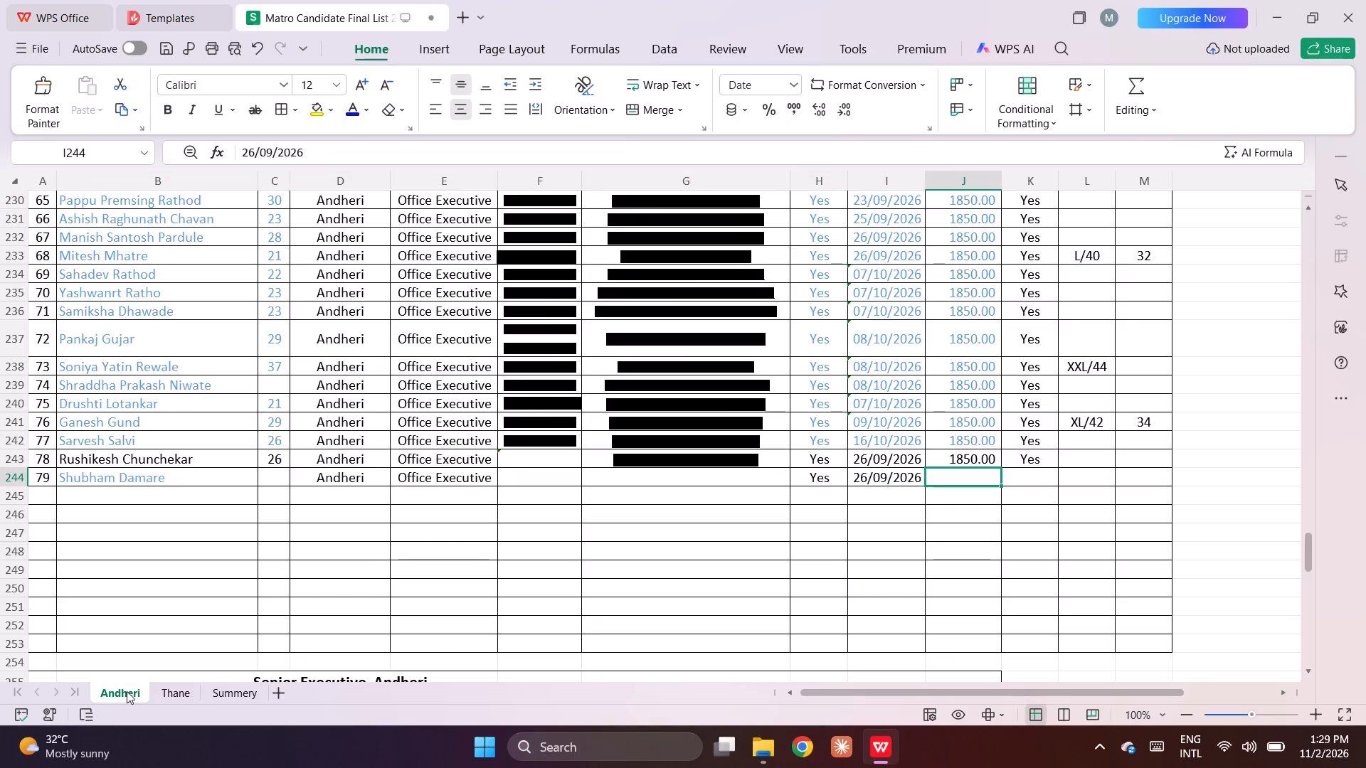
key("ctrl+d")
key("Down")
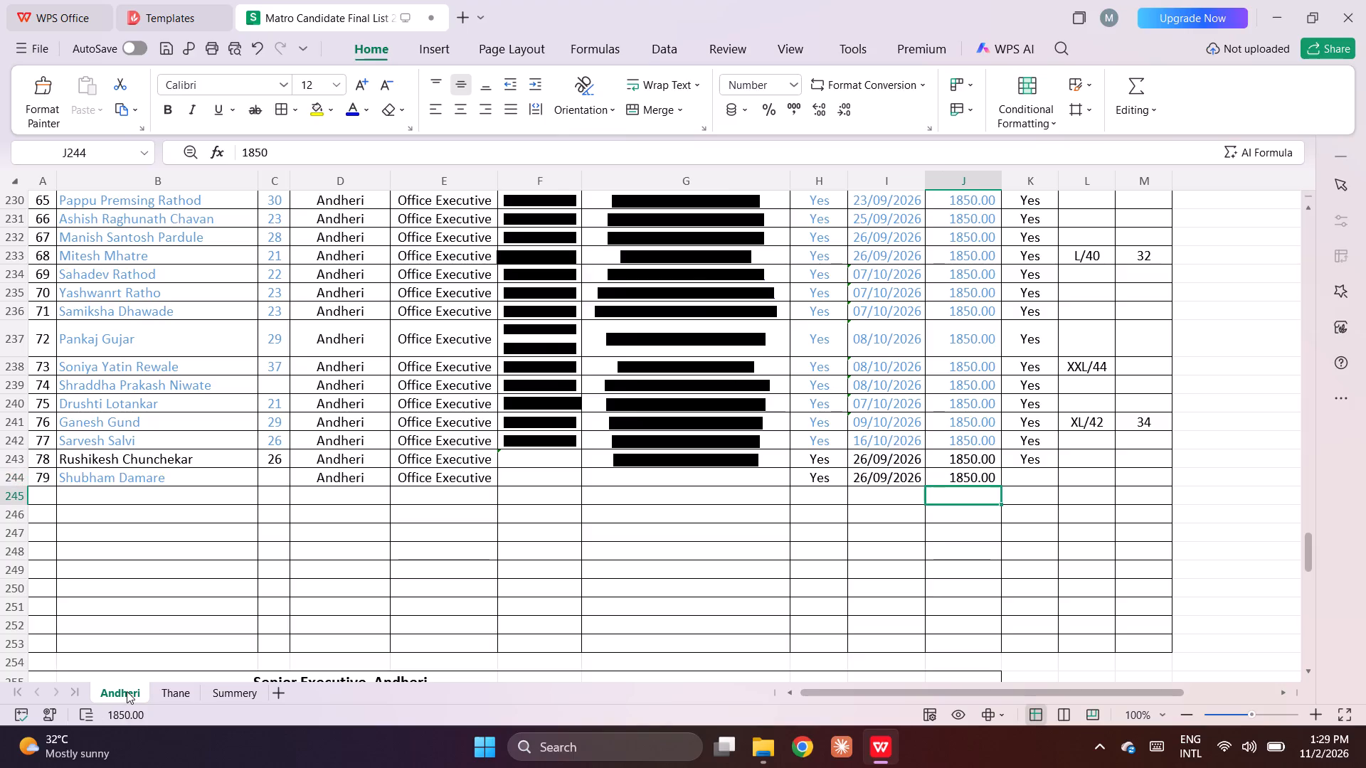
Save the candidate list workbook.
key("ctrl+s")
Set candidate 79's payment date to 31/10/2026 in the Andheri Office Executive list.
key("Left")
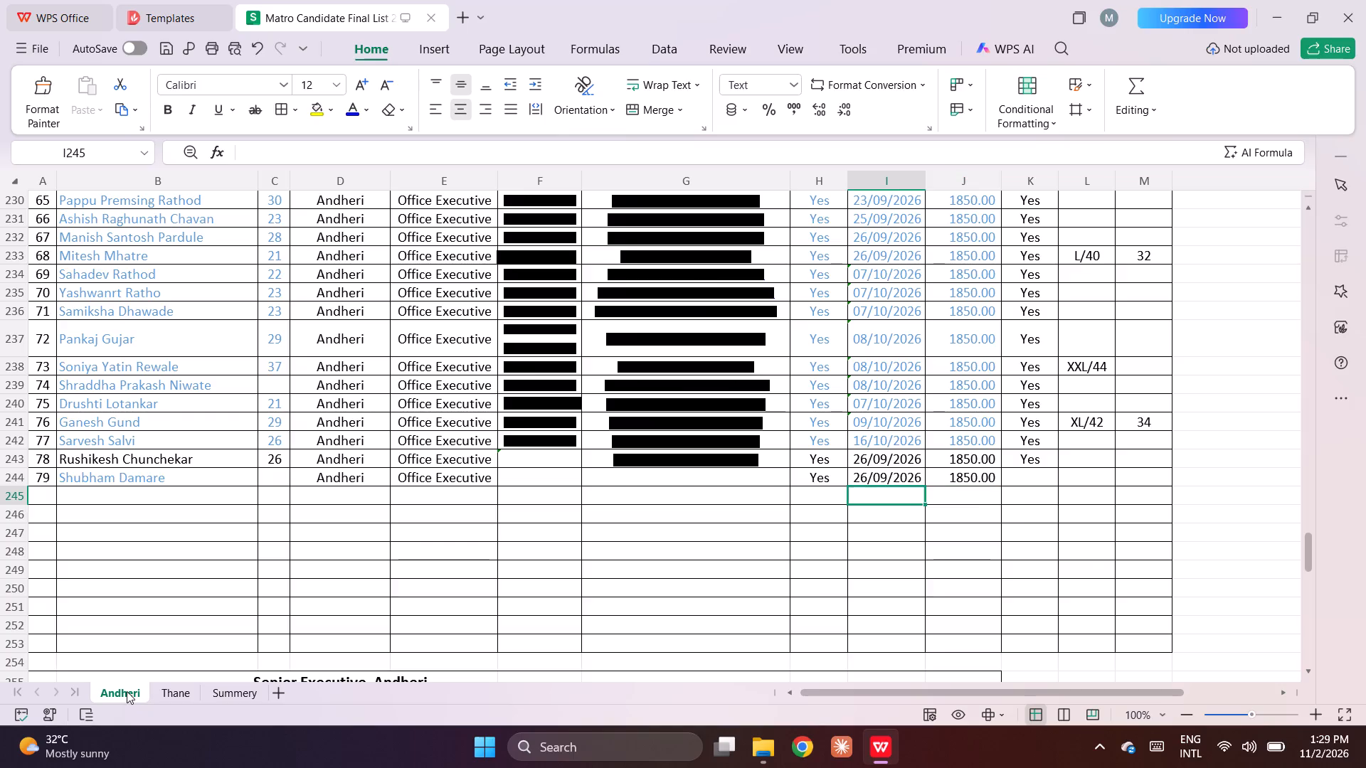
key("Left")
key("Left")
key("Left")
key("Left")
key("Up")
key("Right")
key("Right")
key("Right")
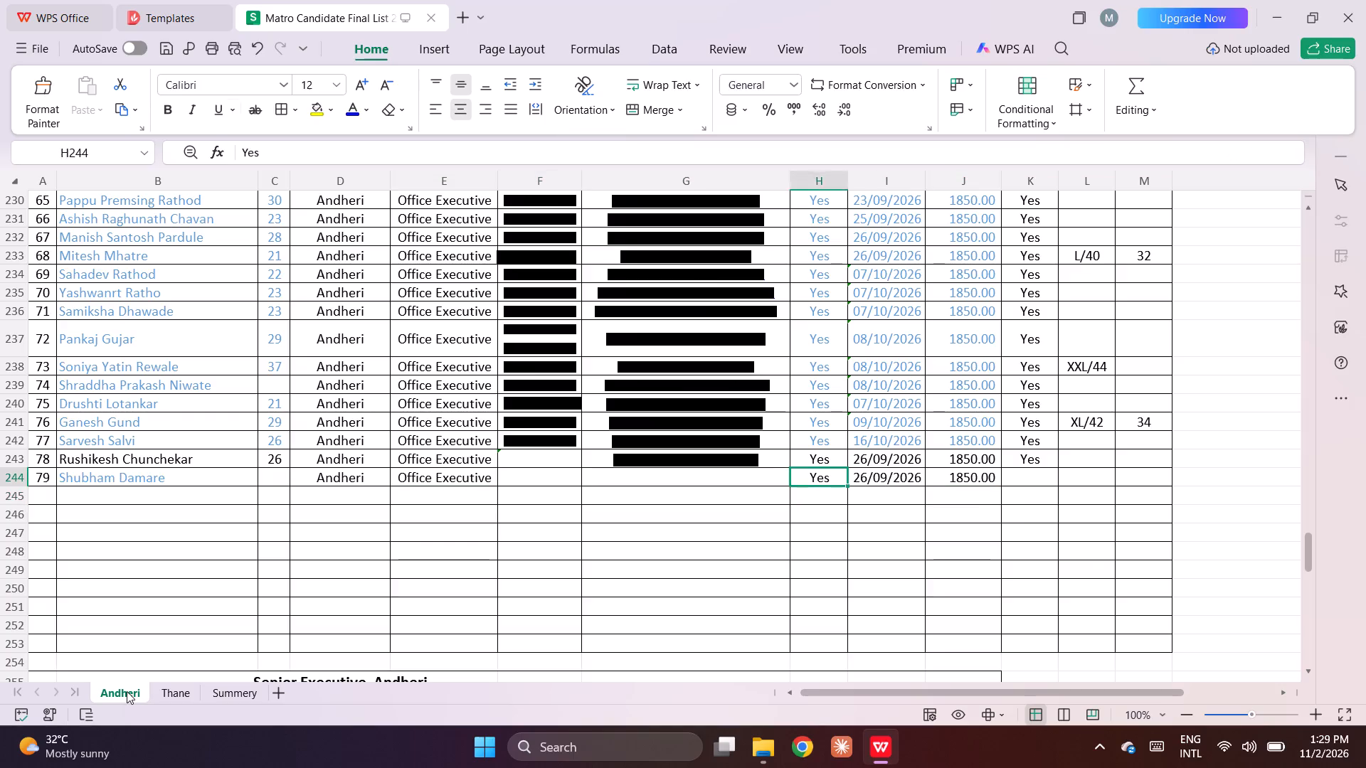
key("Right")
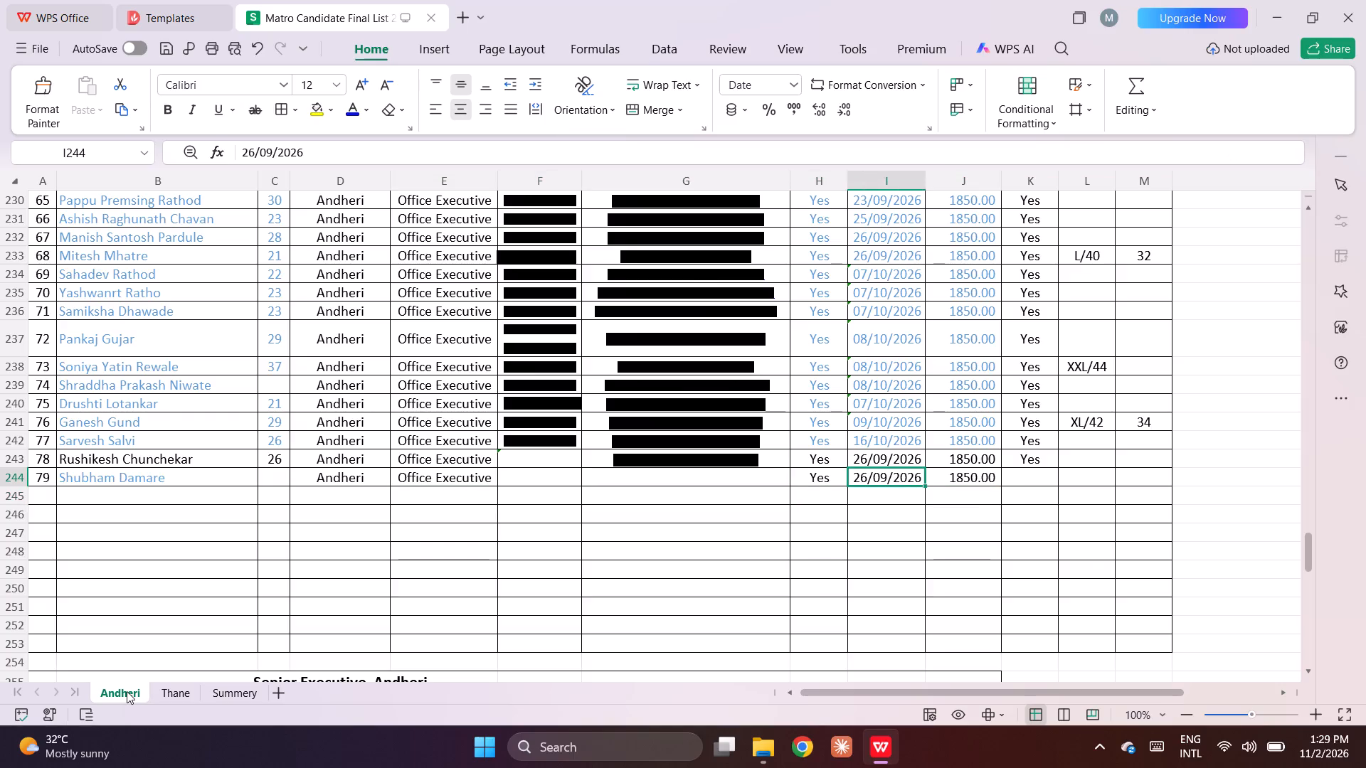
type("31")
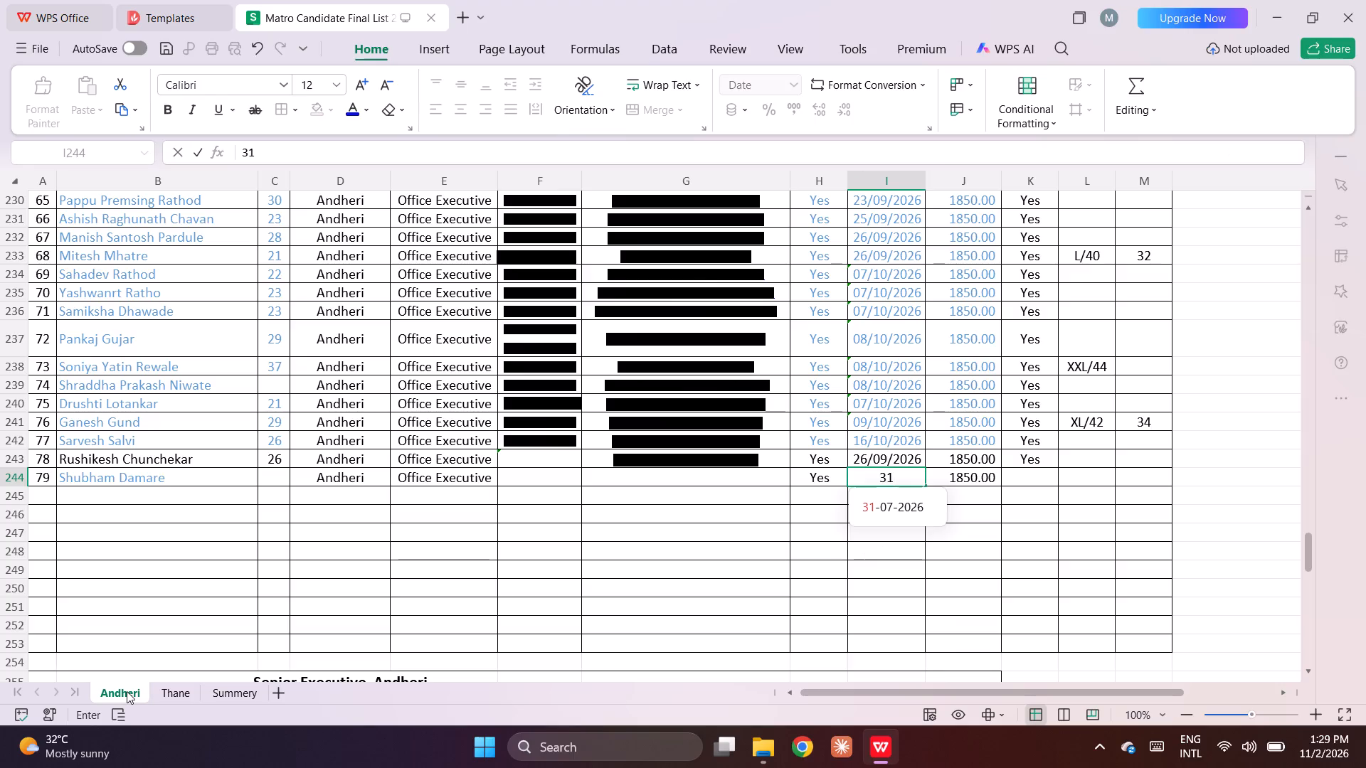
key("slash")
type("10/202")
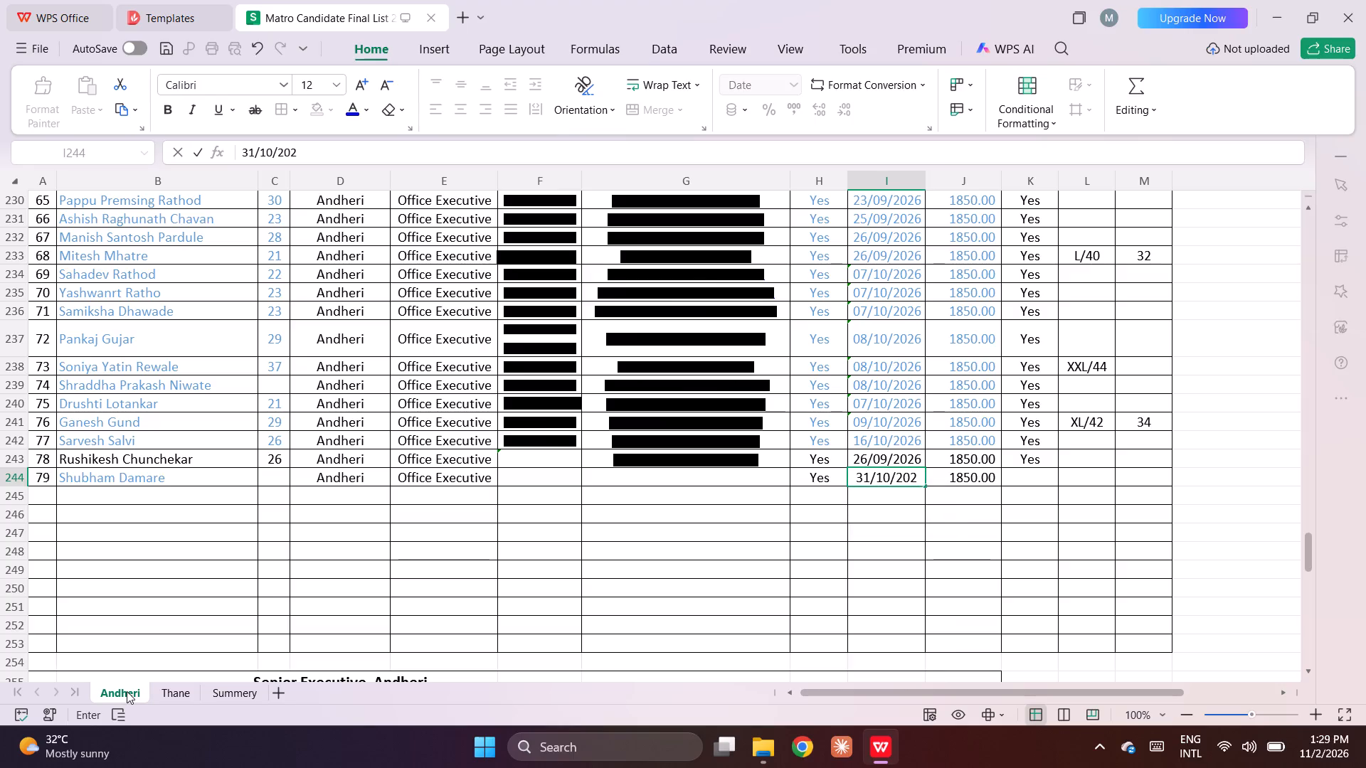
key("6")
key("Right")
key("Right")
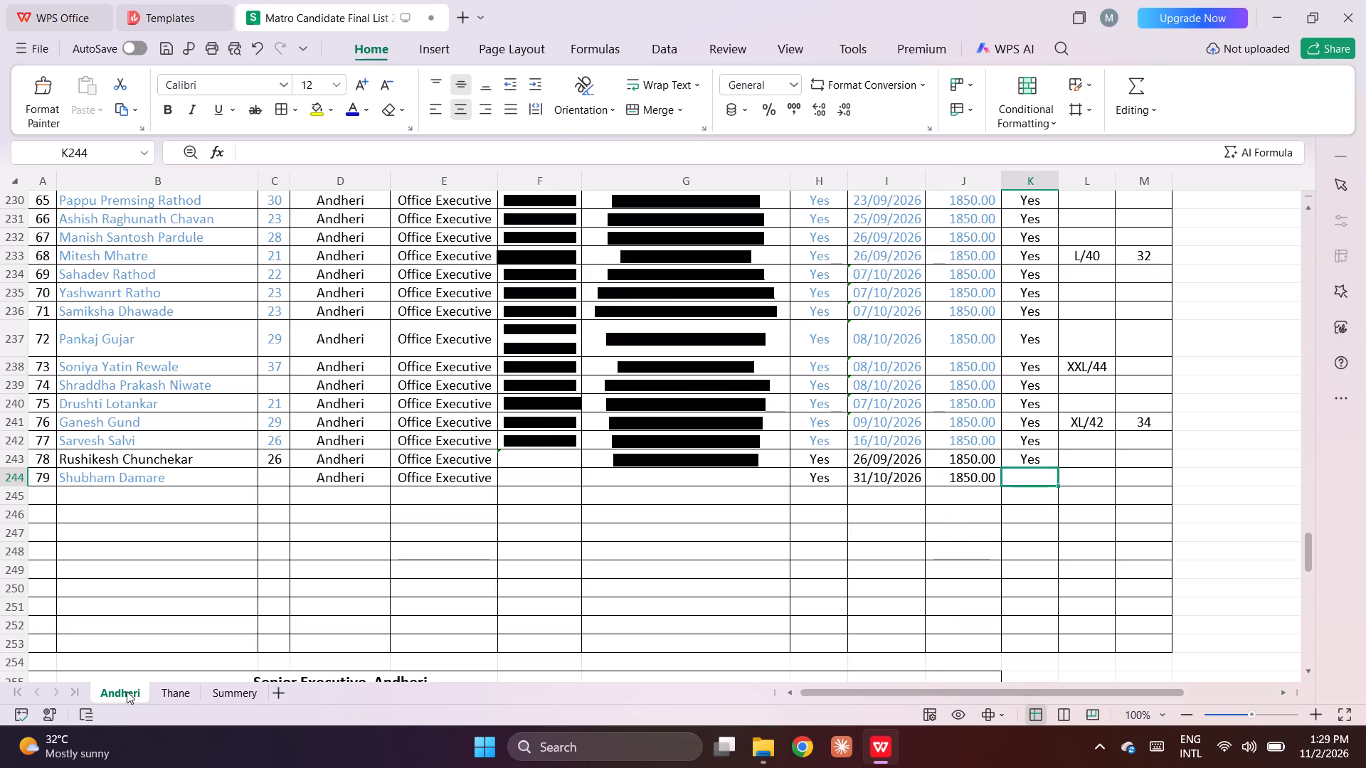
Save the workbook with the new payment date.
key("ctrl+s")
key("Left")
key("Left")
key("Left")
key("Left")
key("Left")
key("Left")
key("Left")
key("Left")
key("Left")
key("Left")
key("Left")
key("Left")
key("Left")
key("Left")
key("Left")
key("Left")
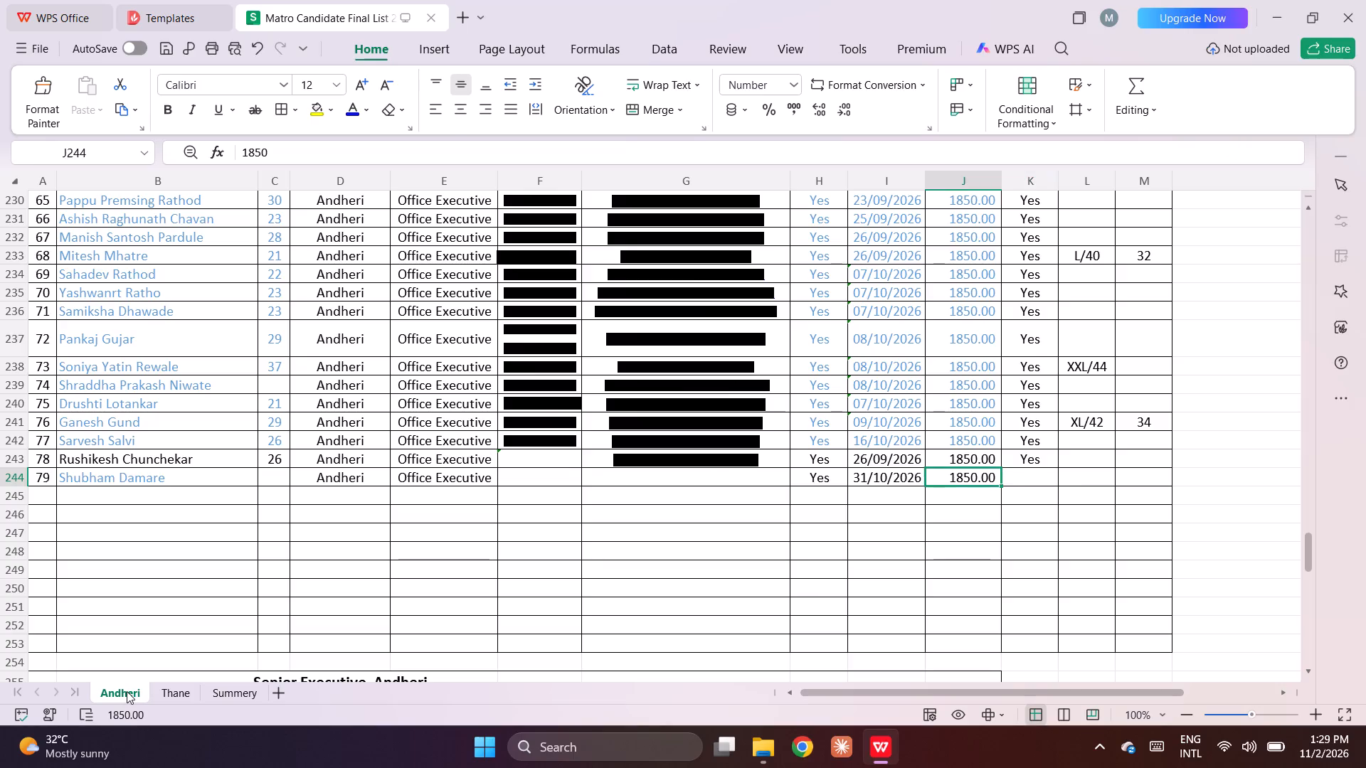
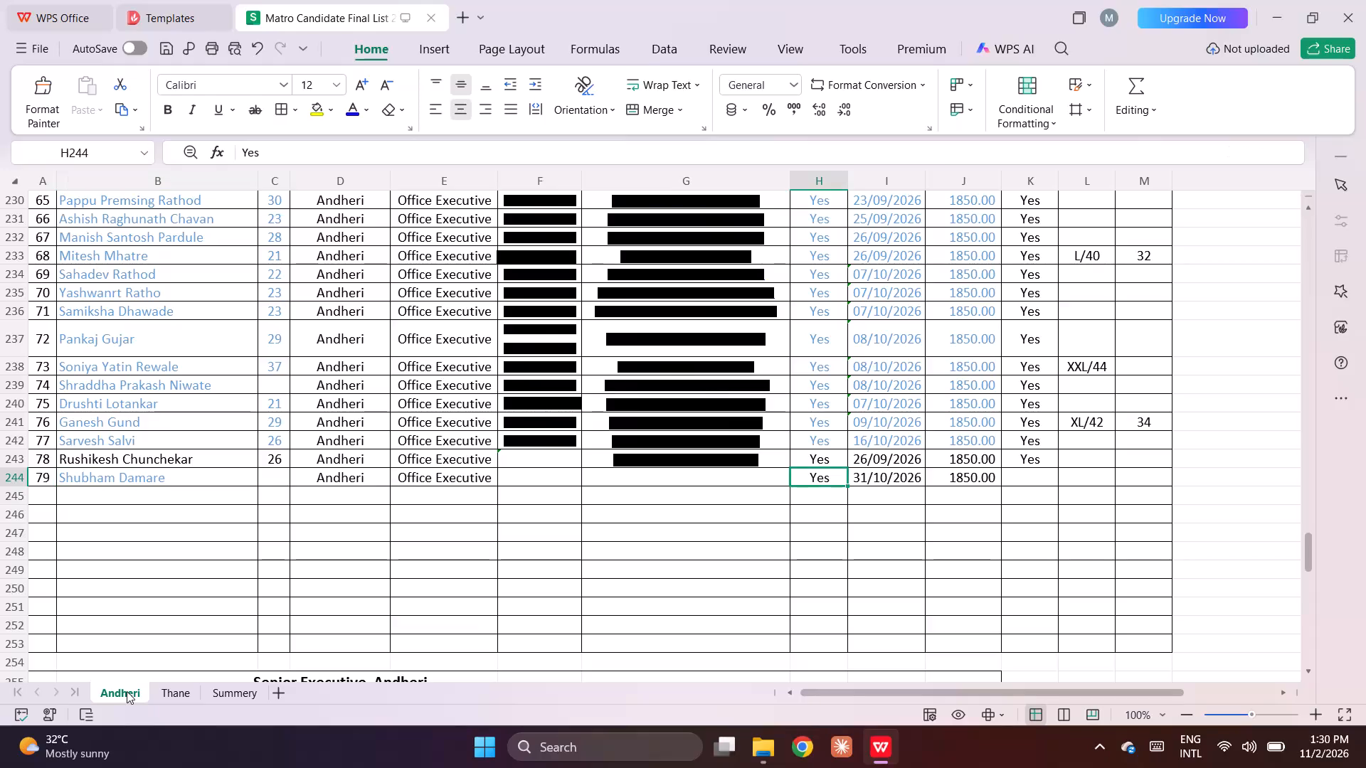
Review candidate 79's row in the Andheri Office Executive list for missing details, from serial number to vaccine details.
key("Left")
key("Left")
key("Left")
key("Left")
key("Left")
key("Left")
key("Right")
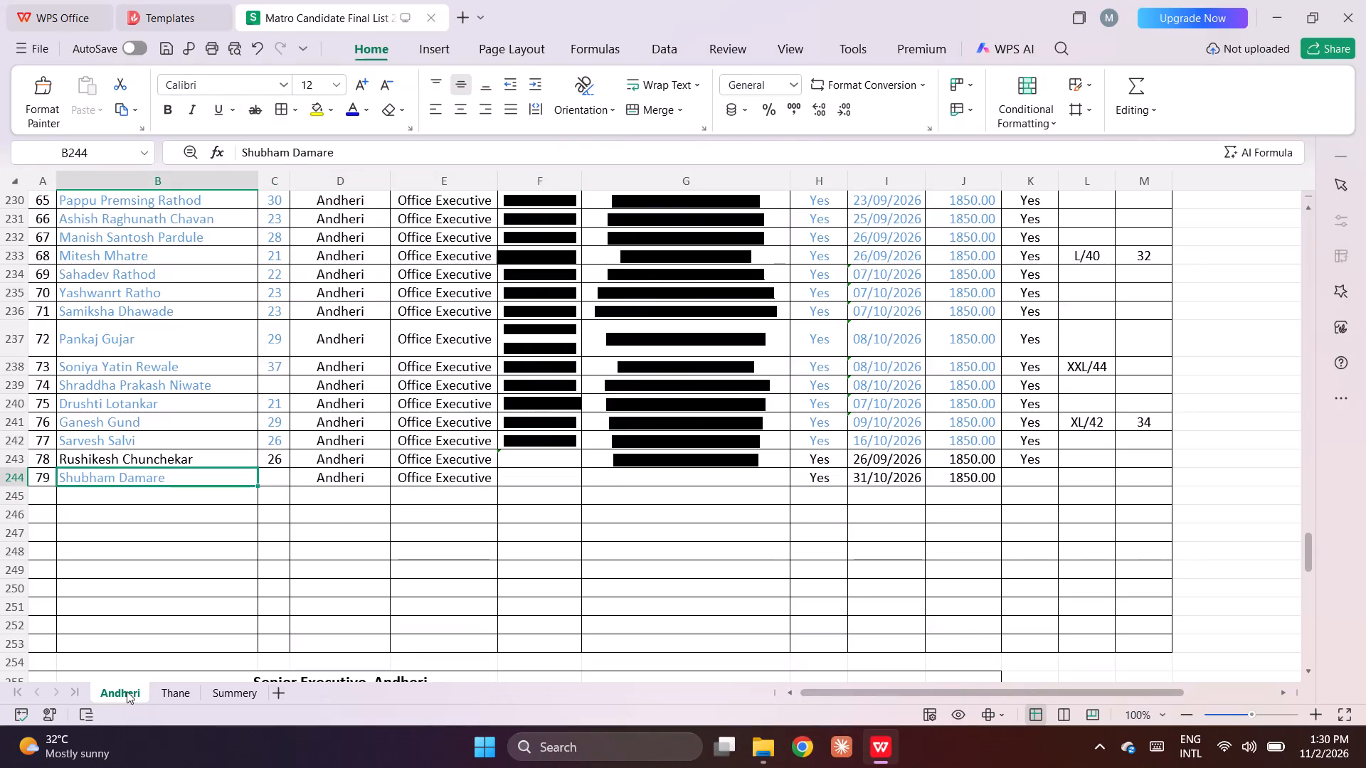
key("Right")
key("Right")
key("Right")
key("Right")
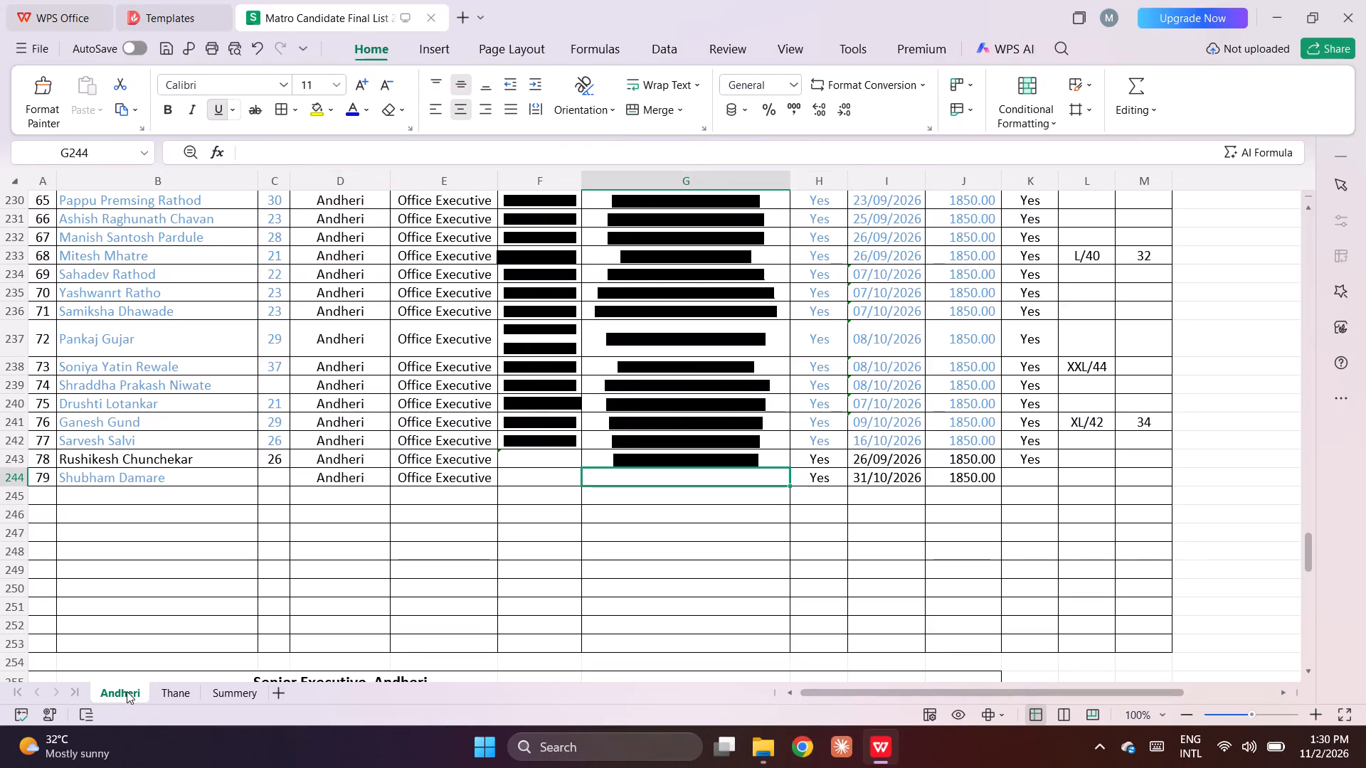
key("Right")
key("Right")
key("Right")
key("Right")
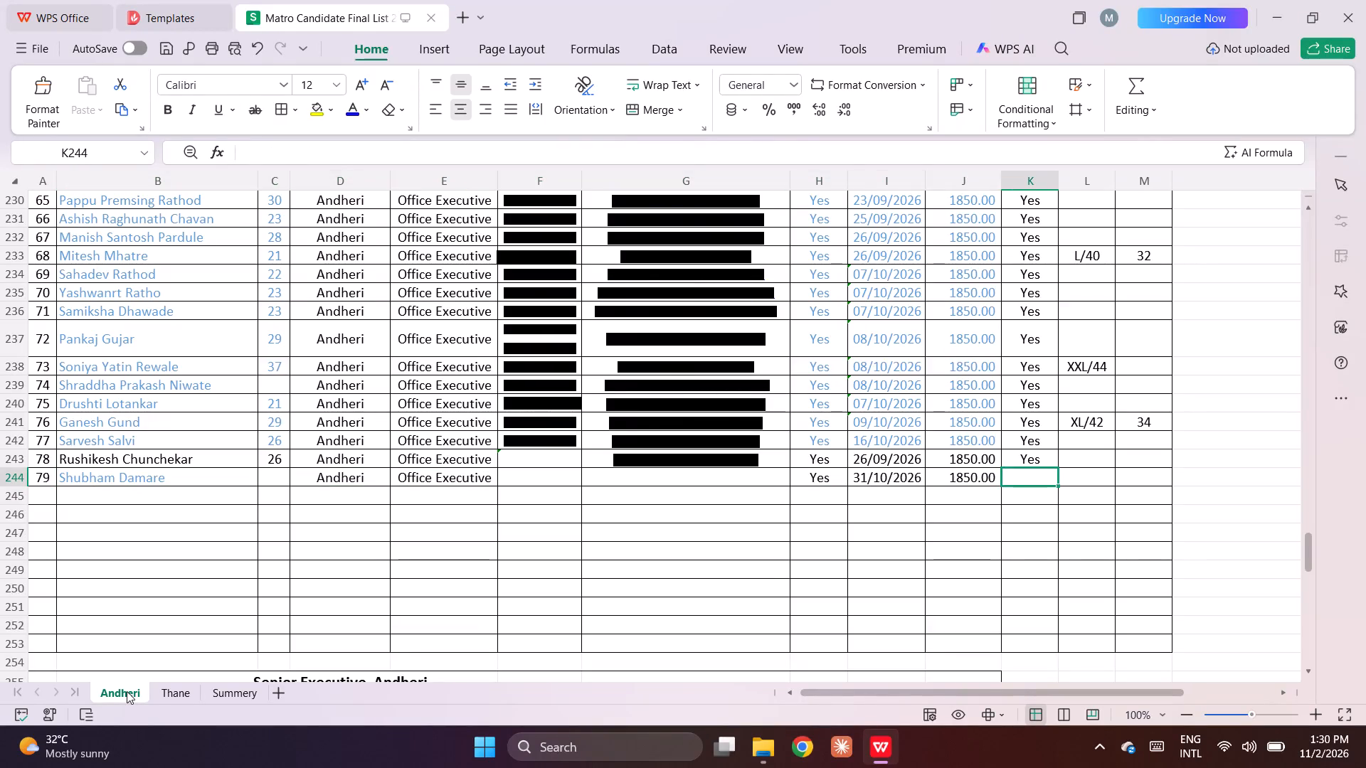
key("Left")
key("Left")
key("Left")
key("Left")
key("Left")
key("Left")
key("Left")
key("Left")
key("Left")
key("Left")
key("Left")
key("Left")
key("Left")
key("Left")
key("Left")
key("Left")
key("Left")
key("Left")
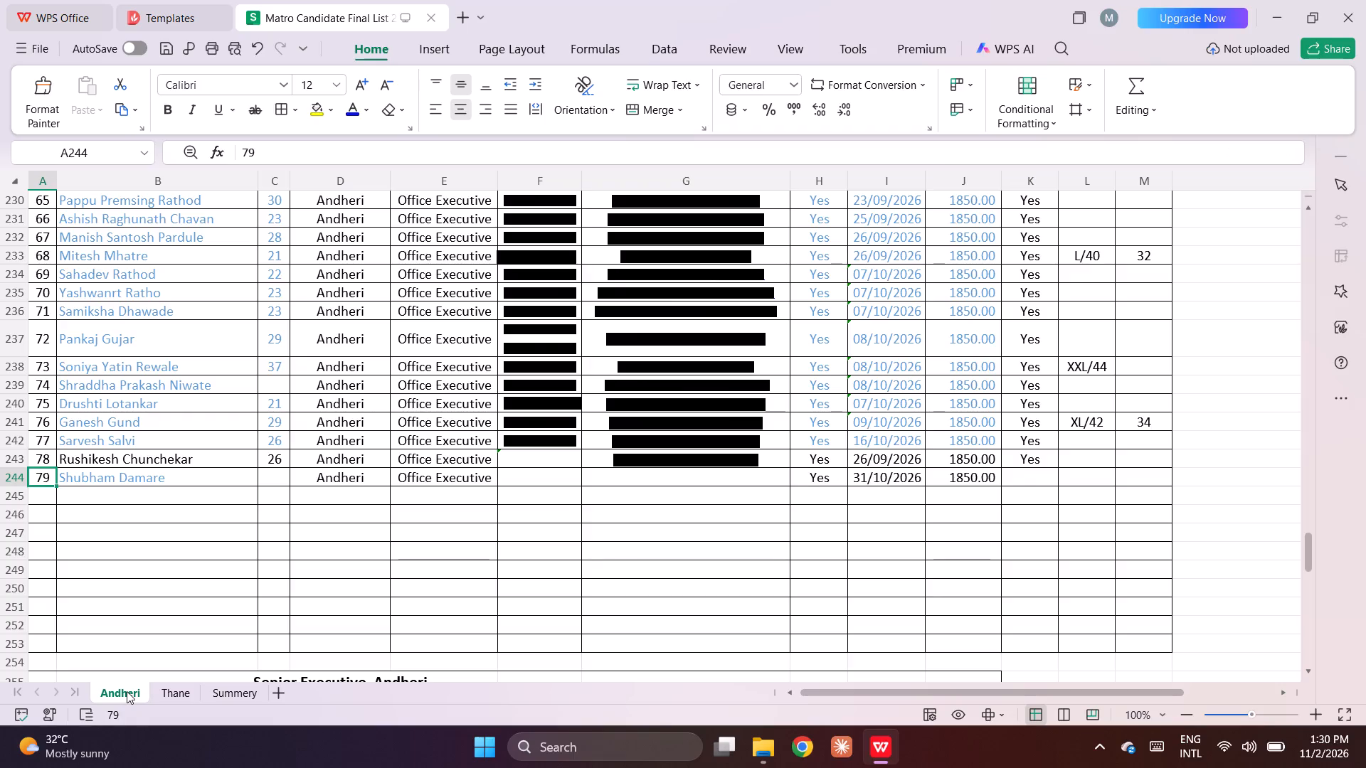
Enter serial number 29 in the first empty row below the last candidate in the Andheri sheet's Metro Motorman list.
key("Down")
key("Down")
key("Down")
key("Down")
key("Down")
key("Down")
key("Down")
key("Down")
key("Down")
key("Down")
key("Down")
key("Down")
key("Down")
key("Down")
key("Down")
key("Down")
key("Down")
key("Down")
key("Down")
key("Down")
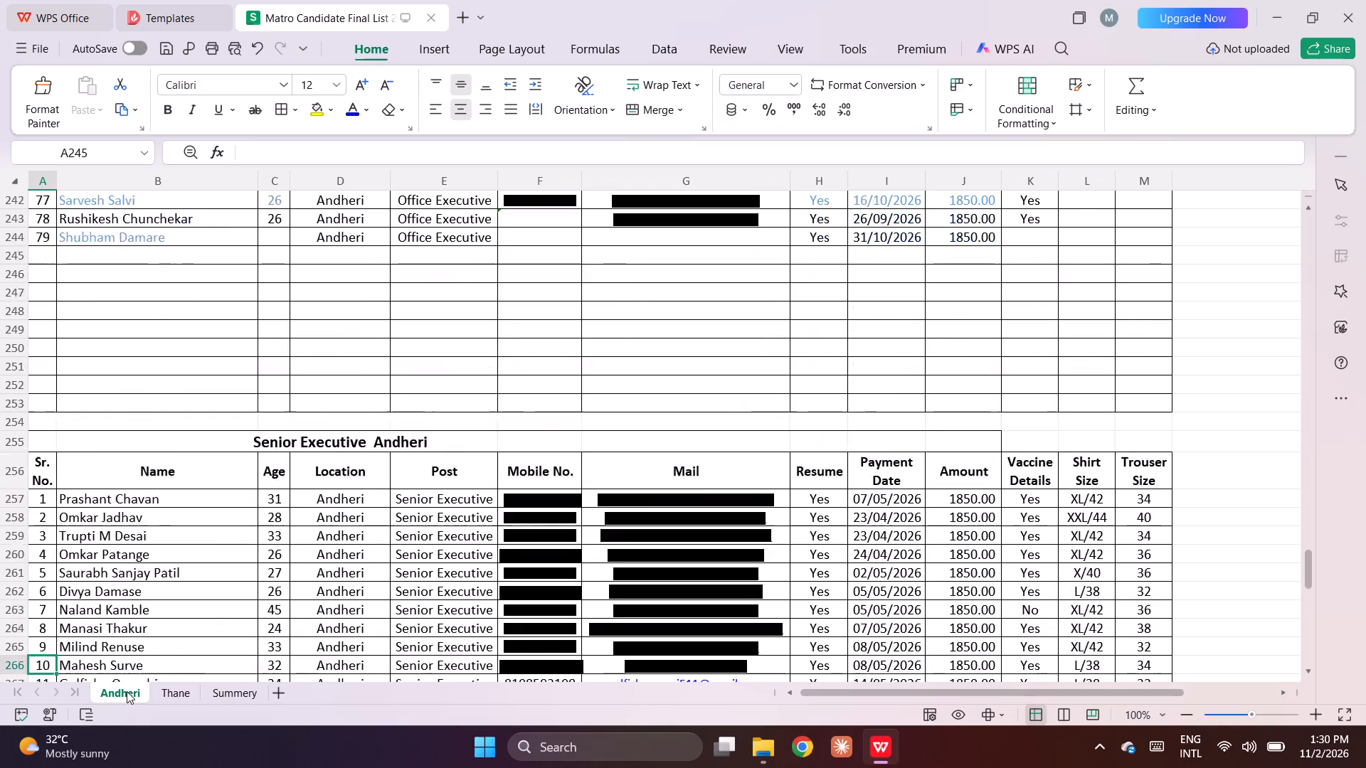
key("Down")
key("Down")
key("Down")
key("Down")
key("Down")
key("Down")
key("Down")
key("Down")
key("Down")
key("Down")
key("Down")
key("Down")
key("Down")
key("Down")
key("Down")
key("Down")
key("Down")
key("Down")
key("Down")
key("Down")
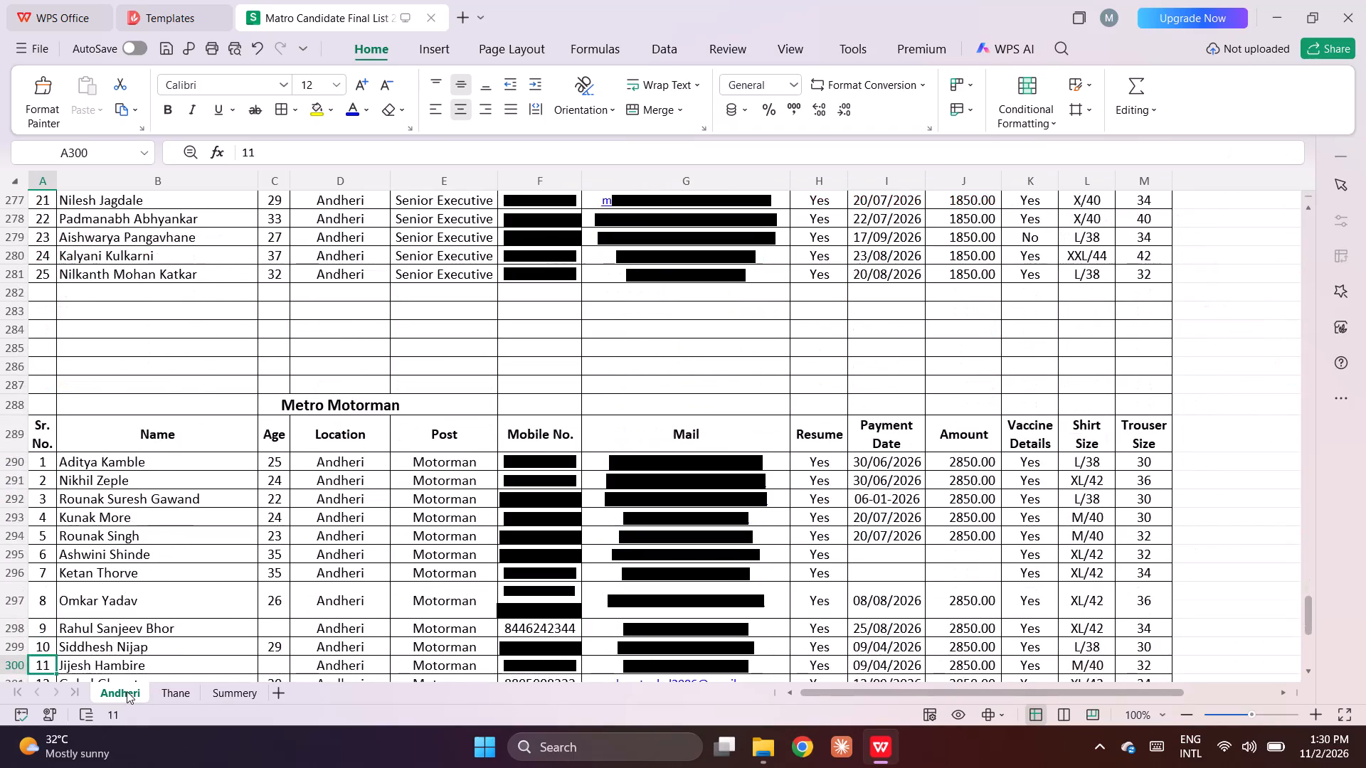
key("Up")
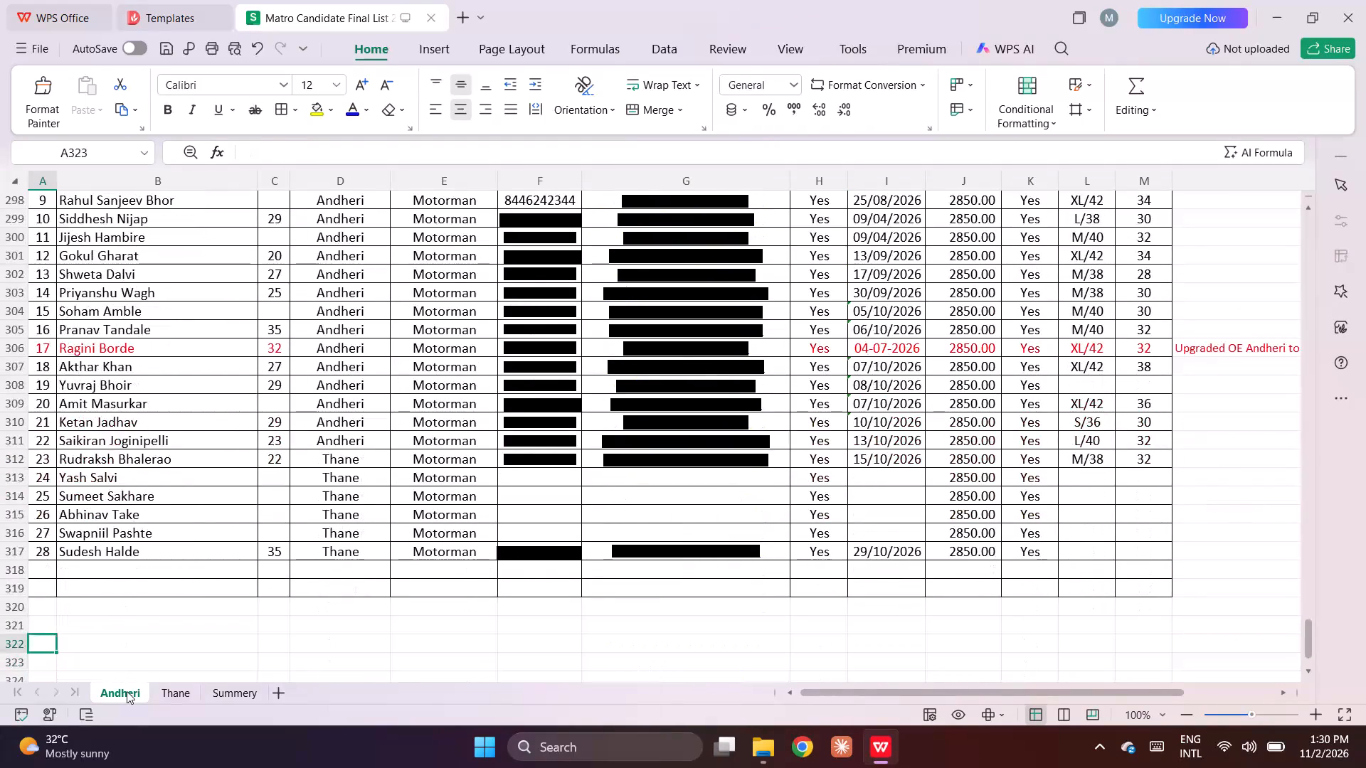
key("Up")
key("Up")
key("Up")
key("Up")
type("29")
key("Right")
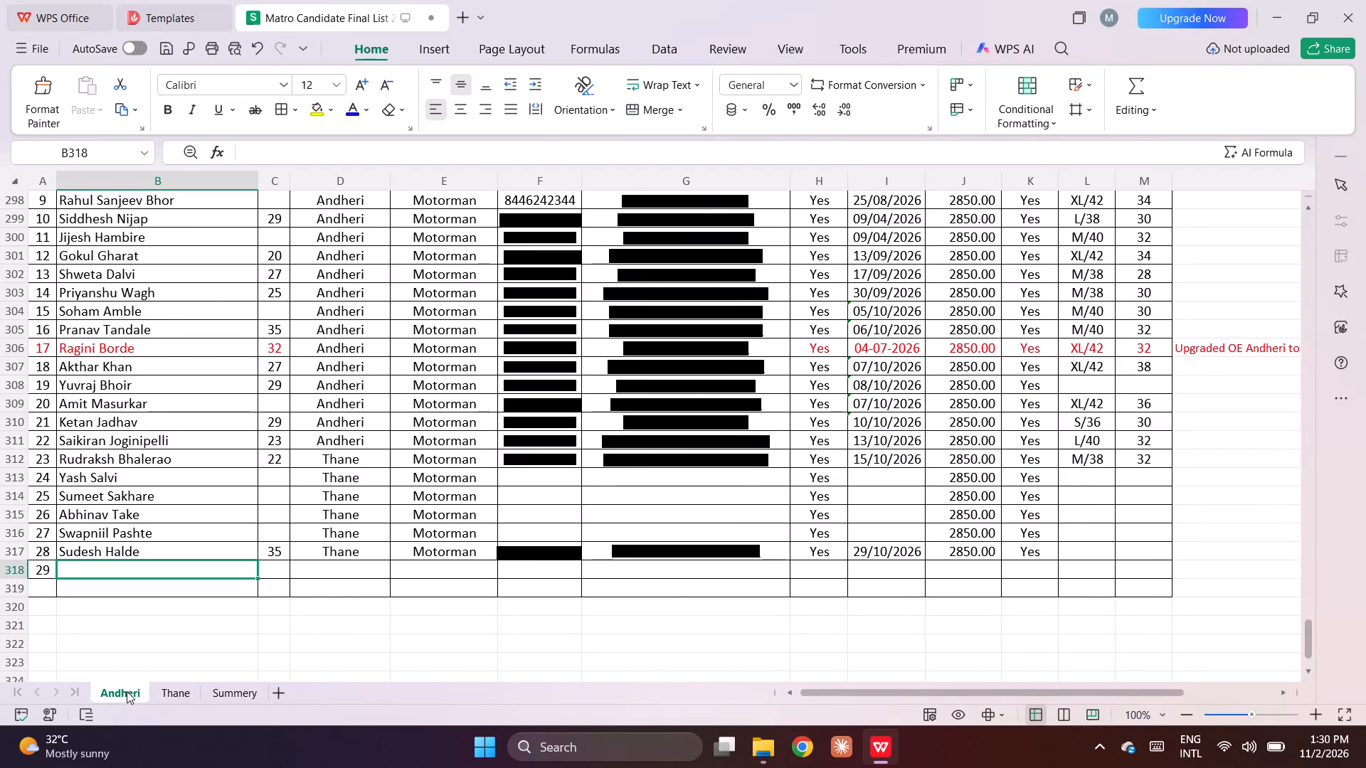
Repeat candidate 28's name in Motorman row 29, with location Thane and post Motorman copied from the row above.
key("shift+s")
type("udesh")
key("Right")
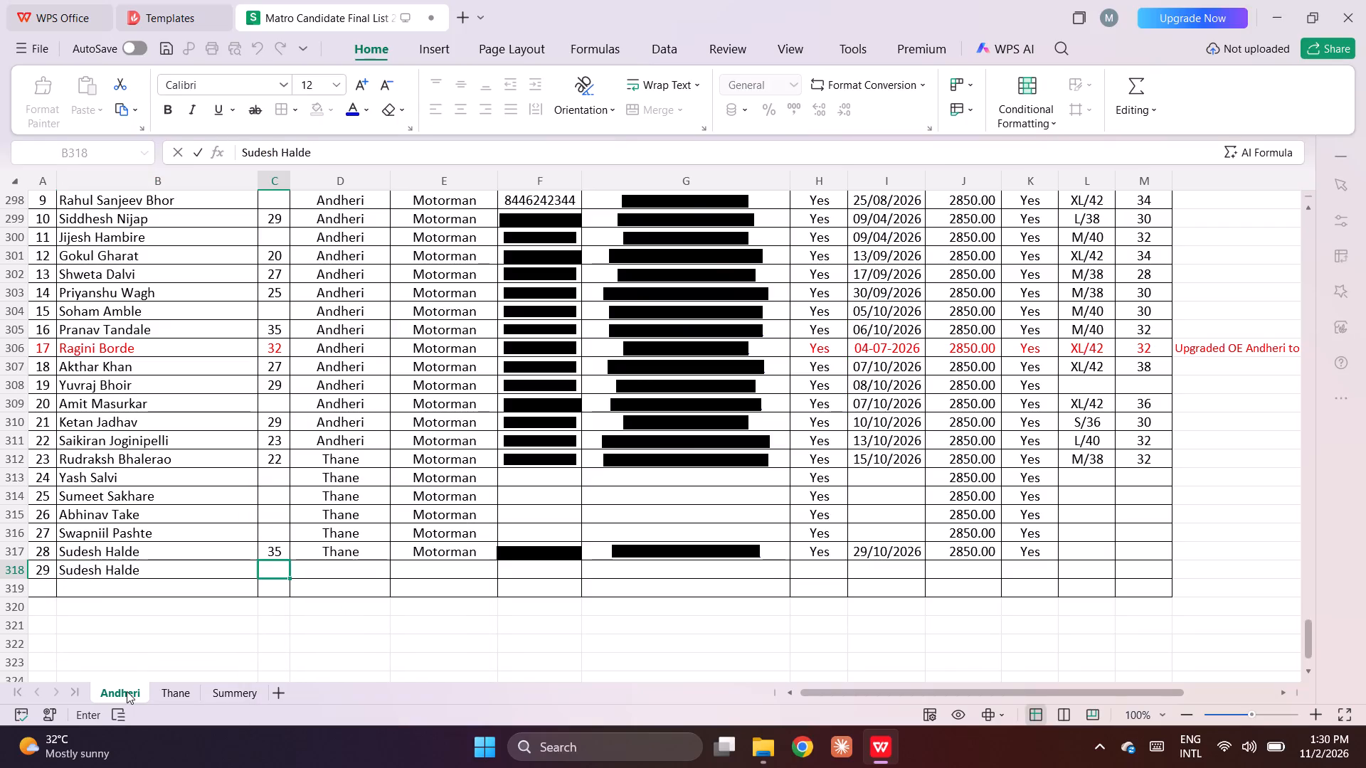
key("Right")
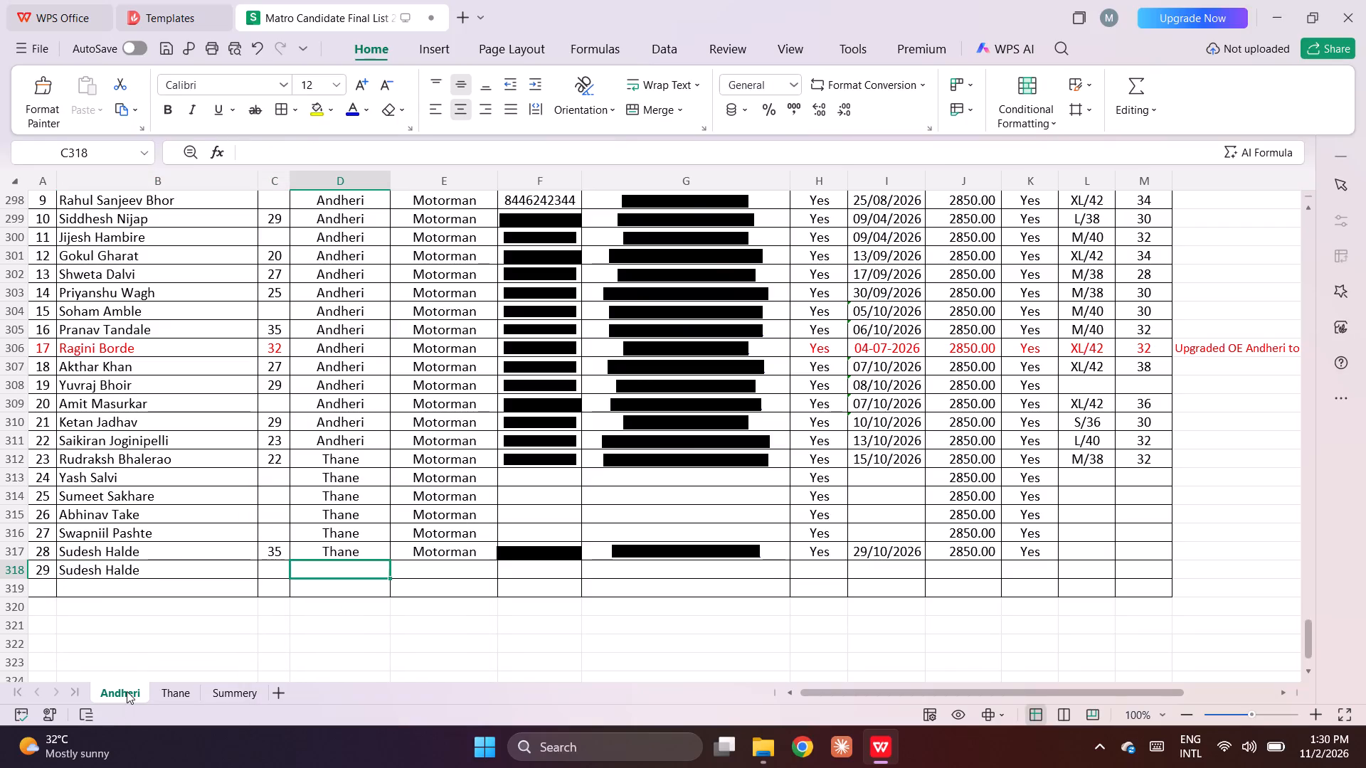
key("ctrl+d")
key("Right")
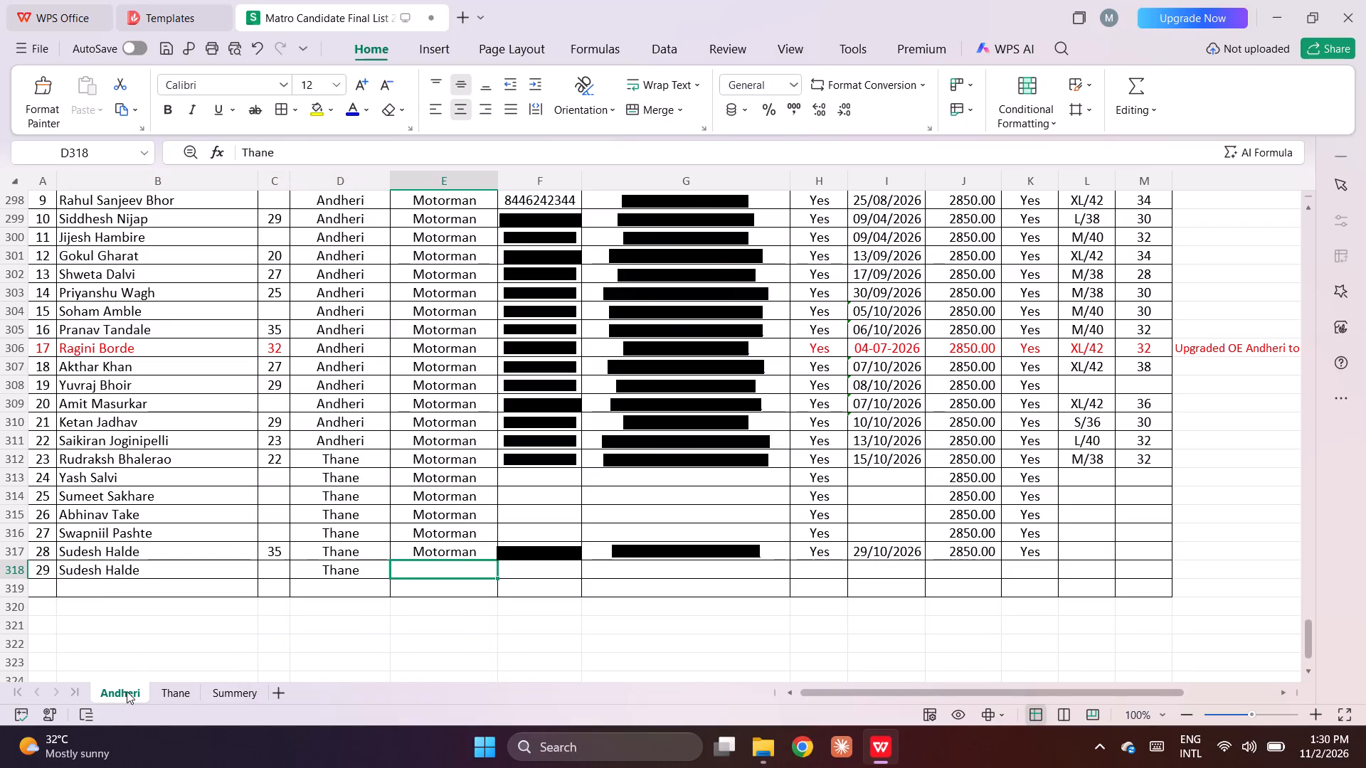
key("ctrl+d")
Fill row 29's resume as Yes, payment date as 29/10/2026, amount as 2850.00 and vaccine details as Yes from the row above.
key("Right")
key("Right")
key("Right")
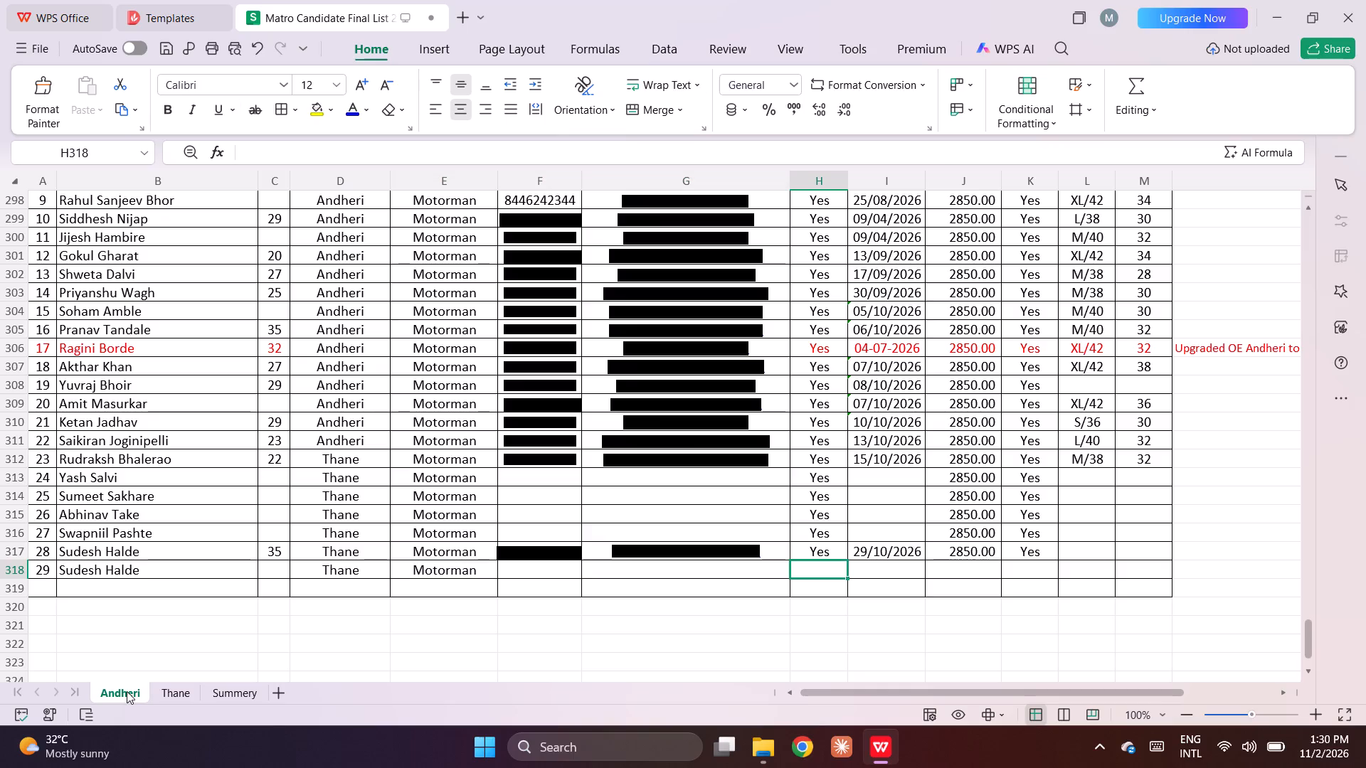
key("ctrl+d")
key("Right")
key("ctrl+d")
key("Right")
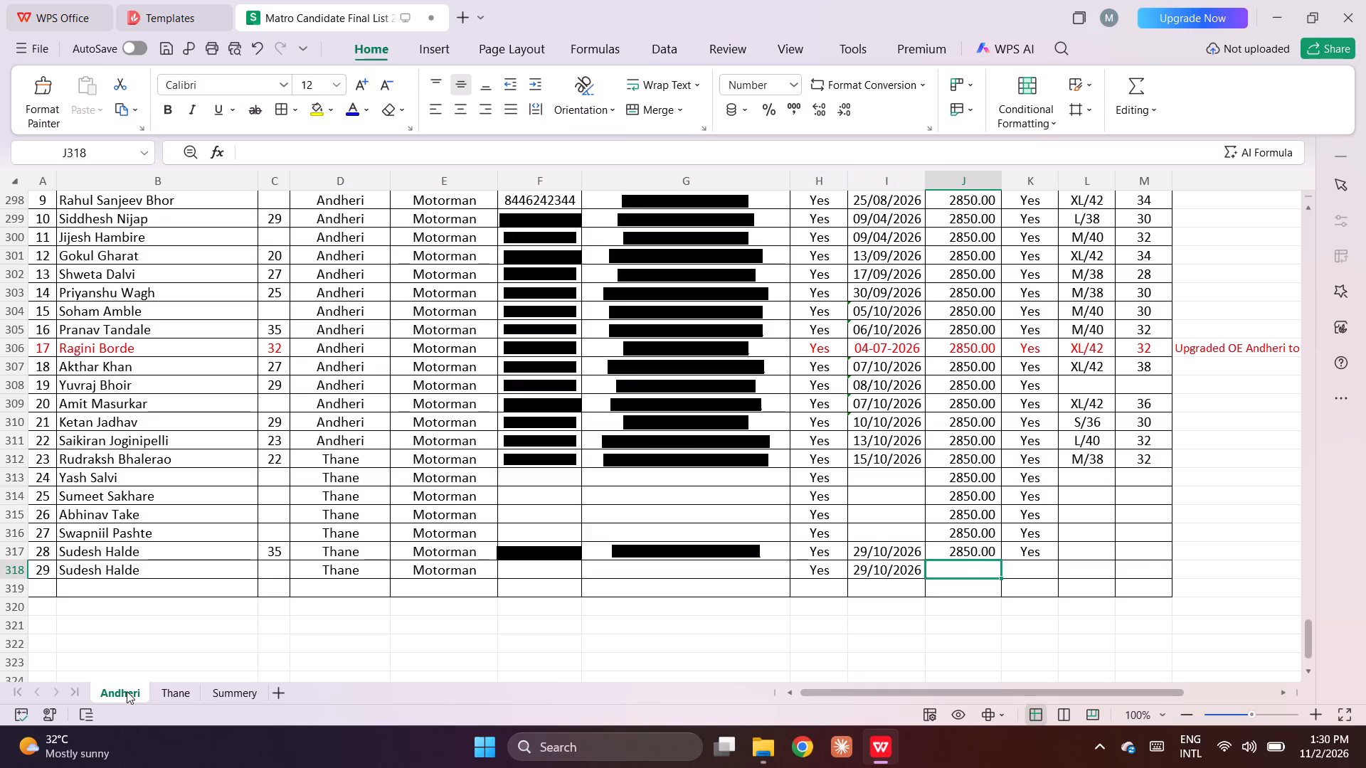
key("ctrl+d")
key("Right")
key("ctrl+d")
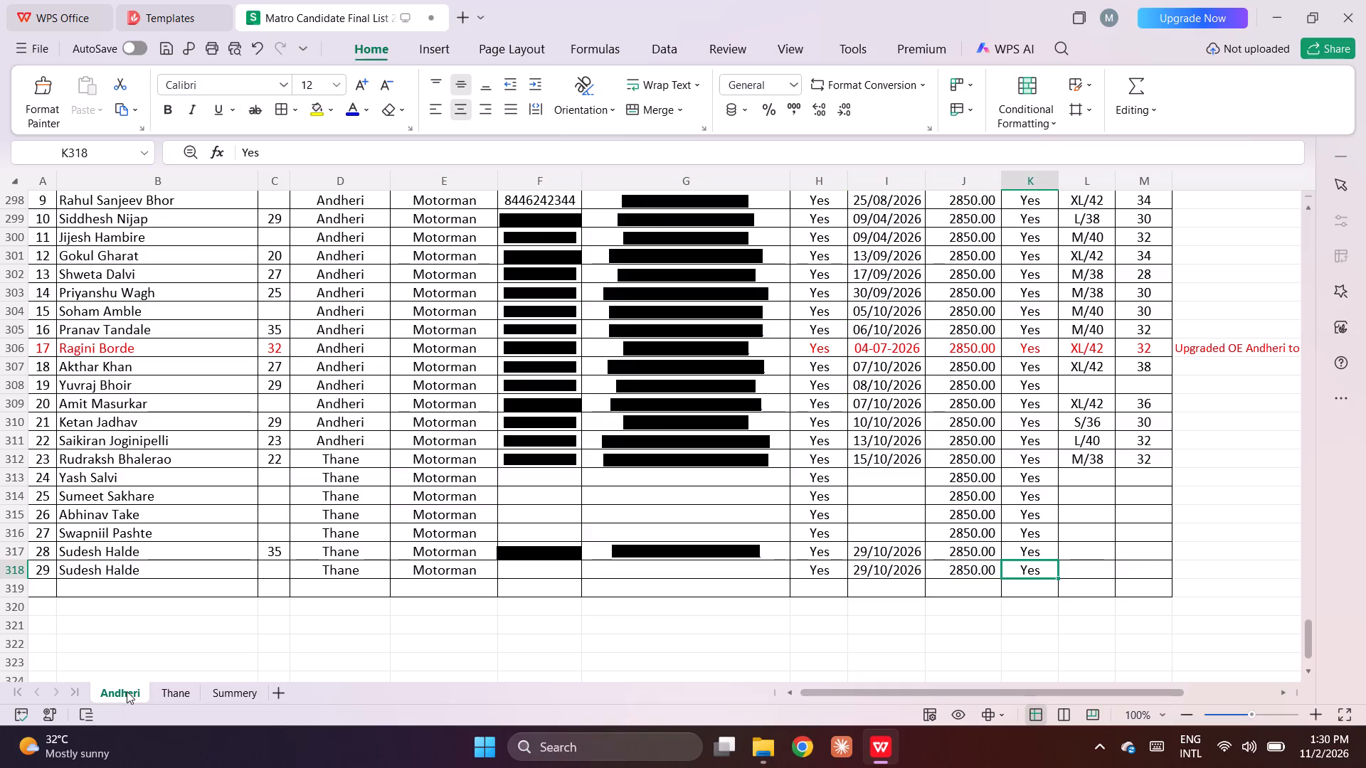
Enter serial number 30 in the row below number 29 of the Motorman list.
key("Left")
key("Left")
key("Left")
key("Left")
key("Left")
key("Left")
key("Left")
key("Left")
key("Left")
key("Left")
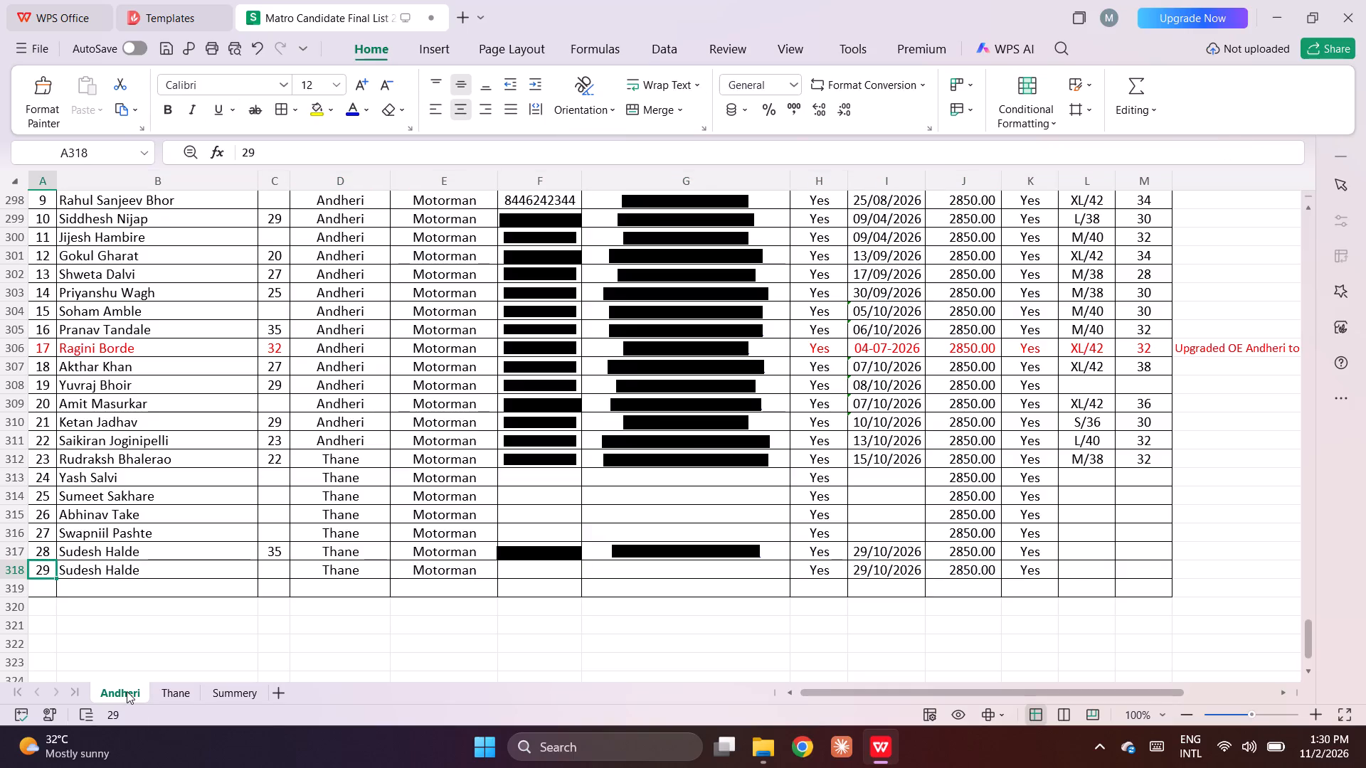
key("Down")
type("30")
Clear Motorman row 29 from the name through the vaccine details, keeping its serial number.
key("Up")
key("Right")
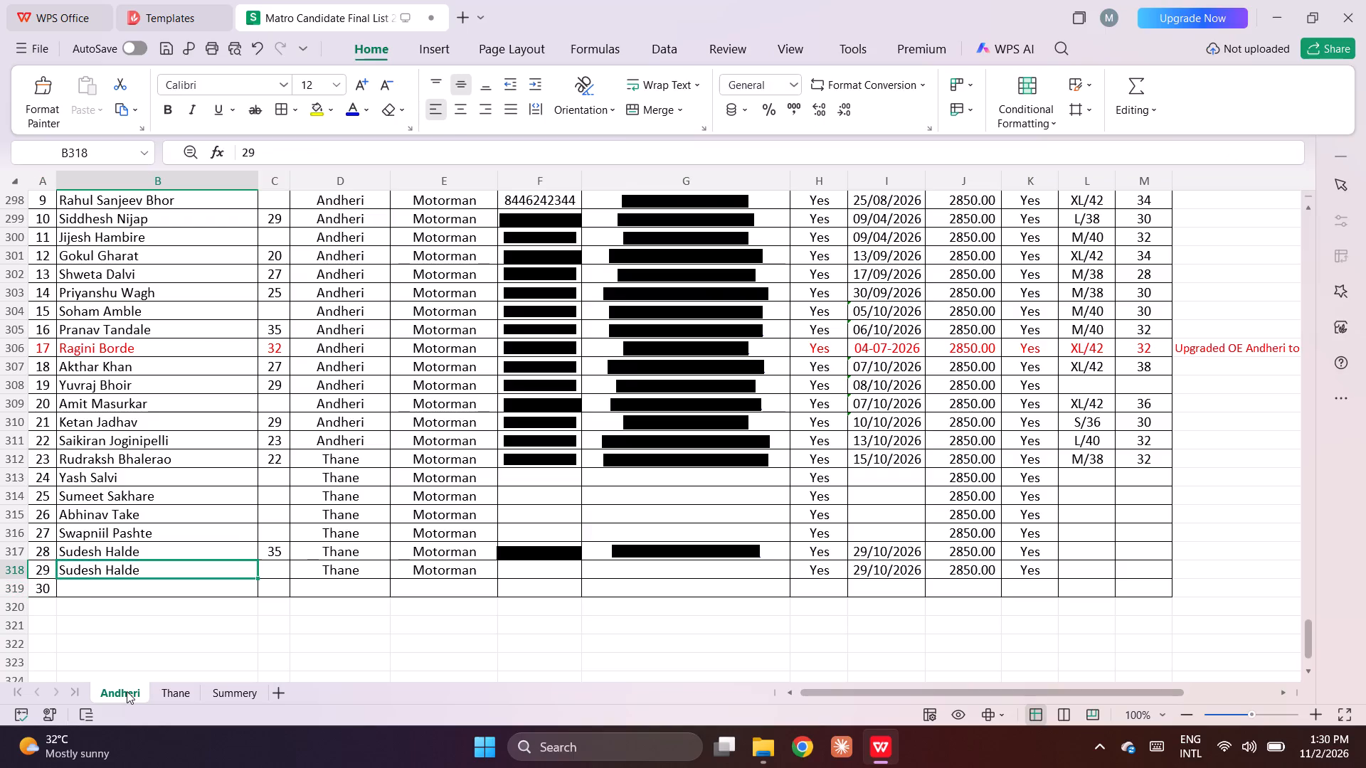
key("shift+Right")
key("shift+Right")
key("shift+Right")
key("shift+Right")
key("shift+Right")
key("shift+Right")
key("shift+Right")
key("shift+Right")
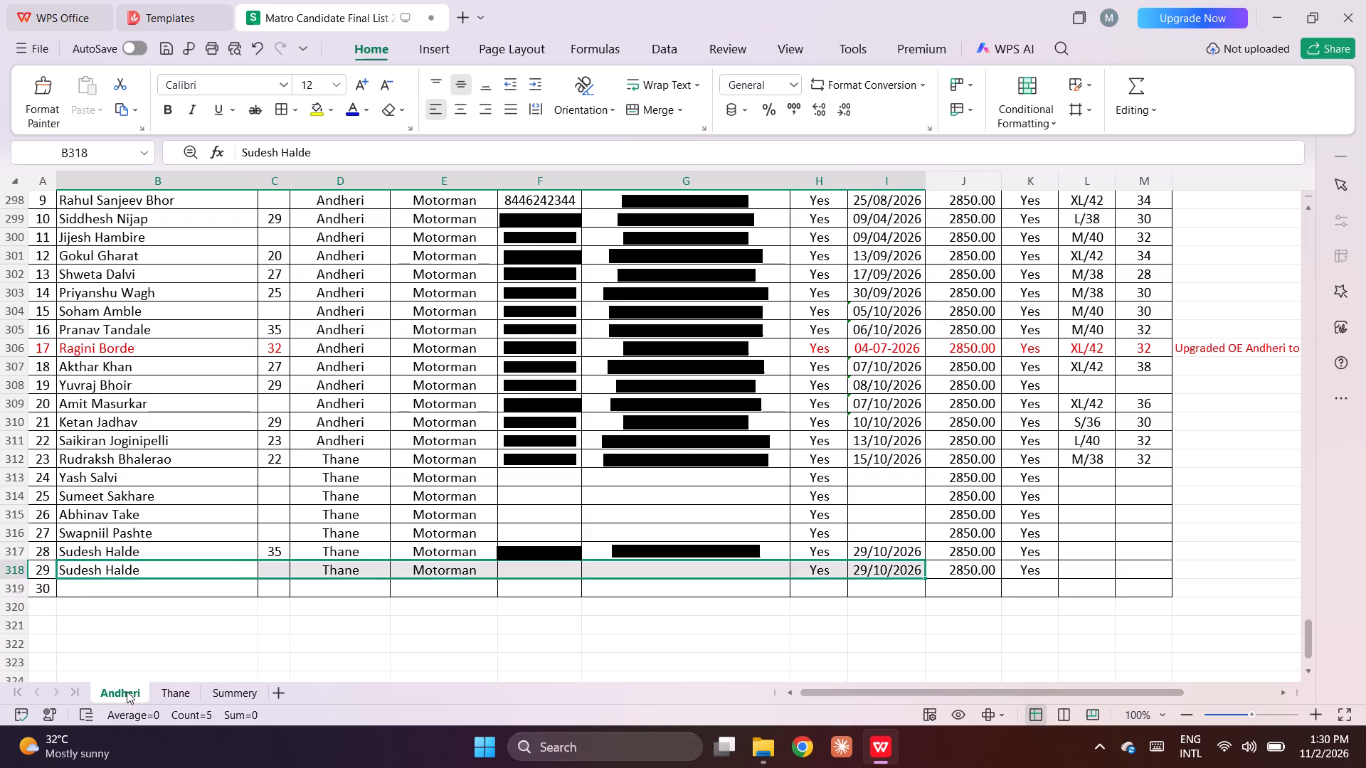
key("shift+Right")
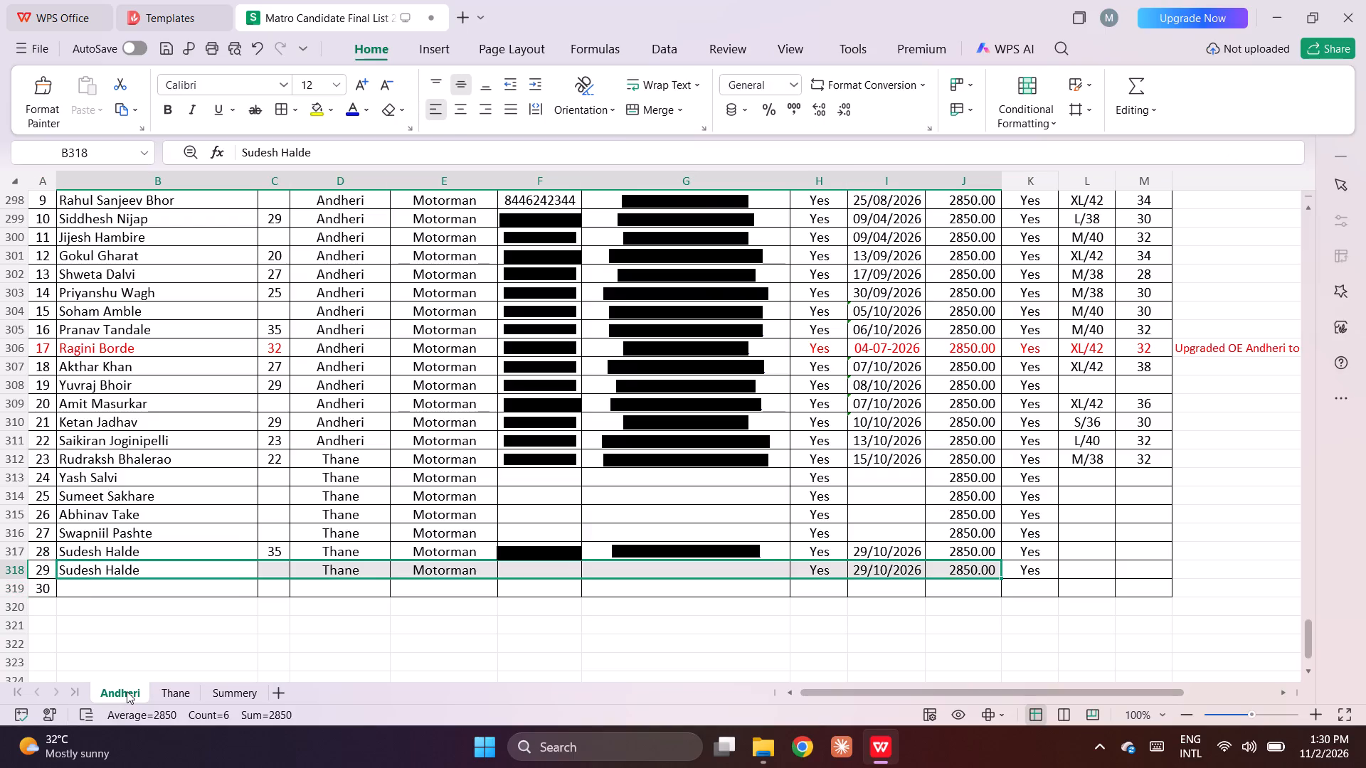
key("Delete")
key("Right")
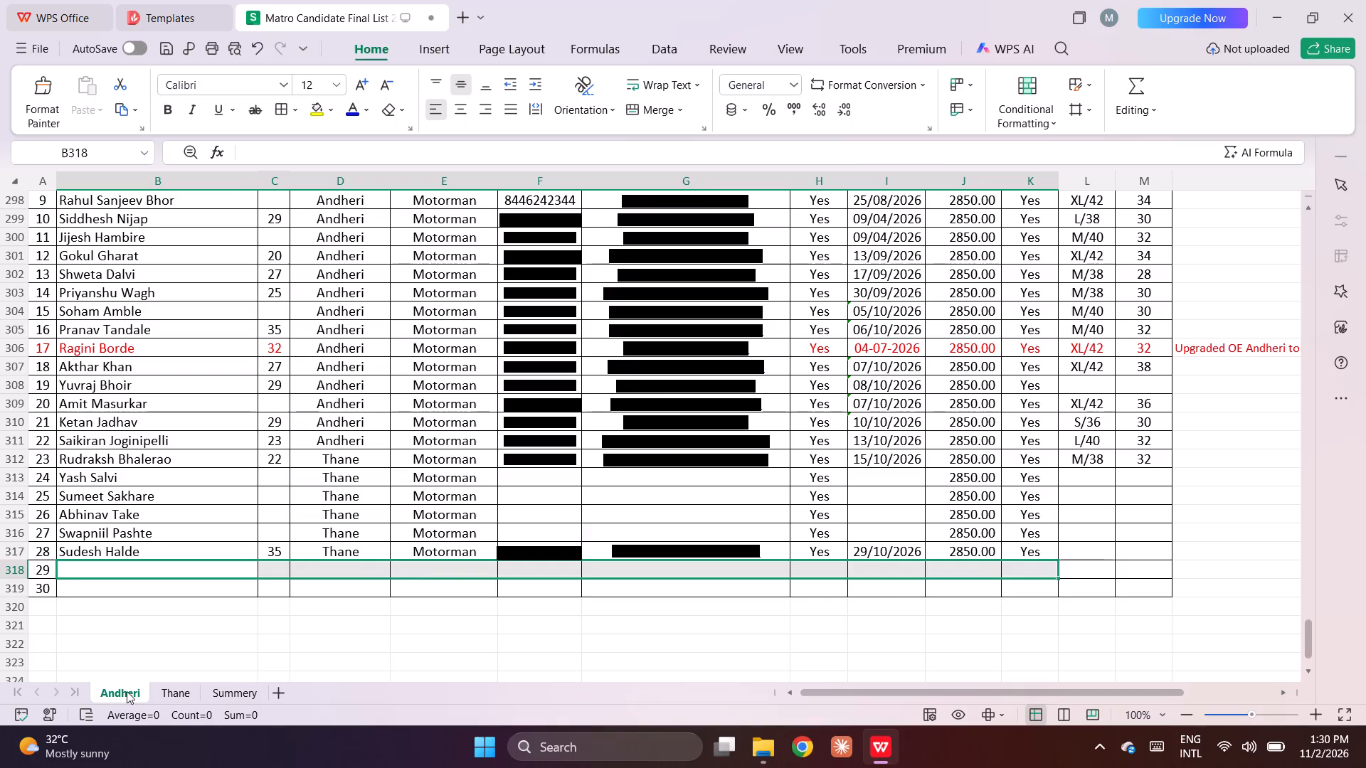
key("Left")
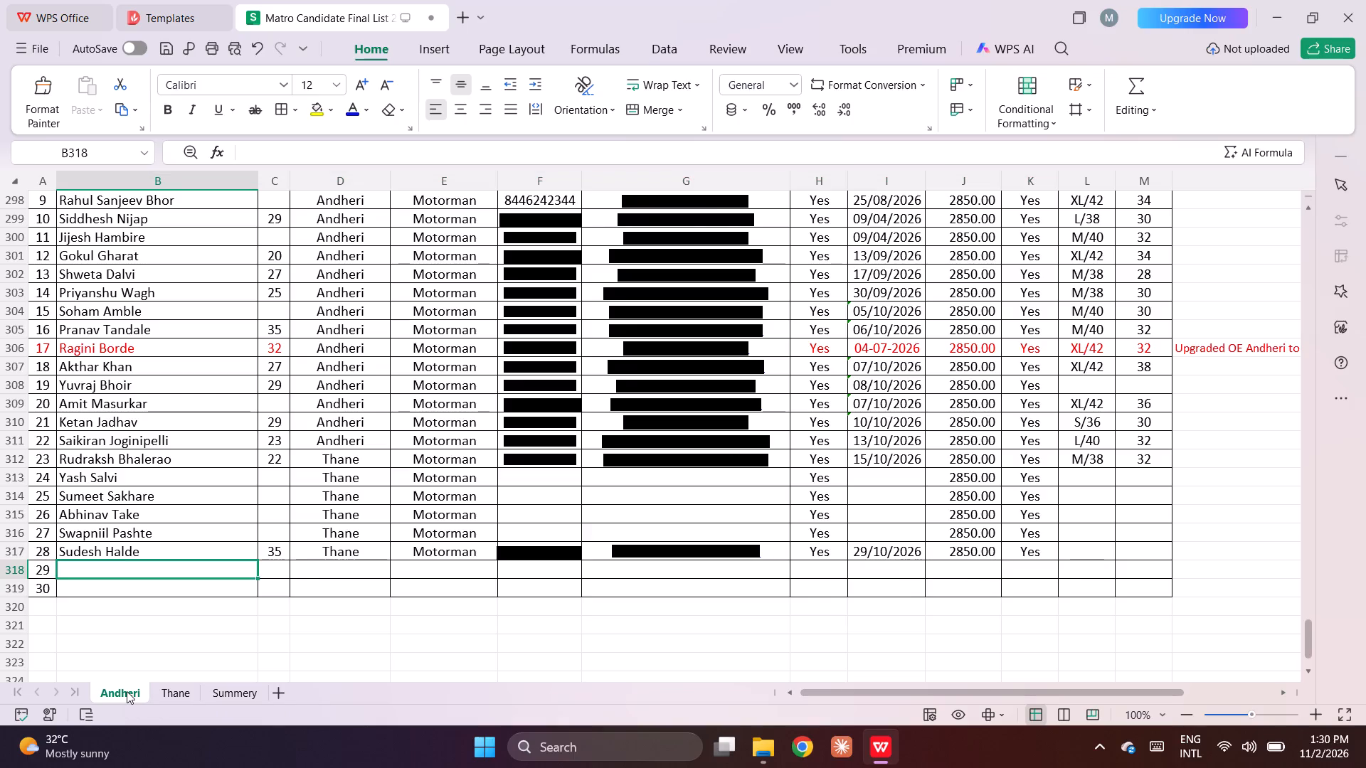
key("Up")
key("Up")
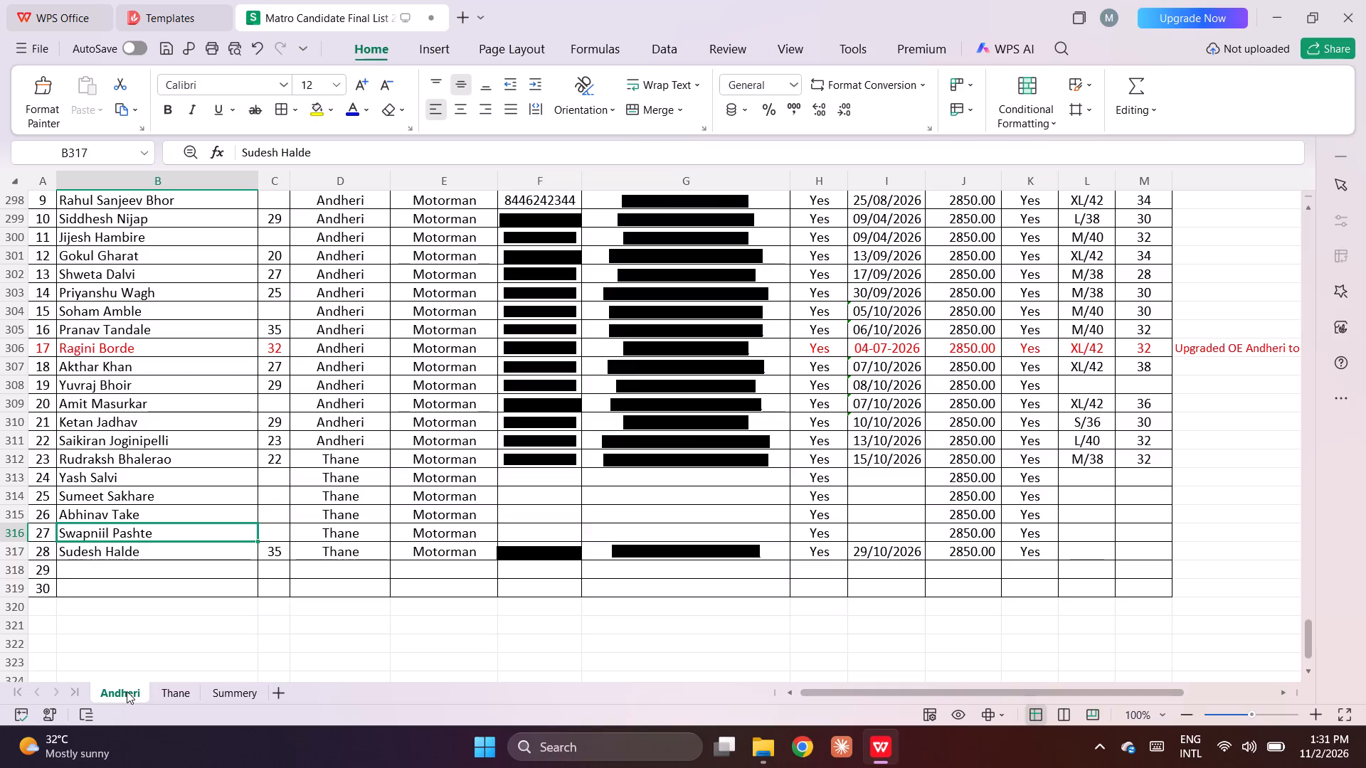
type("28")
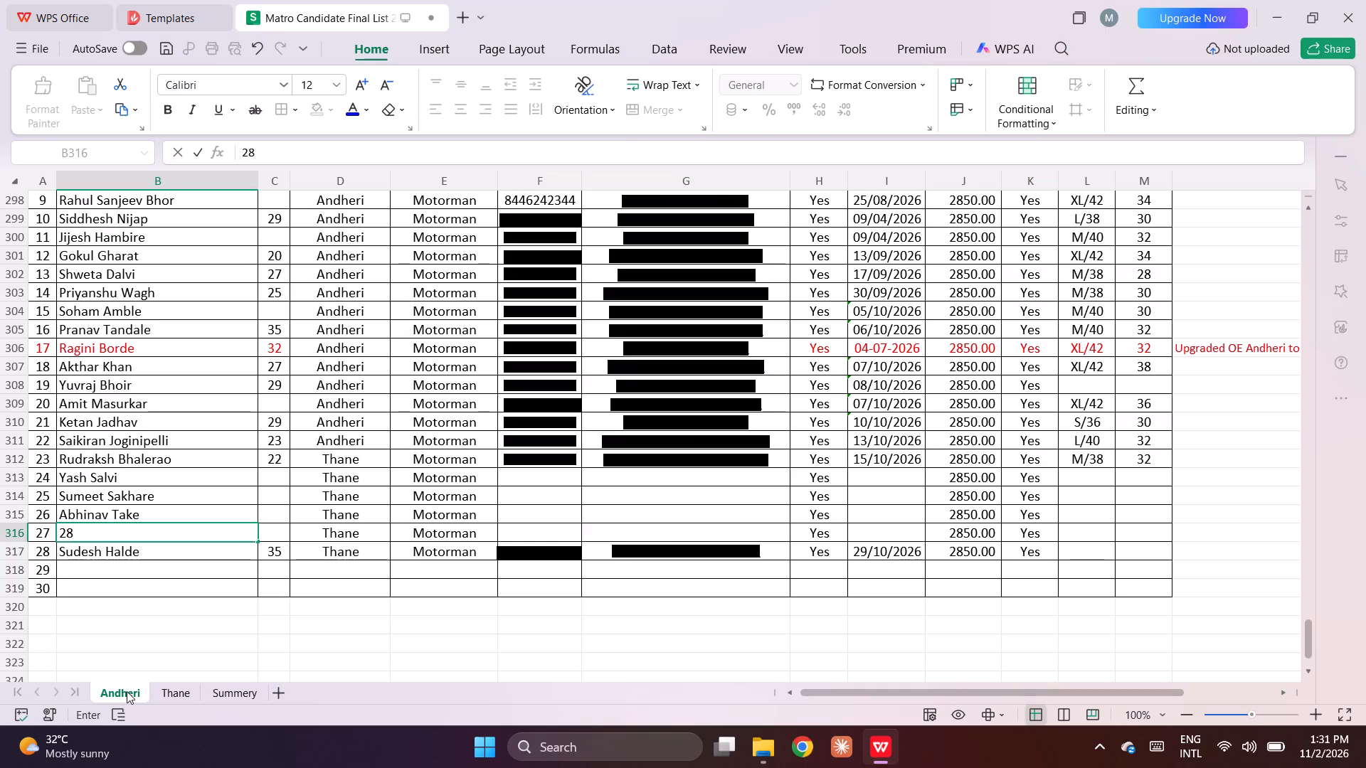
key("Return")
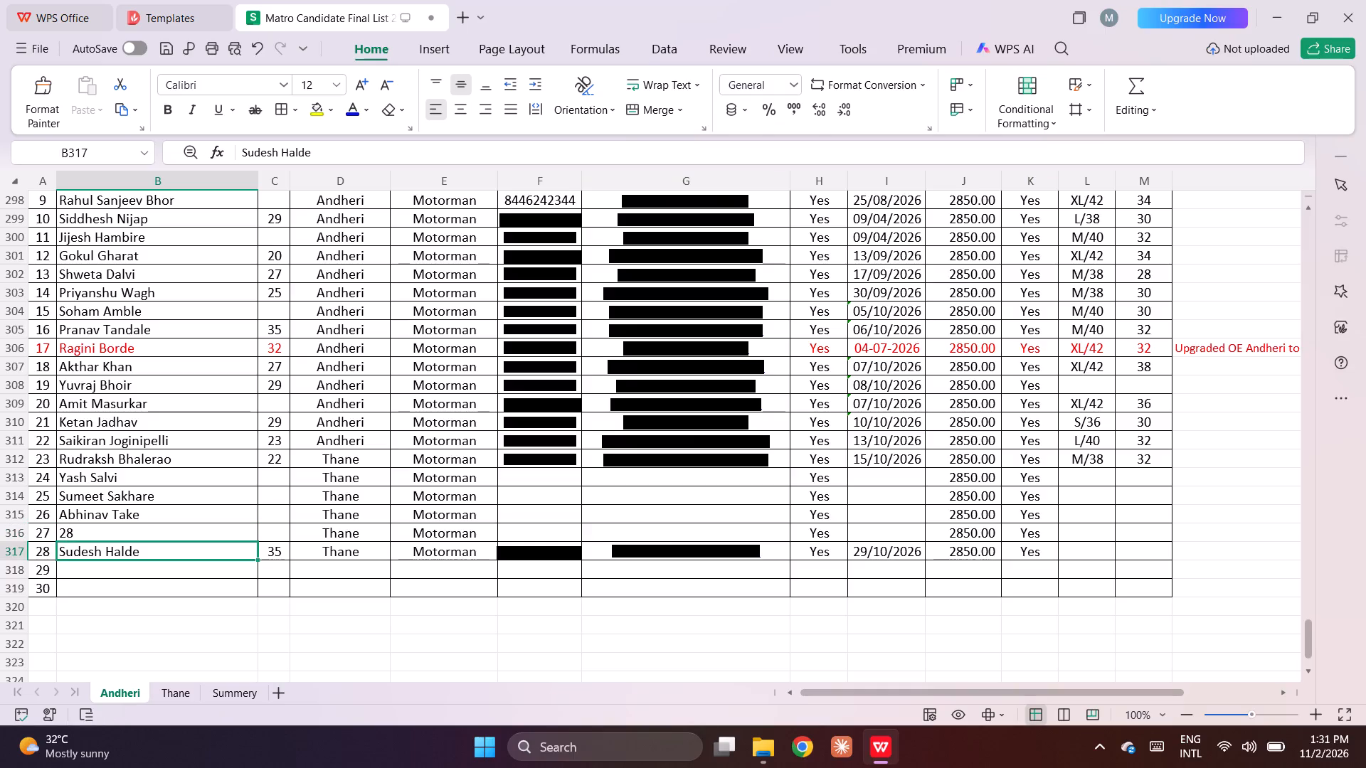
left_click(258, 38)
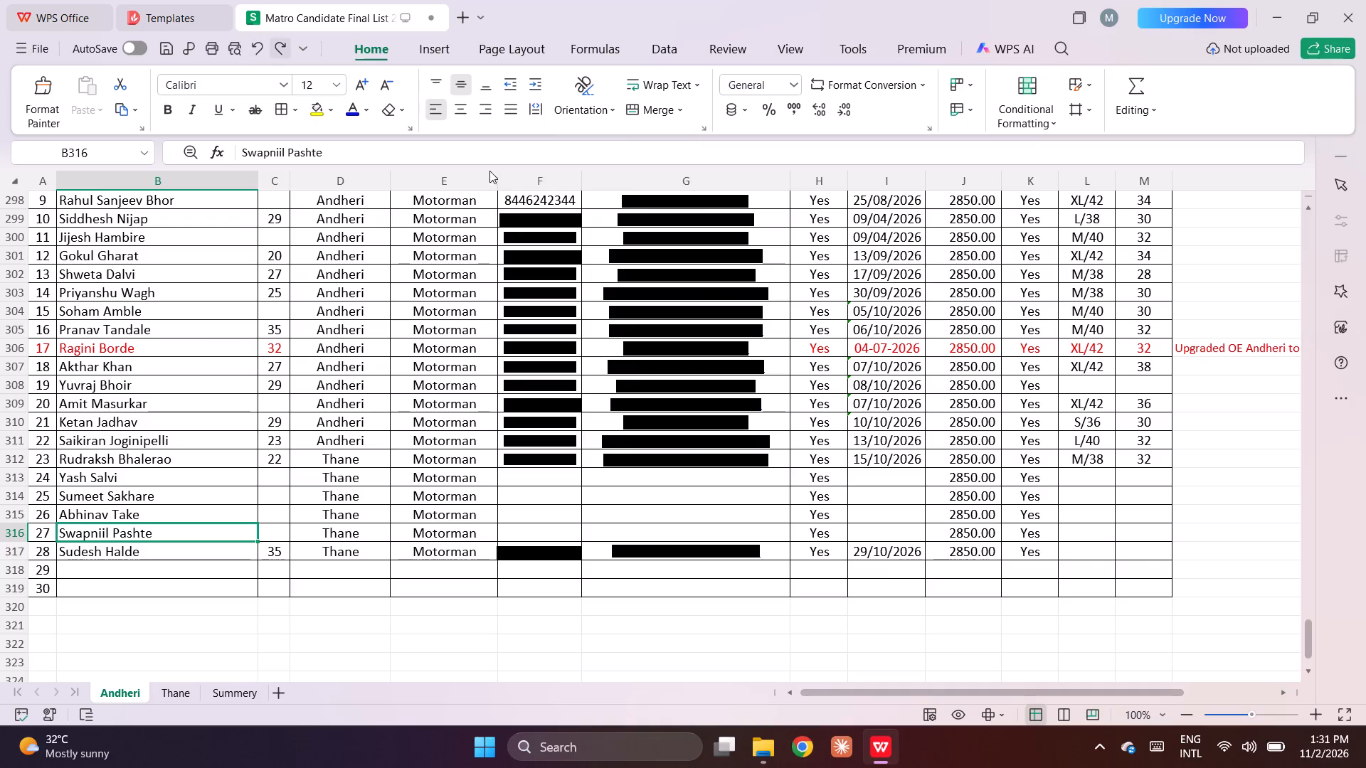
Set Motorman candidate 27's payment date to 28/10/2026.
left_click(886, 527)
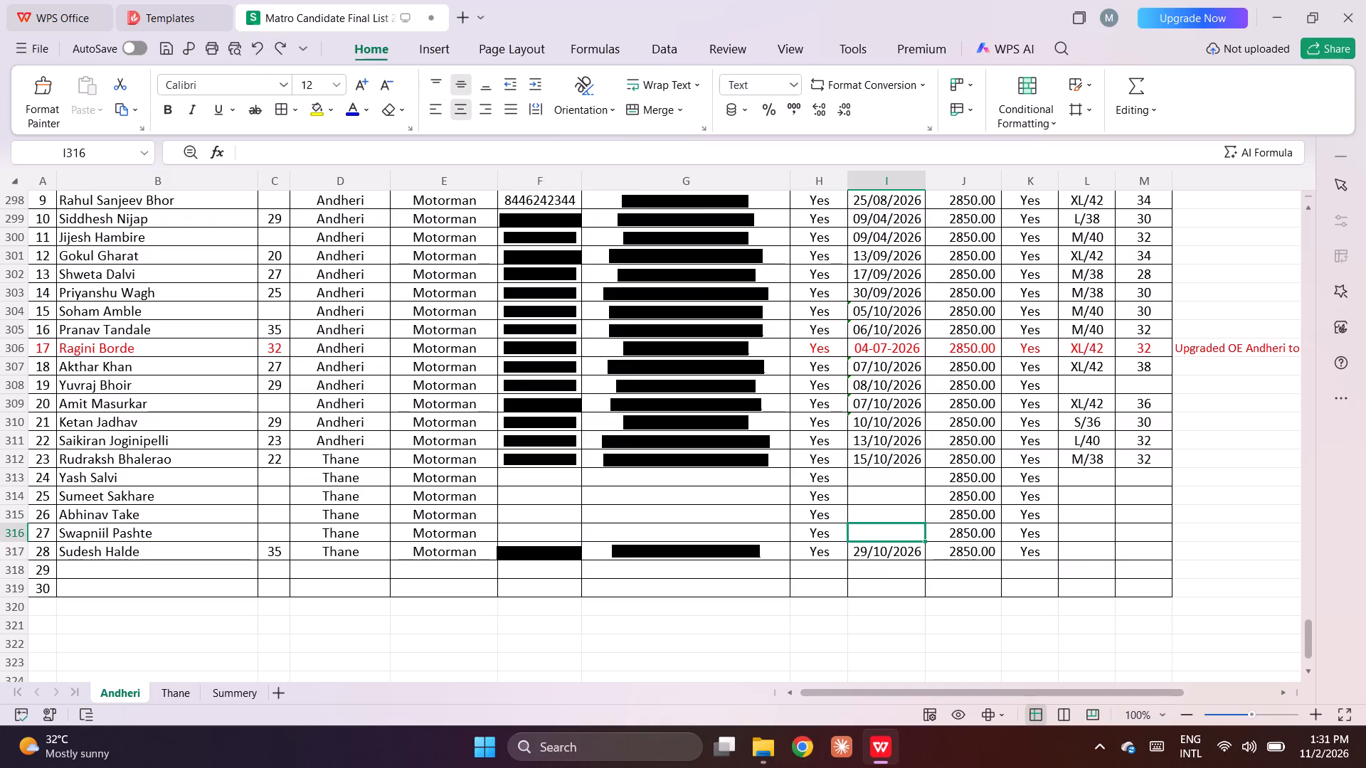
type("28")
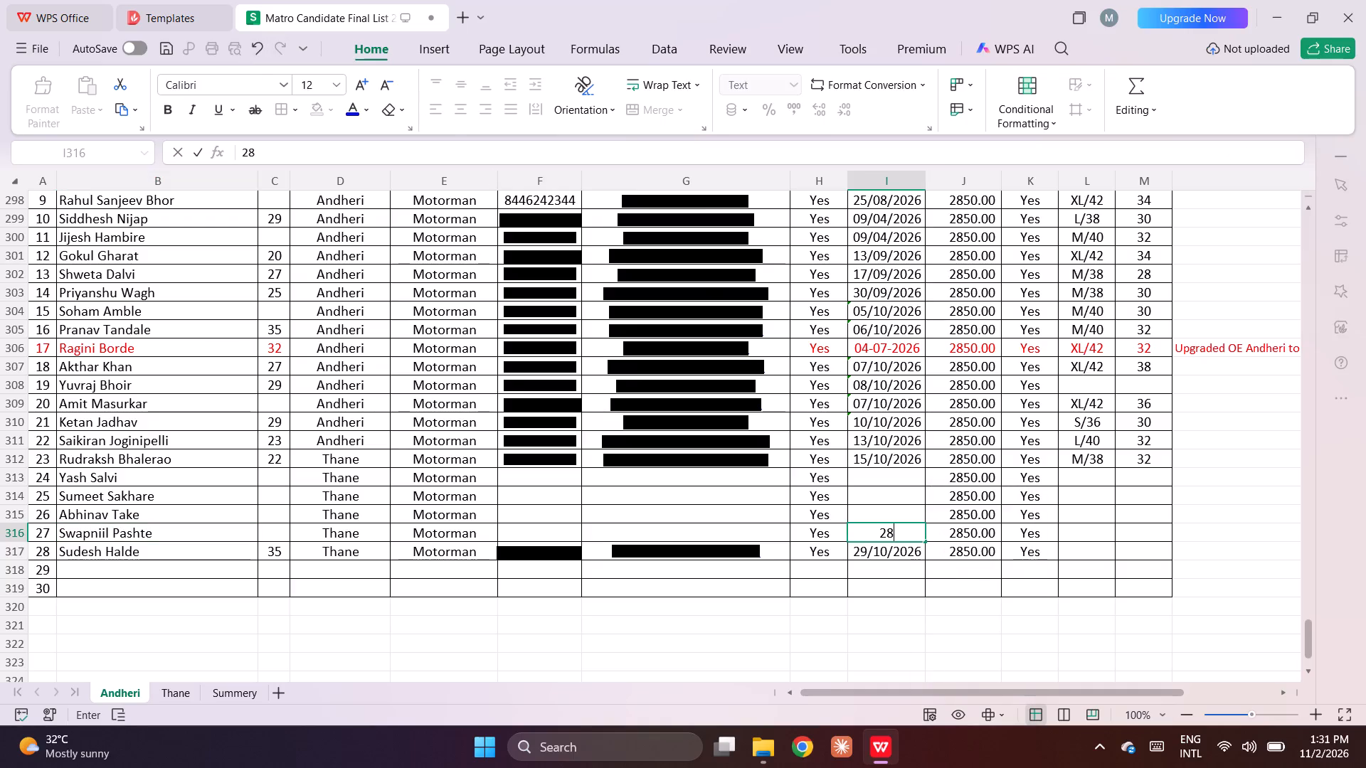
key("slash")
type("10/202")
key("6")
key("Up")
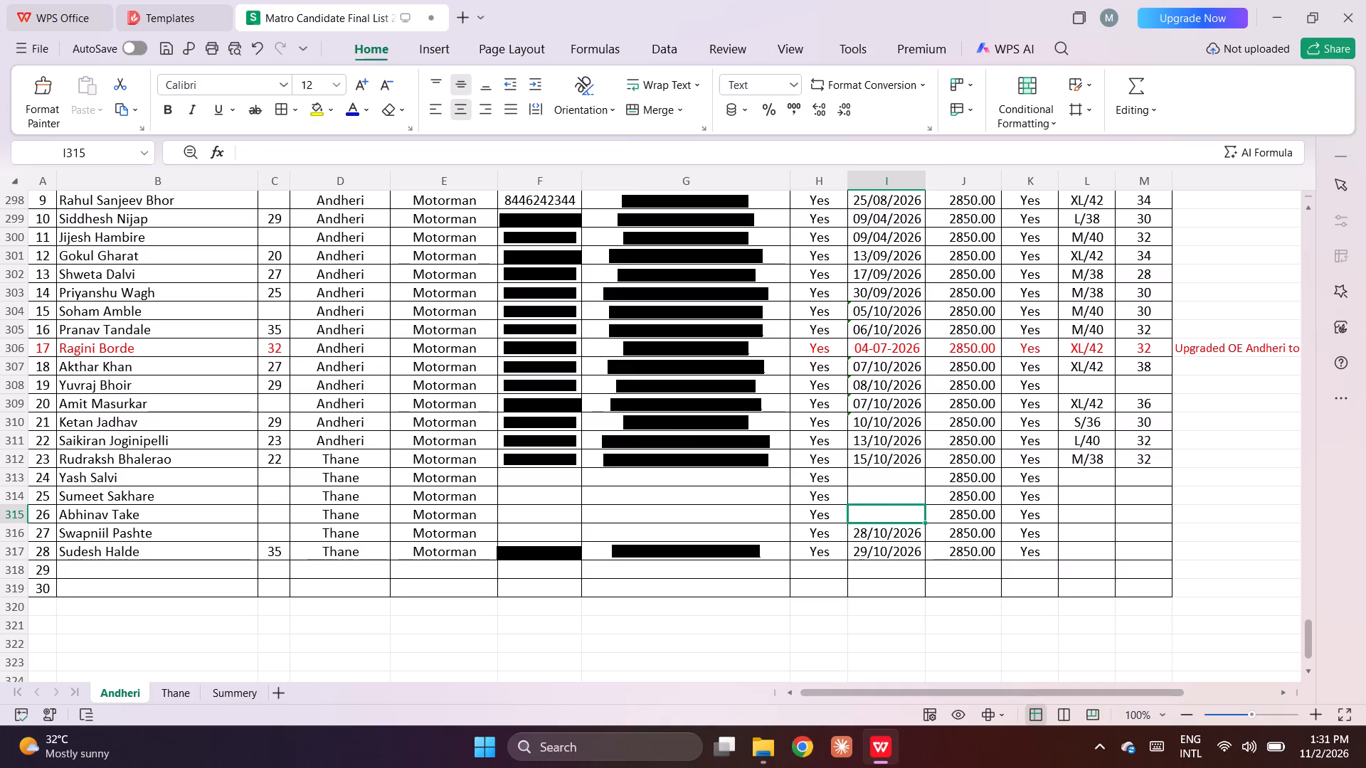
Set Motorman candidate 26's payment date to 21/10/2026.
type("21")
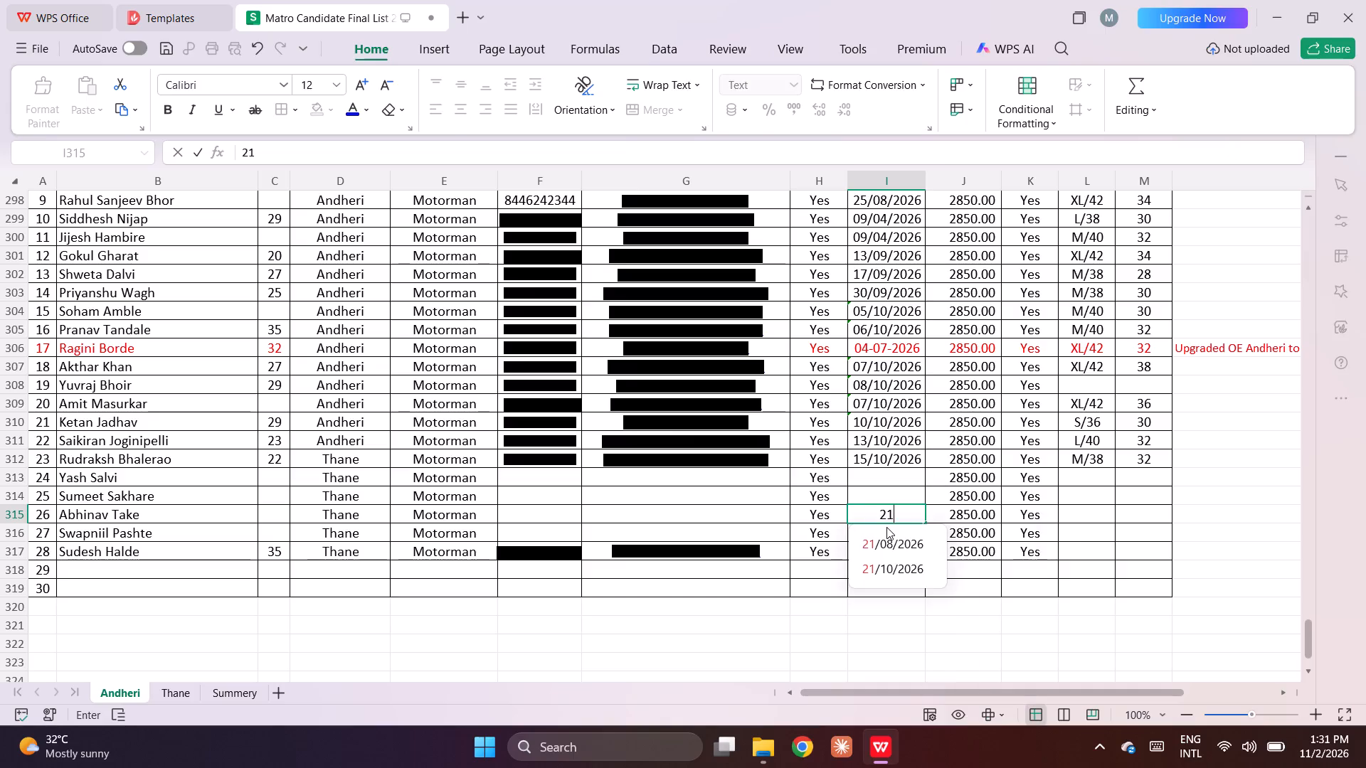
key("Right")
key("Left")
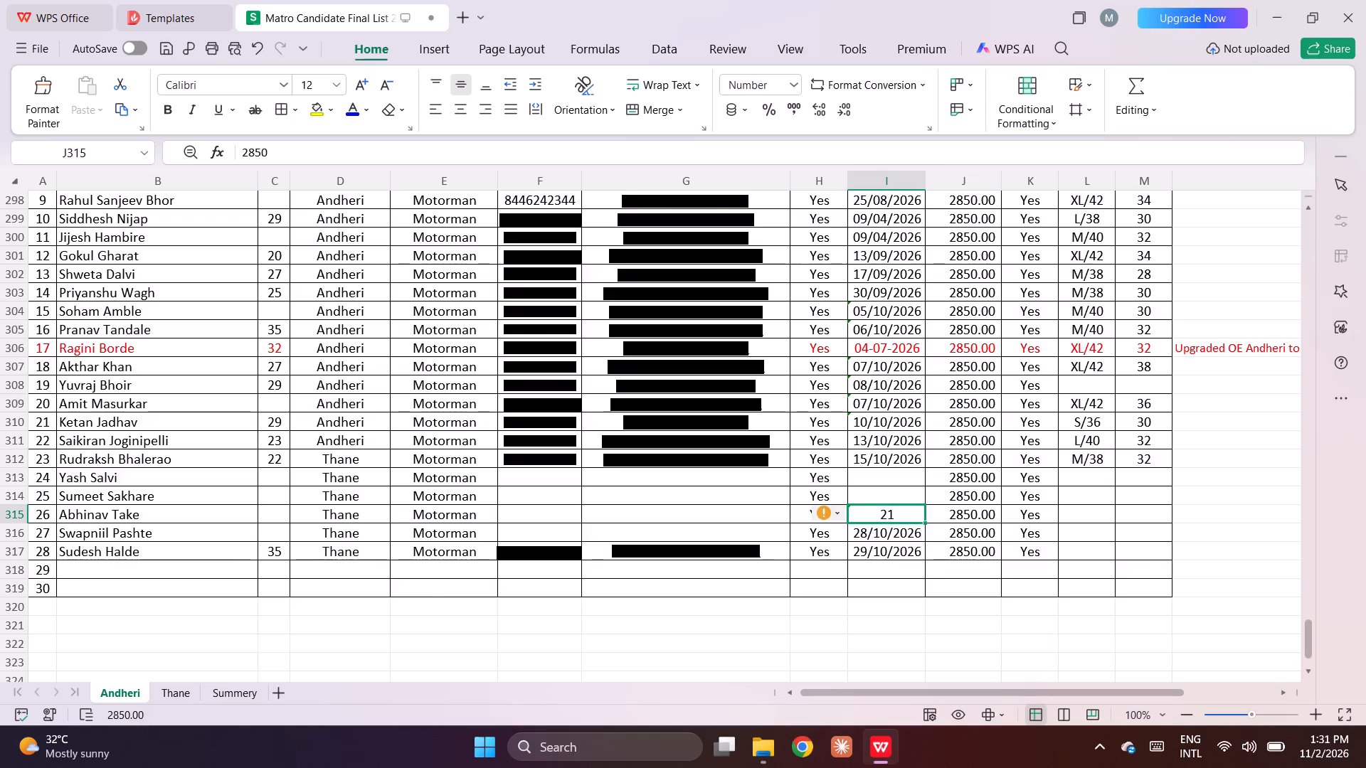
type("21")
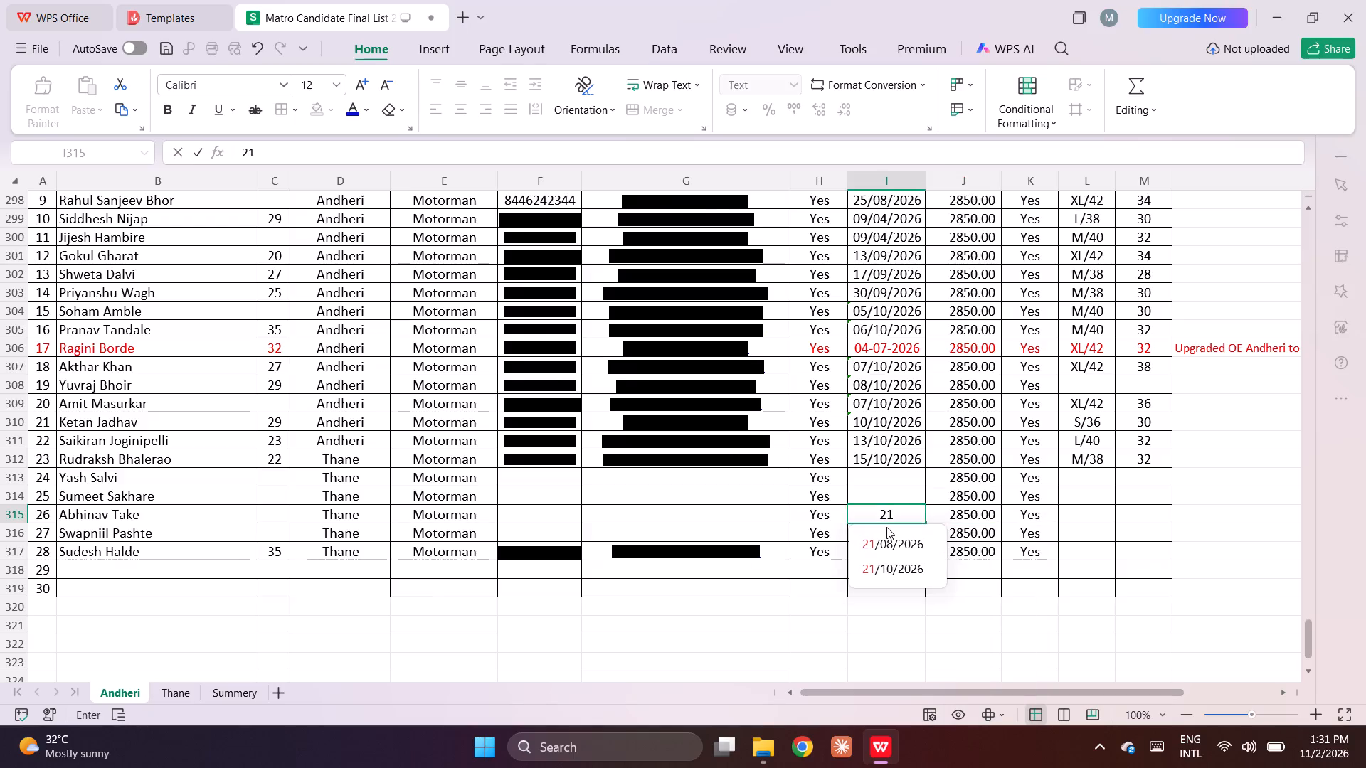
key("Down")
key("Down")
key("Return")
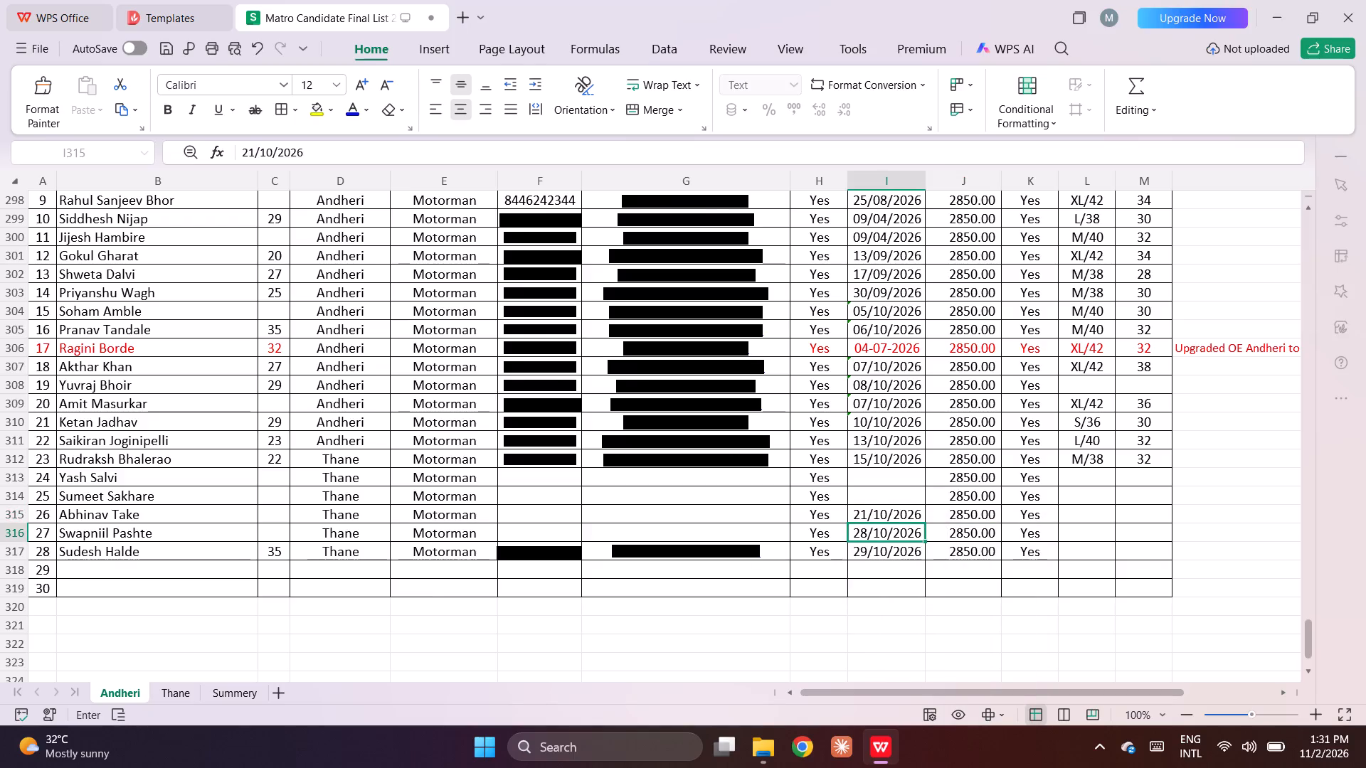
Set Motorman candidate 25's payment date to 15/10/2026.
key("Up")
key("Up")
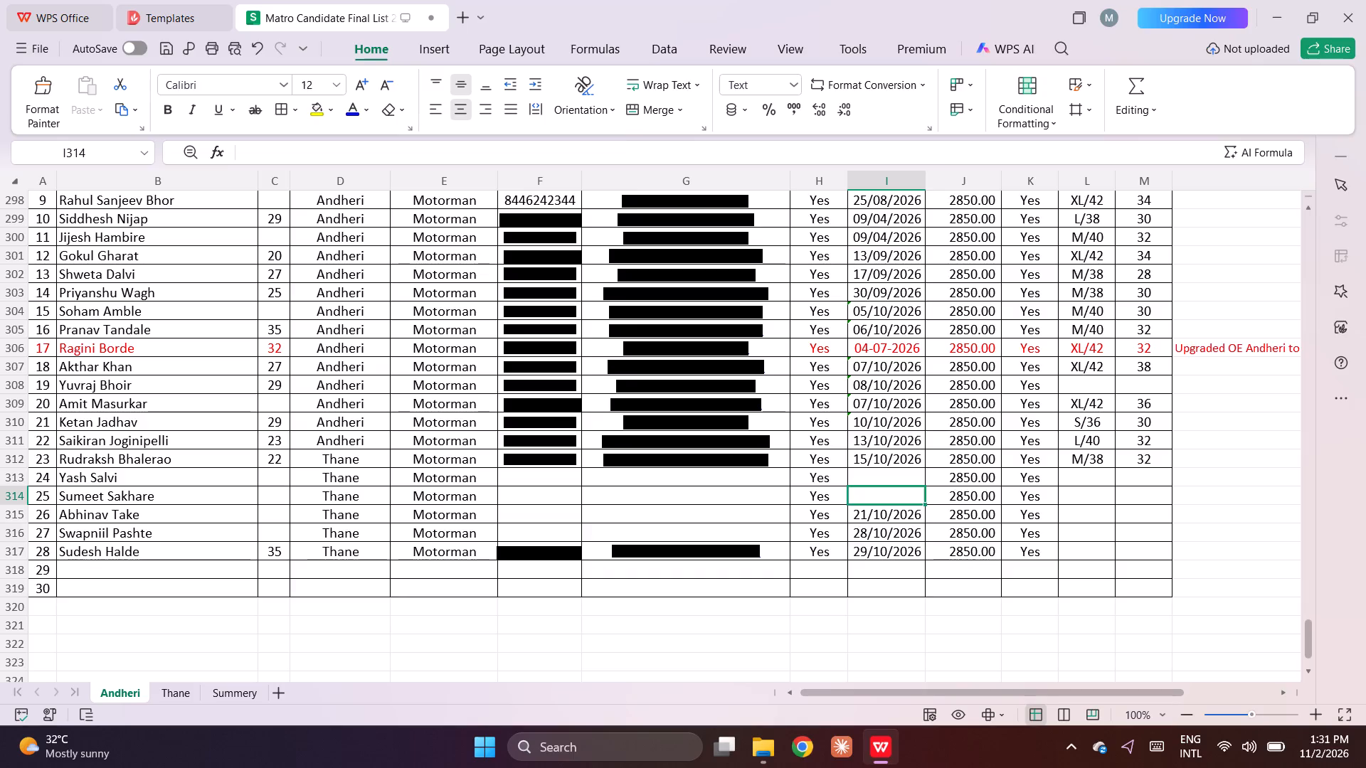
type("15")
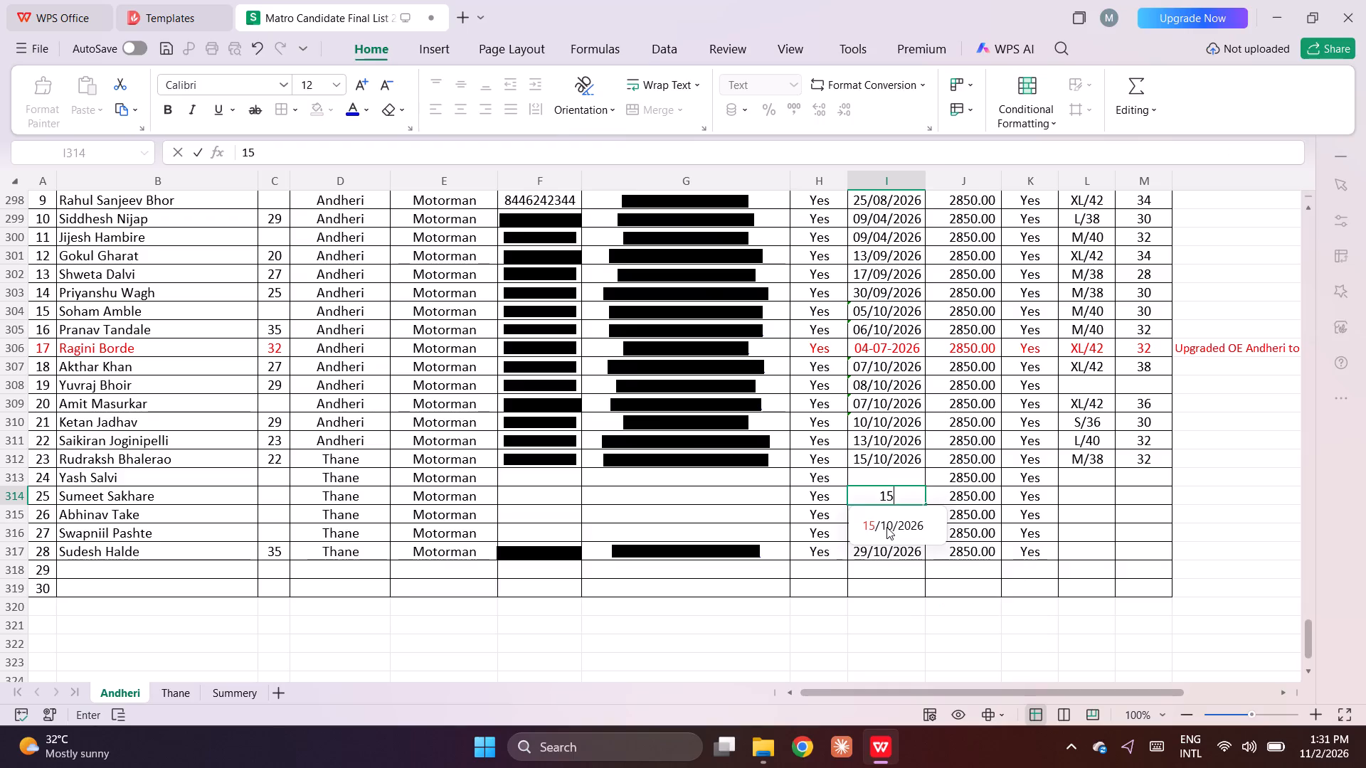
key("Down")
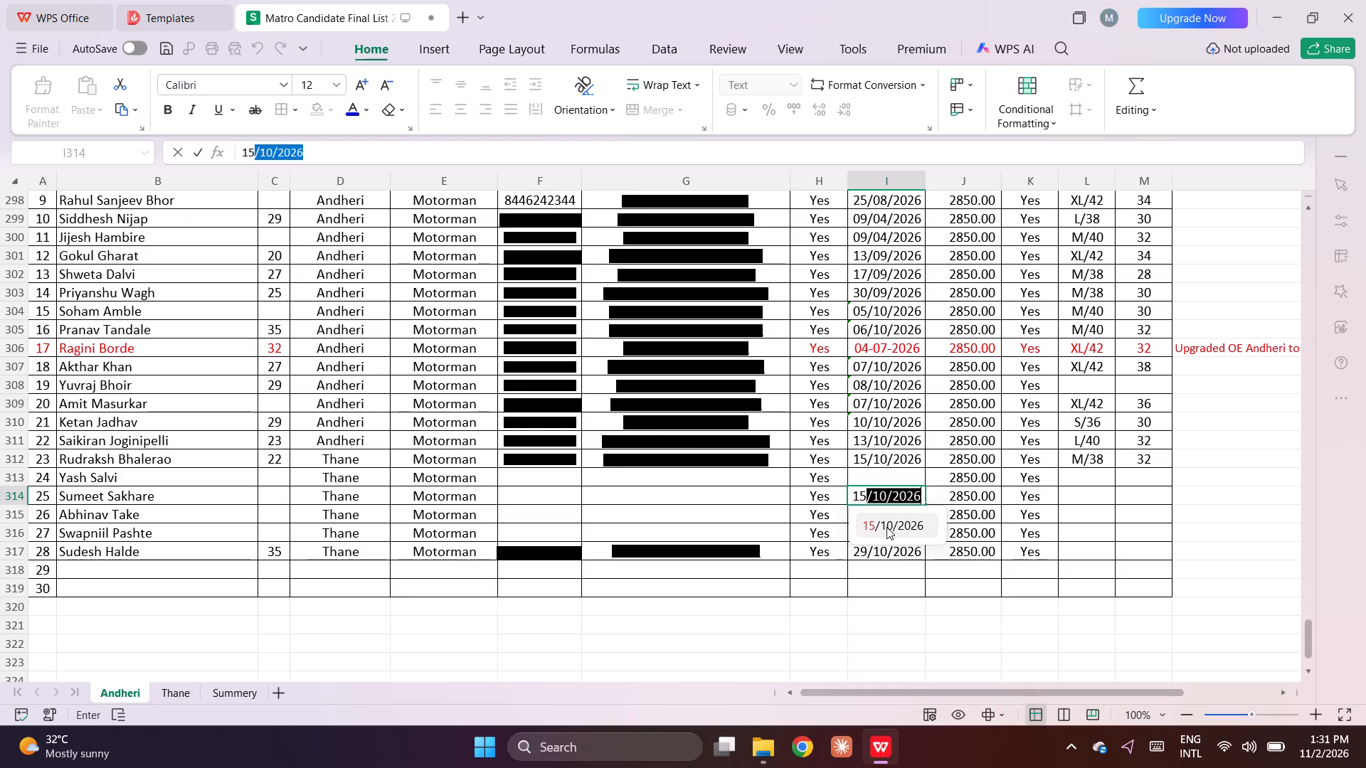
key("Return")
Fill Motorman candidate 24's payment date with 15/10/2026, copied from candidate 23 in the row above.
key("Up")
key("Up")
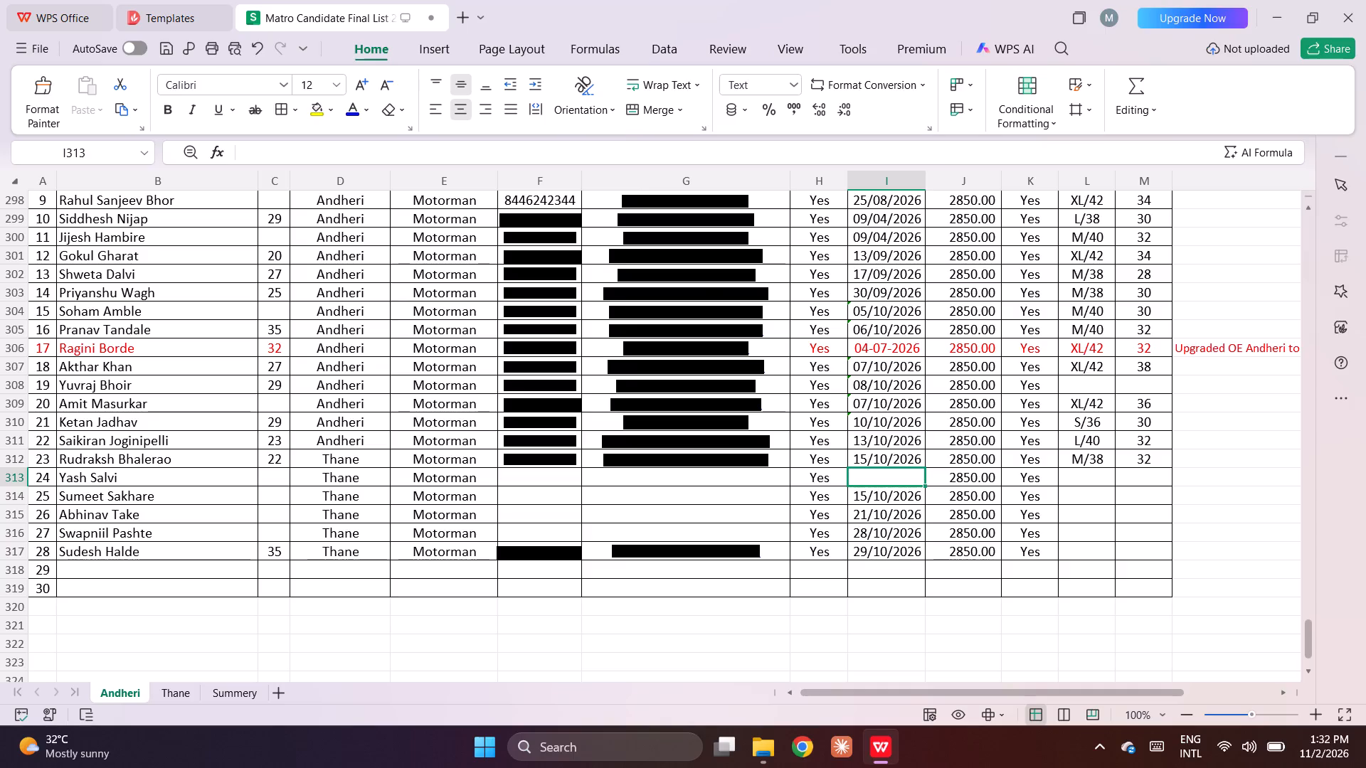
key("ctrl+d")
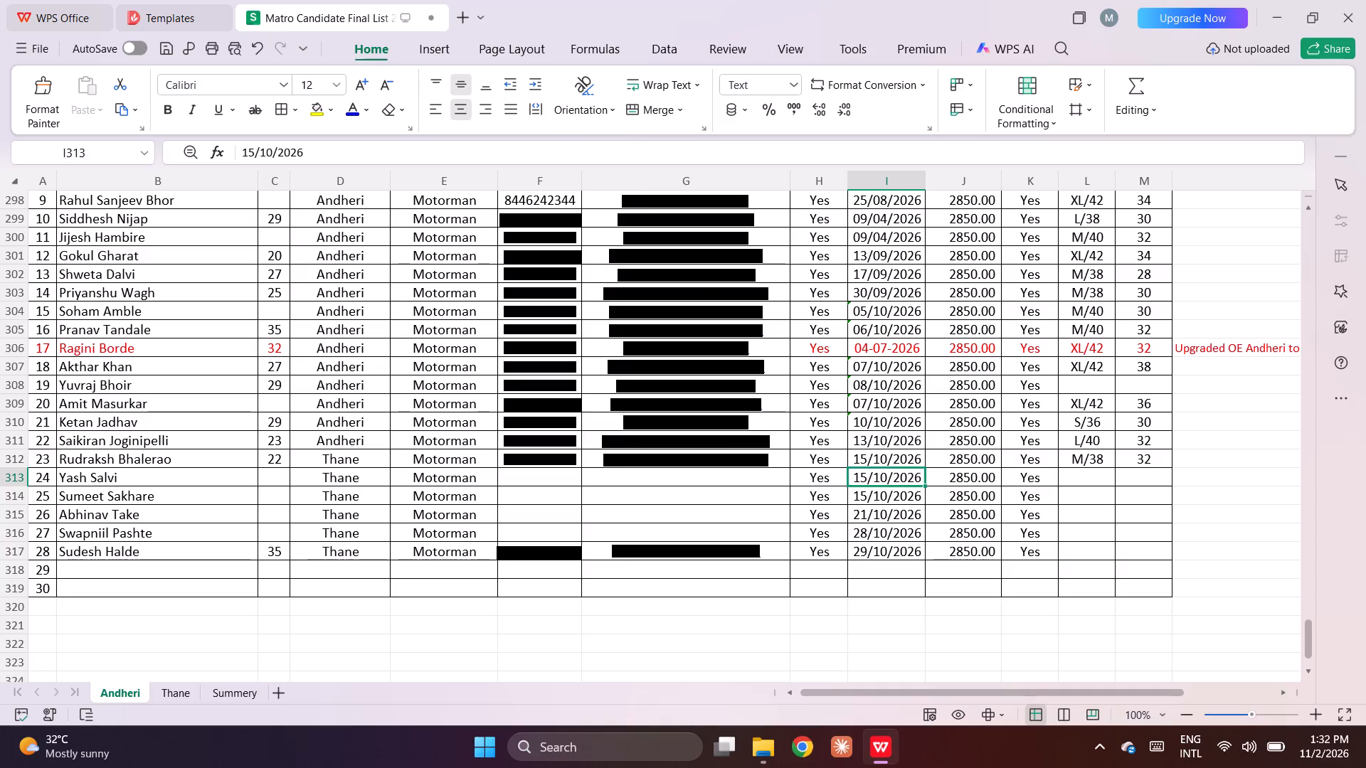
Save the workbook with the completed Motorman payment dates.
key("Left")
key("Left")
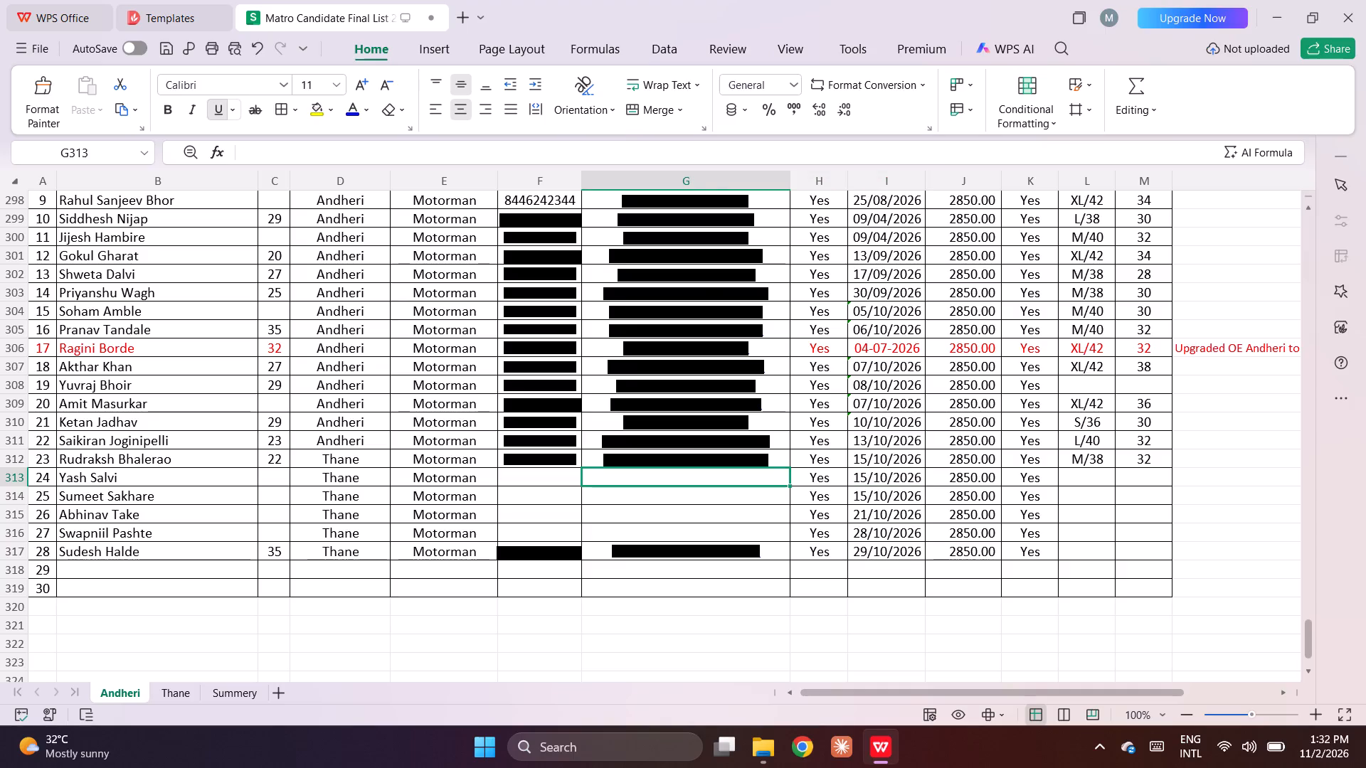
key("ctrl+s")
key("Right")
key("Right")
key("Right")
key("Right")
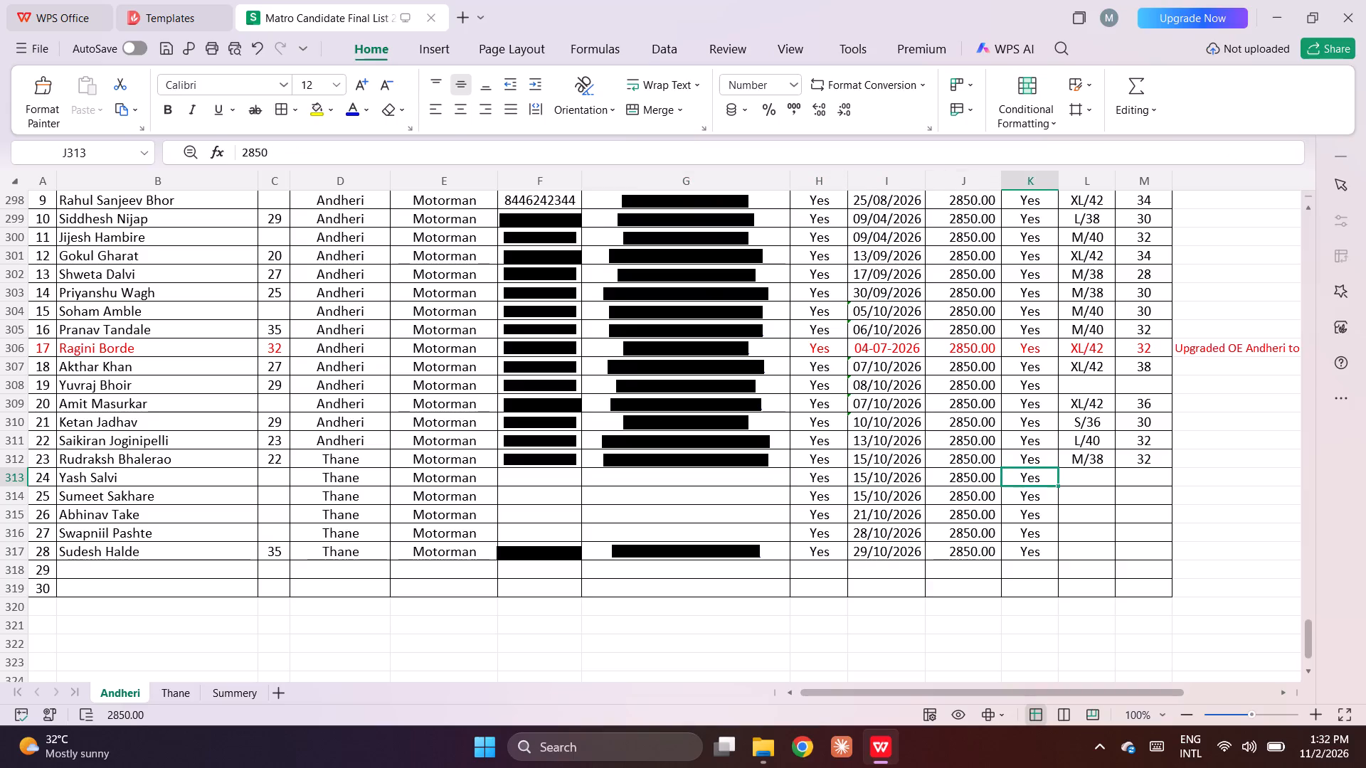
key("ctrl+s")
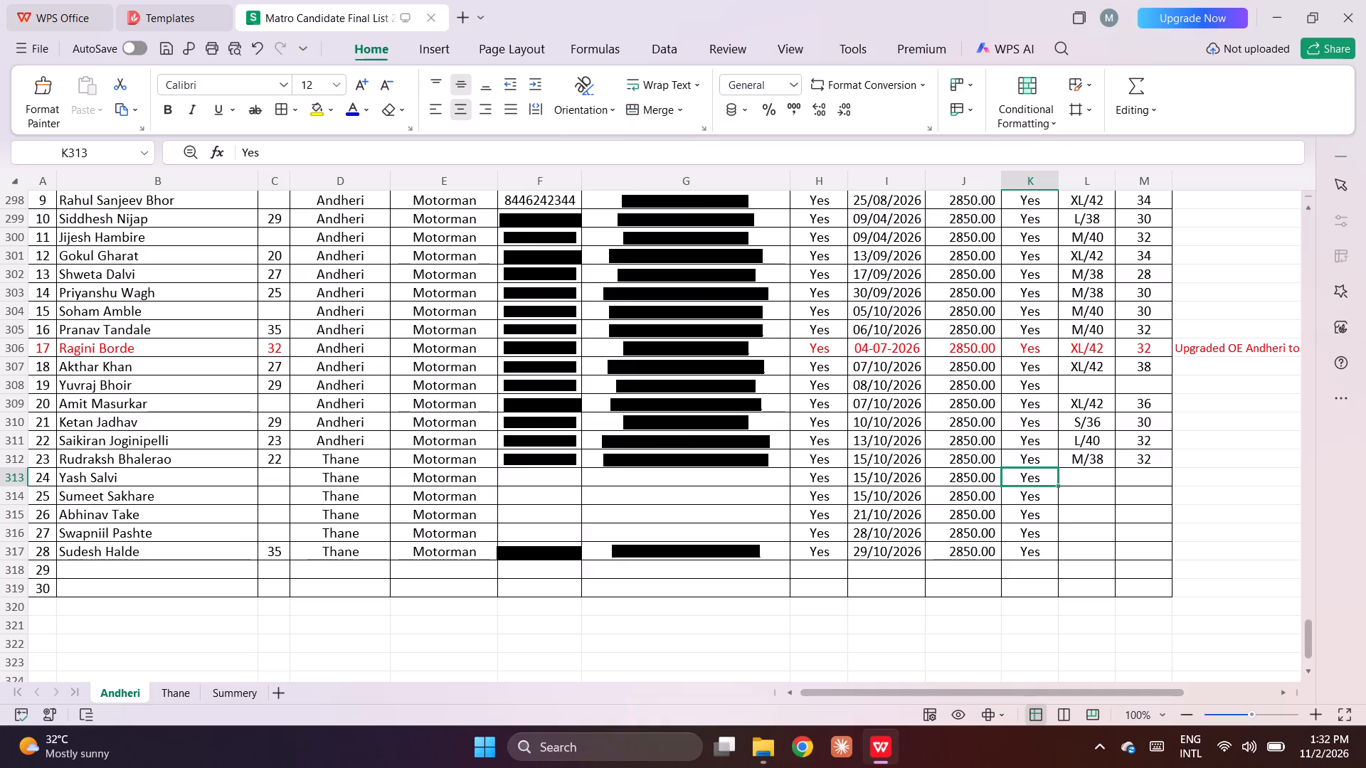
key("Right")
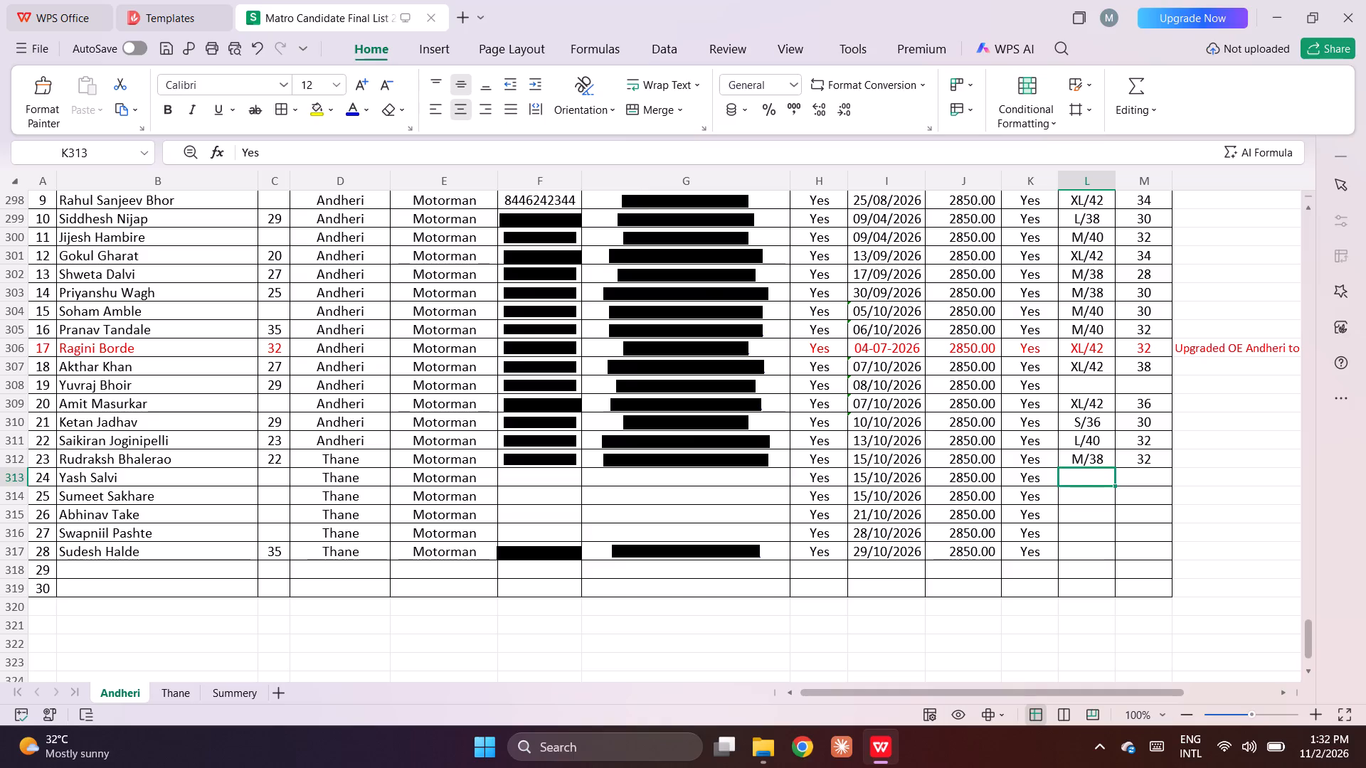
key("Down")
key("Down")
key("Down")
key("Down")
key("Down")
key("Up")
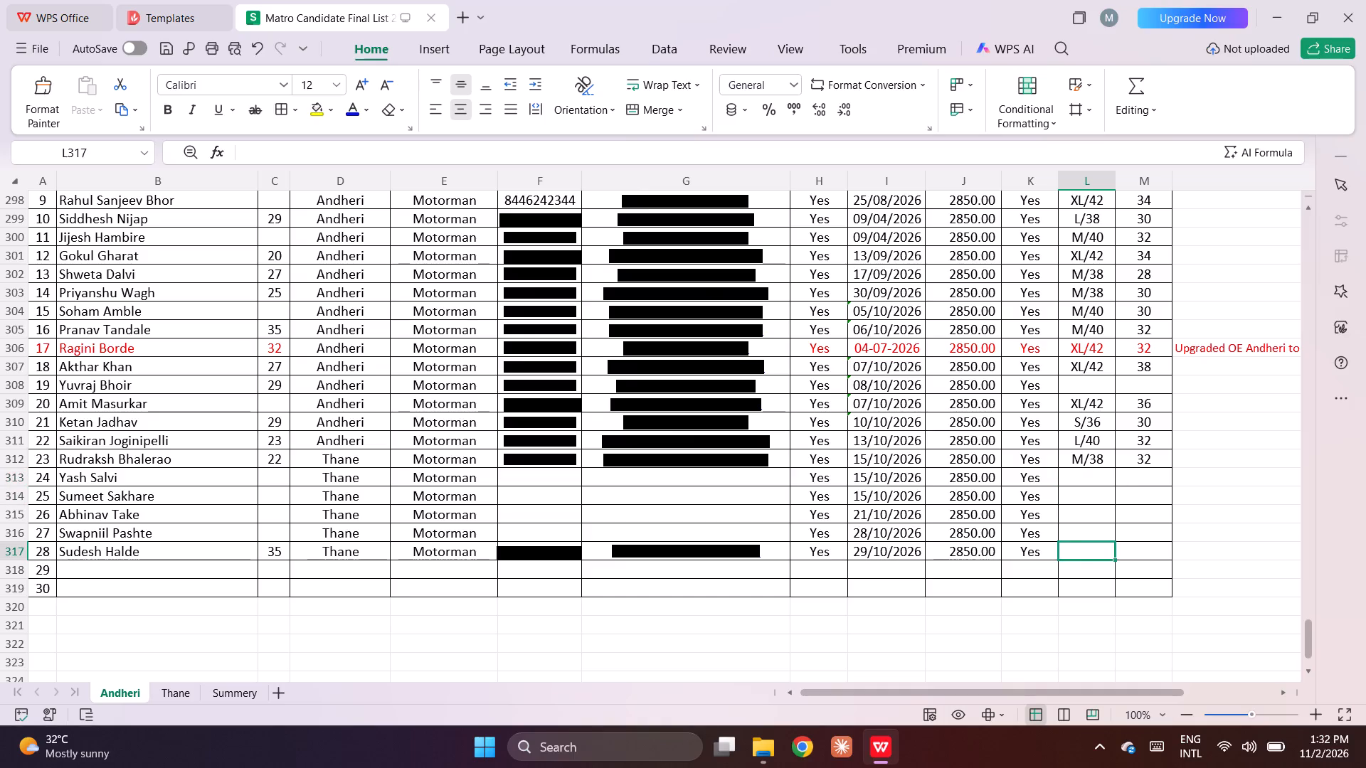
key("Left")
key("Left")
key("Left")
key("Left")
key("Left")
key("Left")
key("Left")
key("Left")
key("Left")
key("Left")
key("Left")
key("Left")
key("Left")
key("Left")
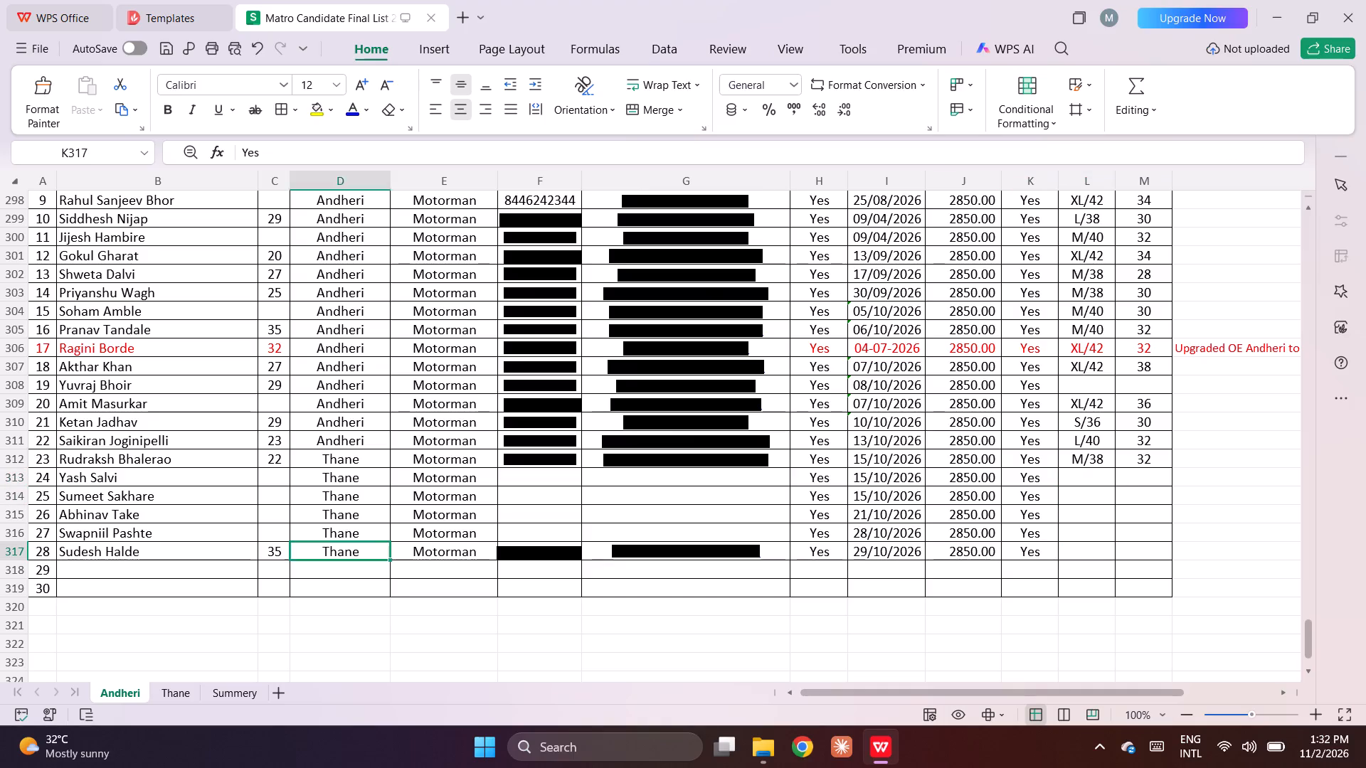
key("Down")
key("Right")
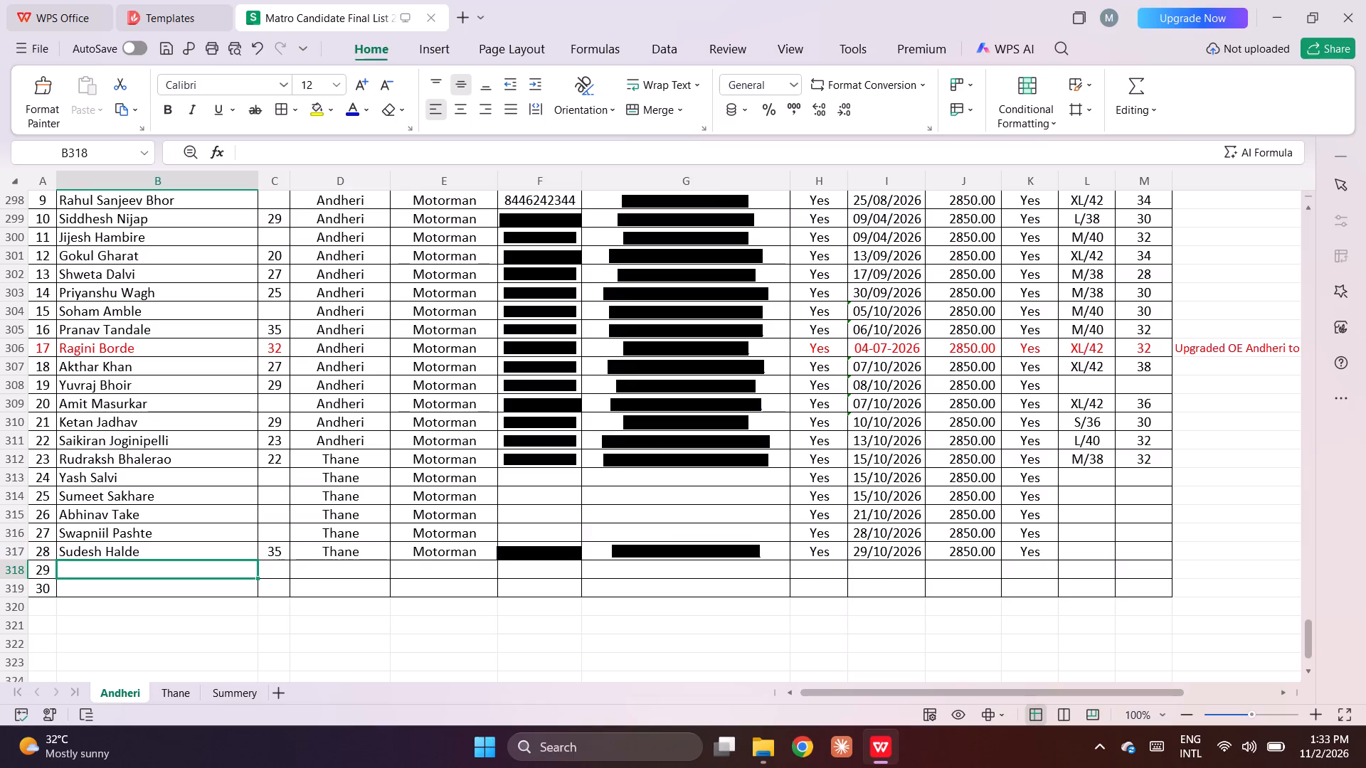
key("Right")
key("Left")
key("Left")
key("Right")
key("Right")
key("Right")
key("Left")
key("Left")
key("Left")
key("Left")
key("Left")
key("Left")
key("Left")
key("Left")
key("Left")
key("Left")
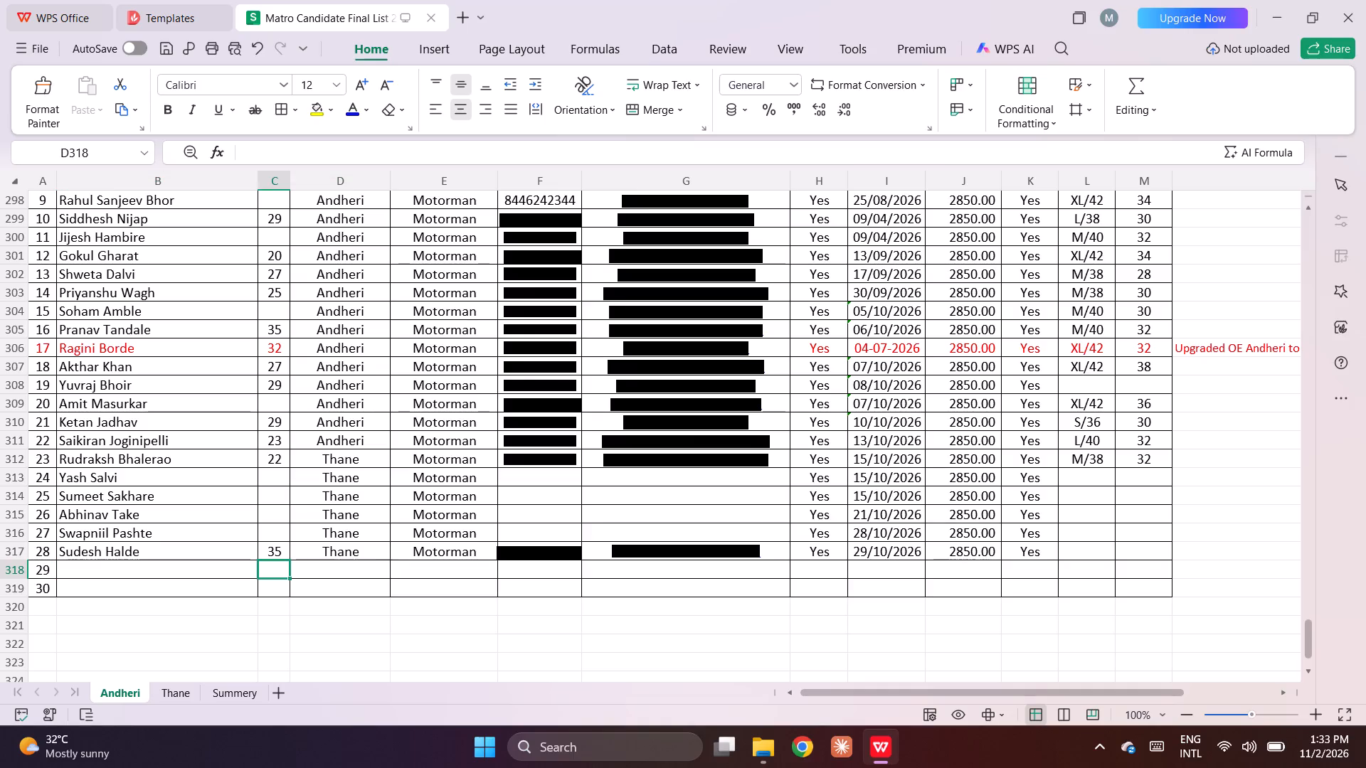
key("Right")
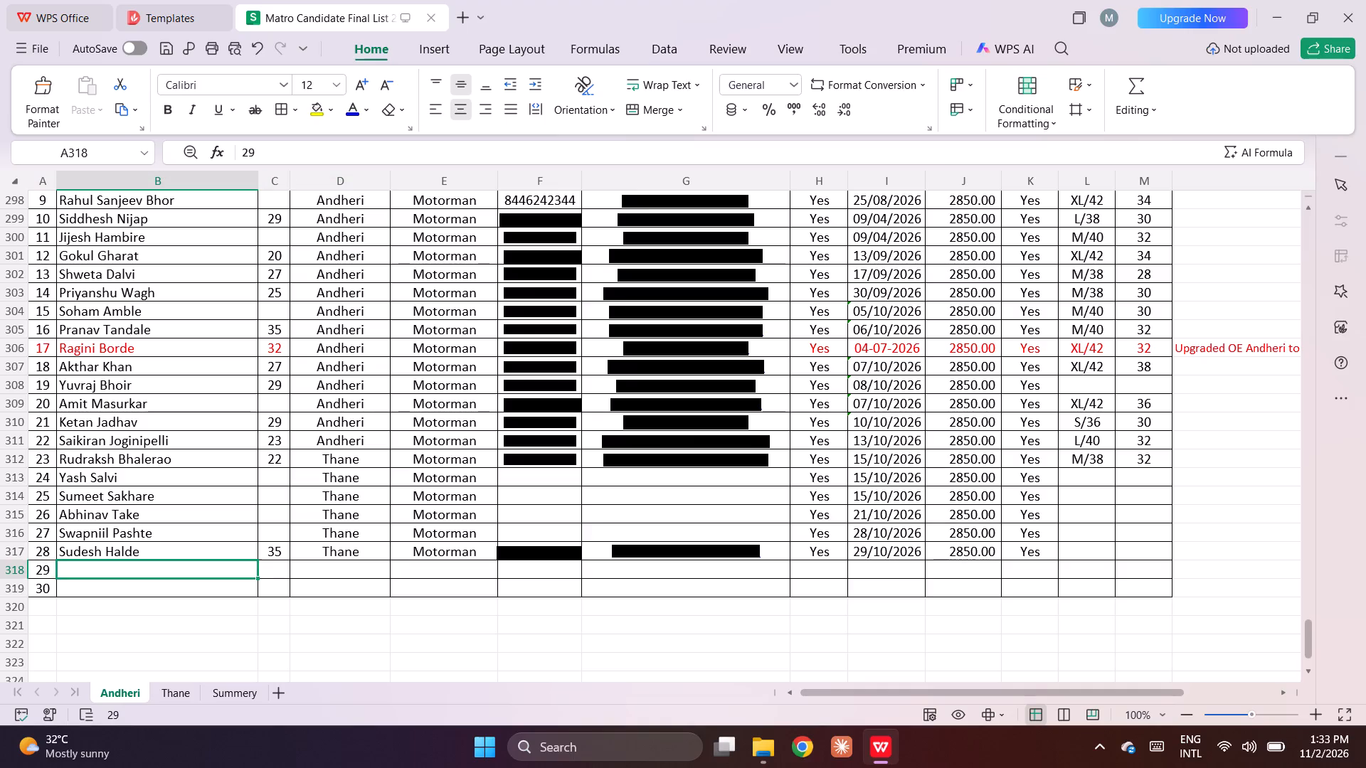
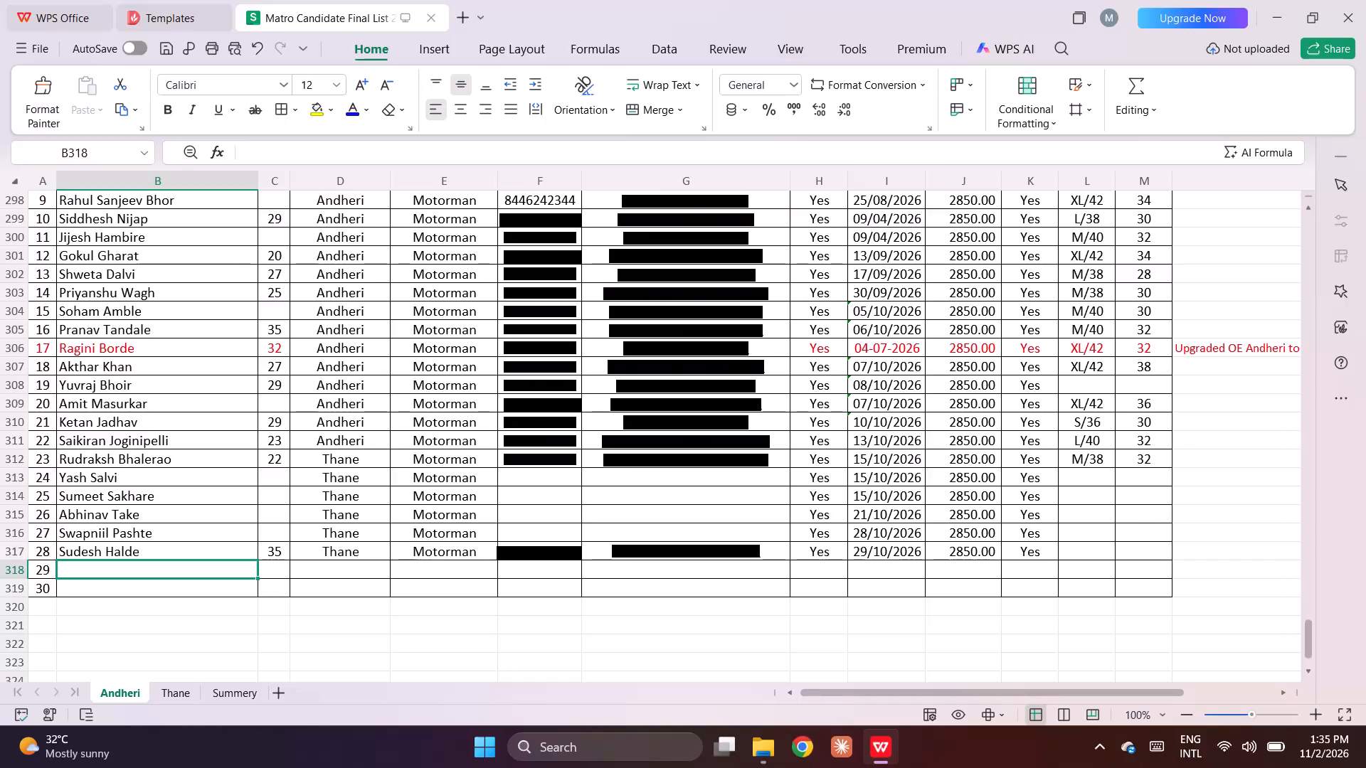
Open the Summery sheet listing the posts by location with their candidate and non-payment columns.
left_click(234, 702)
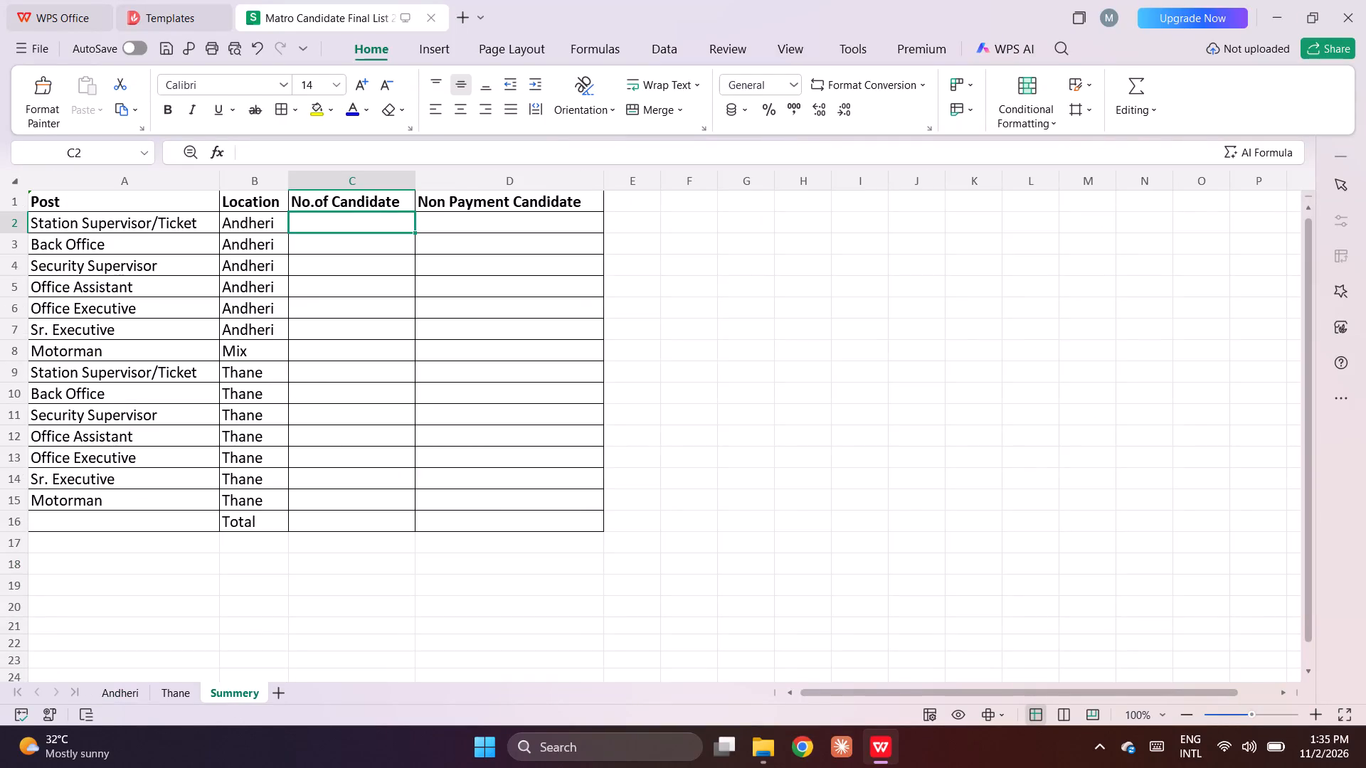
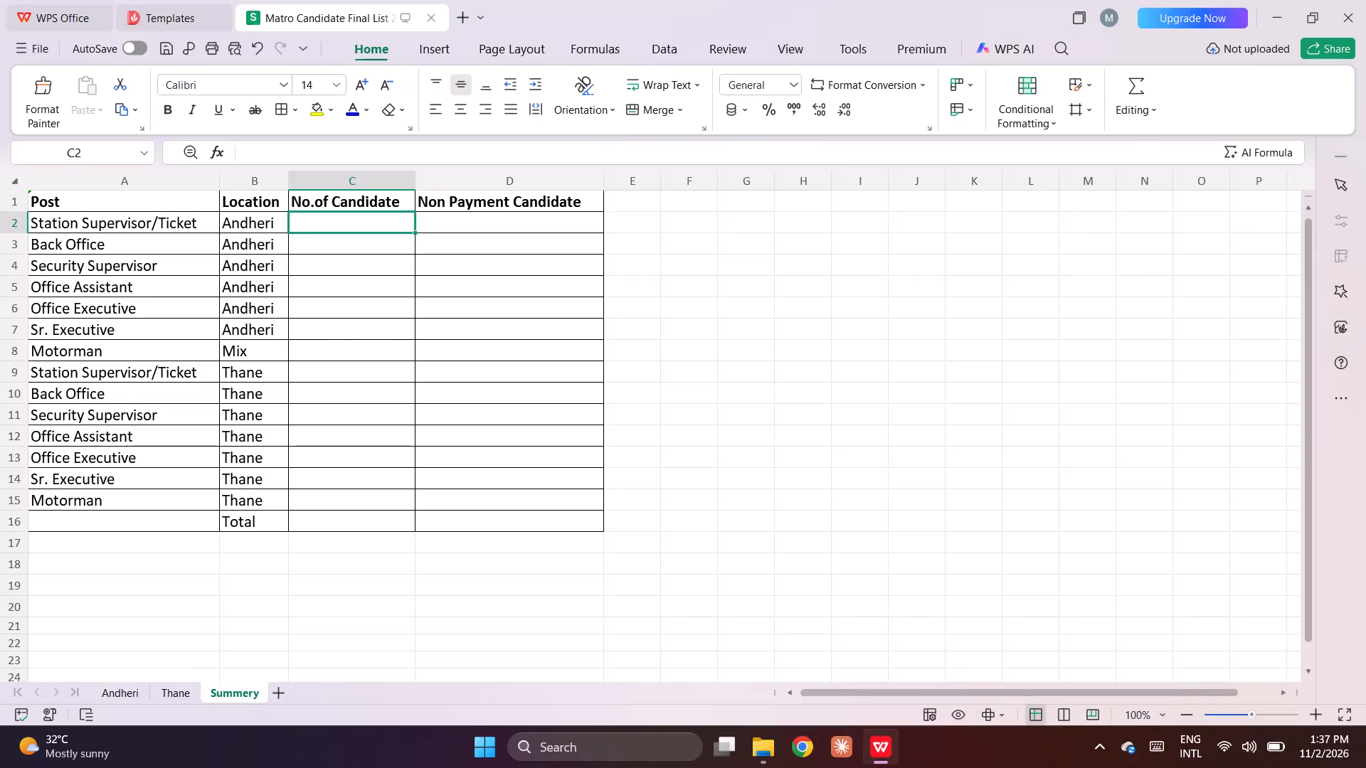
Check the last Station Supervisor/Ticket serial number in the Andheri list and enter 97 as its Andheri candidate number in the Summery sheet.
left_click(117, 688)
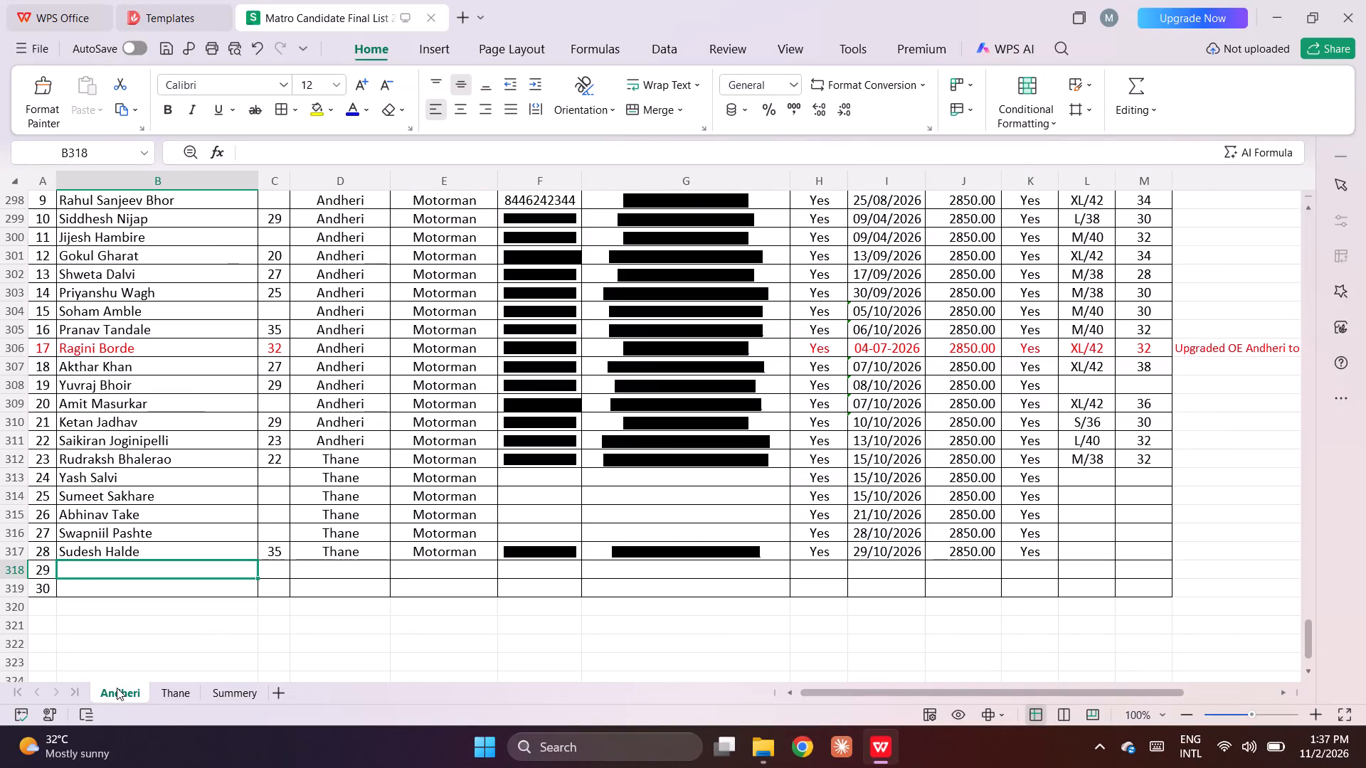
key("Up")
key("Up")
key("Up")
key("Up")
key("Up")
key("Up")
key("Up")
key("Up")
key("Up")
key("Up")
key("Up")
key("Up")
key("Up")
key("Up")
key("Up")
key("Up")
key("Up")
key("Up")
key("Up")
key("Up")
key("Up")
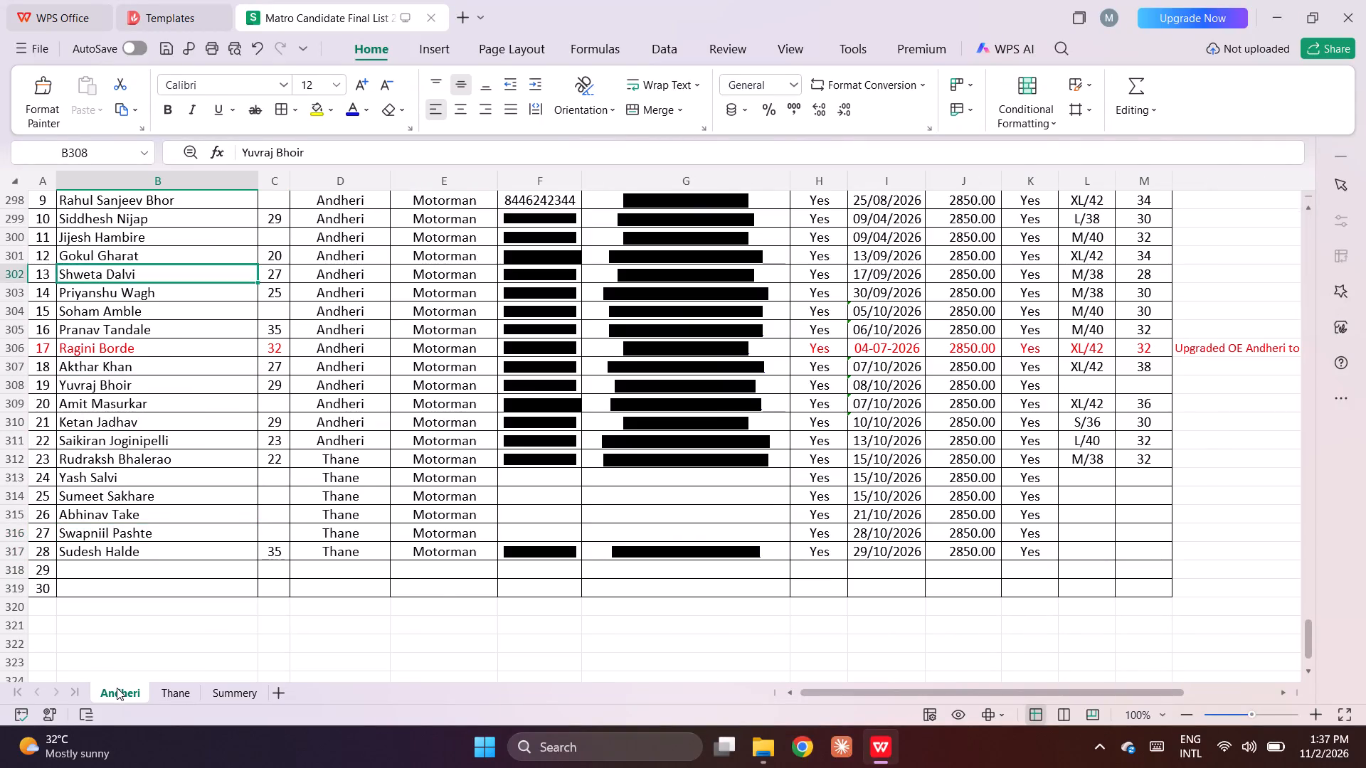
key("Up")
key("Up")
key("Up")
key("Up")
key("Up")
key("Up")
key("Up")
key("Up")
key("Up")
key("Up")
key("Up")
key("Up")
key("Up")
key("Up")
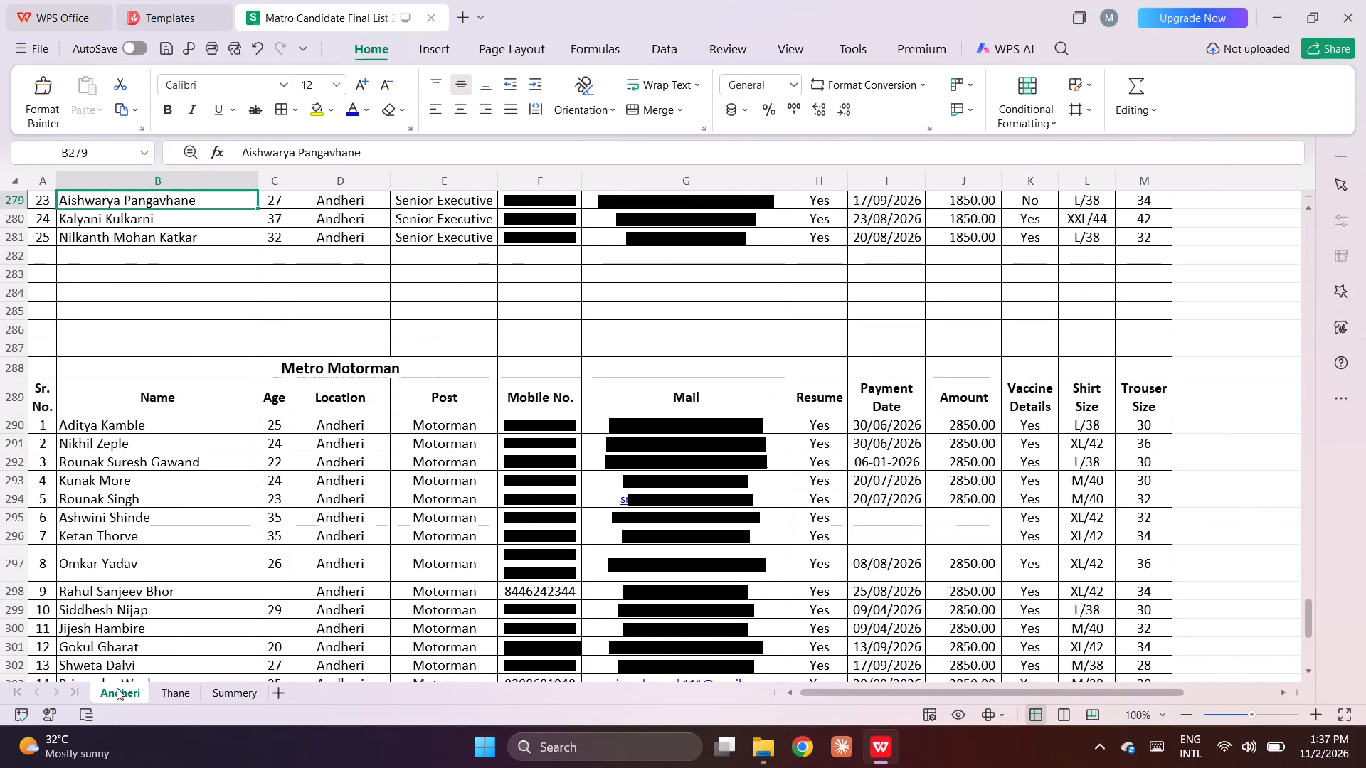
key("Page_Up")
key("Page_Up")
key("Page_Up")
key("Page_Up")
key("Page_Up")
key("Page_Up")
key("Page_Up")
key("Page_Up")
key("Page_Up")
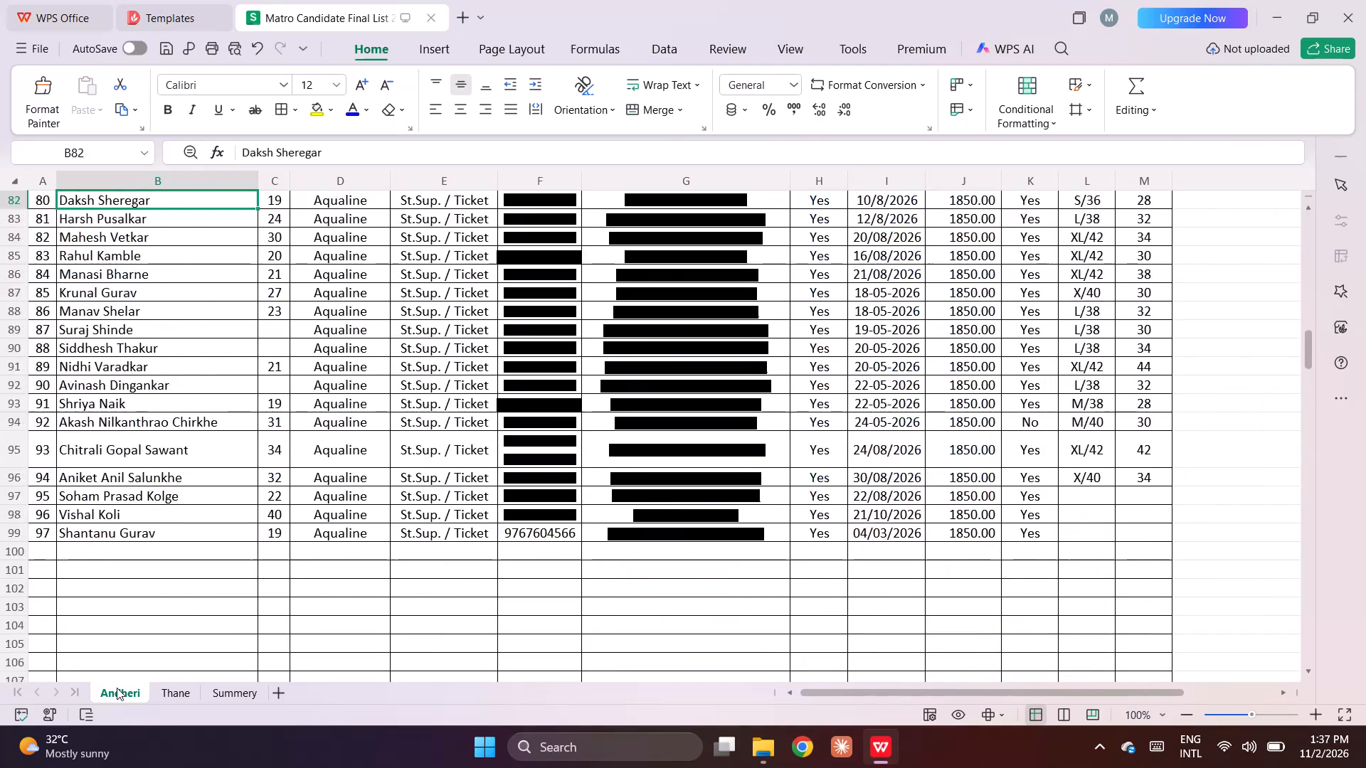
key("Page_Up")
key("Page_Up")
key("Page_Up")
key("Page_Up")
key("Page_Up")
key("Page_Up")
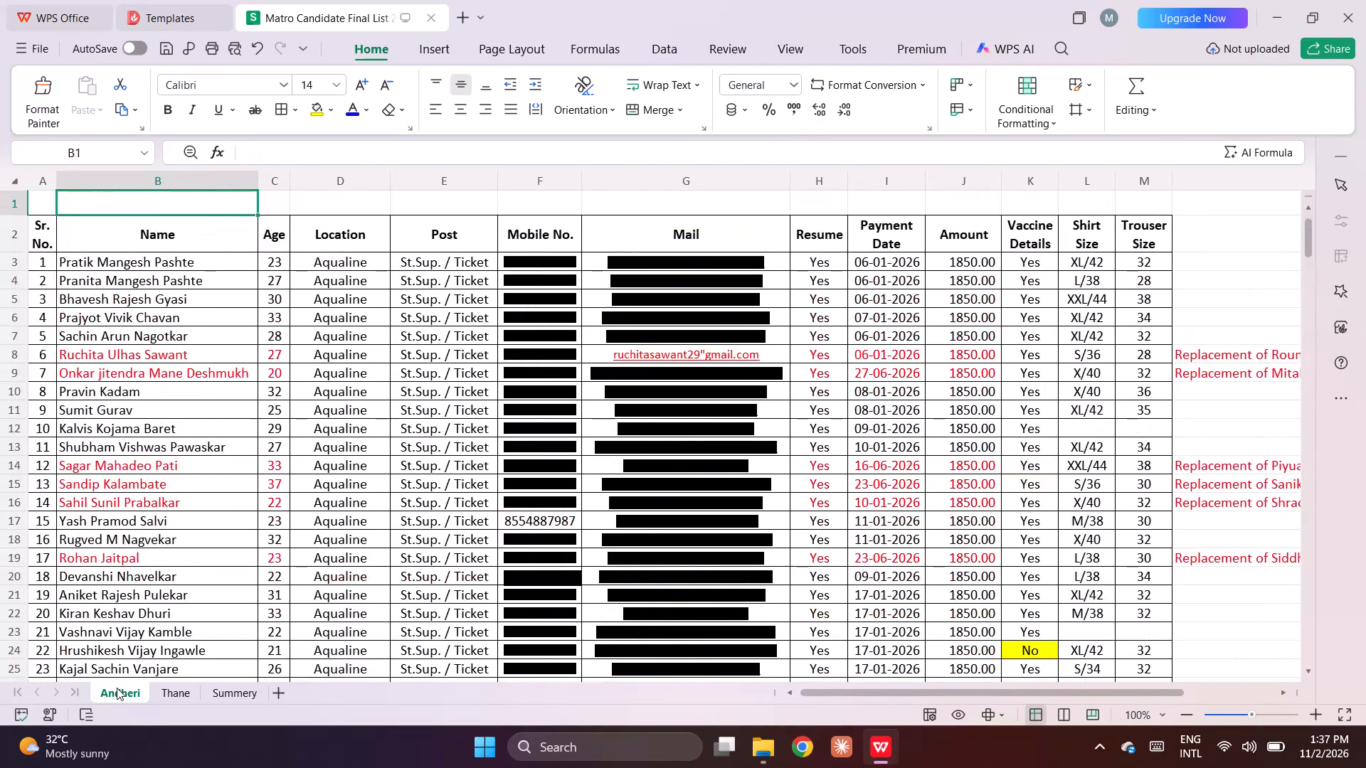
key("Page_Down")
key("Page_Down")
key("Page_Down")
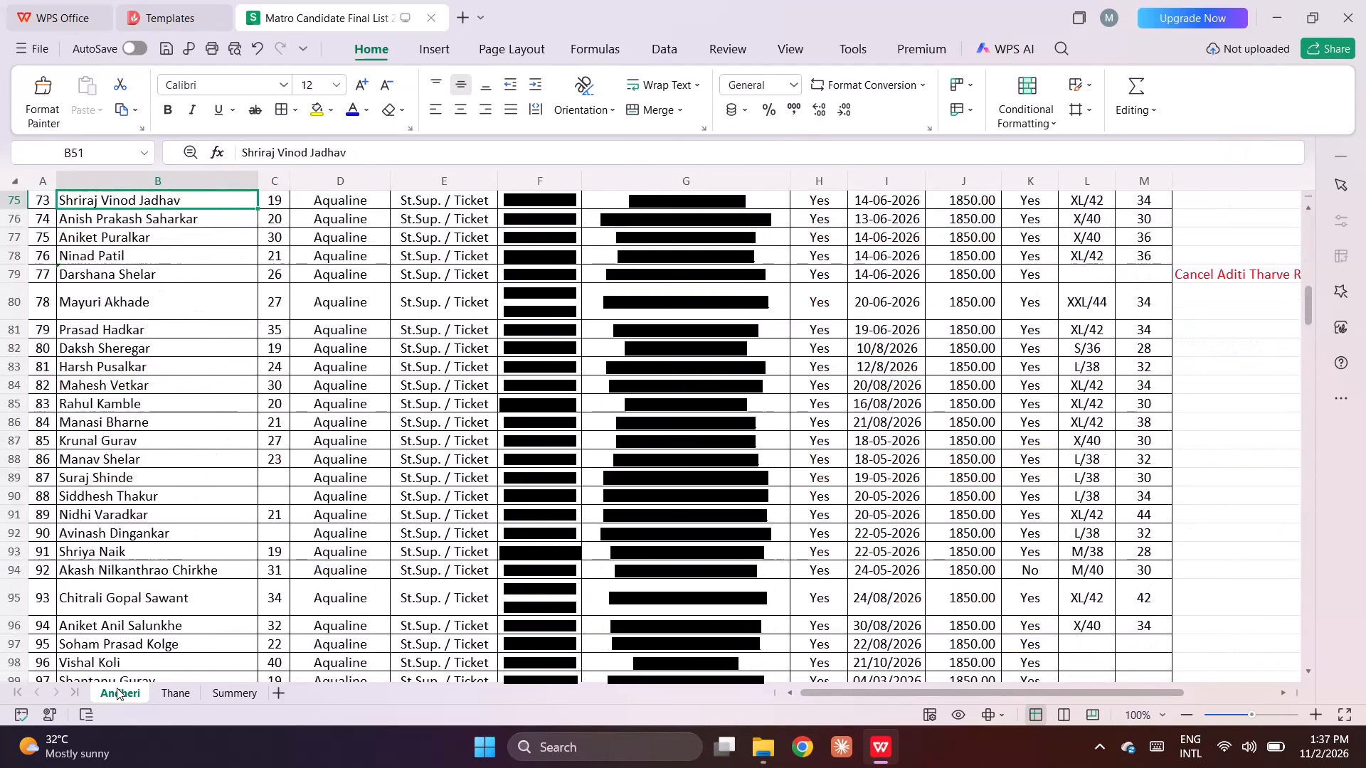
key("Page_Down")
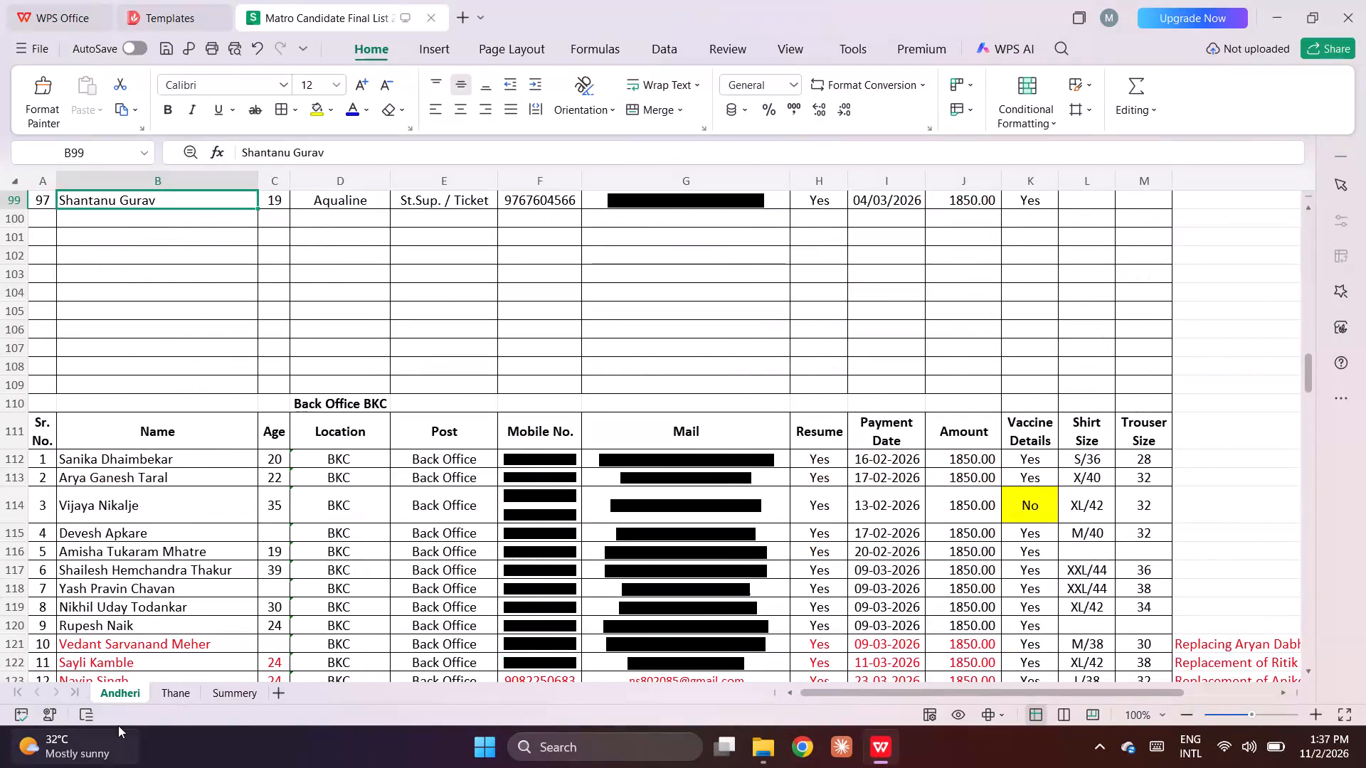
left_click(252, 687)
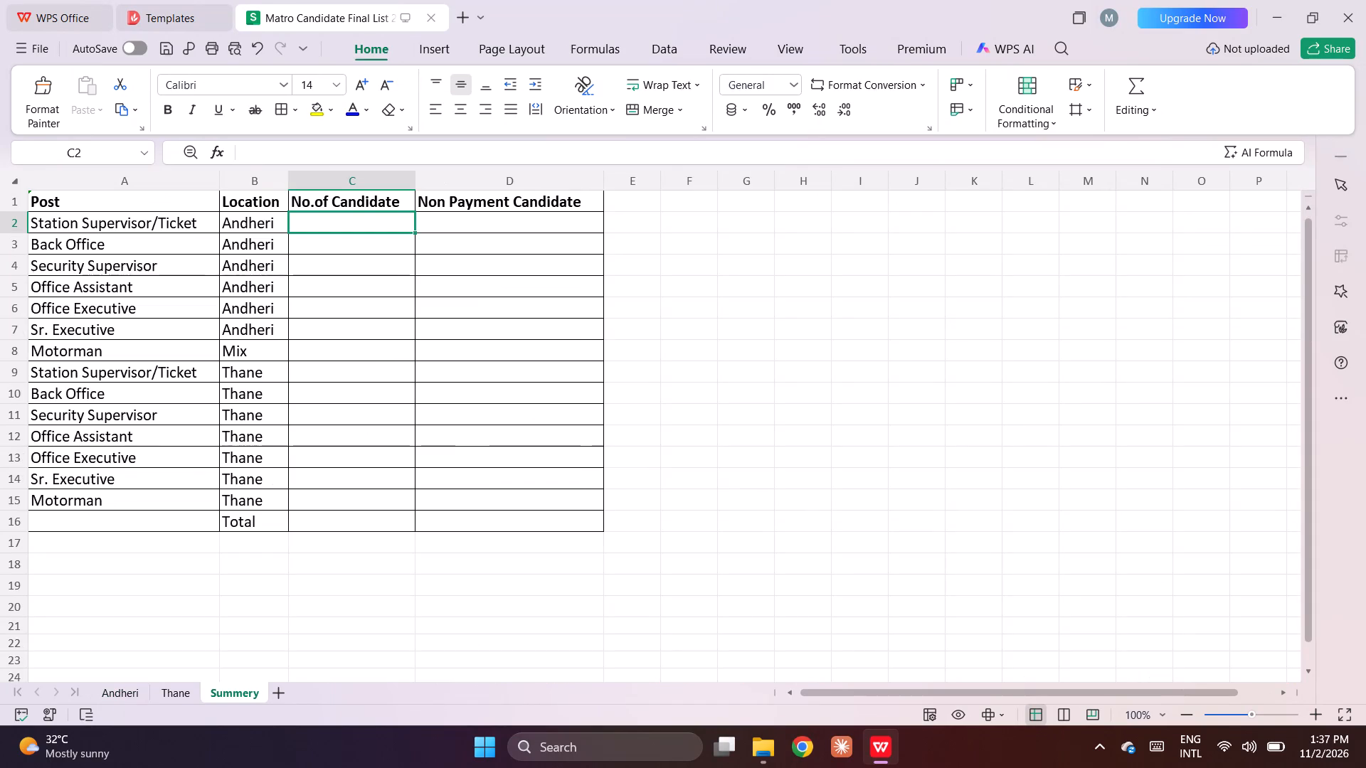
type("97")
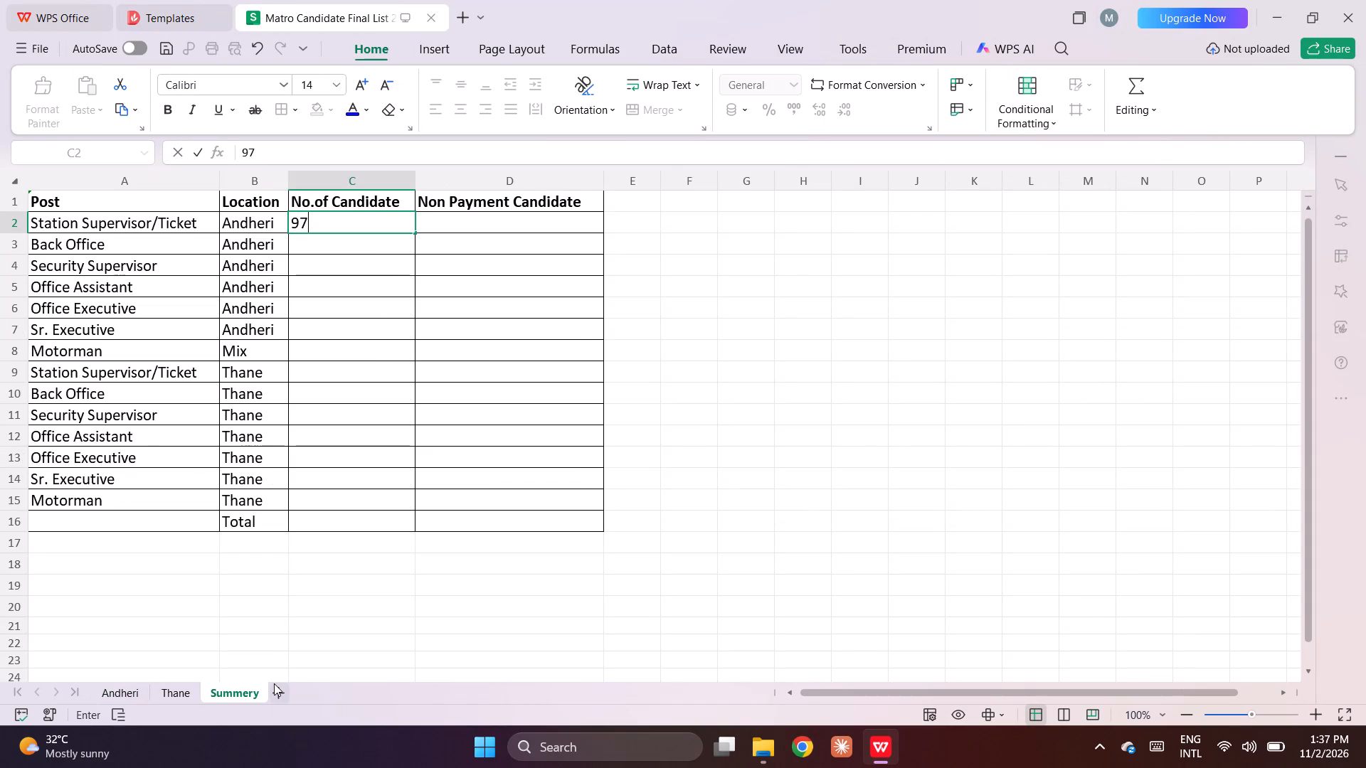
key("Return")
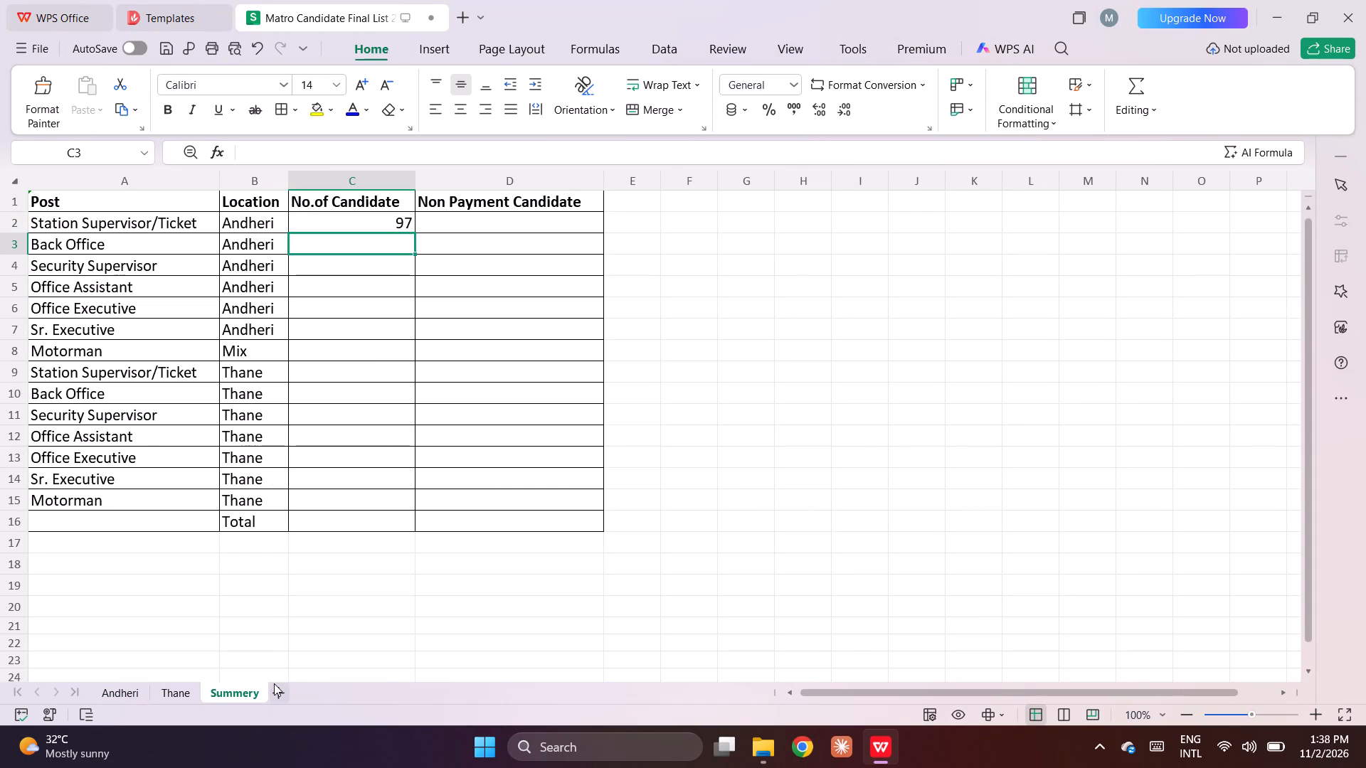
Check the last Back Office serial number in the Andheri list and enter 34 as its Andheri candidate number in the Summery sheet.
left_click(120, 703)
key("Down")
key("Down")
key("Down")
key("Down")
key("Down")
key("Down")
key("Down")
key("Down")
key("Down")
key("Down")
key("Down")
key("Down")
key("Down")
key("Down")
key("Down")
key("Down")
key("Down")
key("Down")
key("Down")
key("Down")
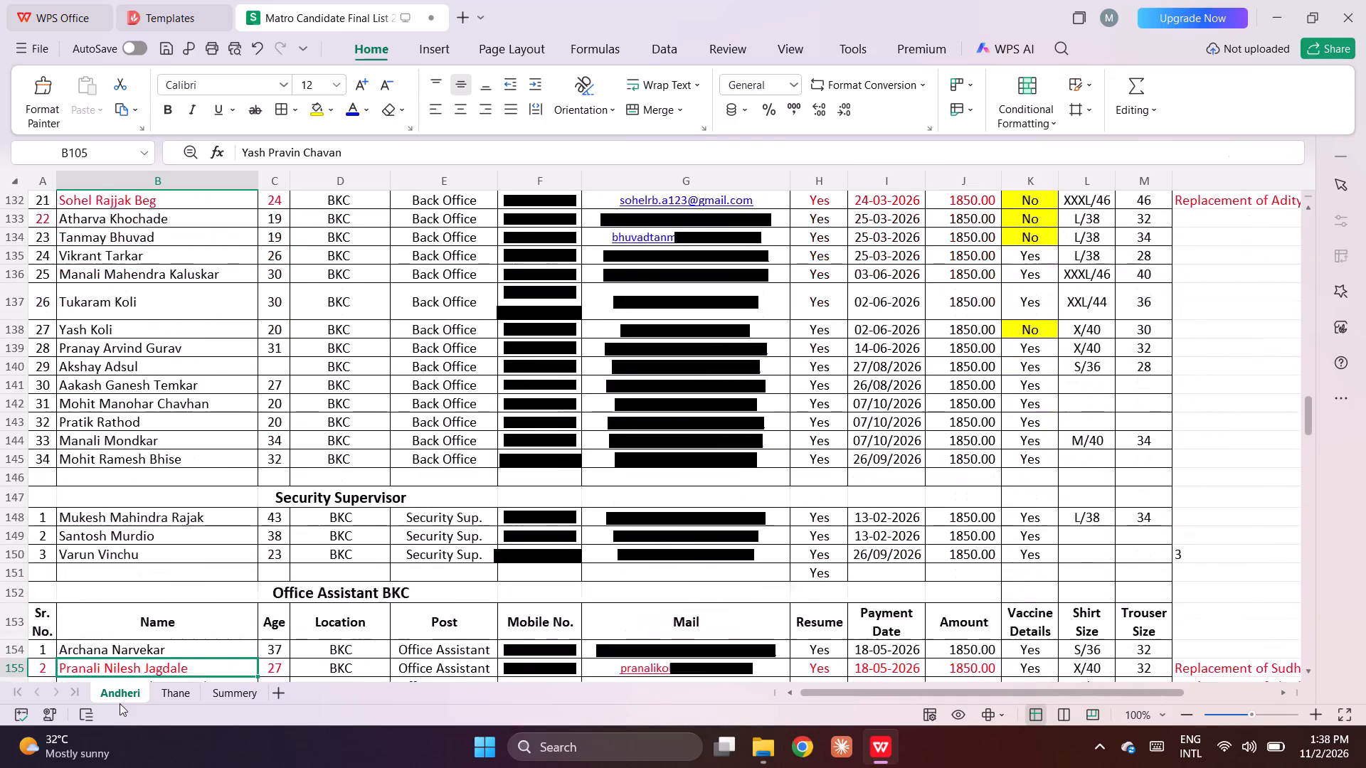
key("Up")
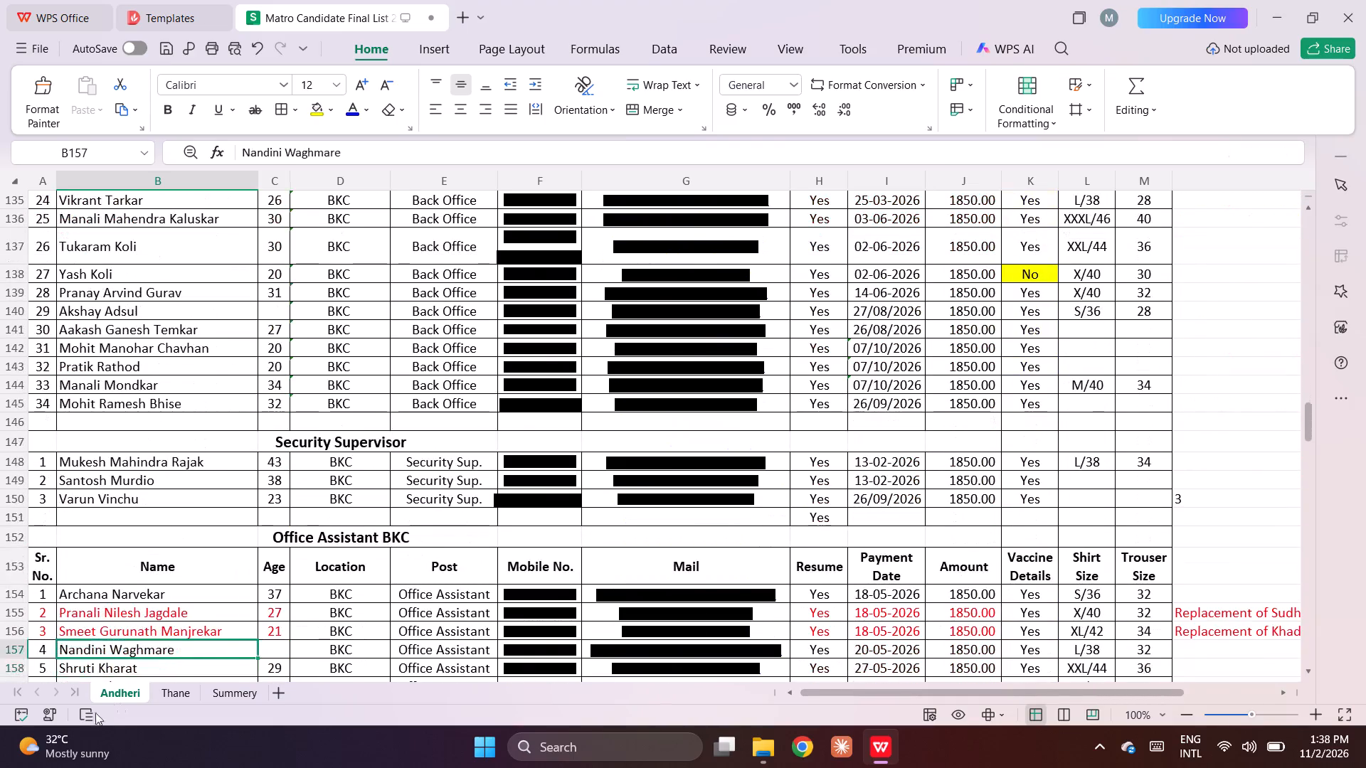
left_click(231, 697)
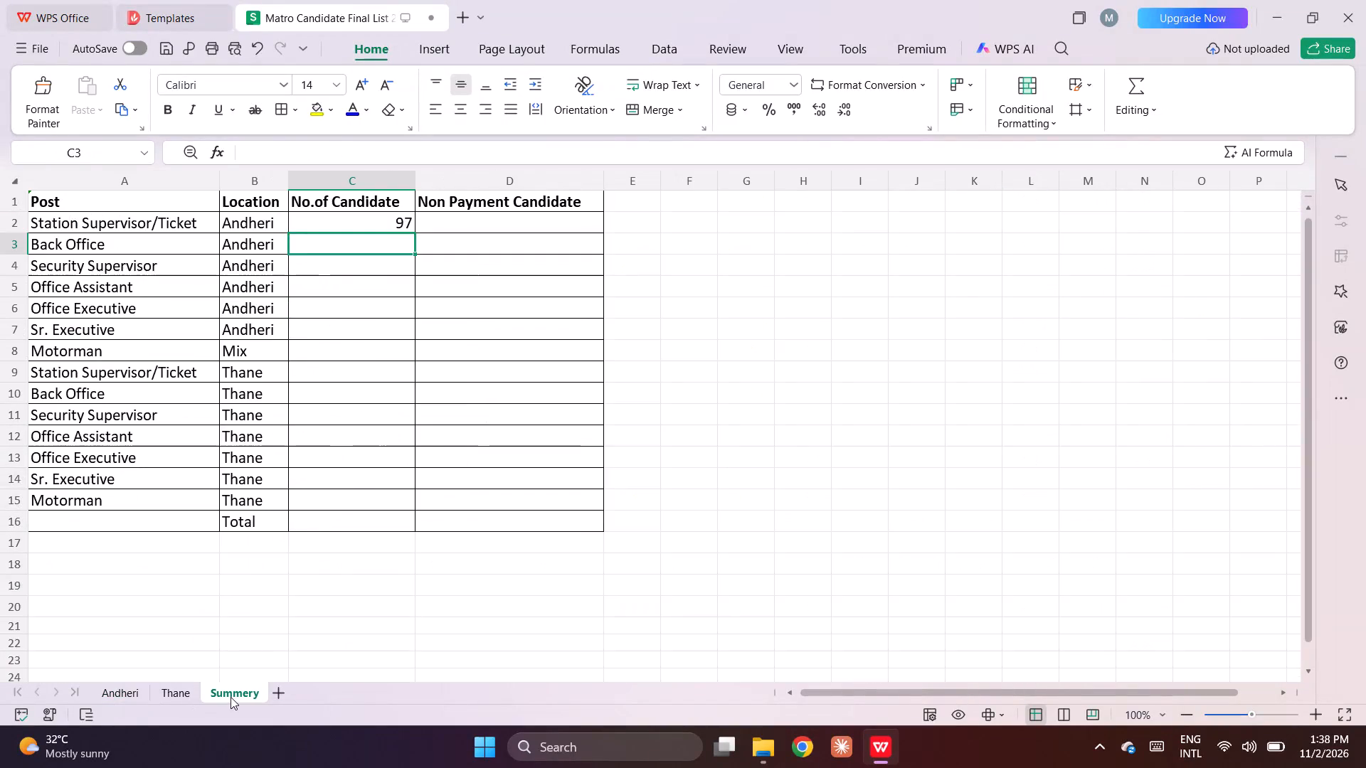
type("34")
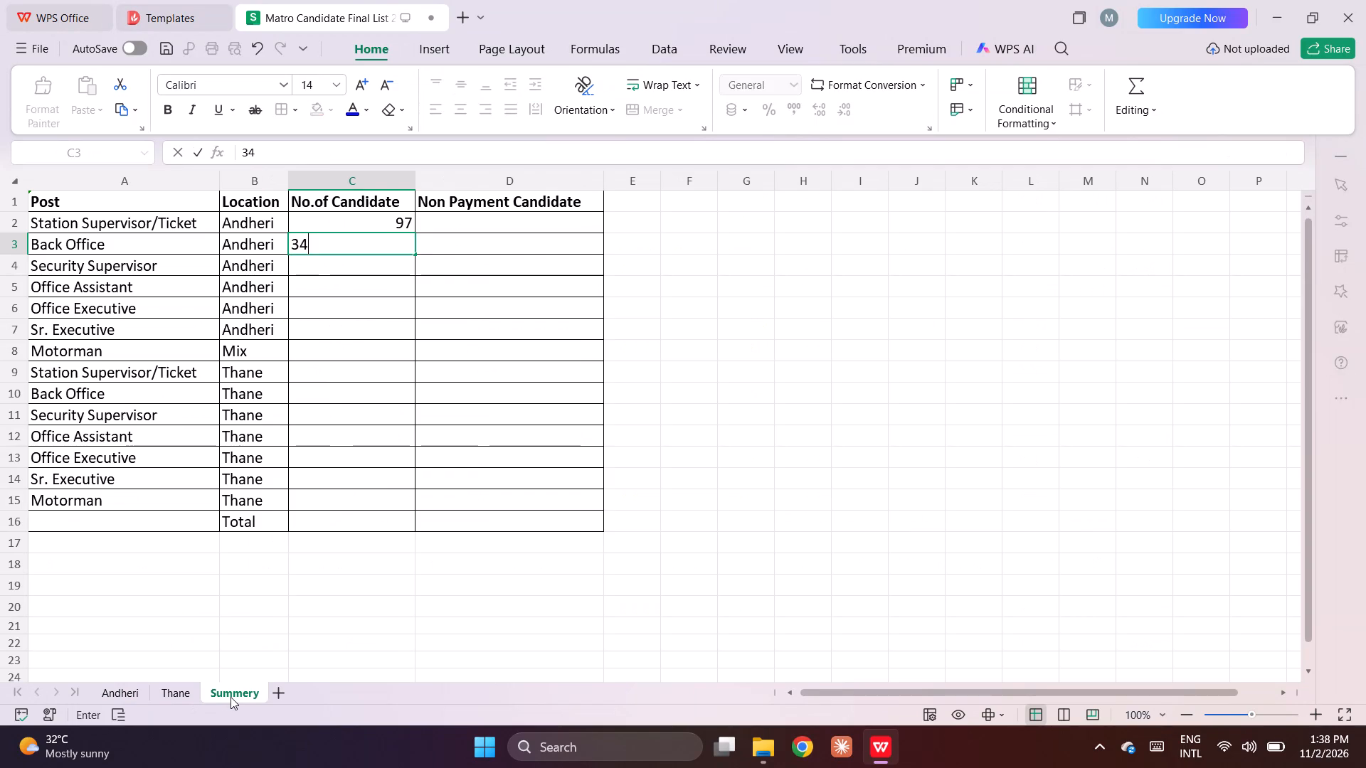
key("Return")
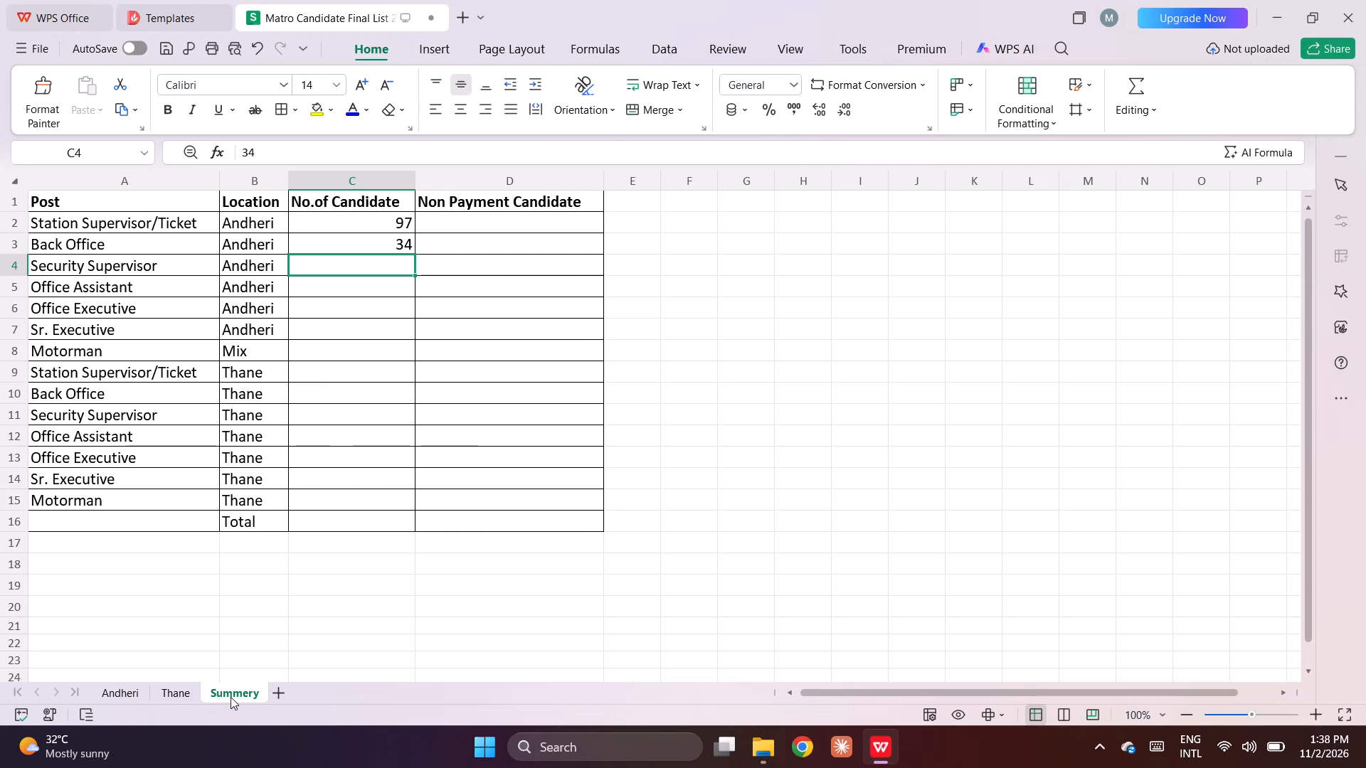
Check the Security Supervisor entries in the candidate lists and enter 3 as the Andheri candidate number in the Summery sheet.
left_click(132, 689)
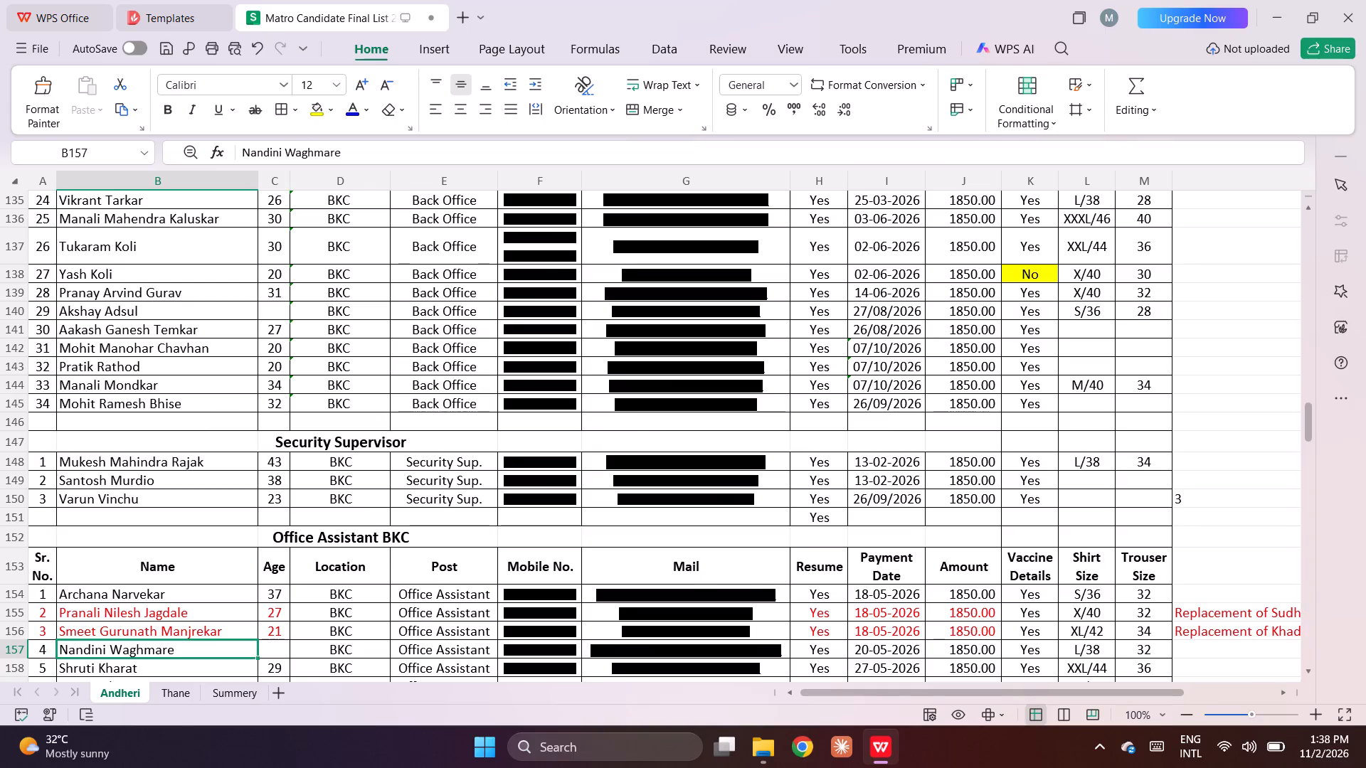
left_click(179, 693)
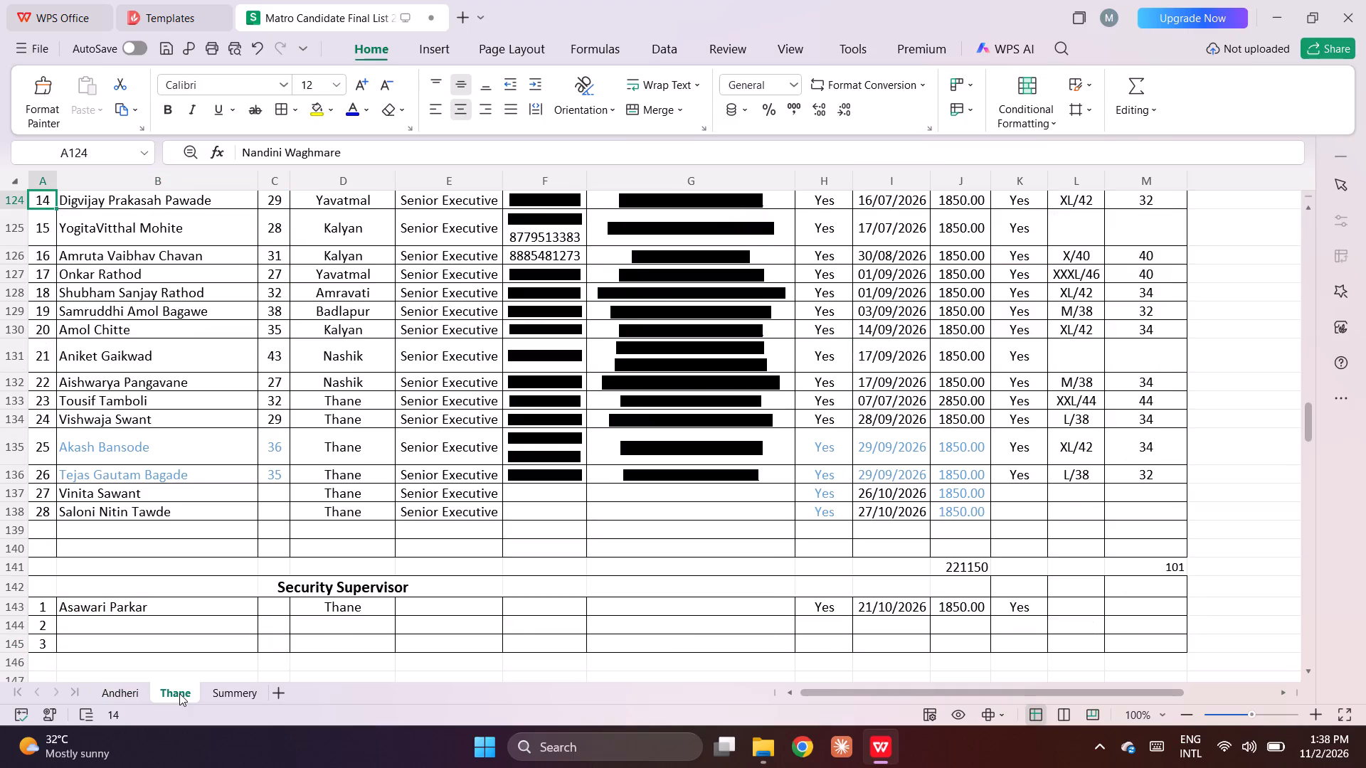
key("Down")
key("Down")
key("Down")
key("Down")
key("Down")
key("Down")
key("Down")
key("Down")
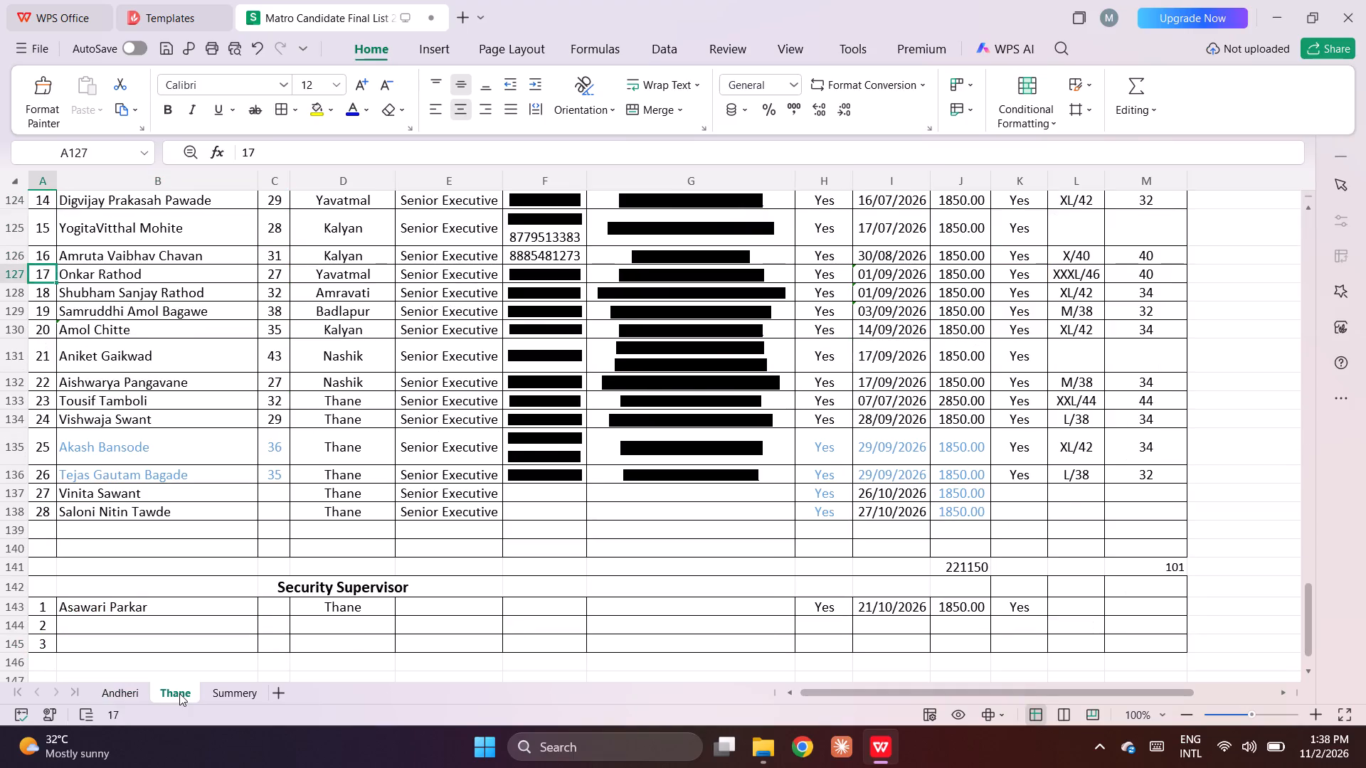
key("Up")
key("Up")
key("Up")
key("Up")
key("Up")
key("Up")
key("Up")
key("Up")
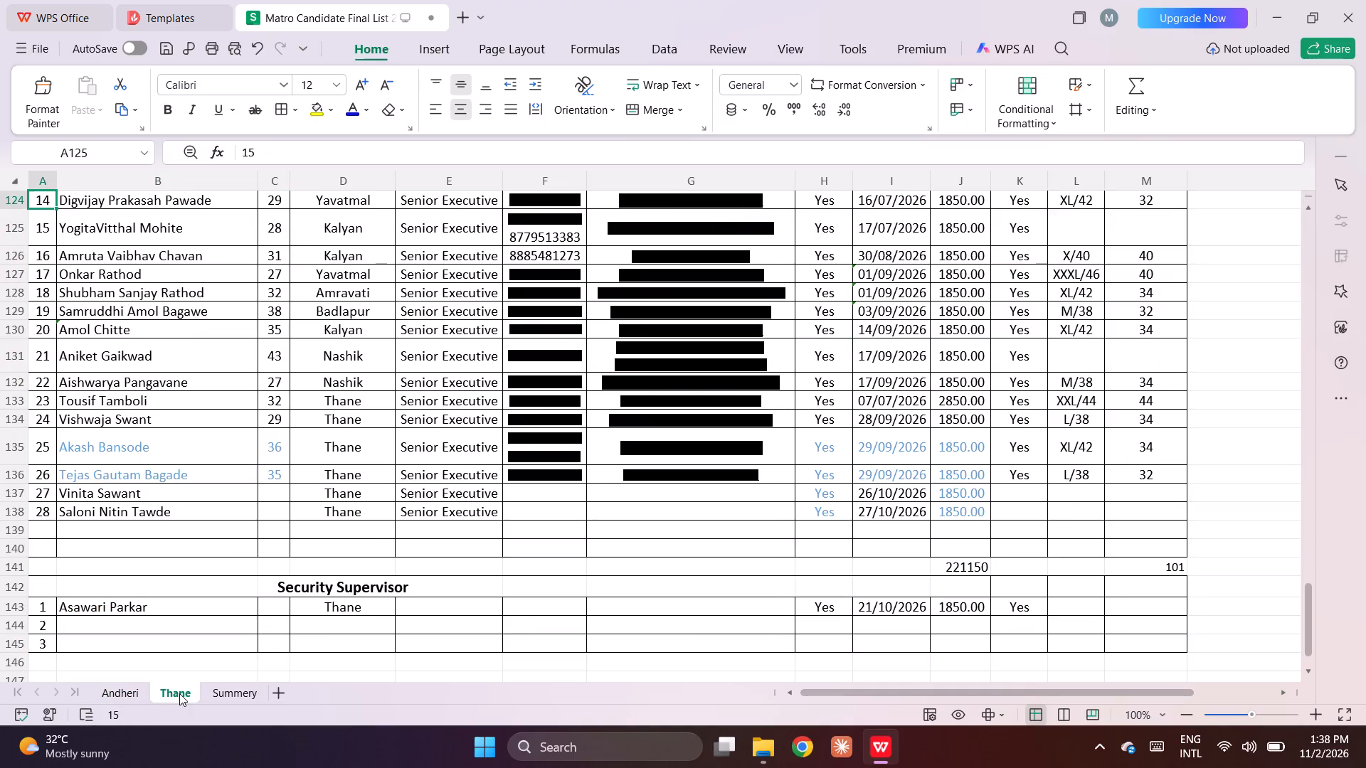
left_click(231, 694)
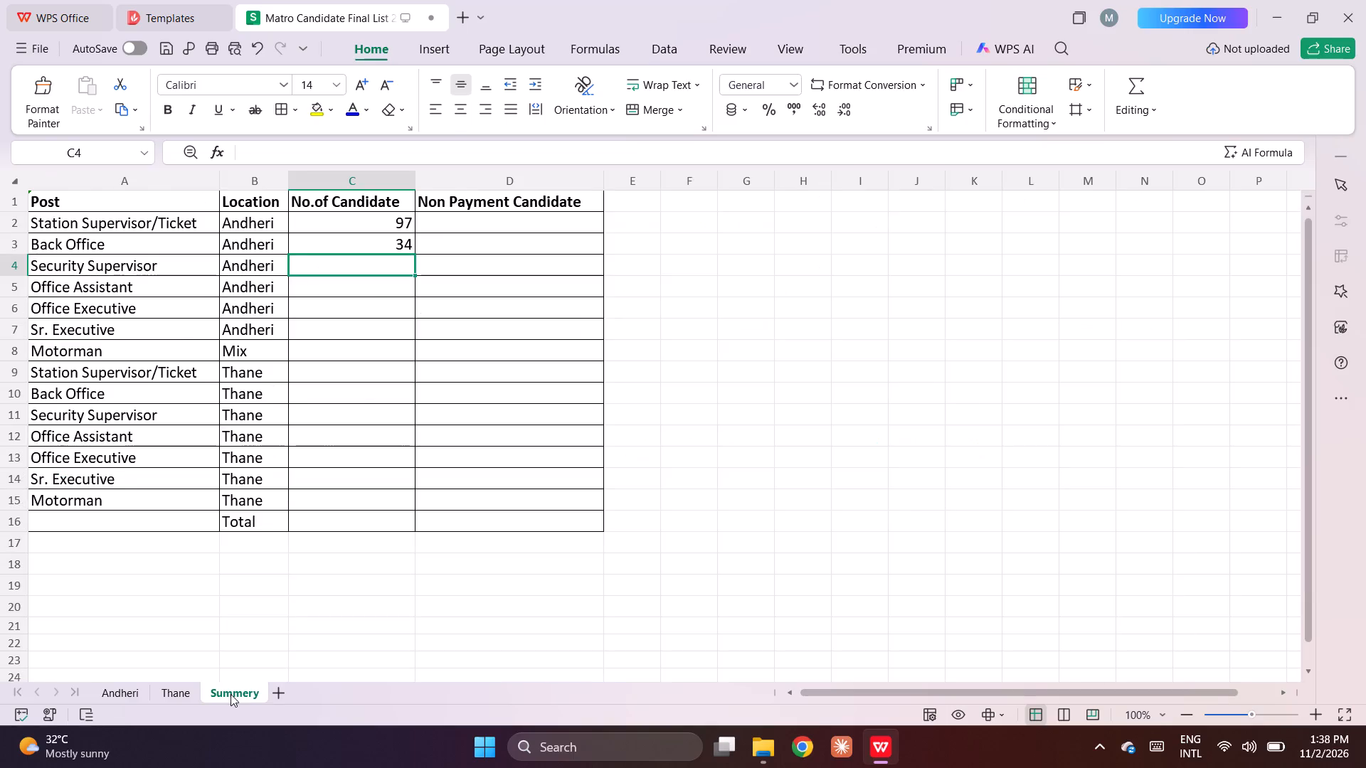
key("3")
key("Return")
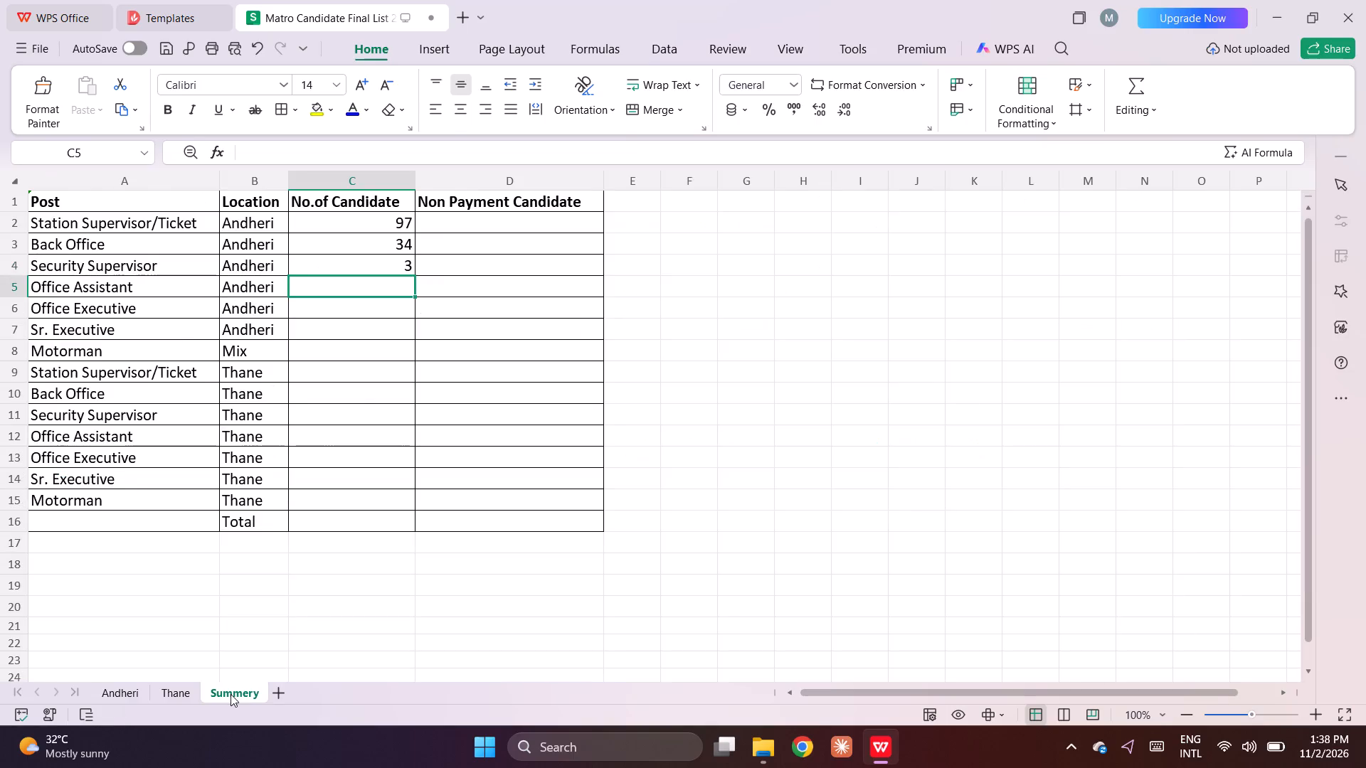
Check the last Office Assistant serial number in the Andheri list and enter 10 as its Andheri candidate number in the Summery sheet.
key("Left")
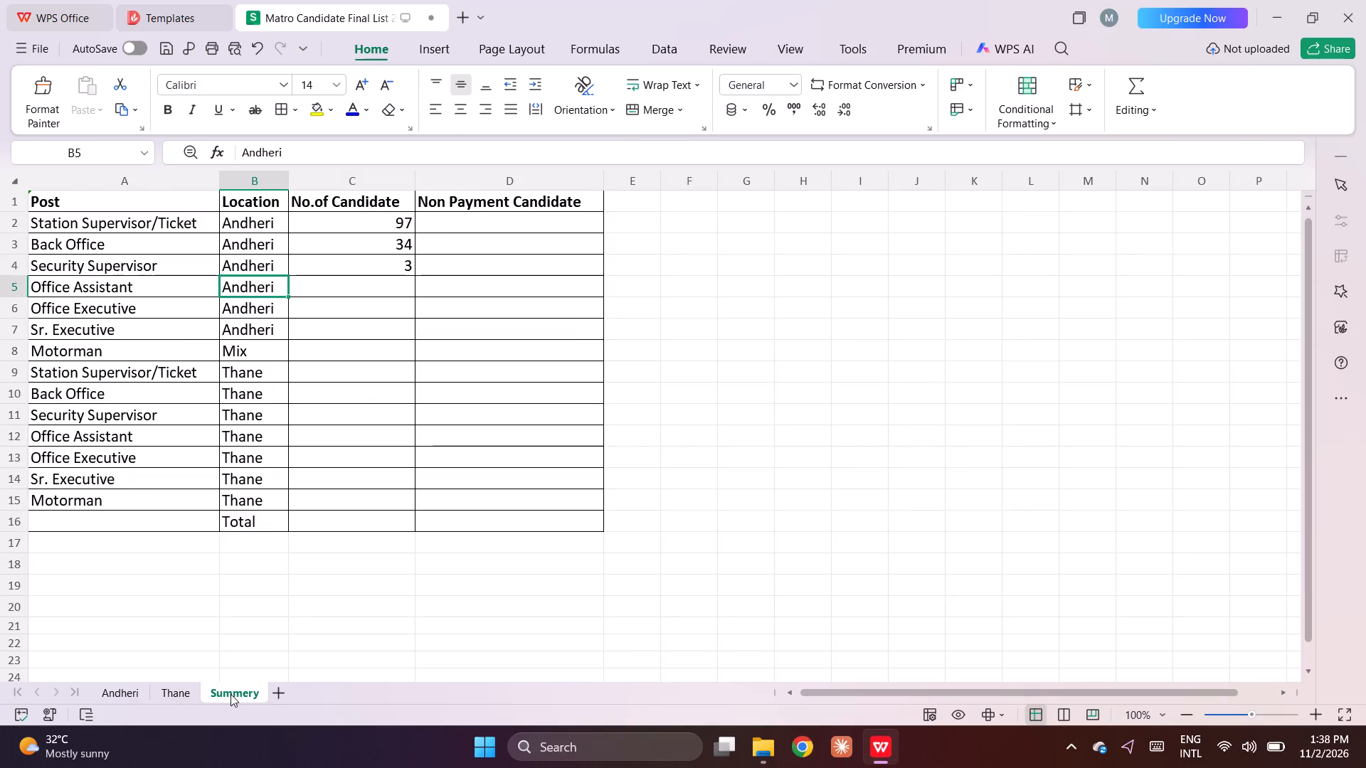
left_click(117, 702)
key("Down")
key("Down")
key("Down")
key("Down")
key("Down")
key("Down")
key("Down")
key("Down")
key("Down")
key("Down")
key("Down")
key("Down")
key("Down")
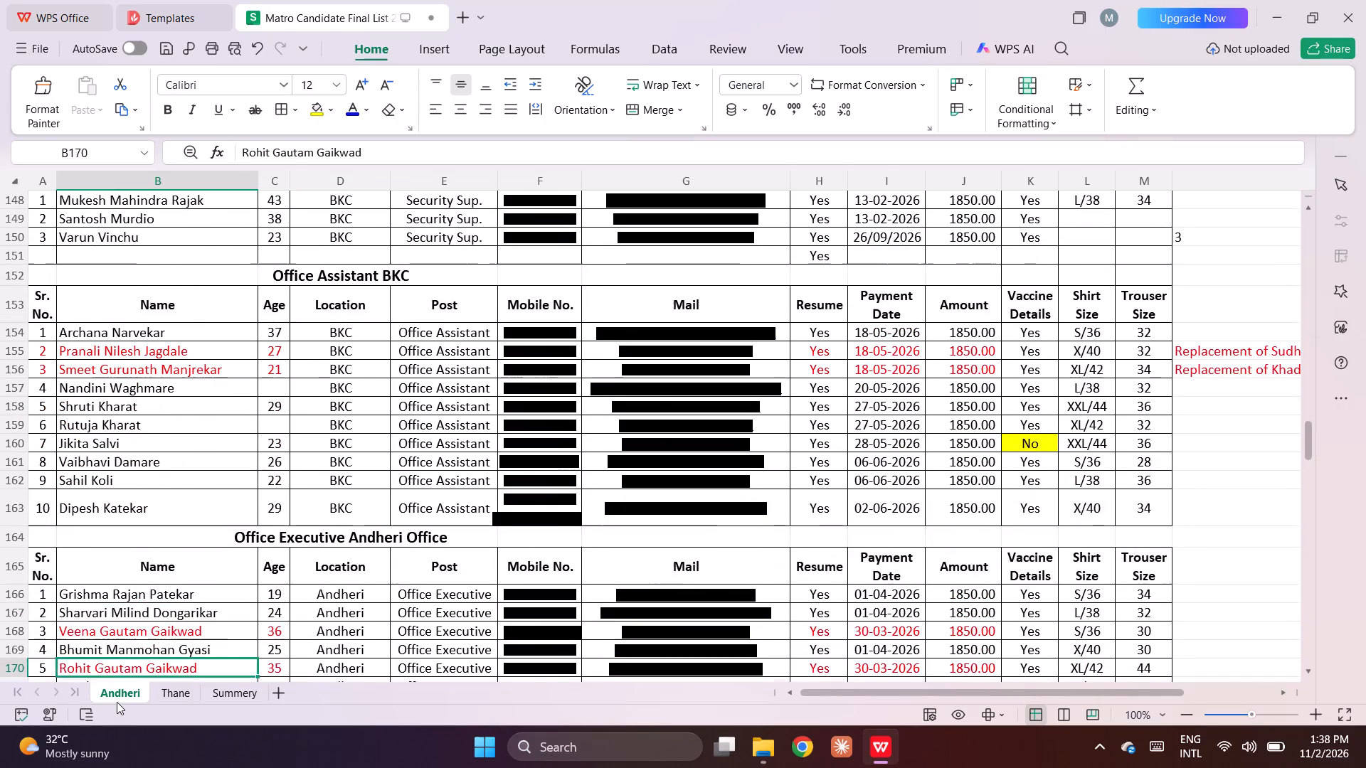
key("Down")
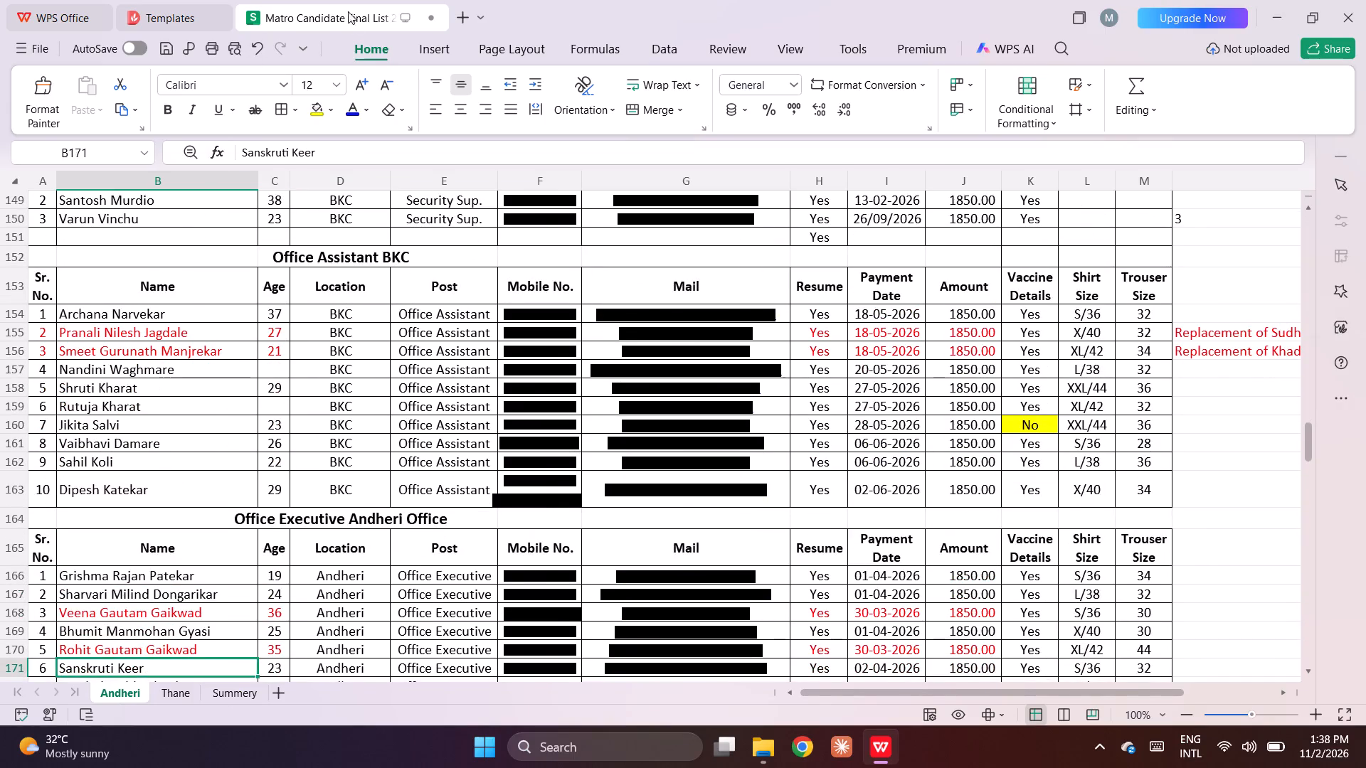
left_click(233, 686)
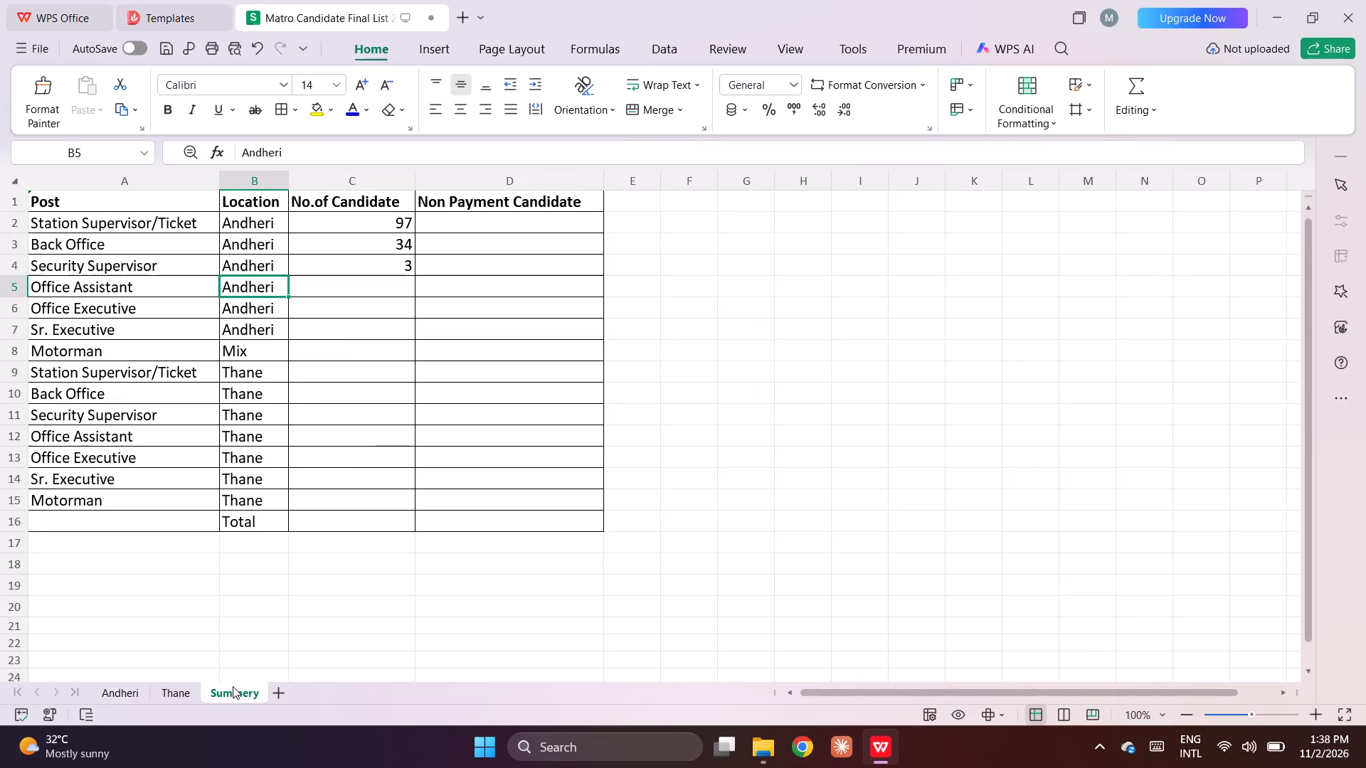
key("Right")
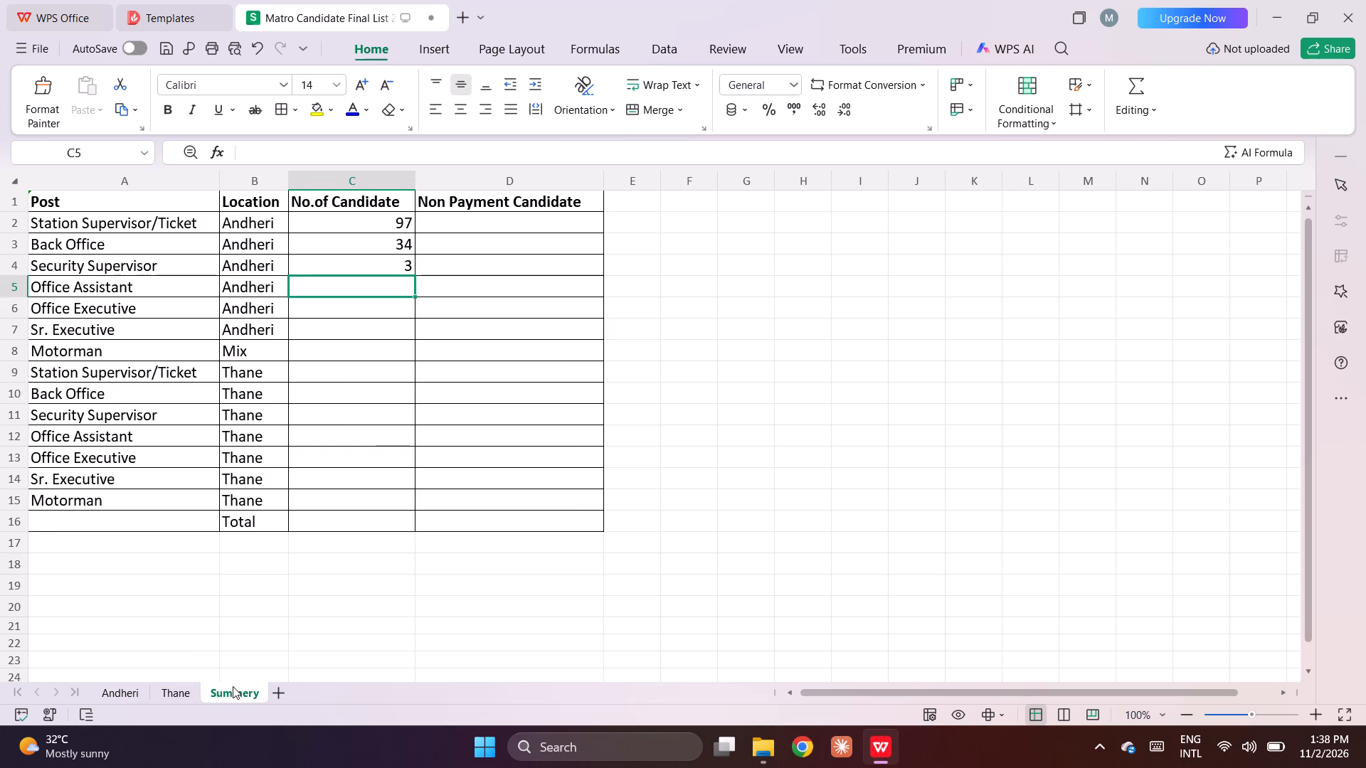
type("10")
key("Return")
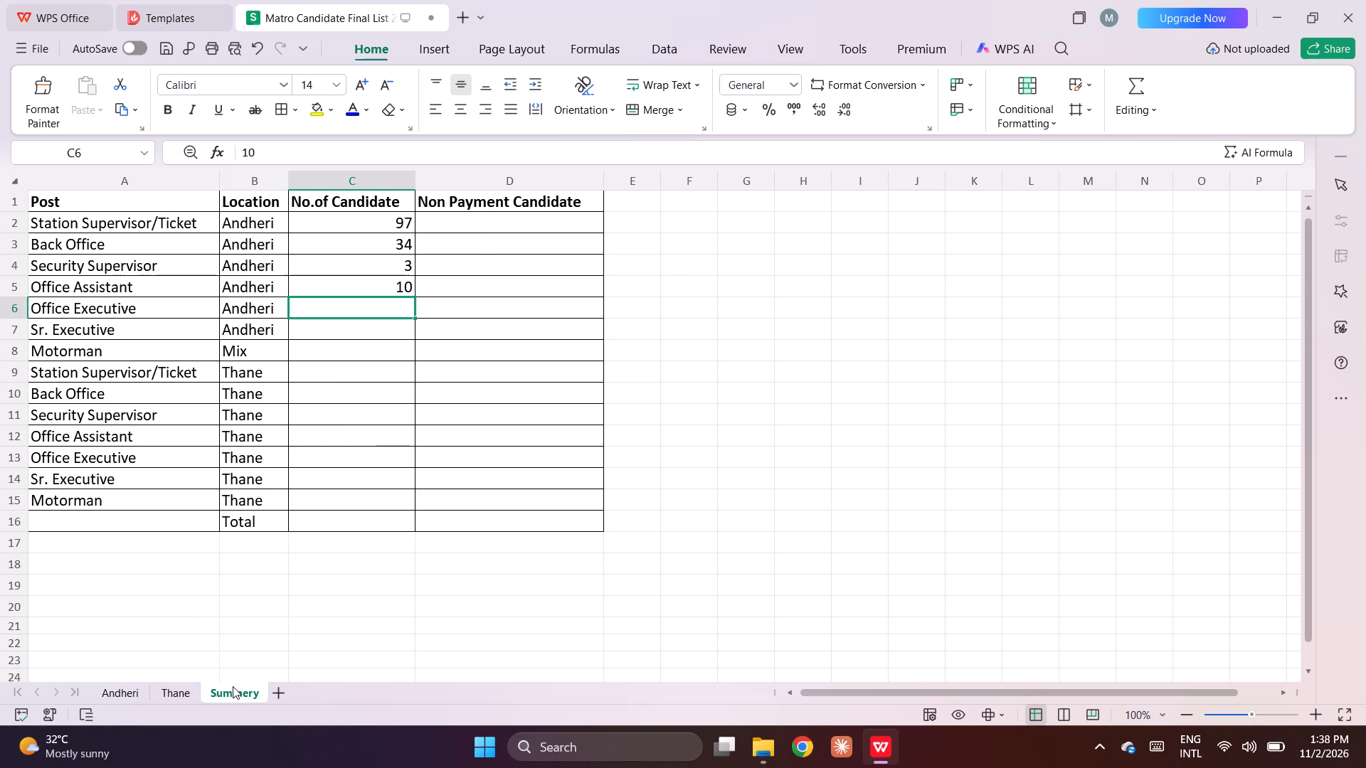
Check the last Office Executive serial number in the Andheri list and enter 79 as its Andheri candidate number in the Summery sheet.
left_click(120, 690)
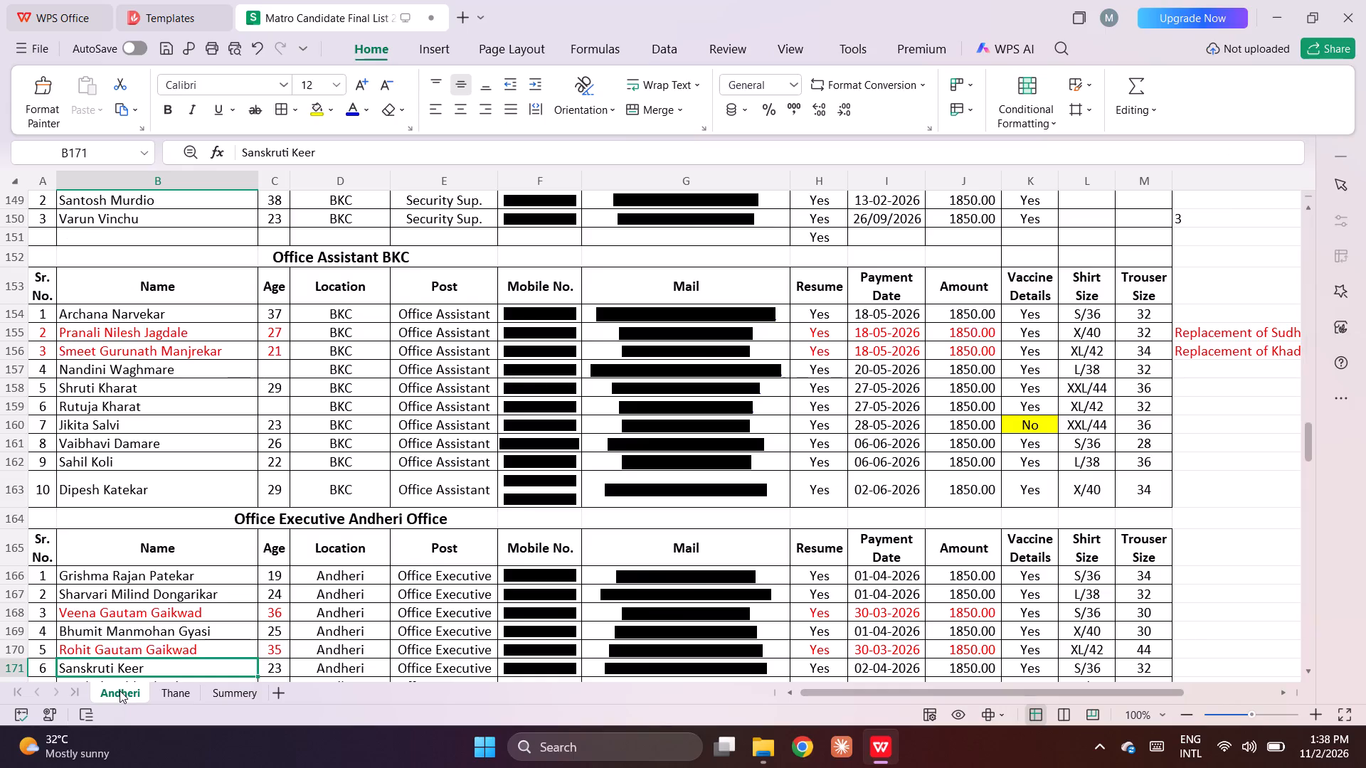
key("Page_Down")
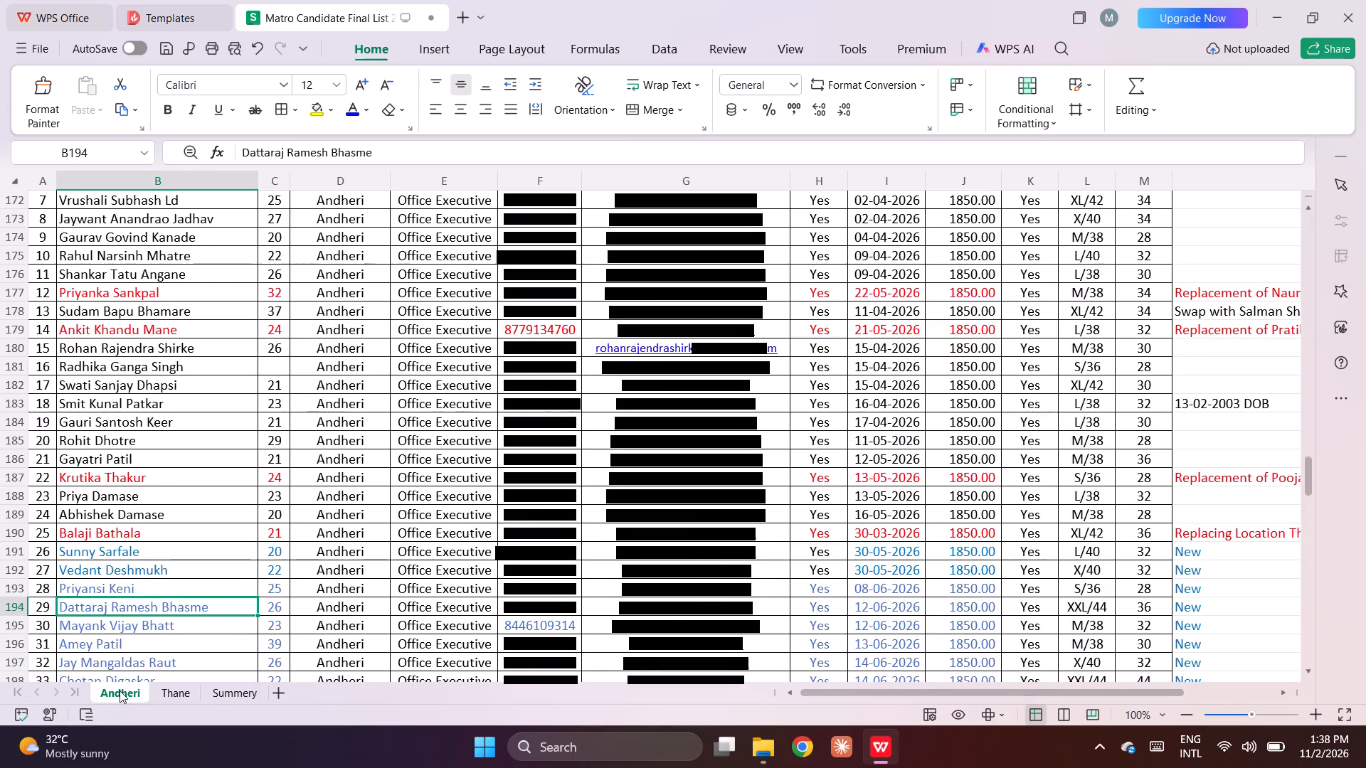
key("Page_Down")
key("Page_Down")
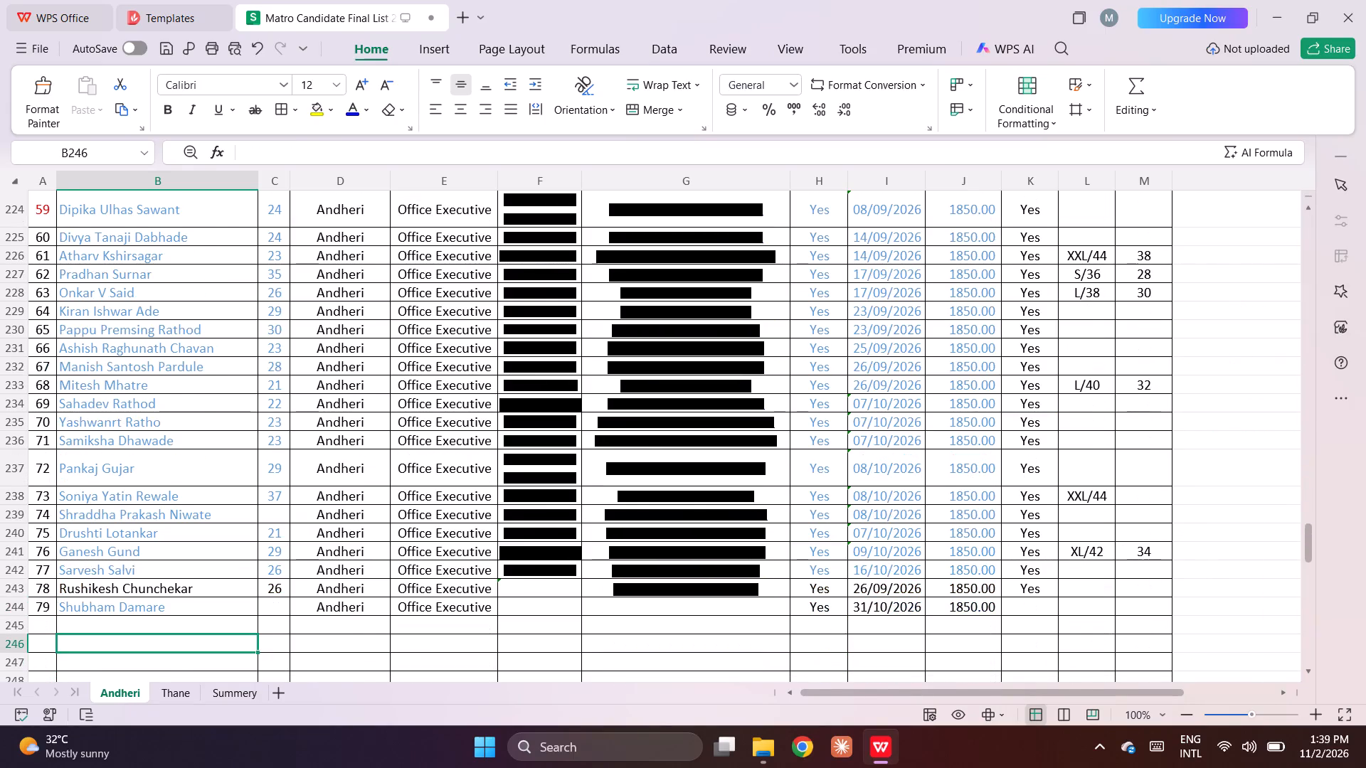
left_click(239, 695)
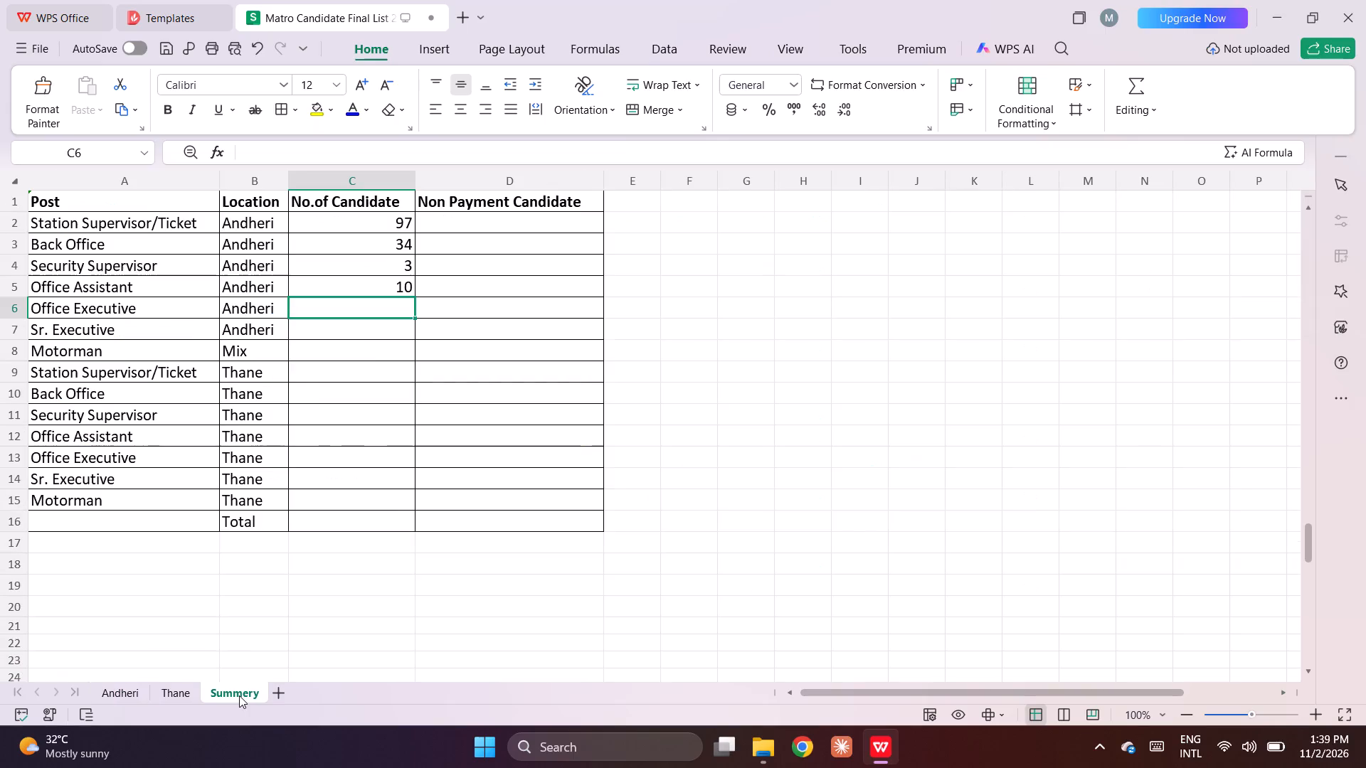
type("79")
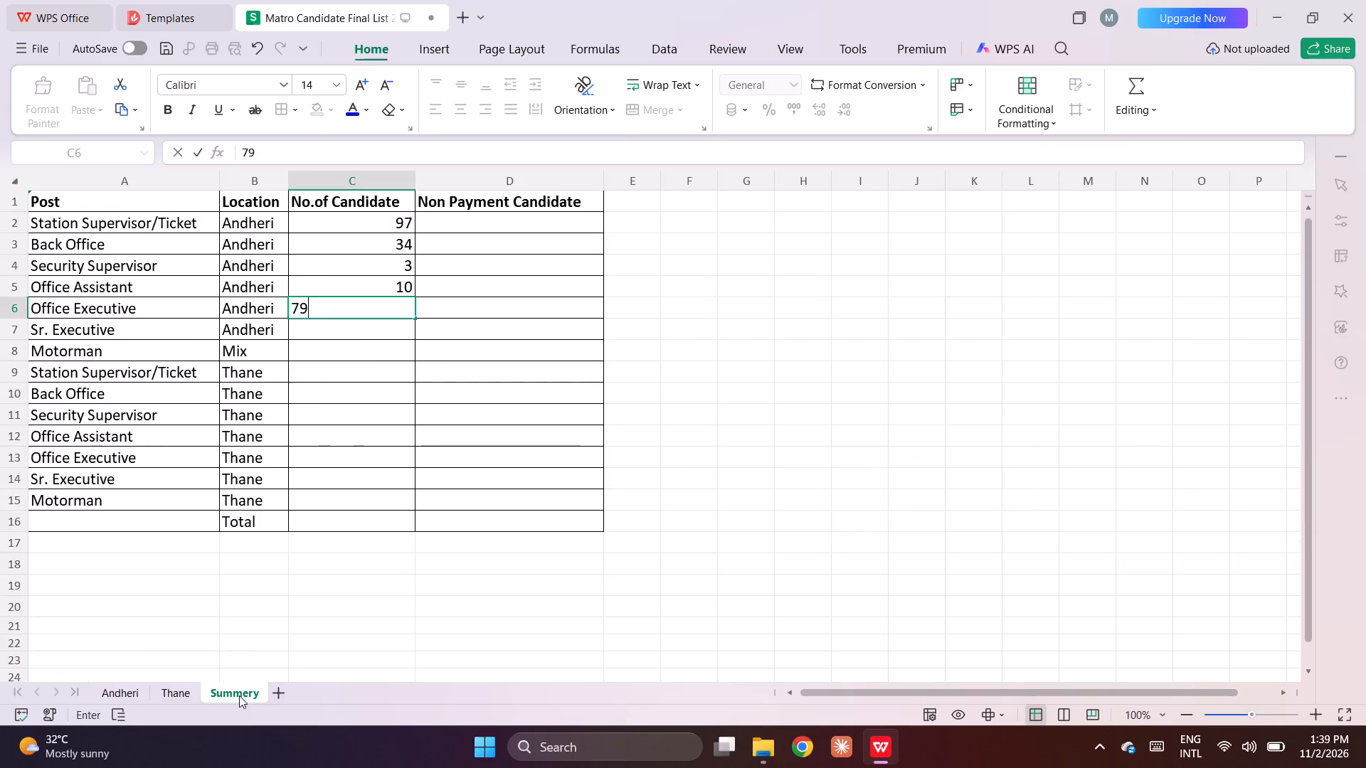
key("Down")
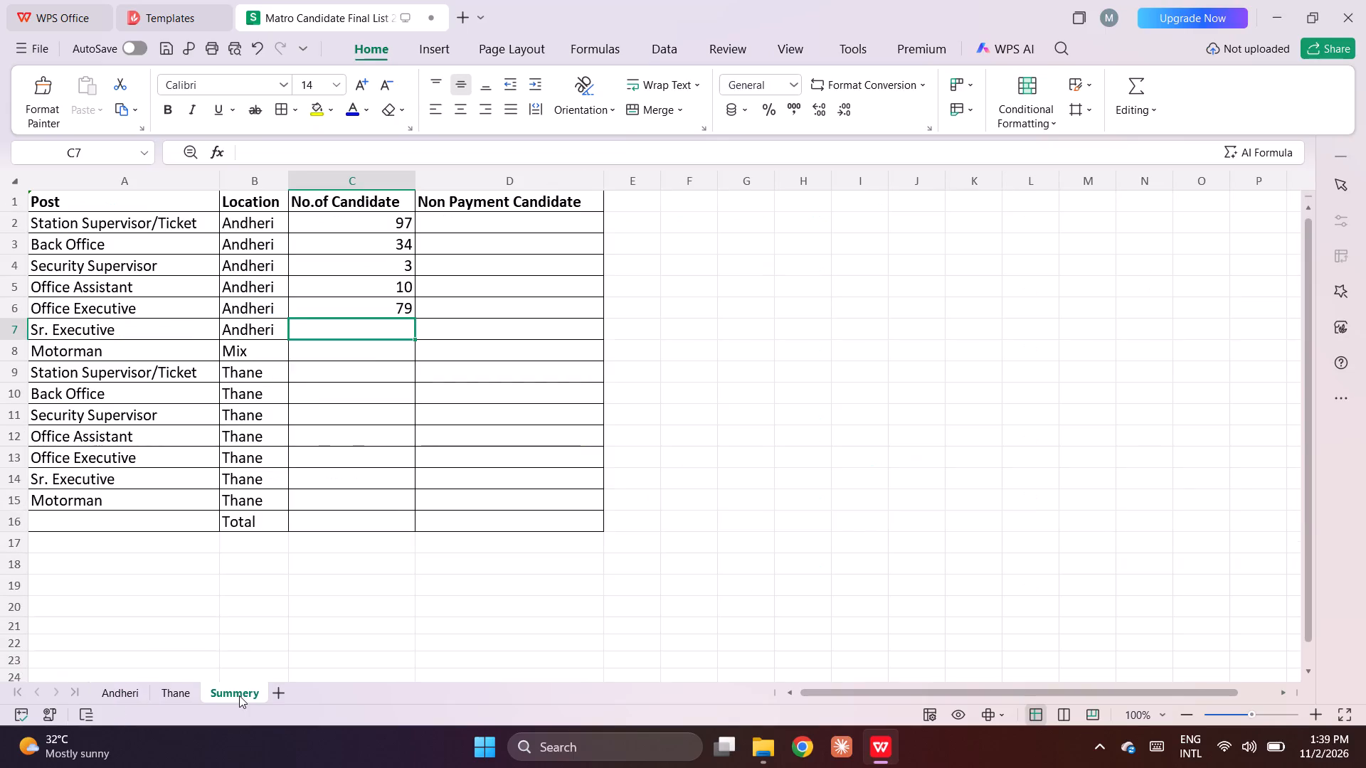
Check the last Senior Executive serial number in the Andheri list and enter 25 as the Andheri Sr. Executive candidate number in the Summery sheet.
left_click(117, 690)
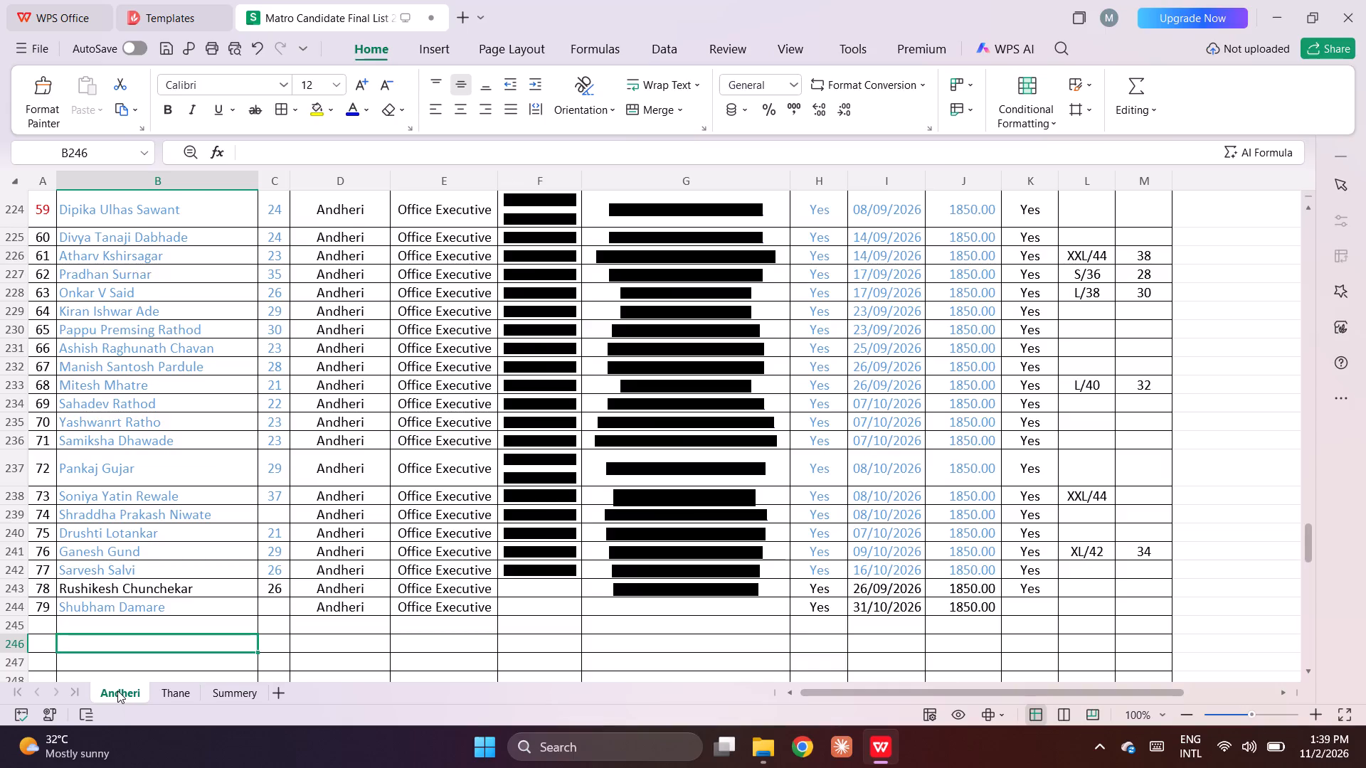
key("Page_Down")
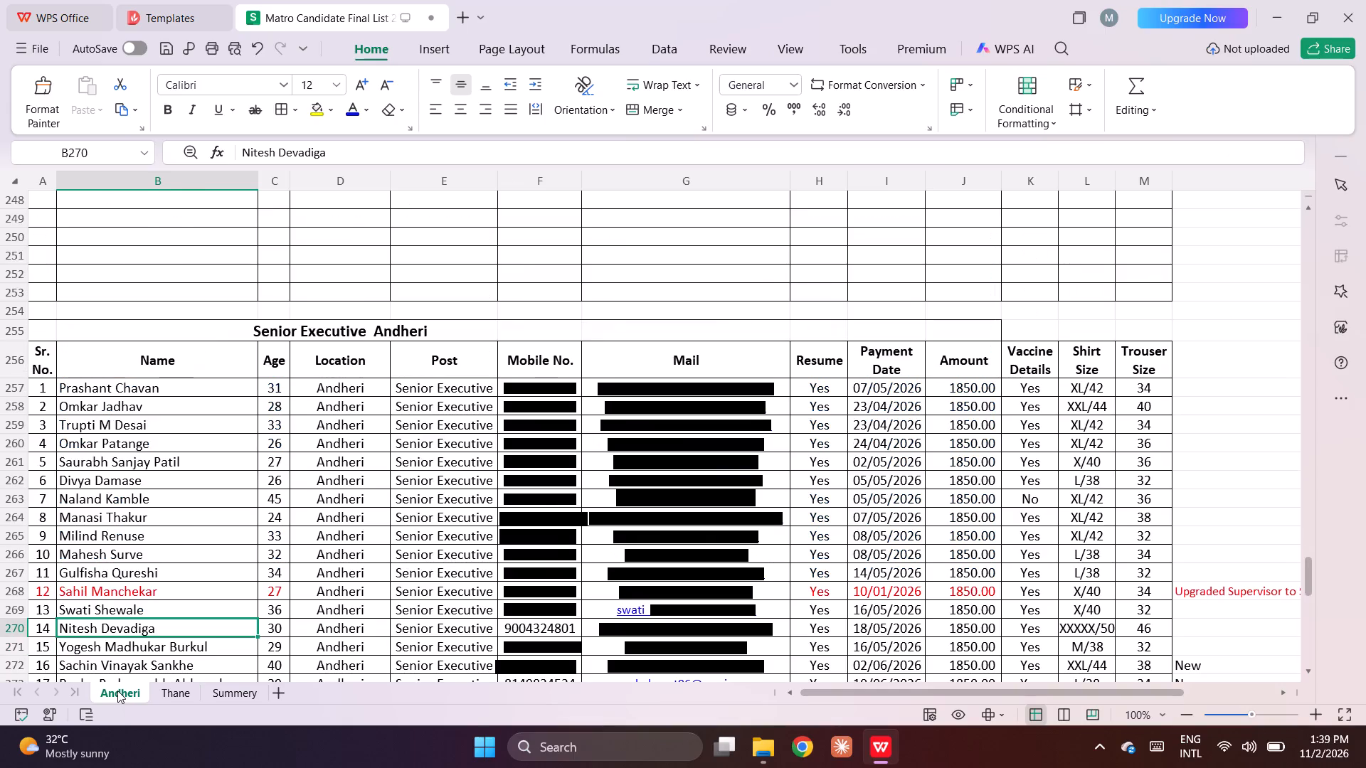
key("Down")
key("Down")
key("Down")
key("Down")
key("Down")
key("Down")
key("Down")
key("Down")
key("Down")
key("Down")
key("Down")
key("Down")
key("Down")
key("Down")
key("Down")
key("Down")
key("Down")
key("Down")
key("Down")
key("Down")
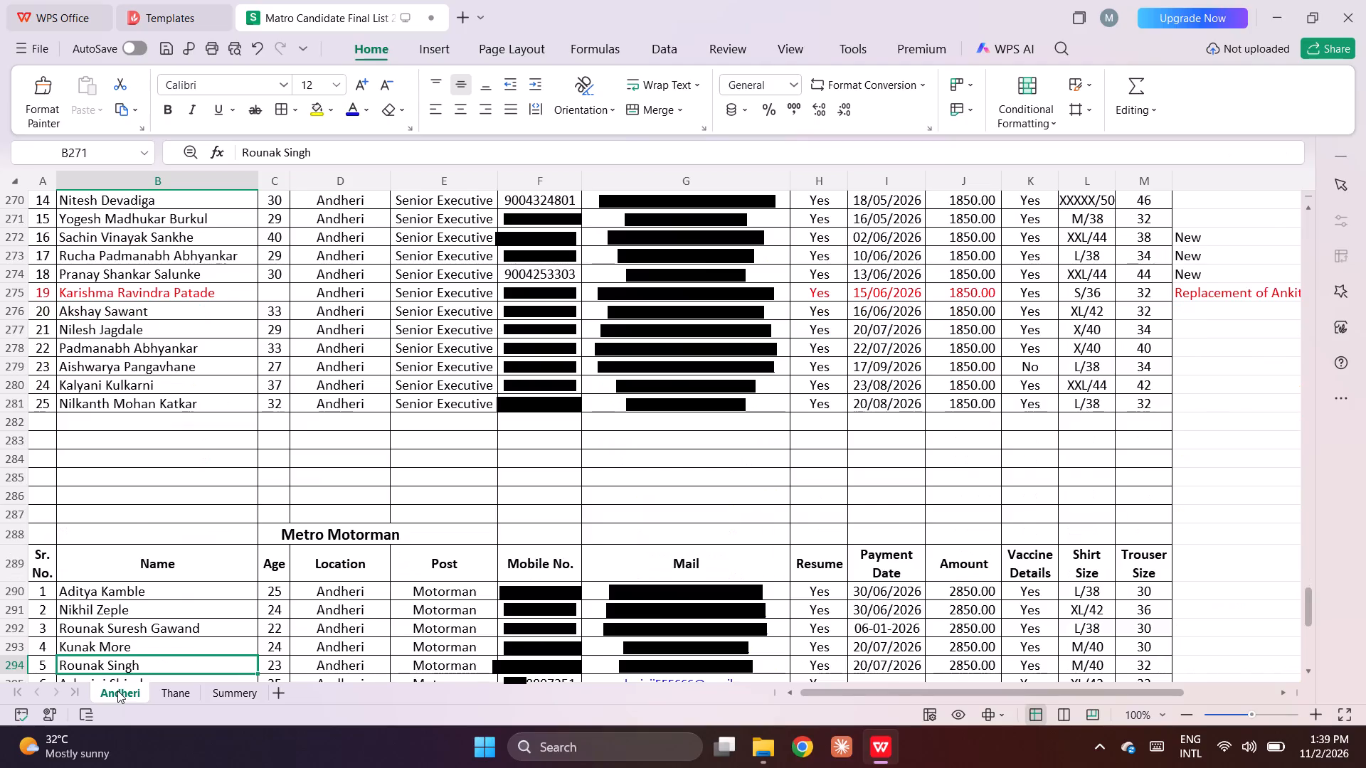
left_click(186, 690)
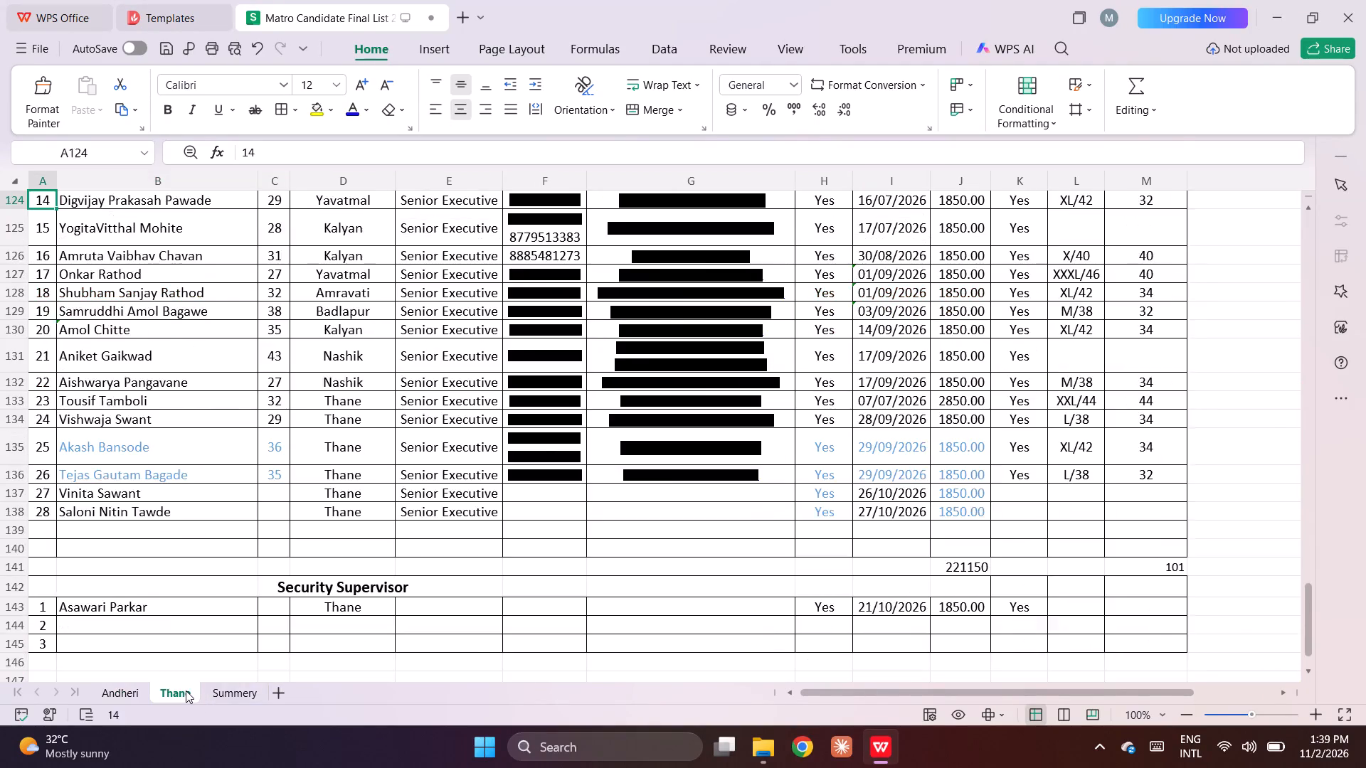
left_click(225, 692)
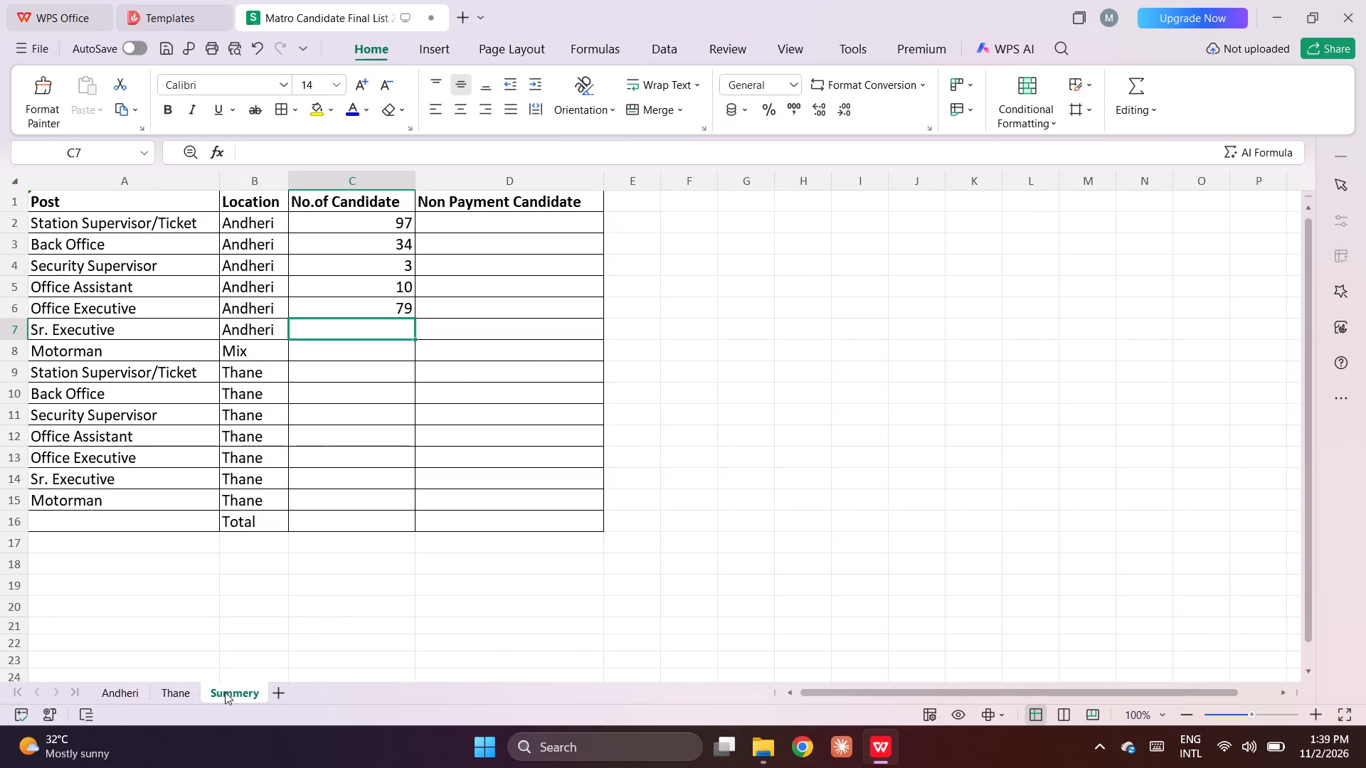
key("2")
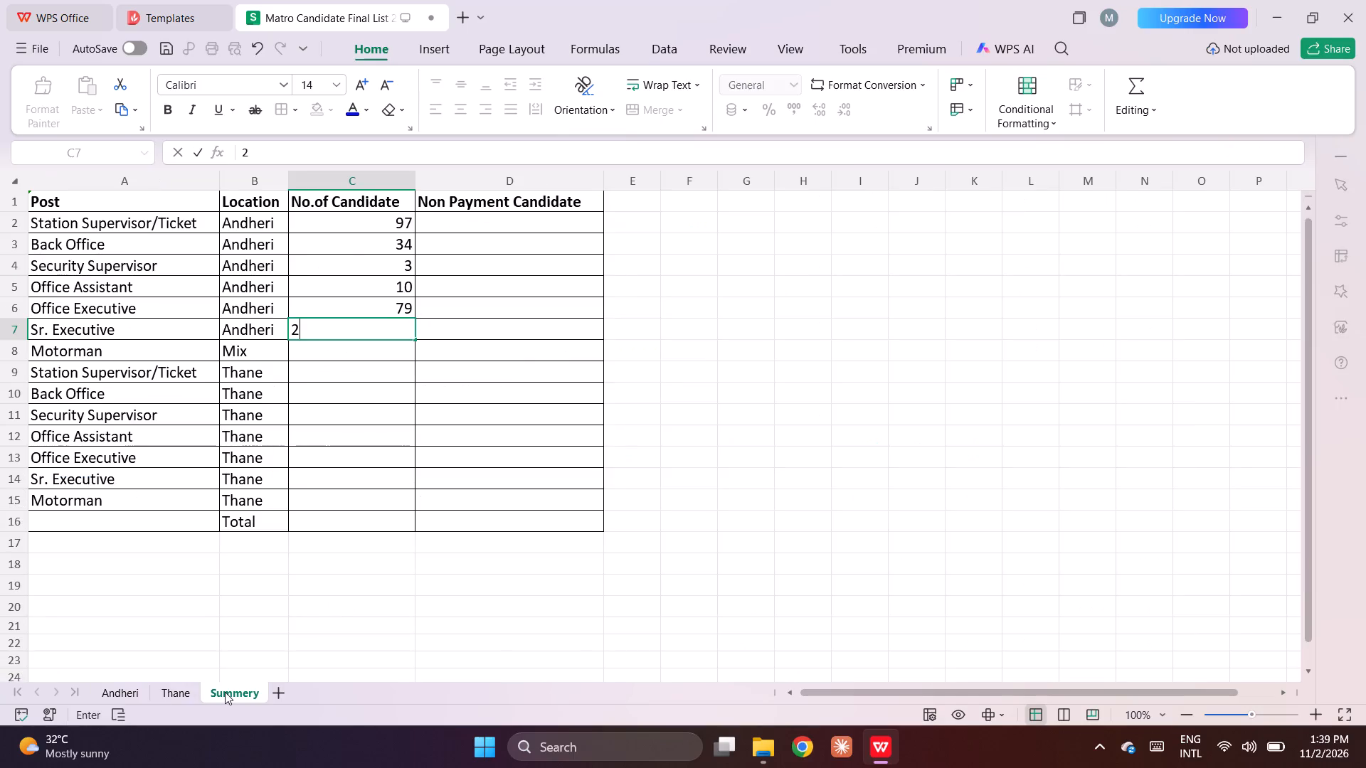
key("5")
key("Down")
Enter 1 as the Non Payment Candidate number for Sr. Executive in both the Andheri and Thane rows.
key("Up")
key("Right")
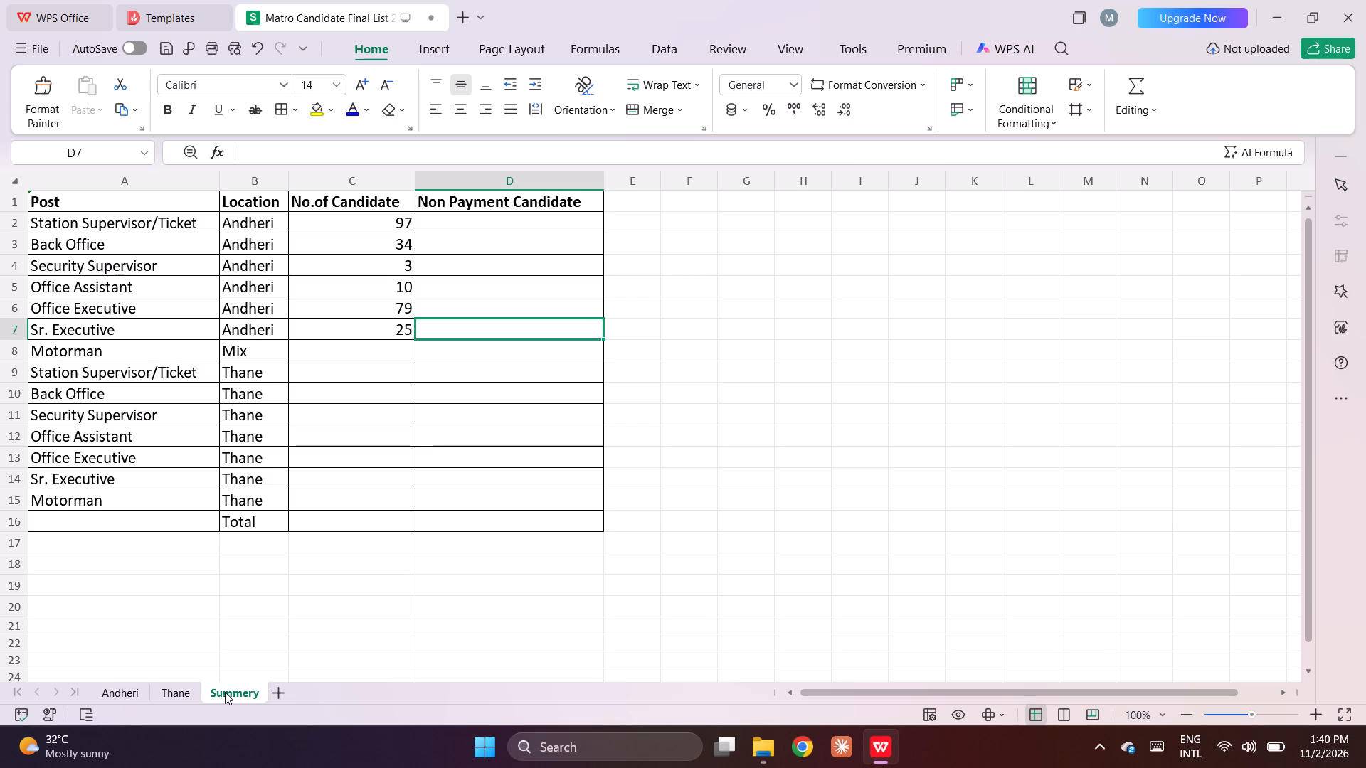
key("1")
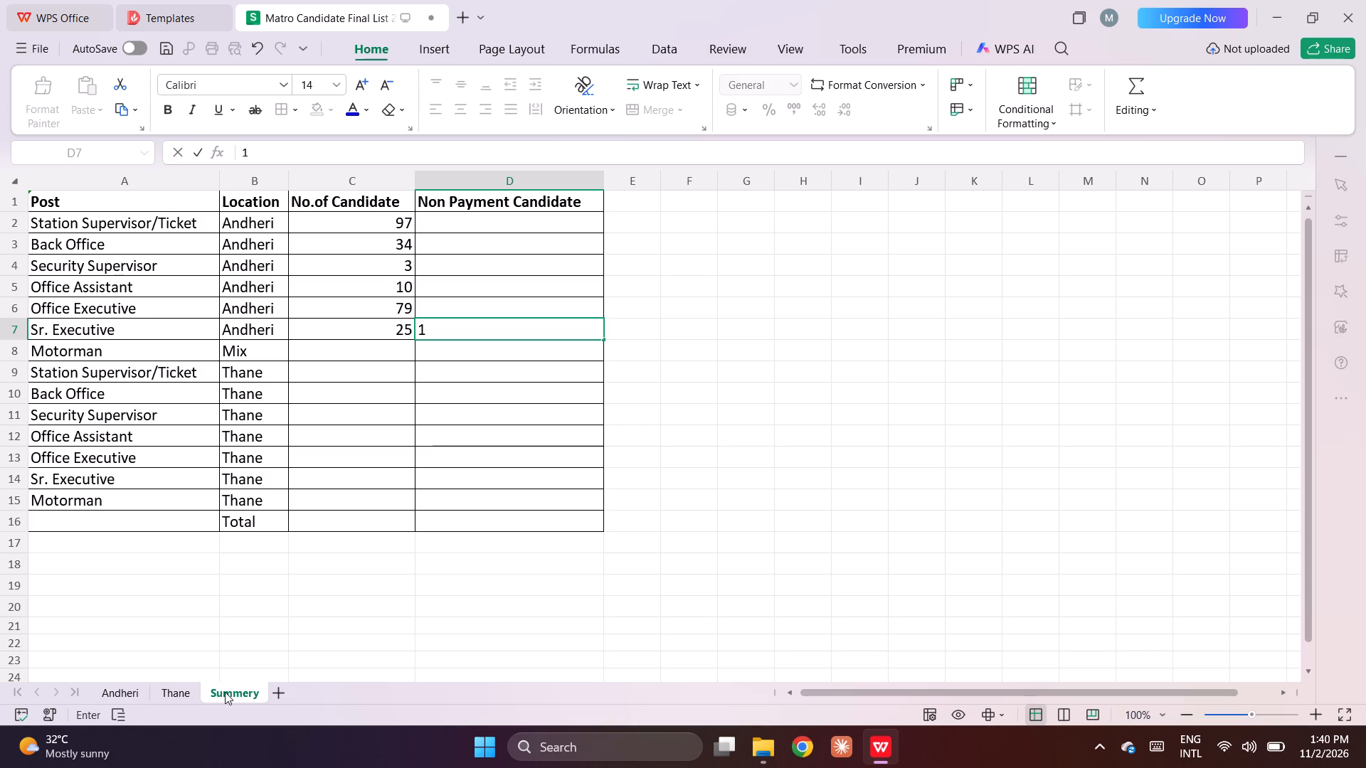
key("Down")
key("Down")
key("Down")
key("Down")
key("Down")
key("Down")
key("Down")
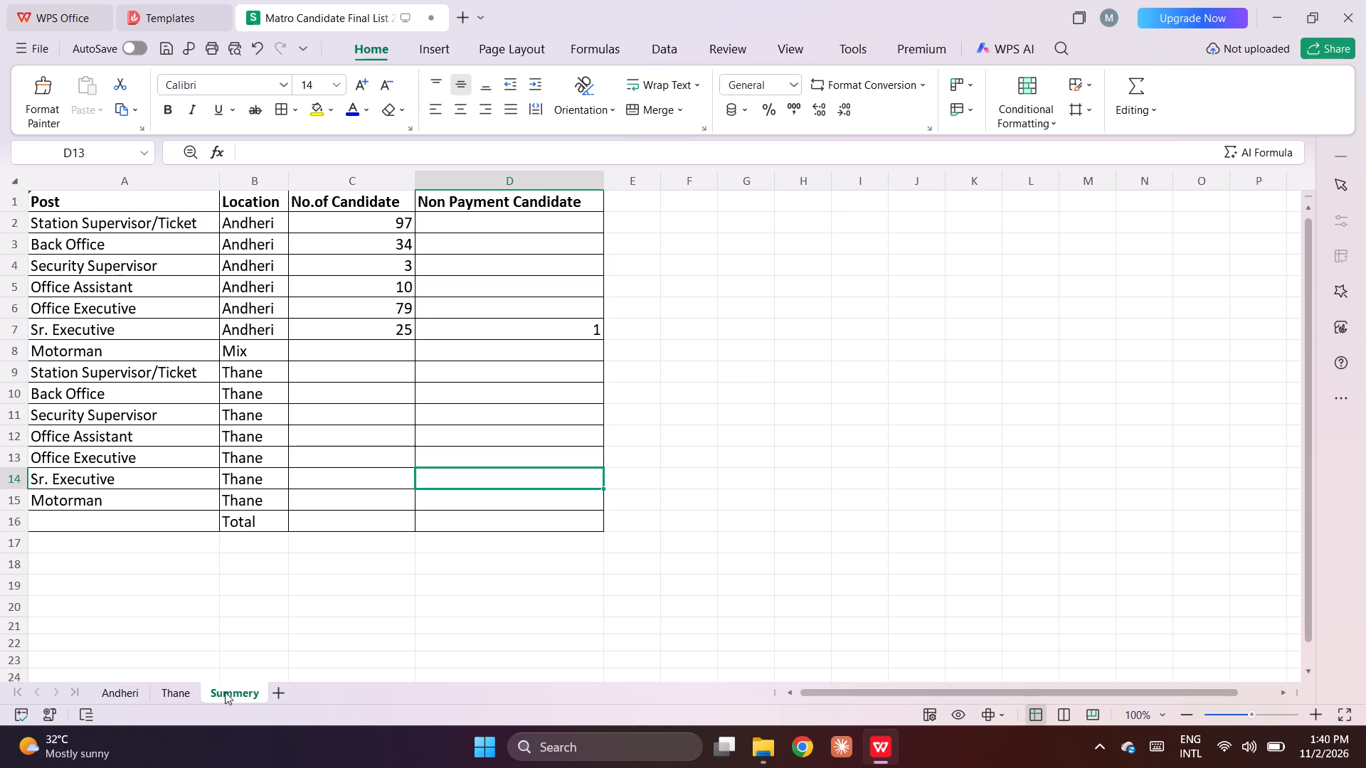
key("1")
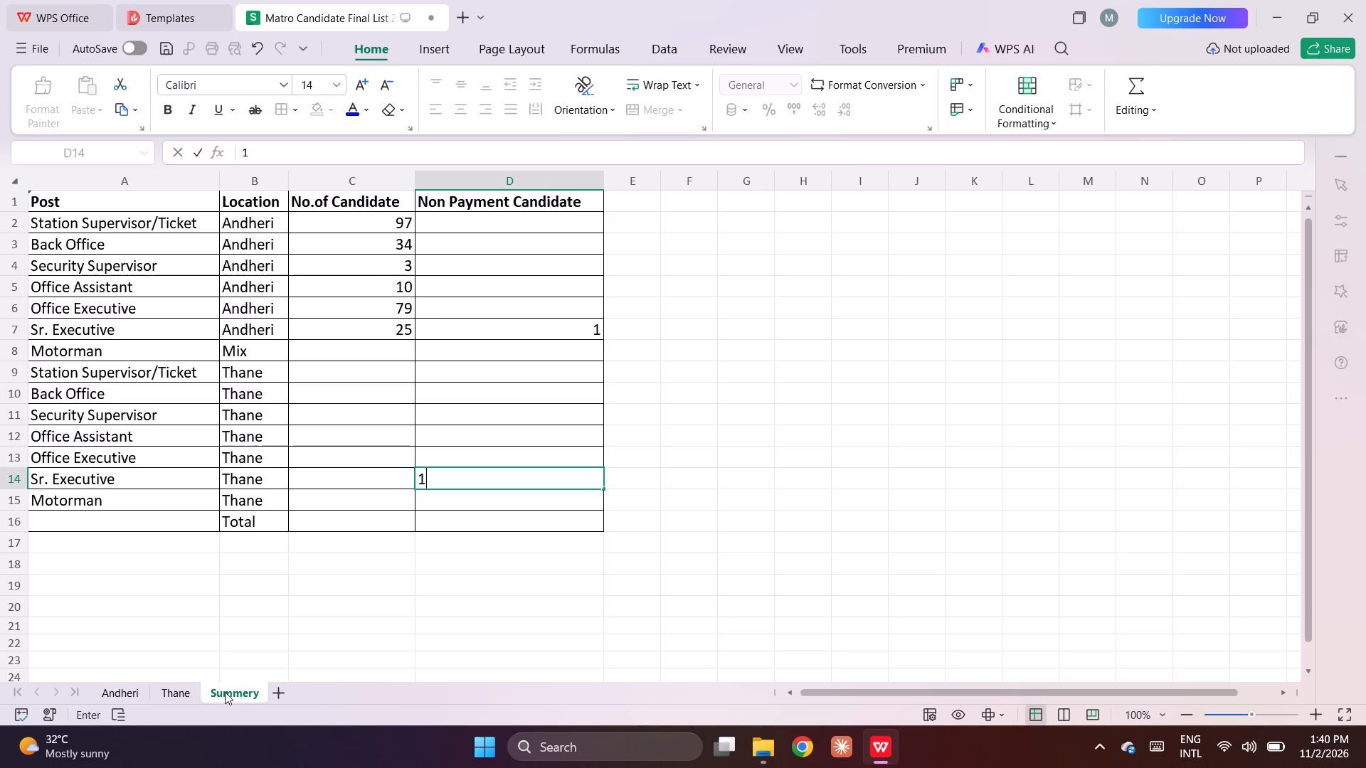
key("Left")
Select the empty No.of Candidate cell for the Motorman post with location Mix.
key("Up")
key("Up")
key("Up")
key("Up")
key("Up")
key("Up")
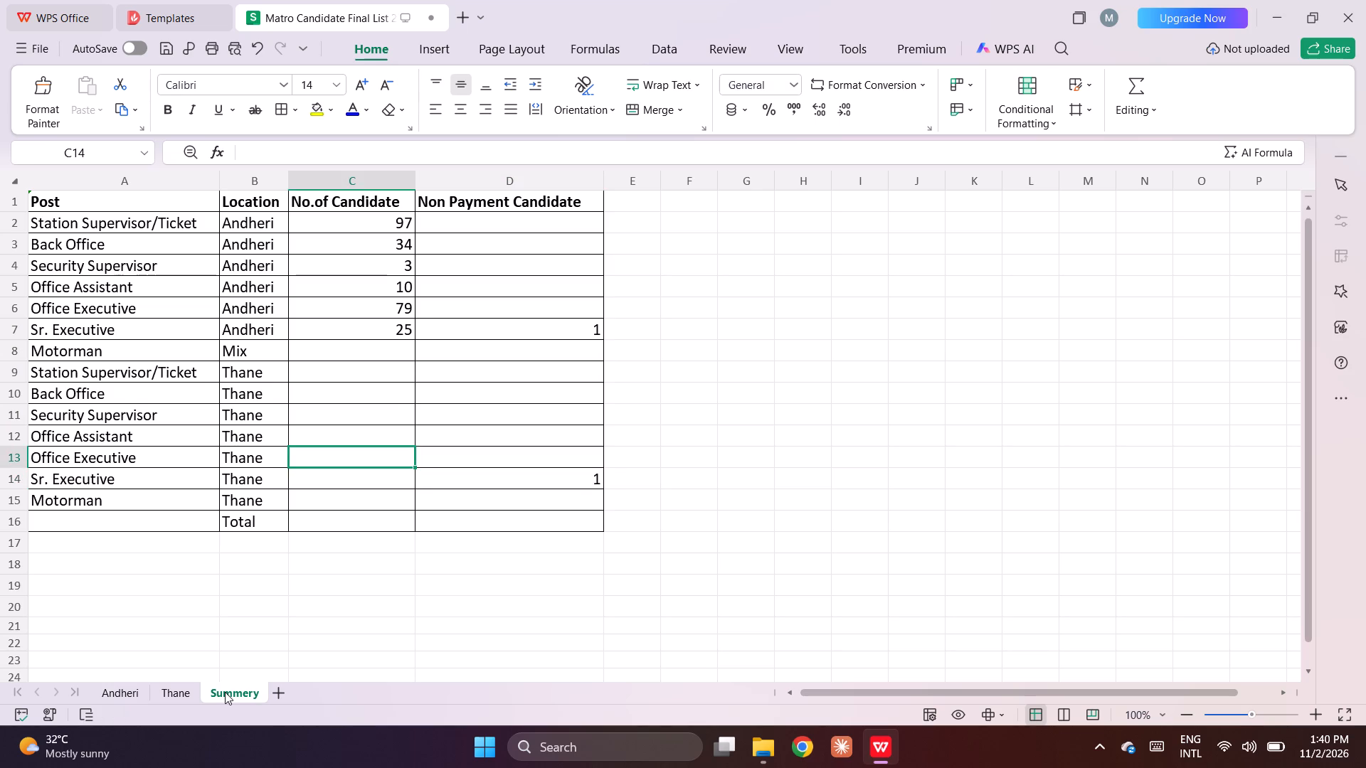
key("Up")
key("Down")
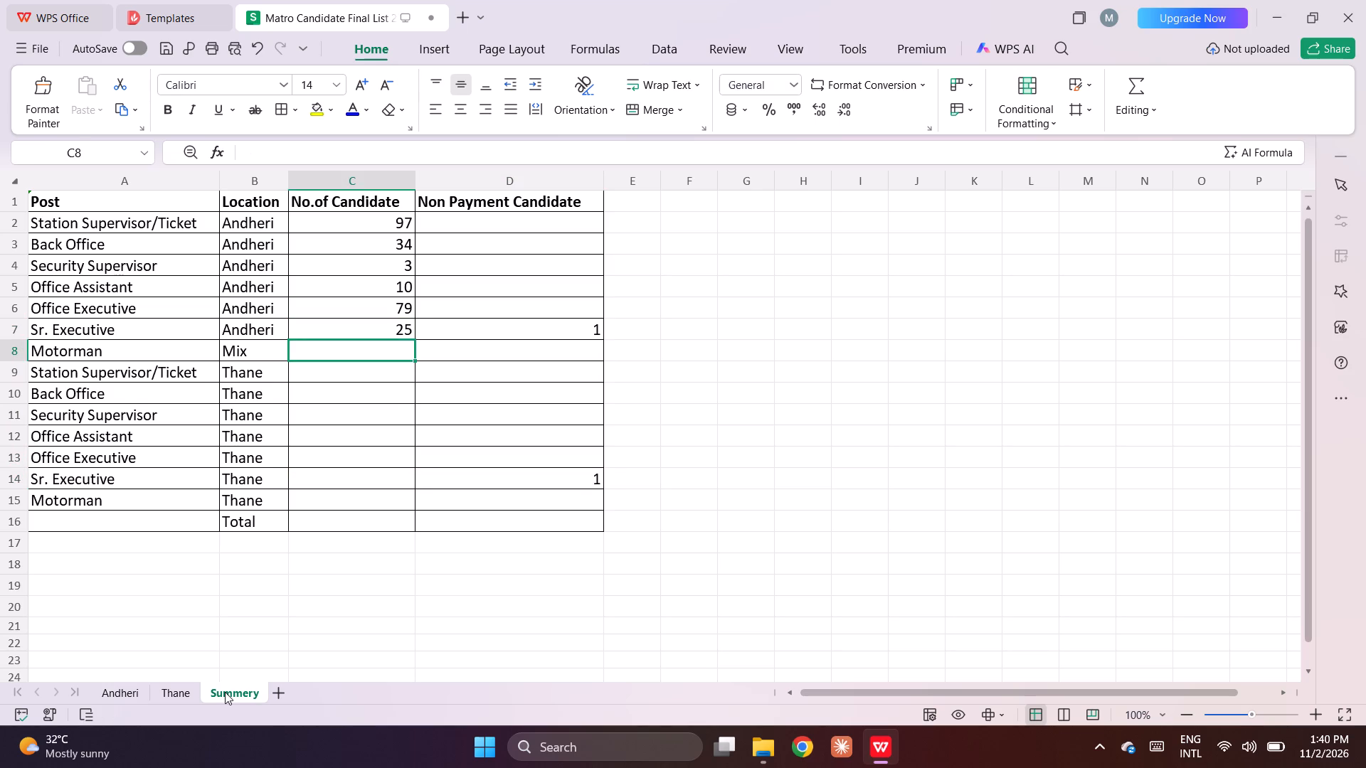